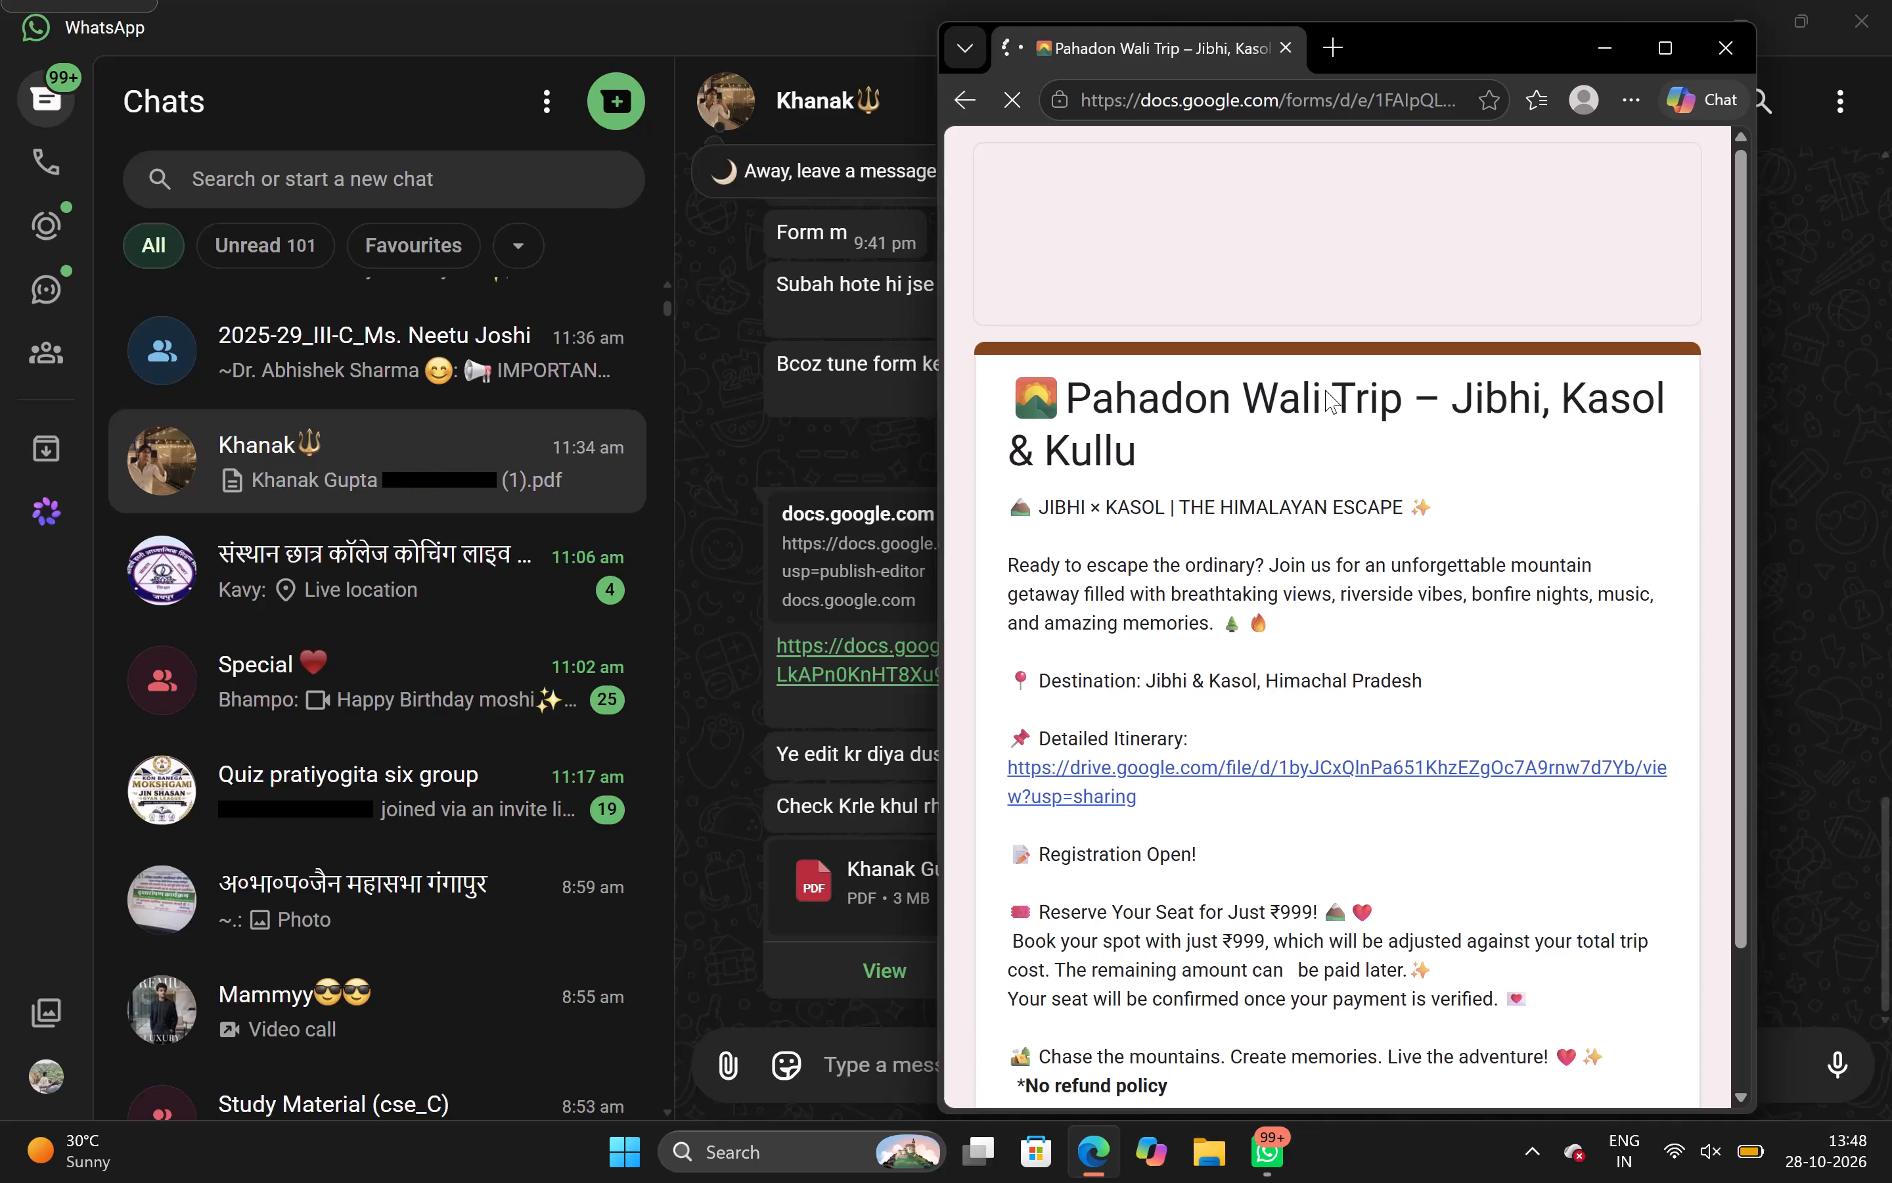
Open the Detailed Itinerary link in the Pahadon Wali Trip form and request Viewer access to the Google Drive file.
{"action": "left_click", "coordinate": [1290, 772]}
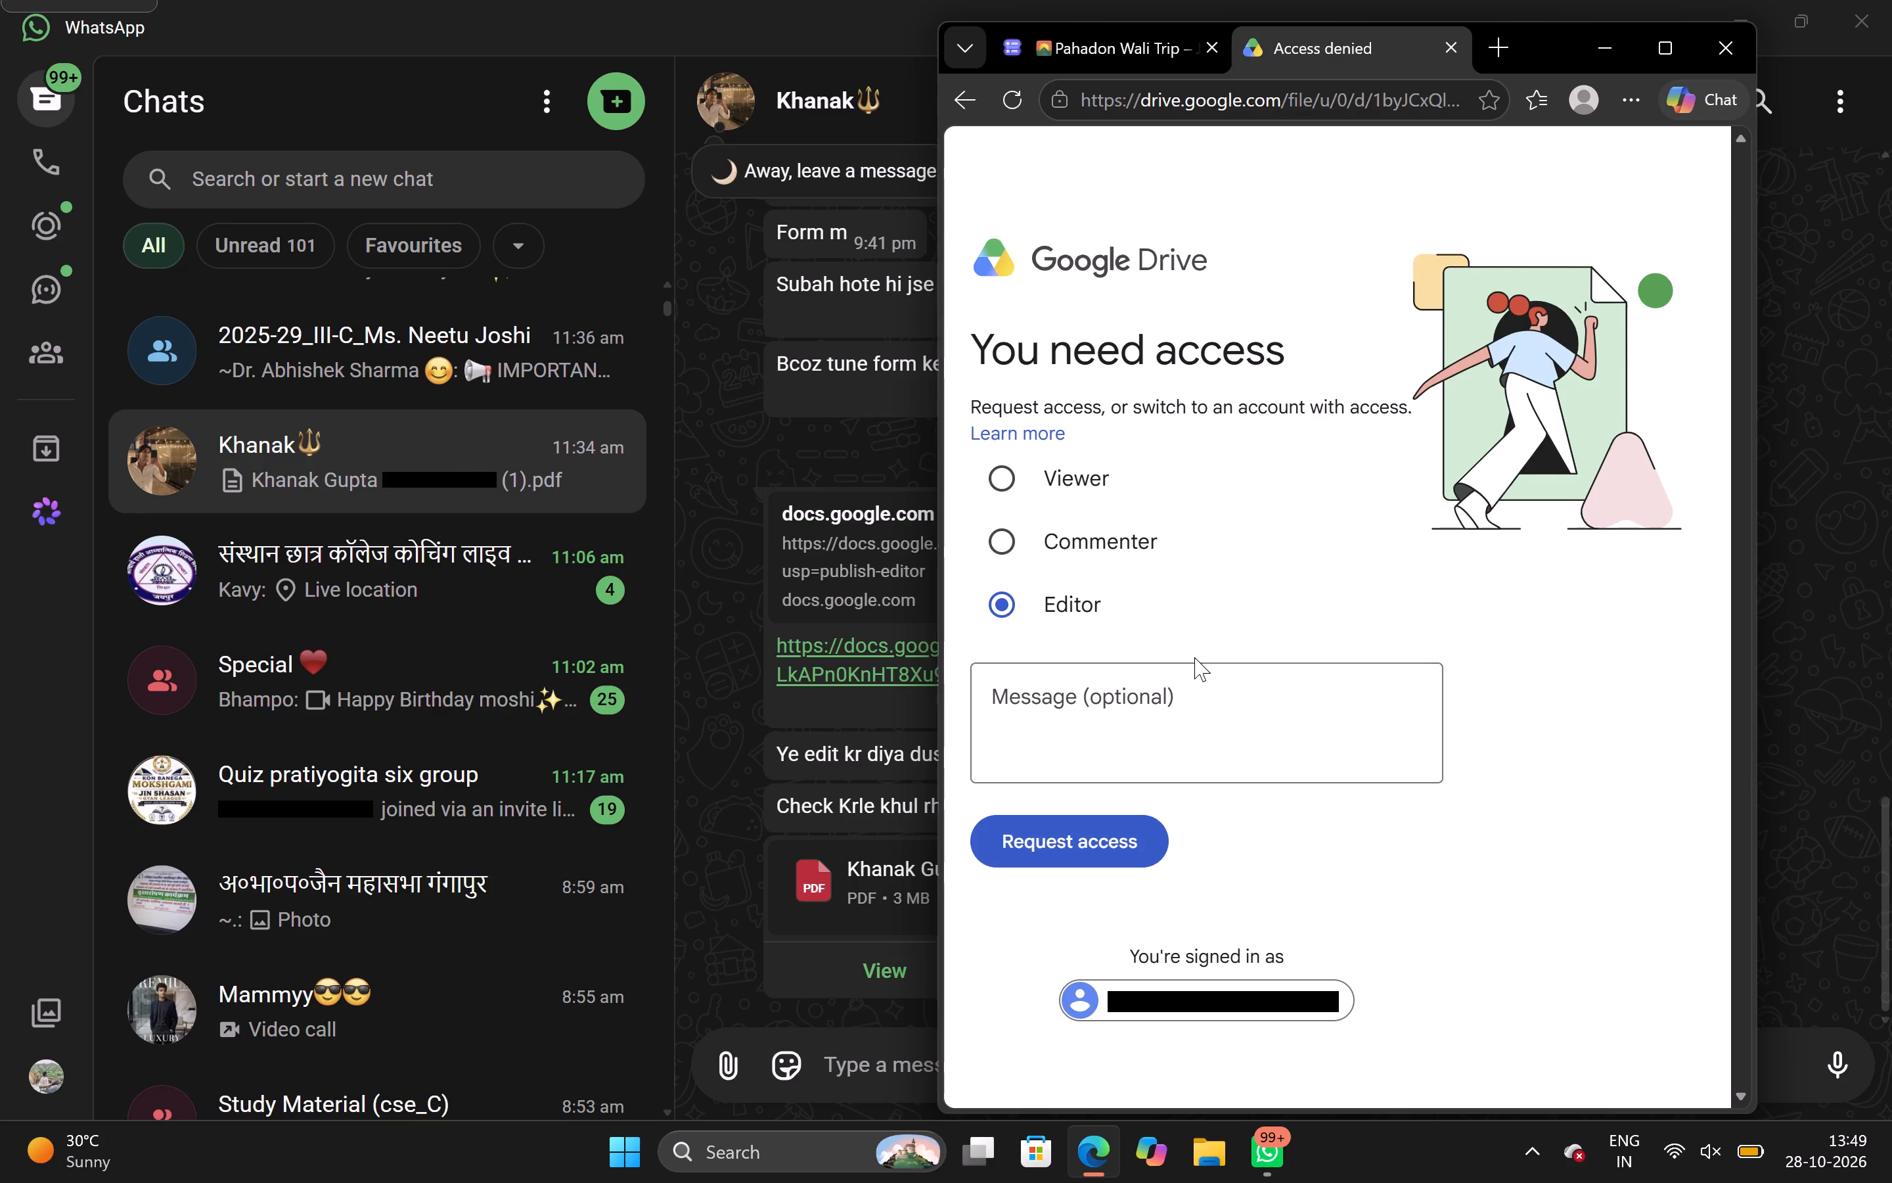
{"action": "scroll", "coordinate": [1194, 657], "scroll_direction": "down", "scroll_amount": 1}
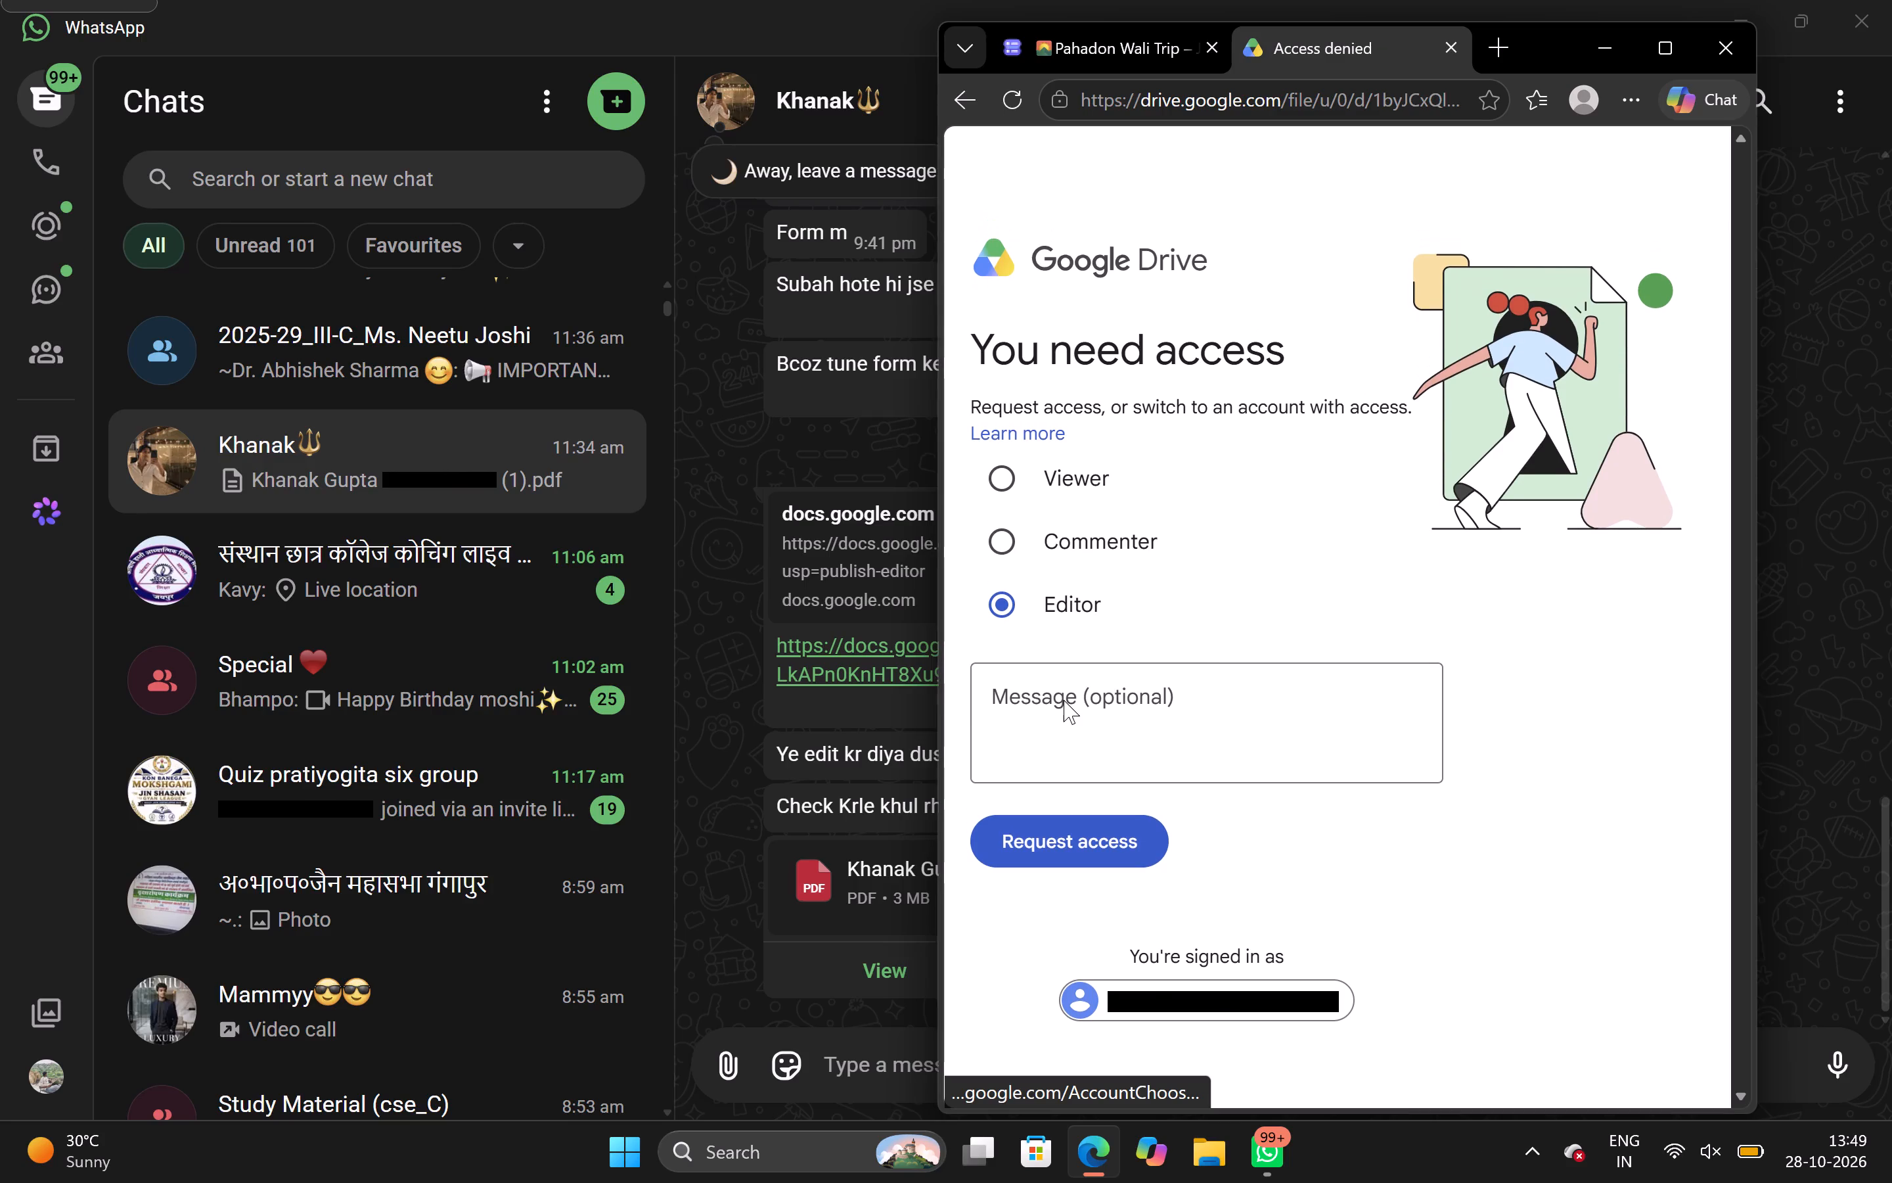
{"action": "left_click", "coordinate": [1010, 487]}
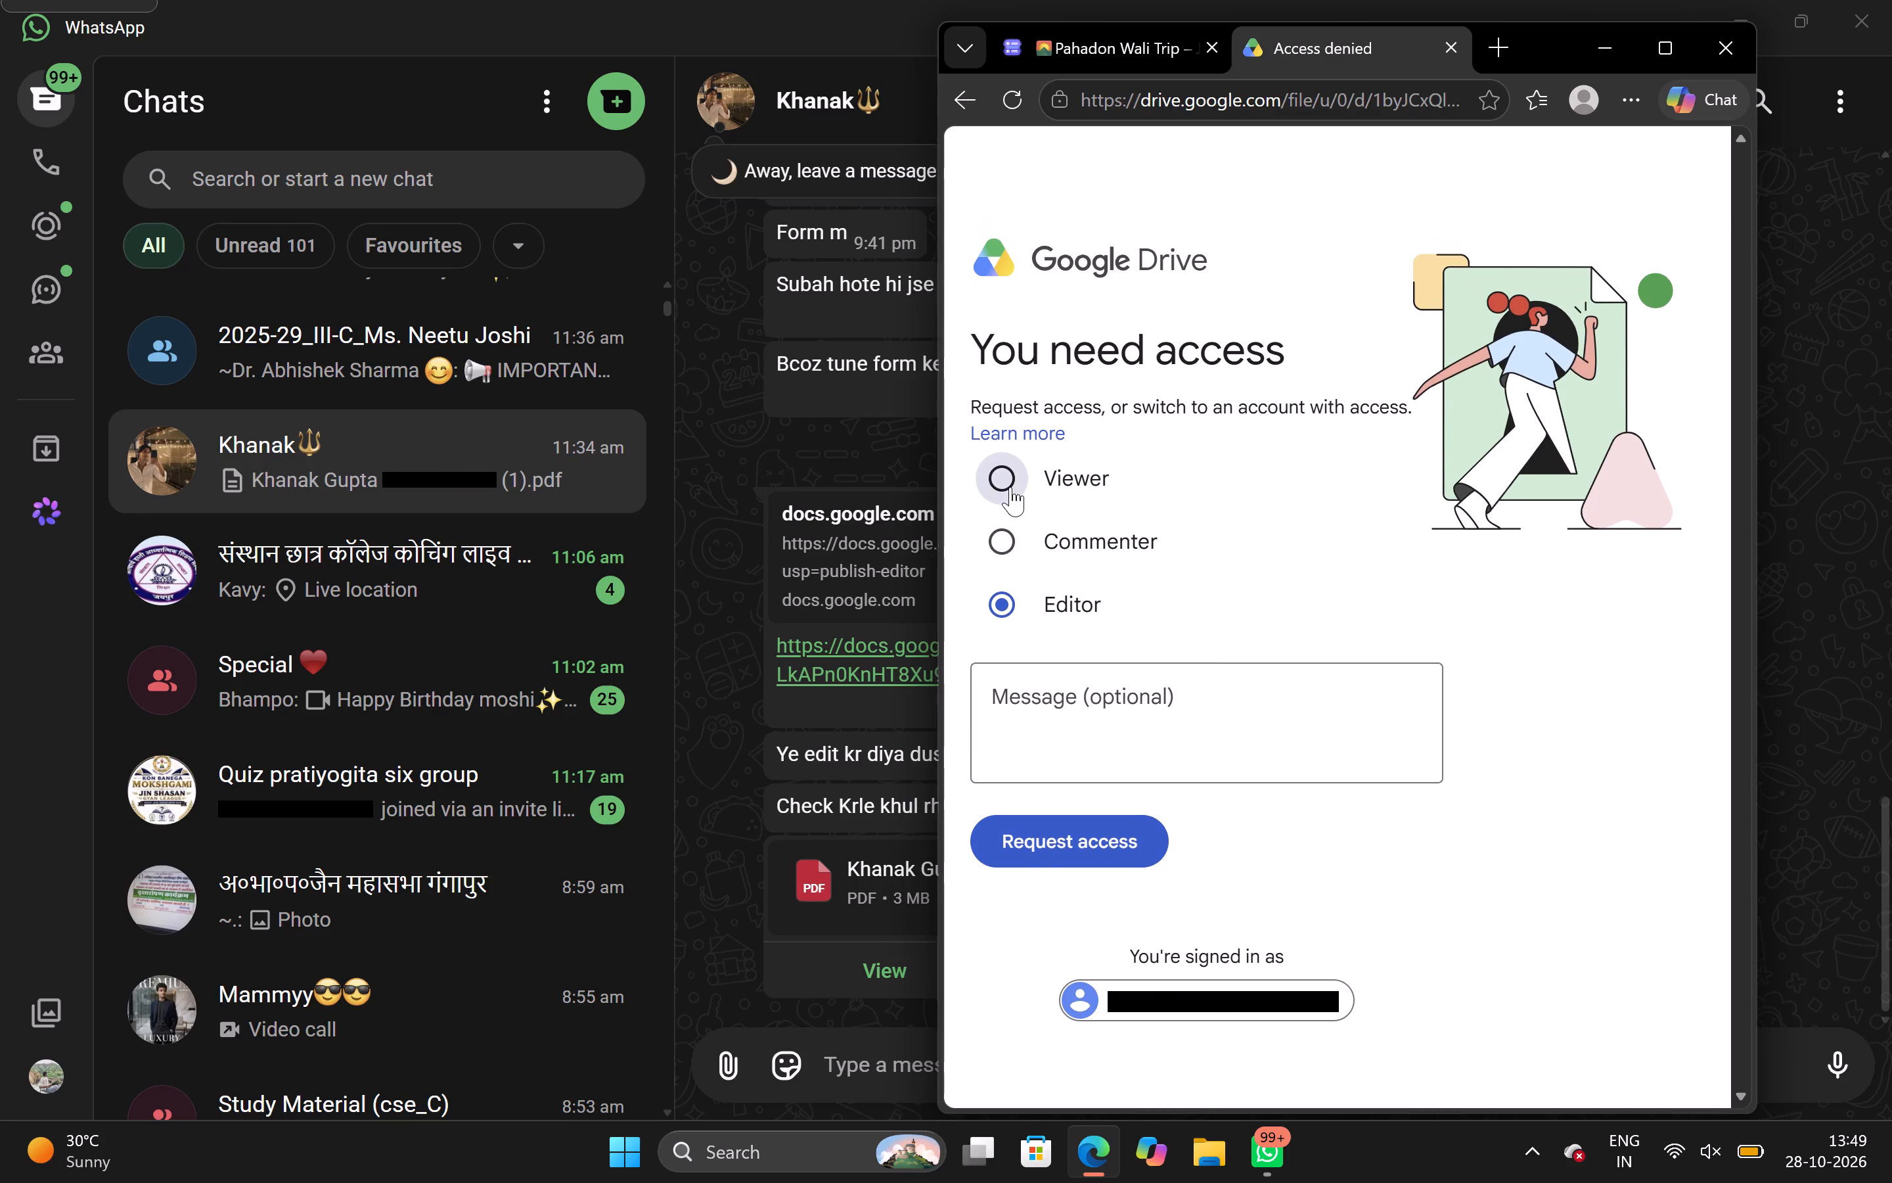
{"action": "left_click", "coordinate": [1039, 842]}
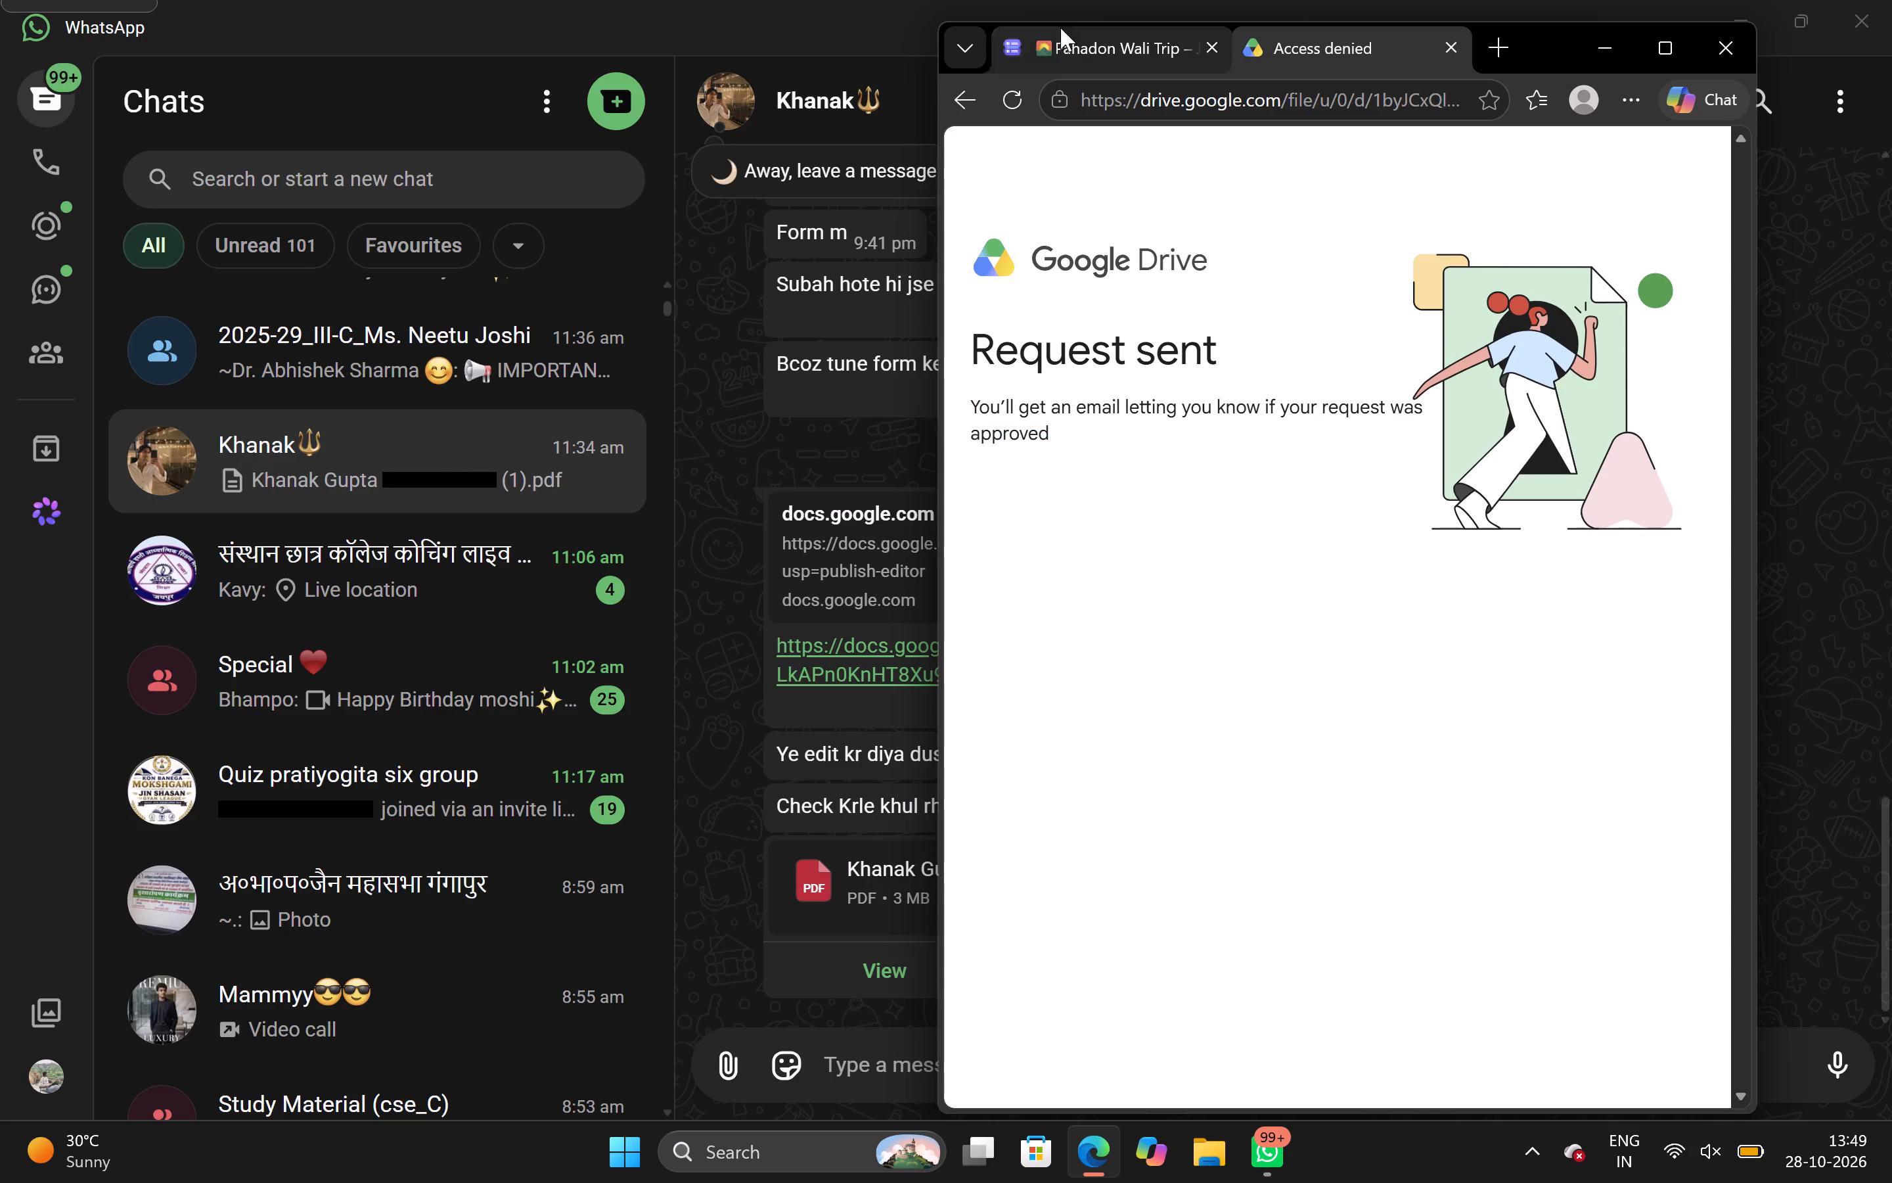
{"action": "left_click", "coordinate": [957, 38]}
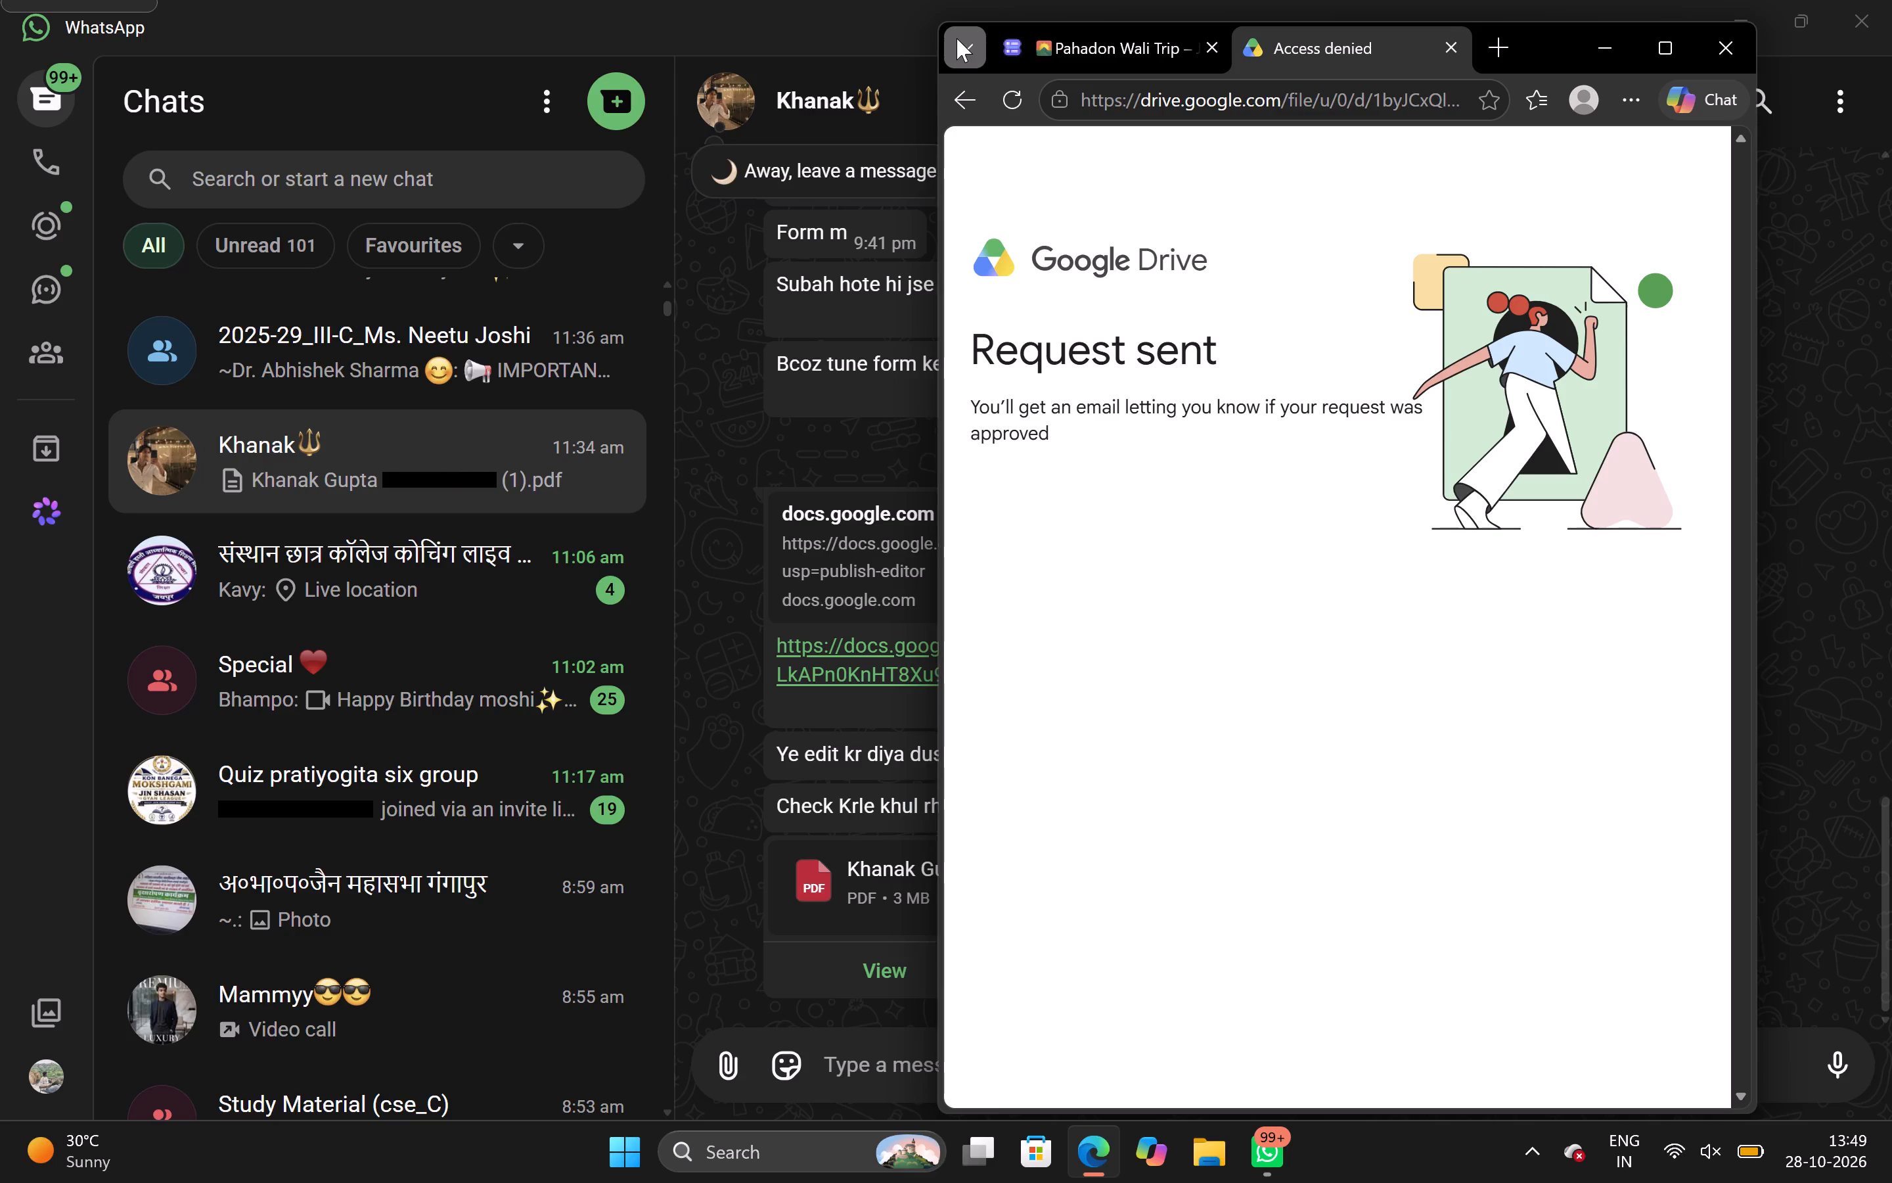
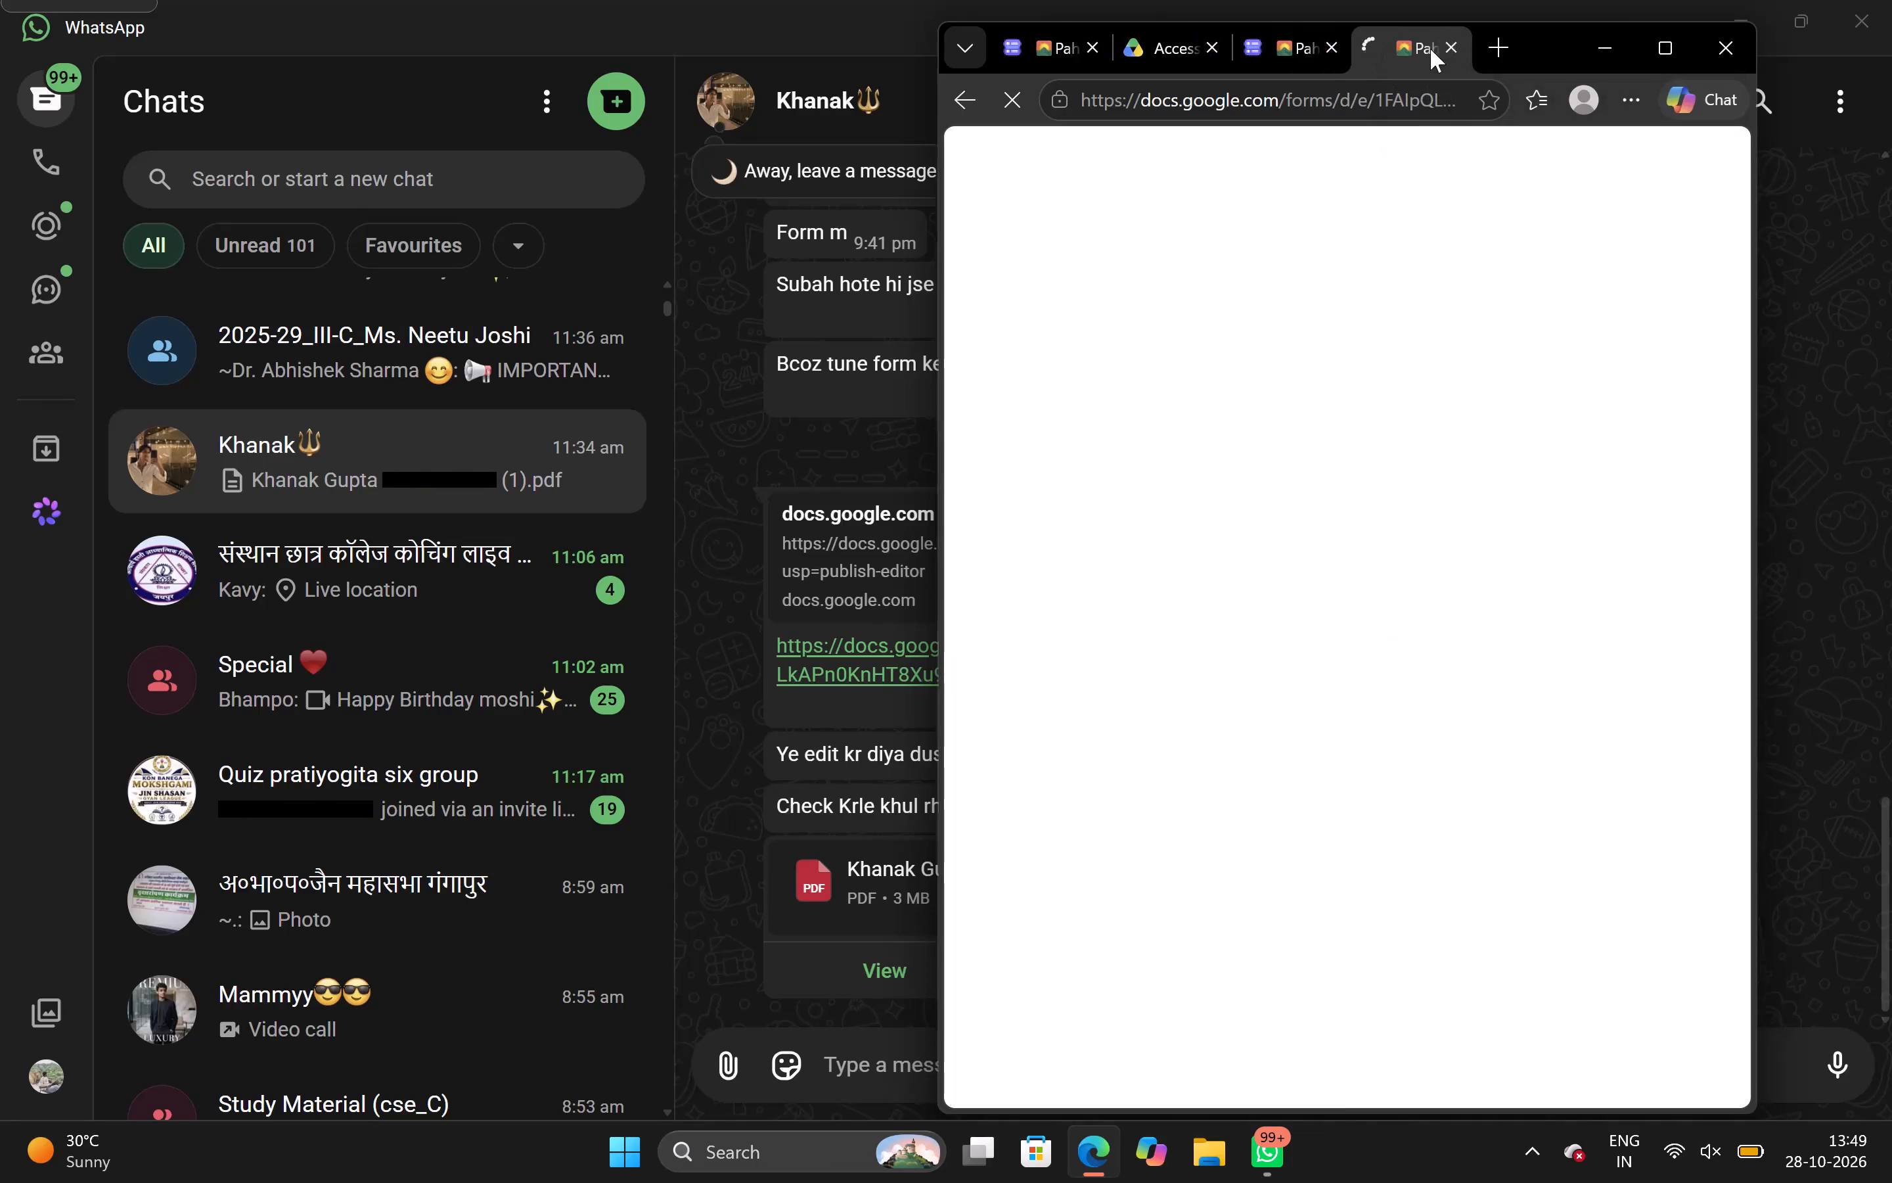
Close the still-loading duplicate tab of the Pahadon Wali Trip form.
{"action": "left_click", "coordinate": [1458, 39]}
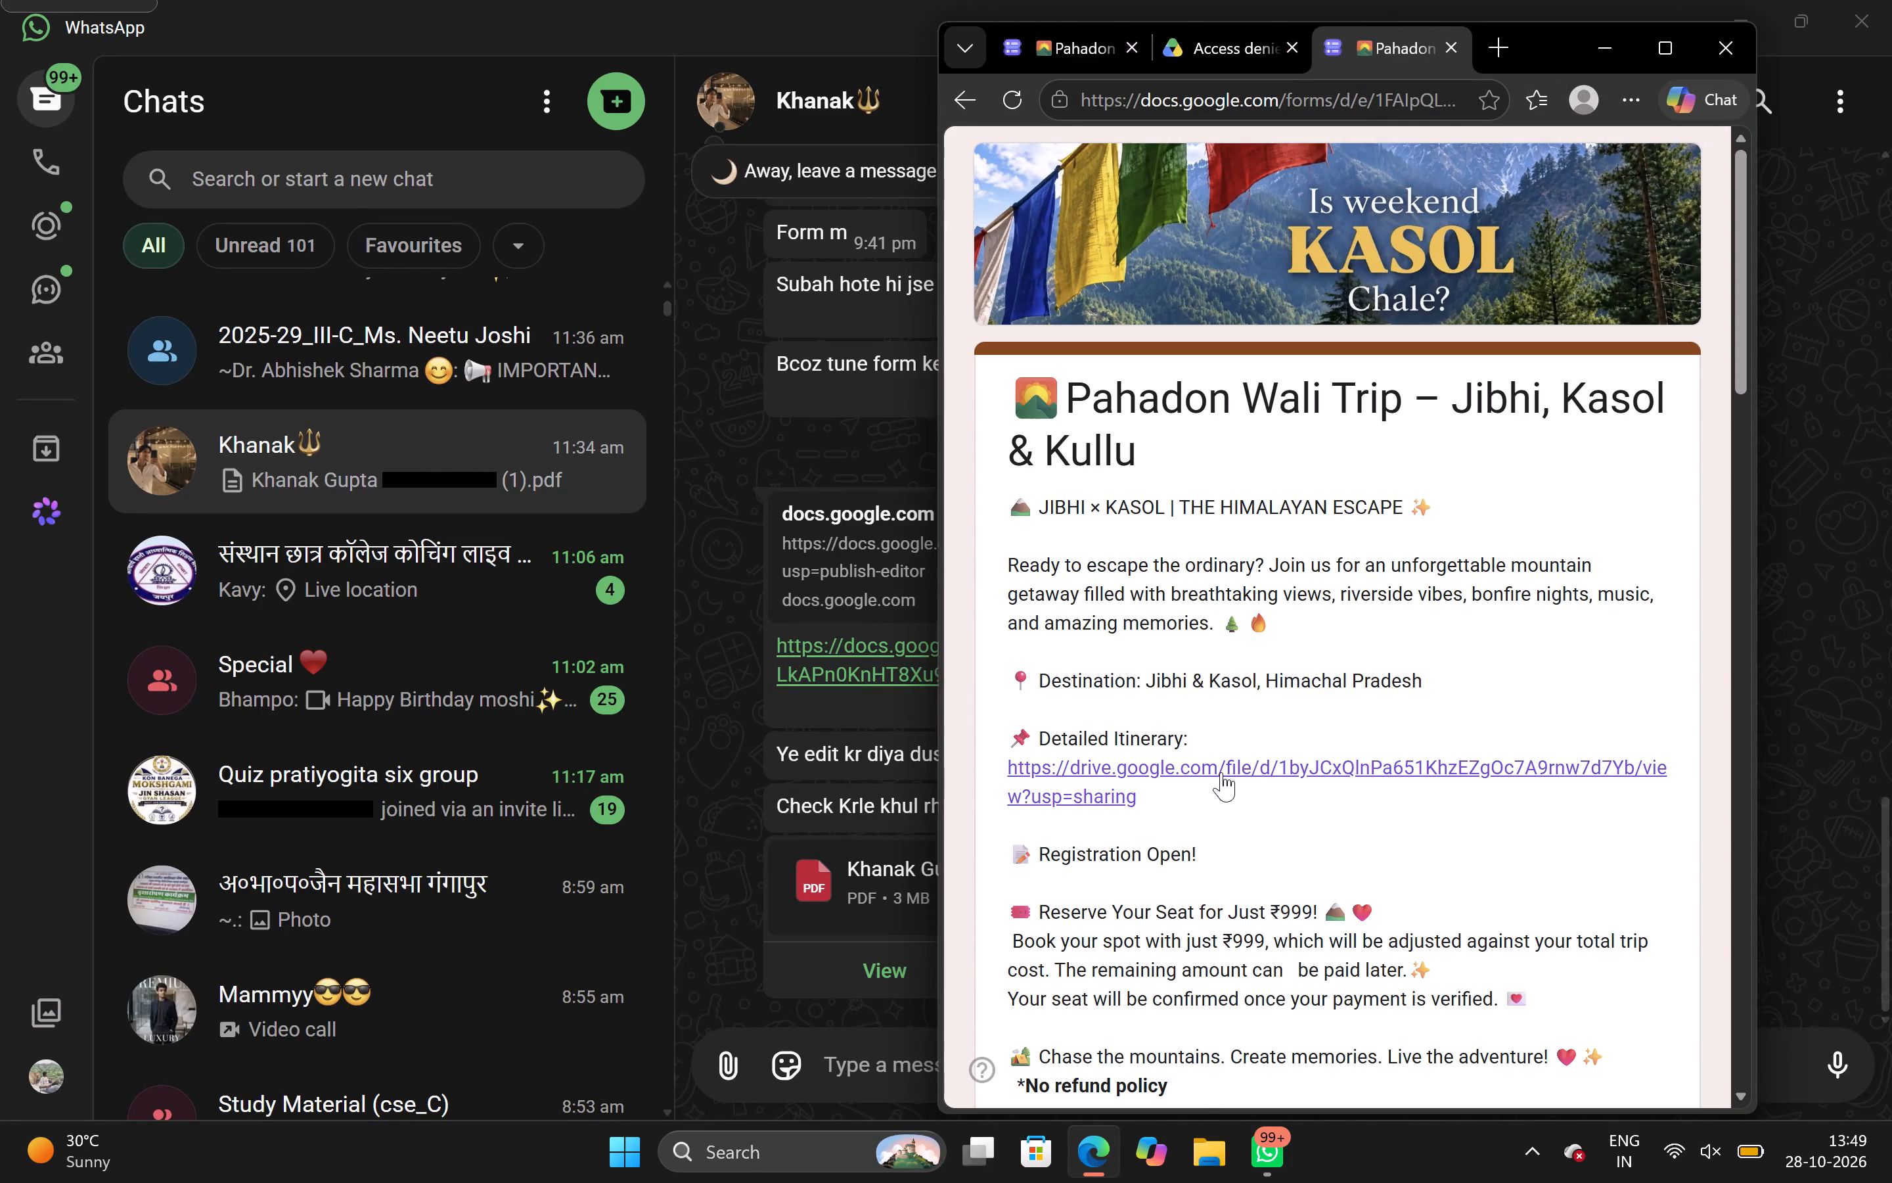
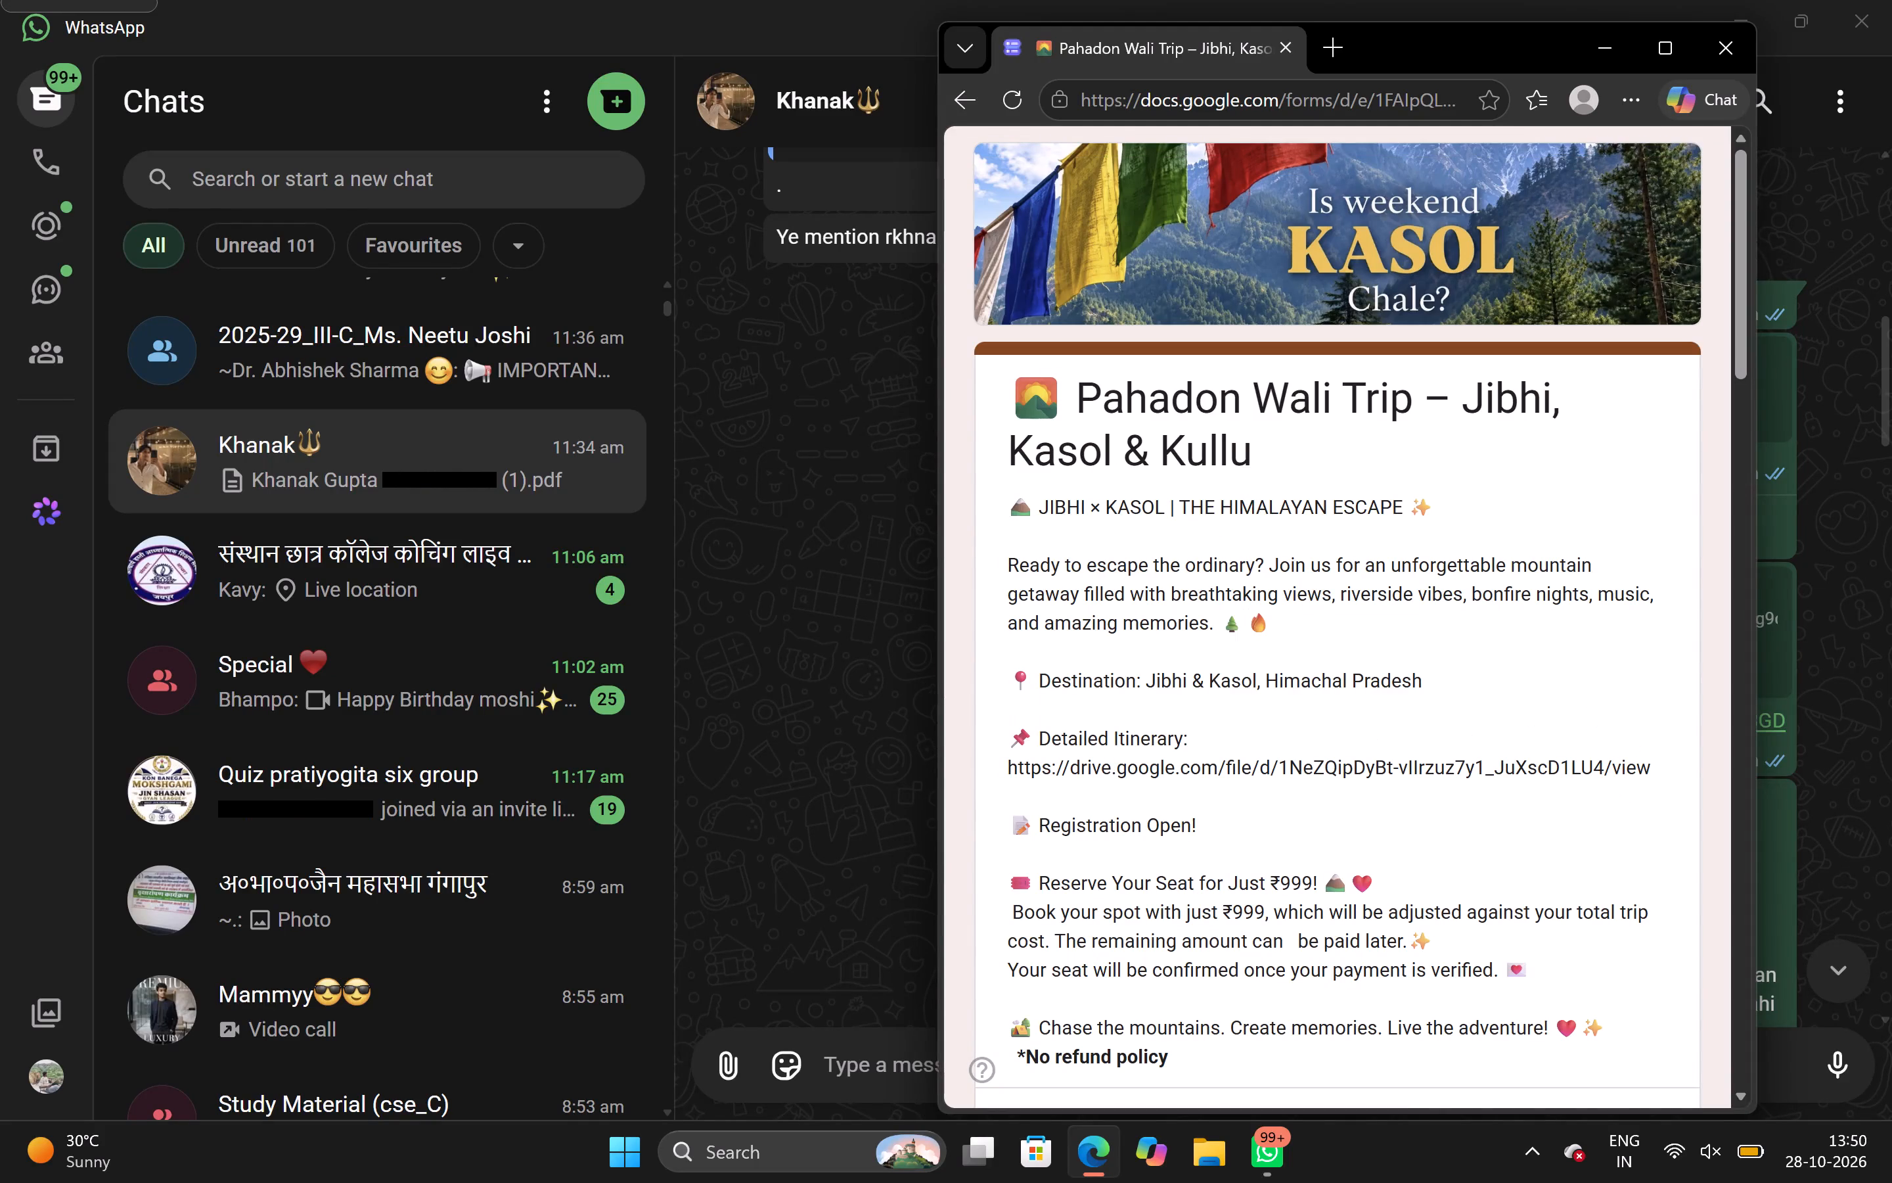
Copy the Detailed Itinerary Google Drive link from the trip form, with a blank new tab opened alongside it.
{"action": "left_click_drag", "start_coordinate": [1650, 766], "coordinate": [989, 762]}
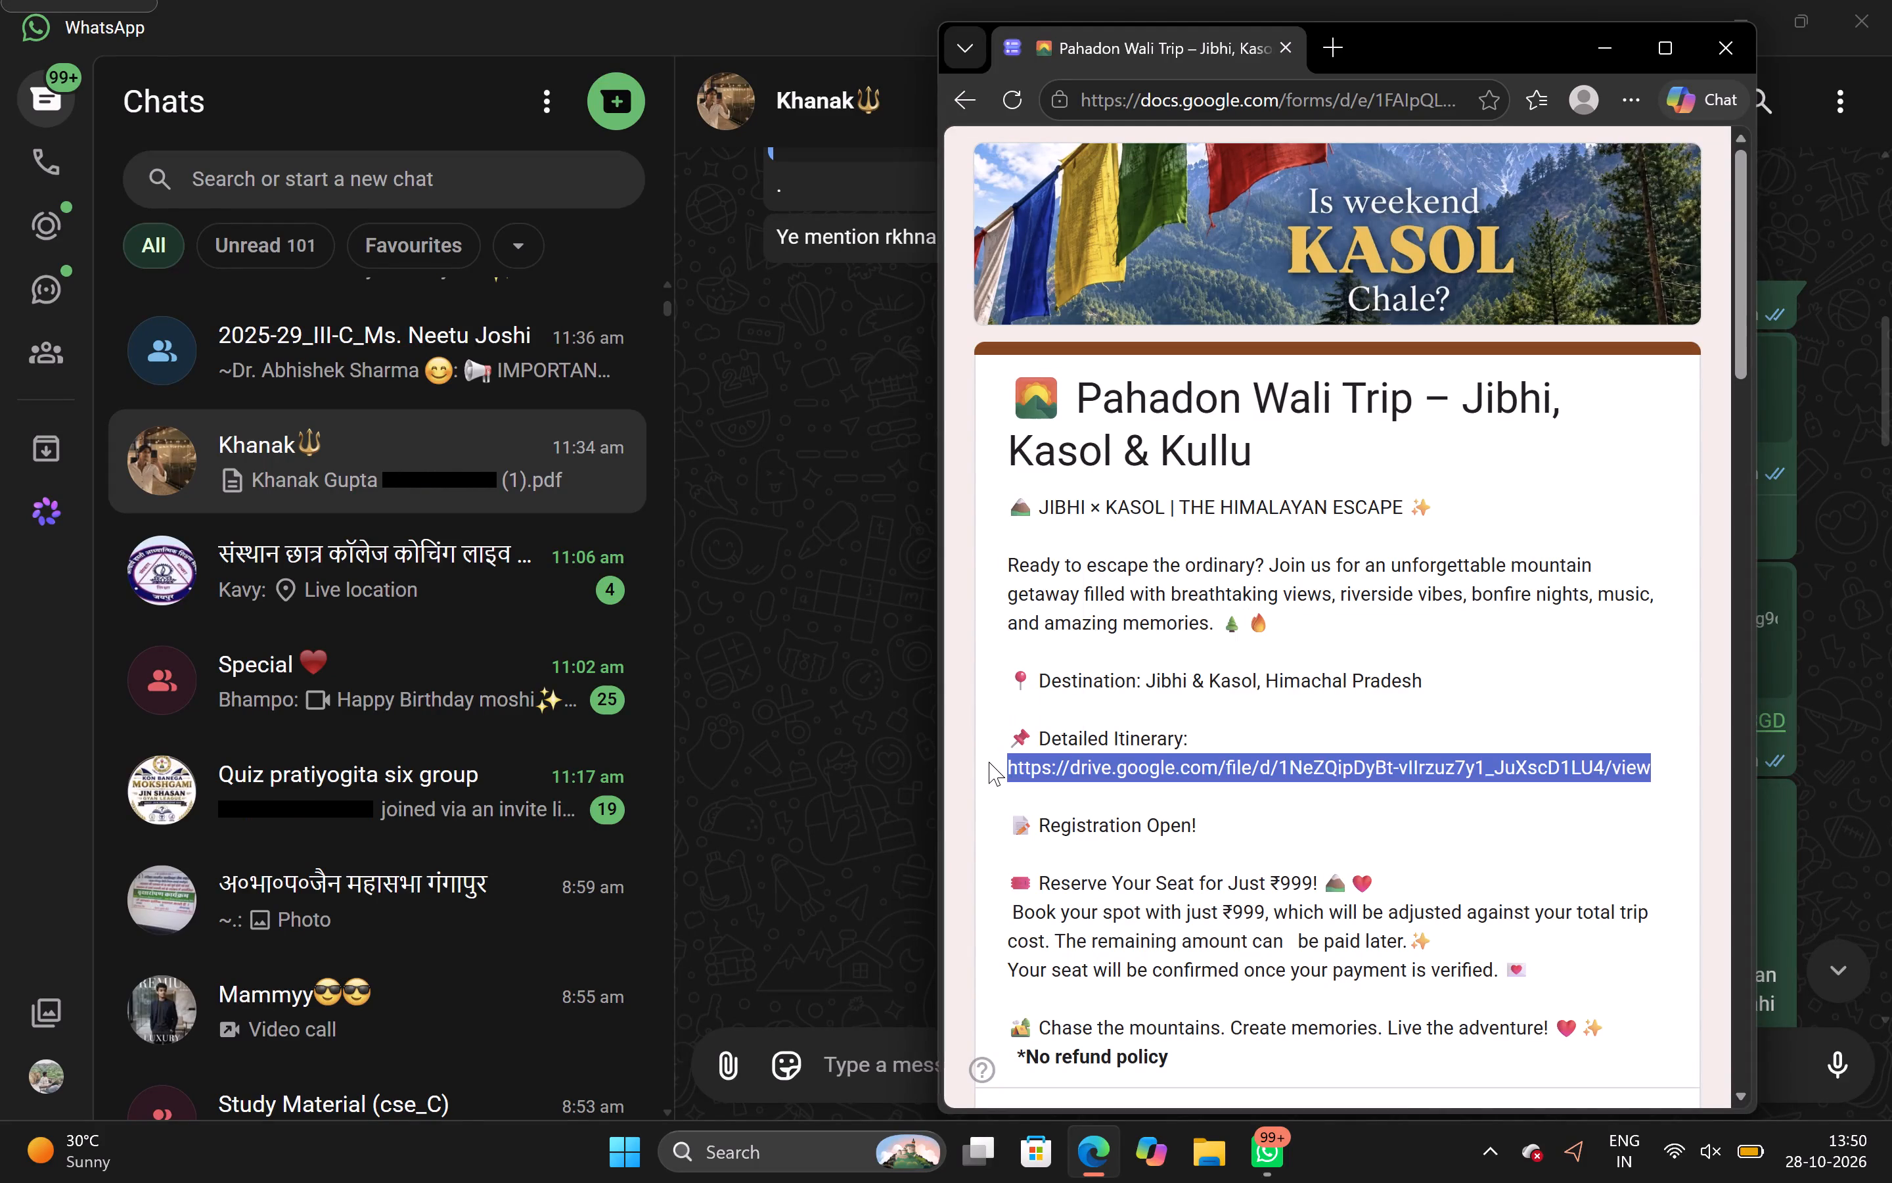
{"action": "key", "text": "ctrl+v"}
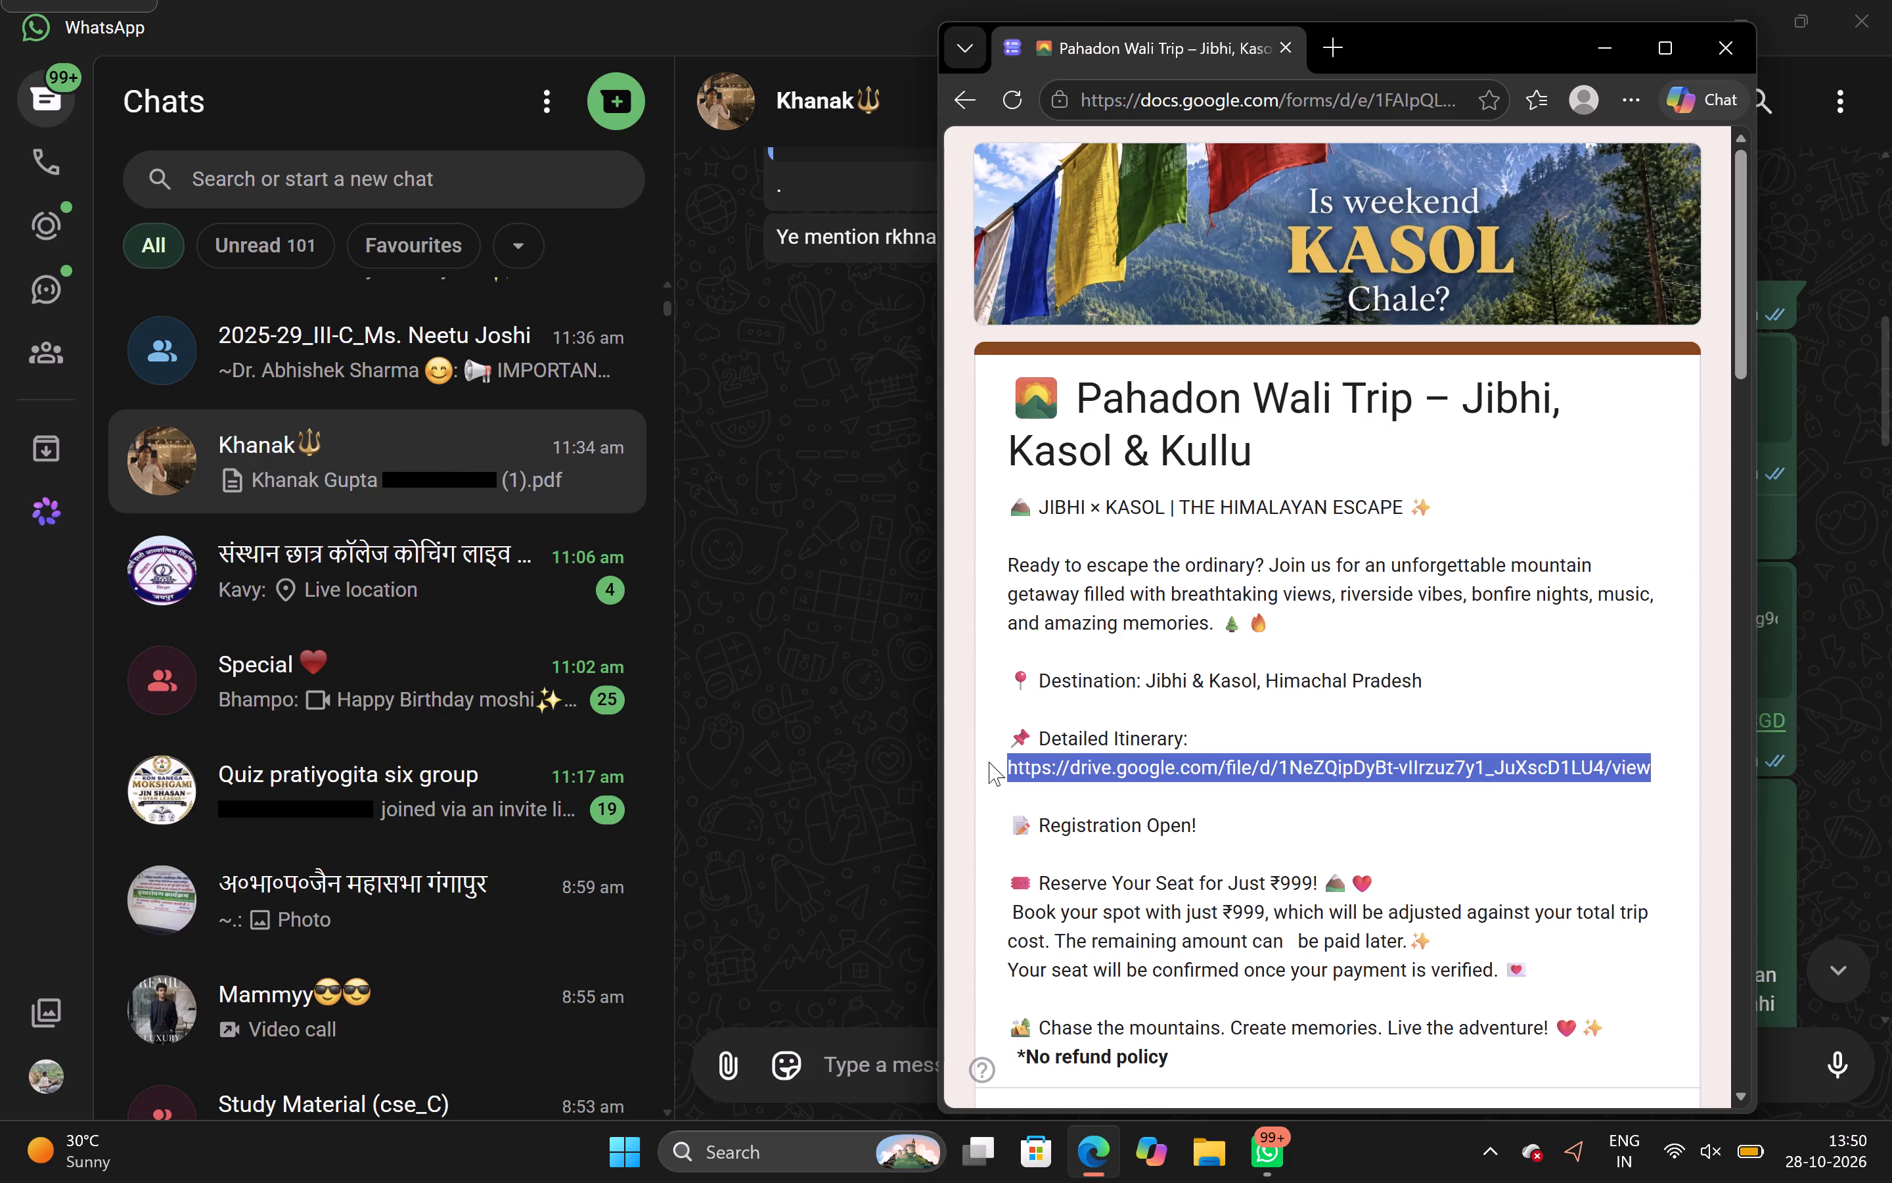
{"action": "left_click", "coordinate": [1318, 44]}
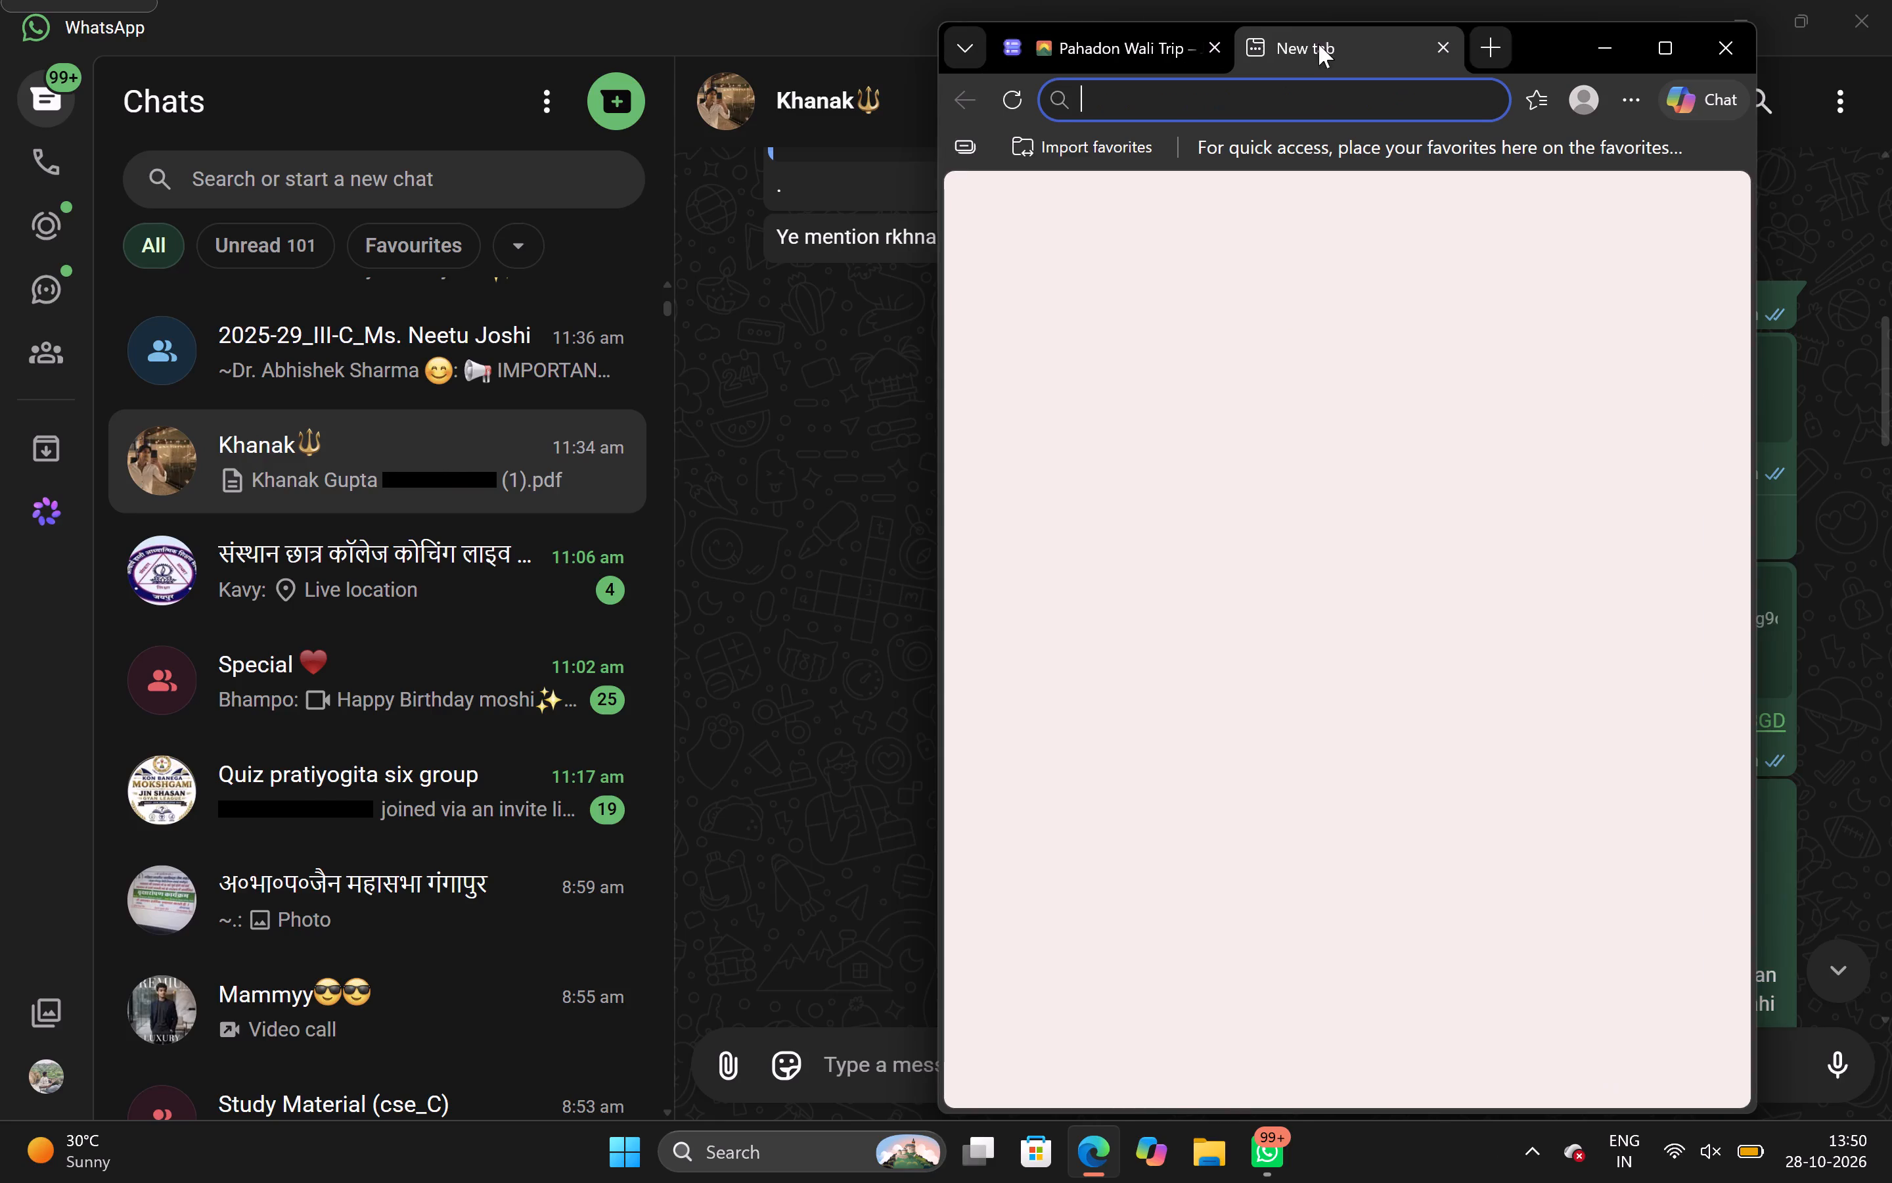
{"action": "left_click", "coordinate": [1213, 317]}
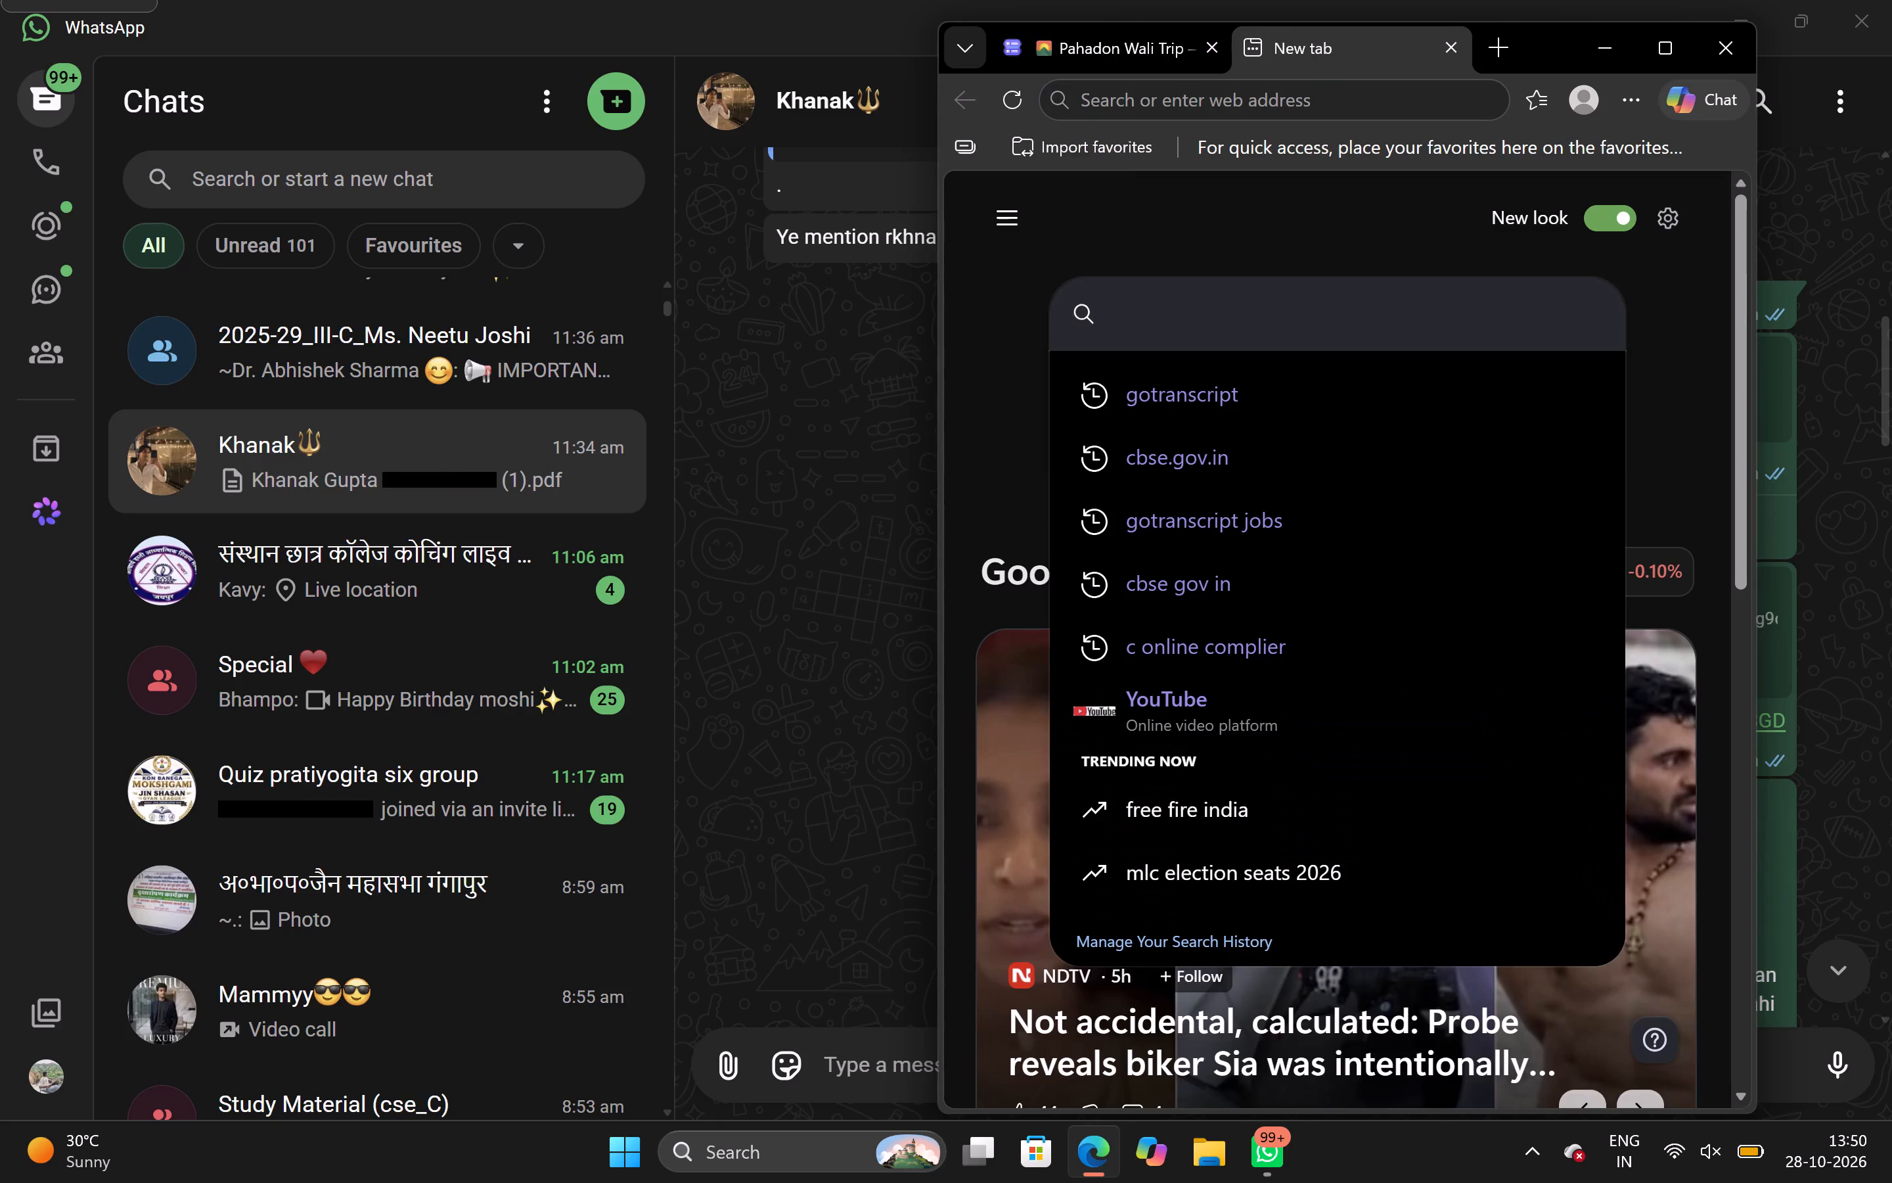
{"action": "key", "text": "ctrl+v"}
{"action": "key", "text": "v"}
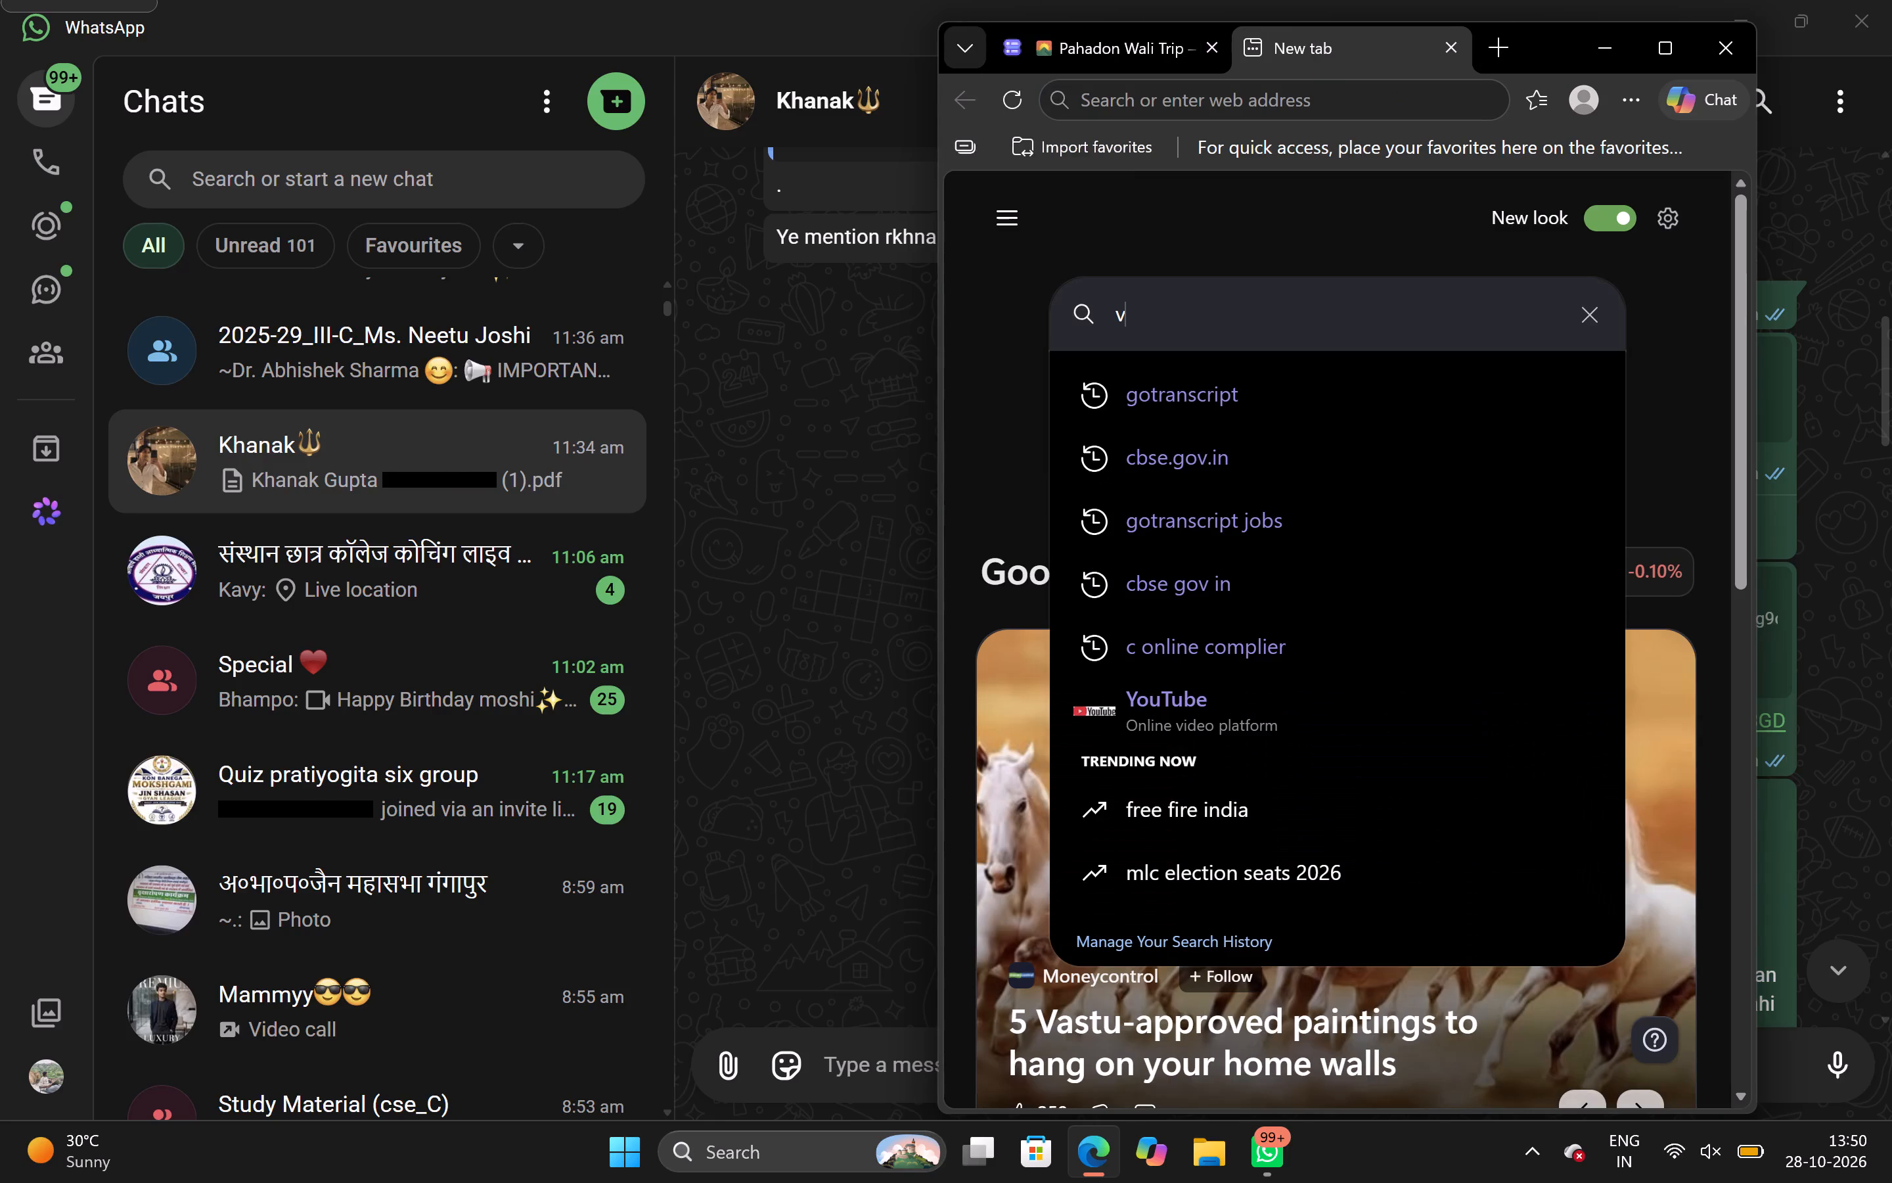
{"action": "key", "text": "ctrl+v"}
{"action": "left_click", "coordinate": [1086, 39]}
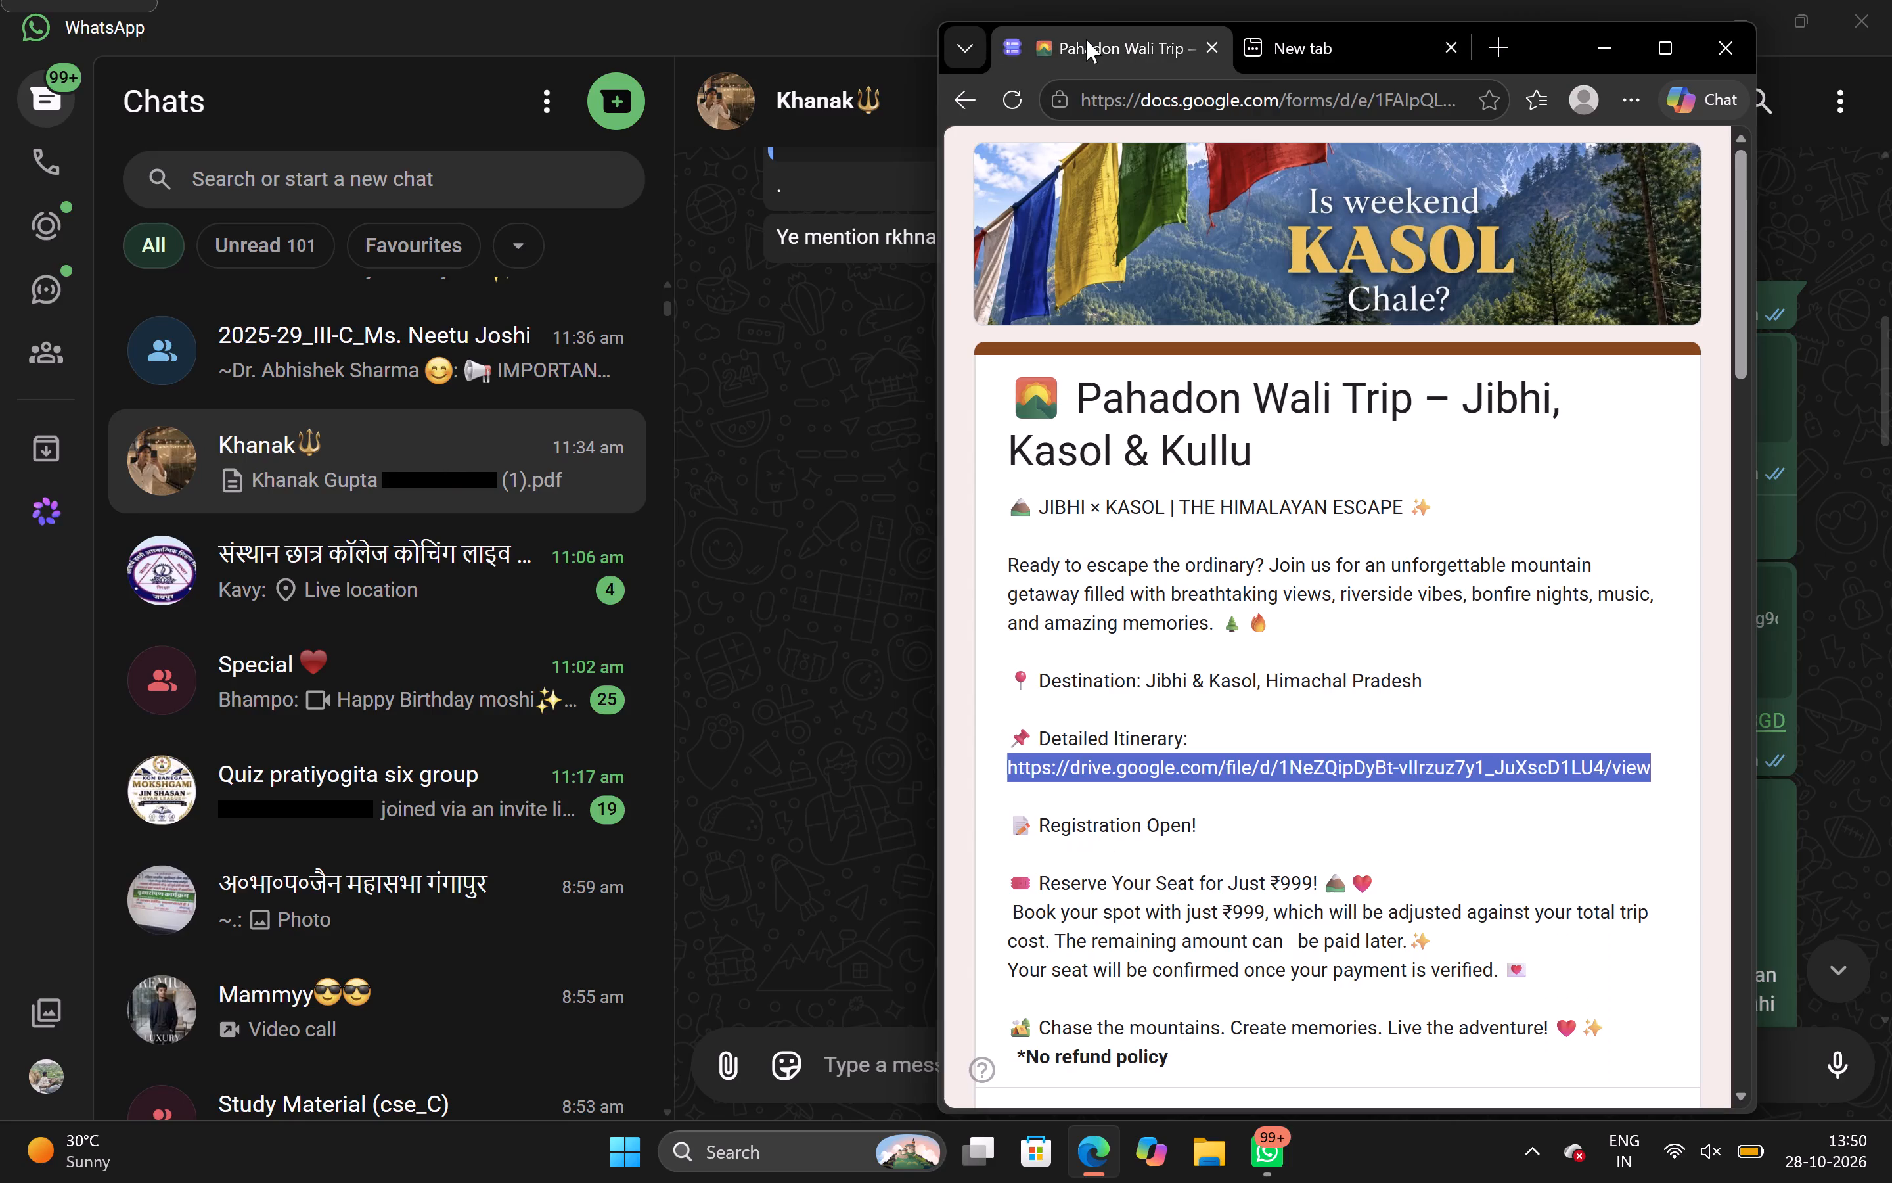
{"action": "key", "text": "ctrl+c"}
Replace the stray text in the new tab's page search box with the copied Drive link and run the search.
{"action": "left_click", "coordinate": [1348, 54]}
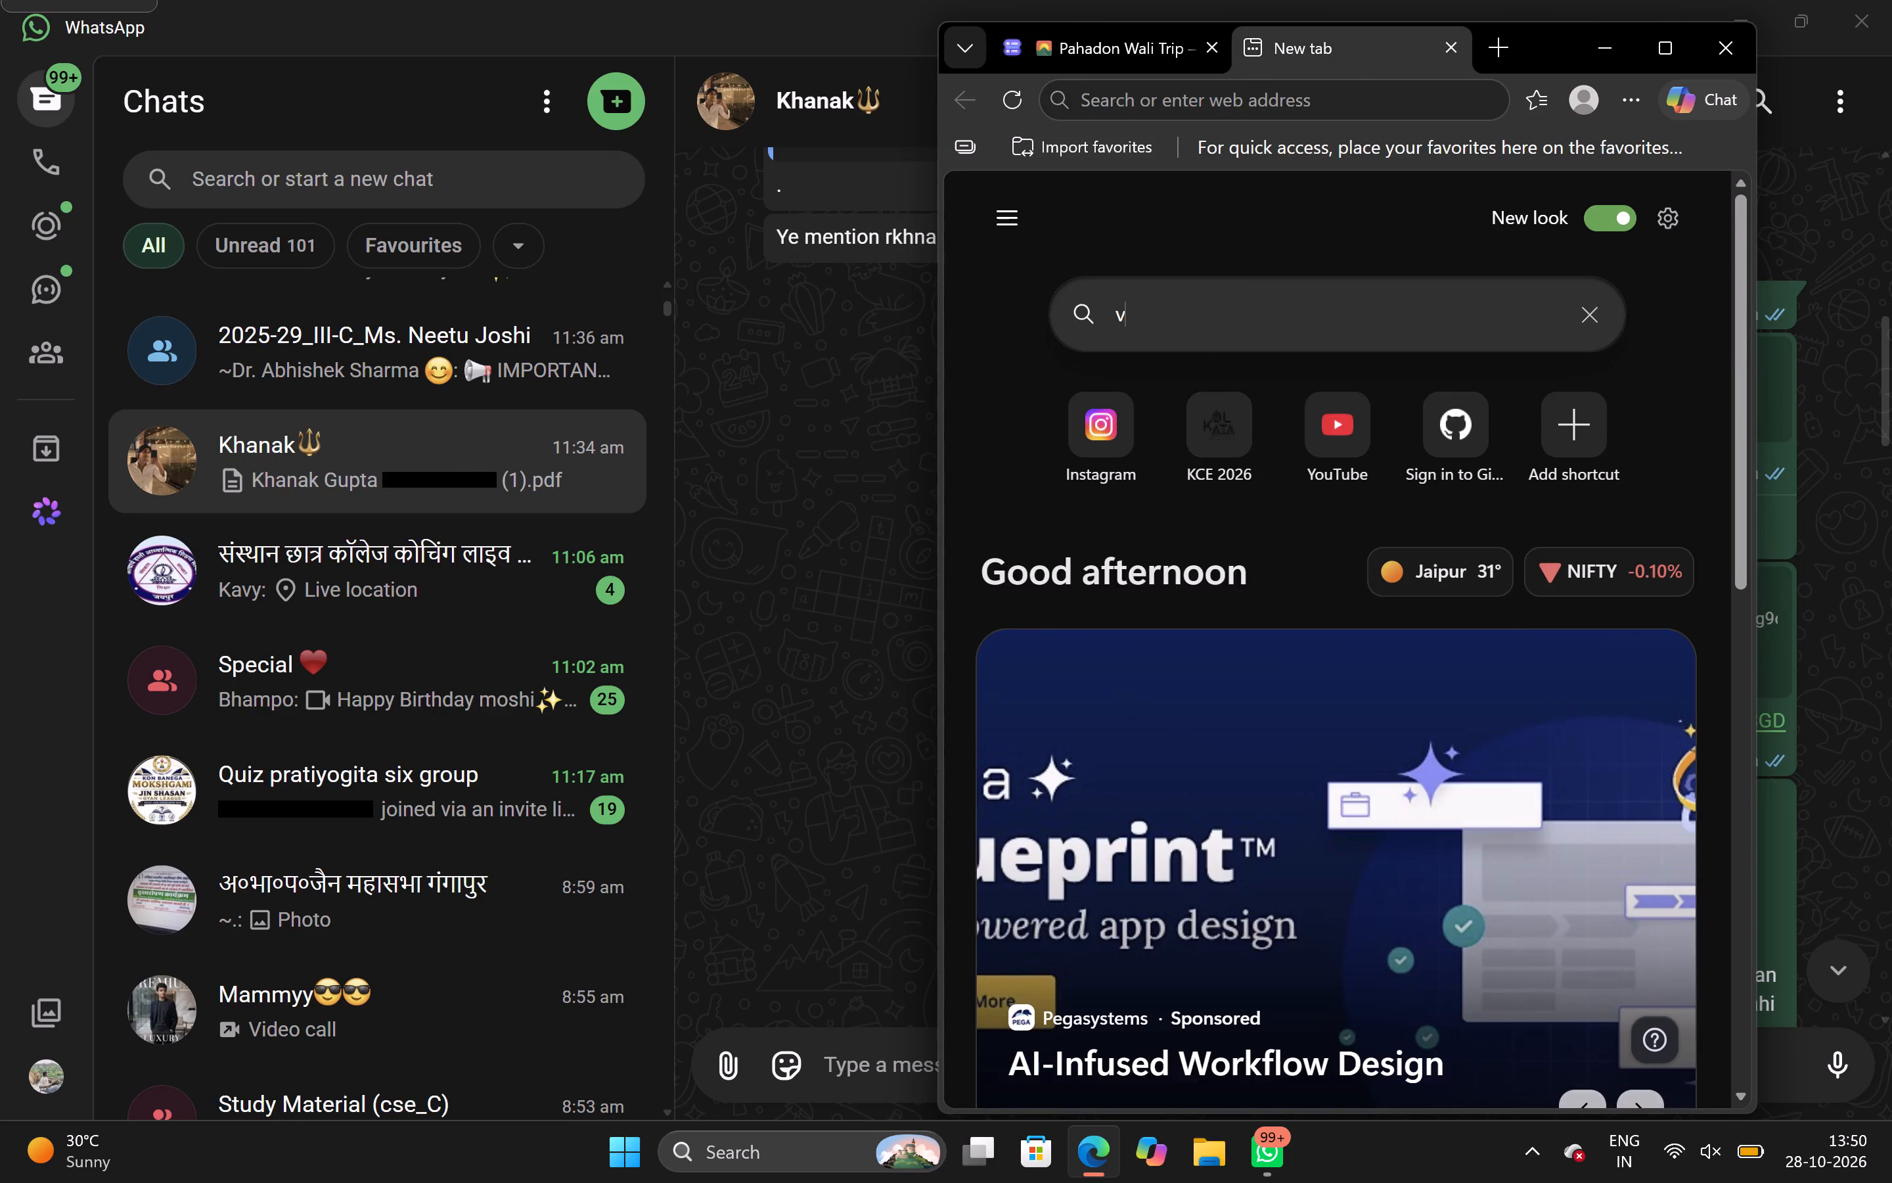
{"action": "left_click", "coordinate": [1210, 336]}
{"action": "key", "text": "BackSpace"}
{"action": "key", "text": "ctrl+v"}
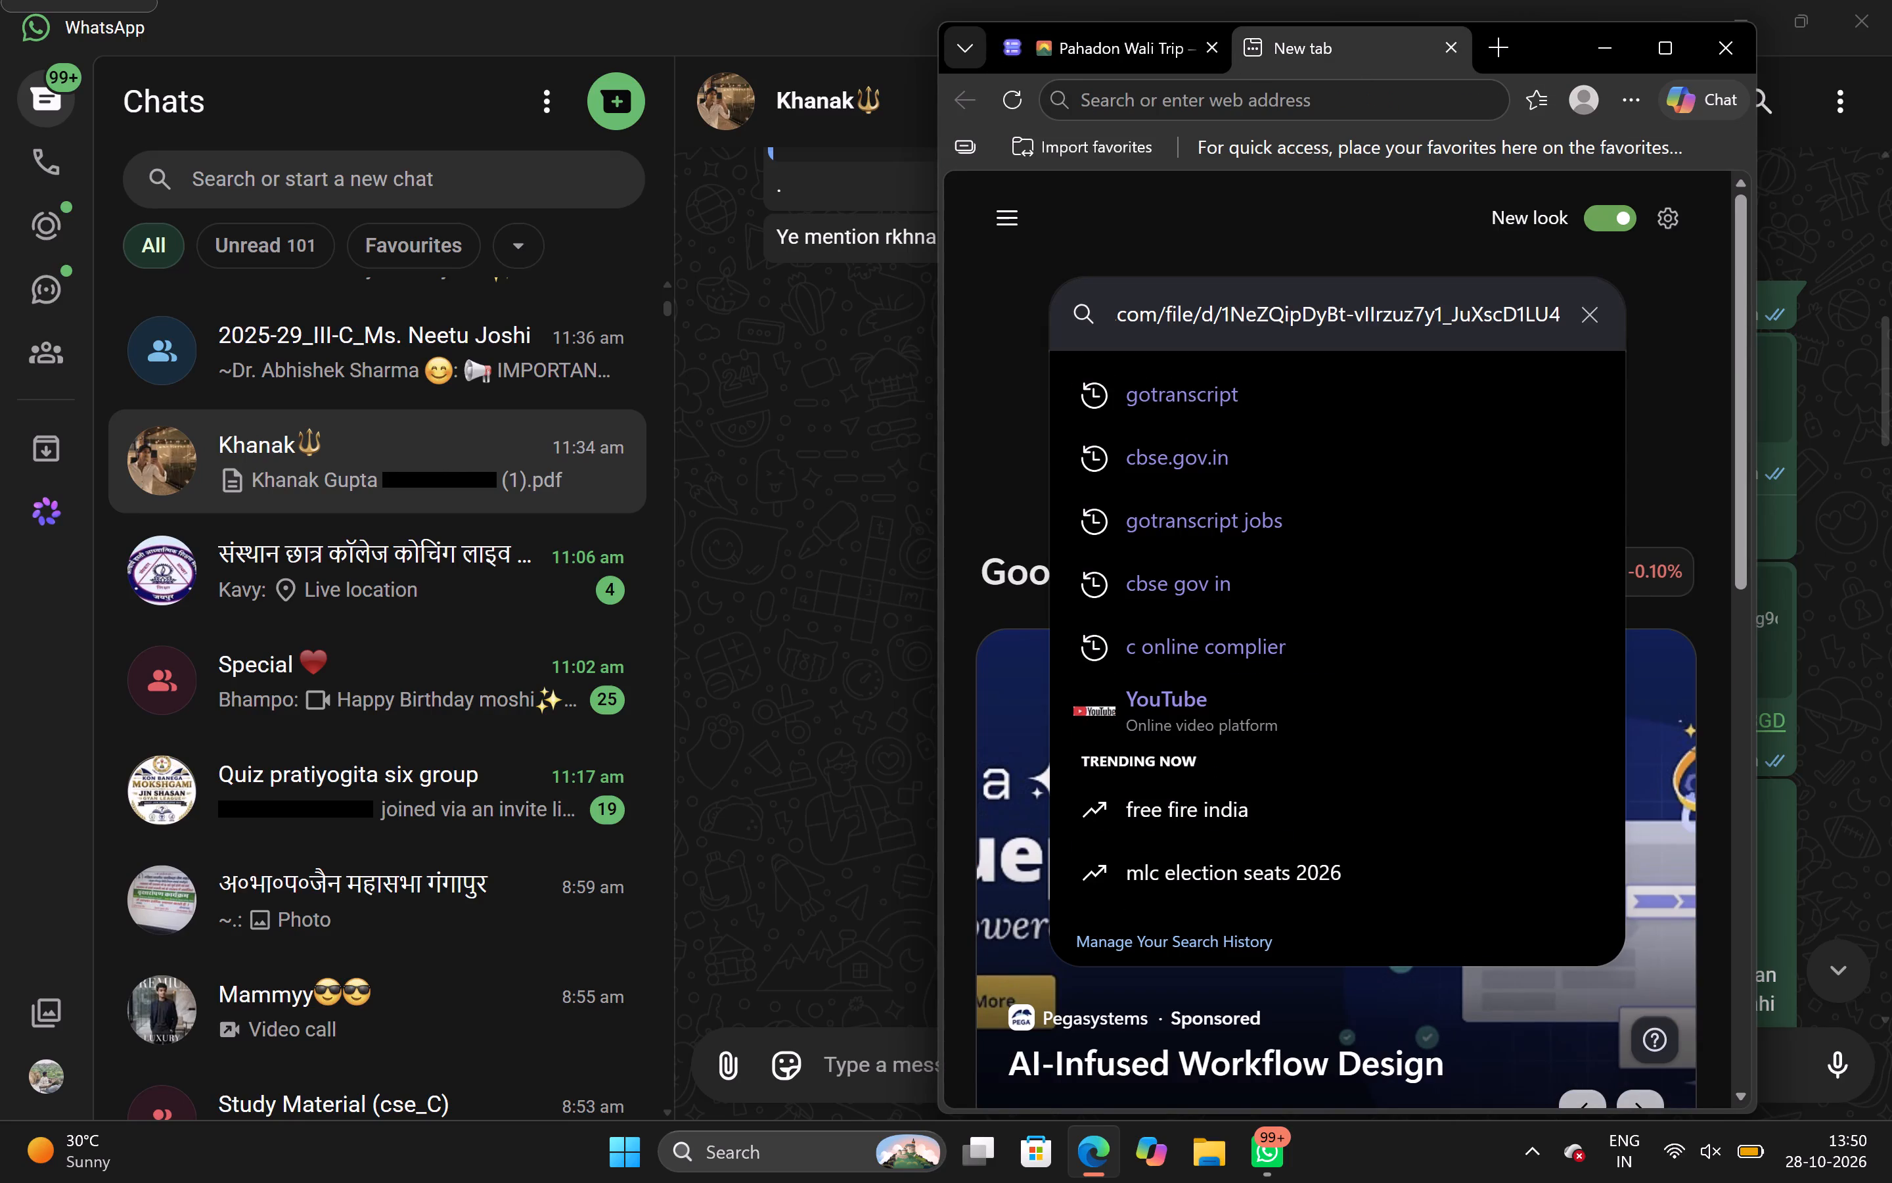
{"action": "key", "text": "Return"}
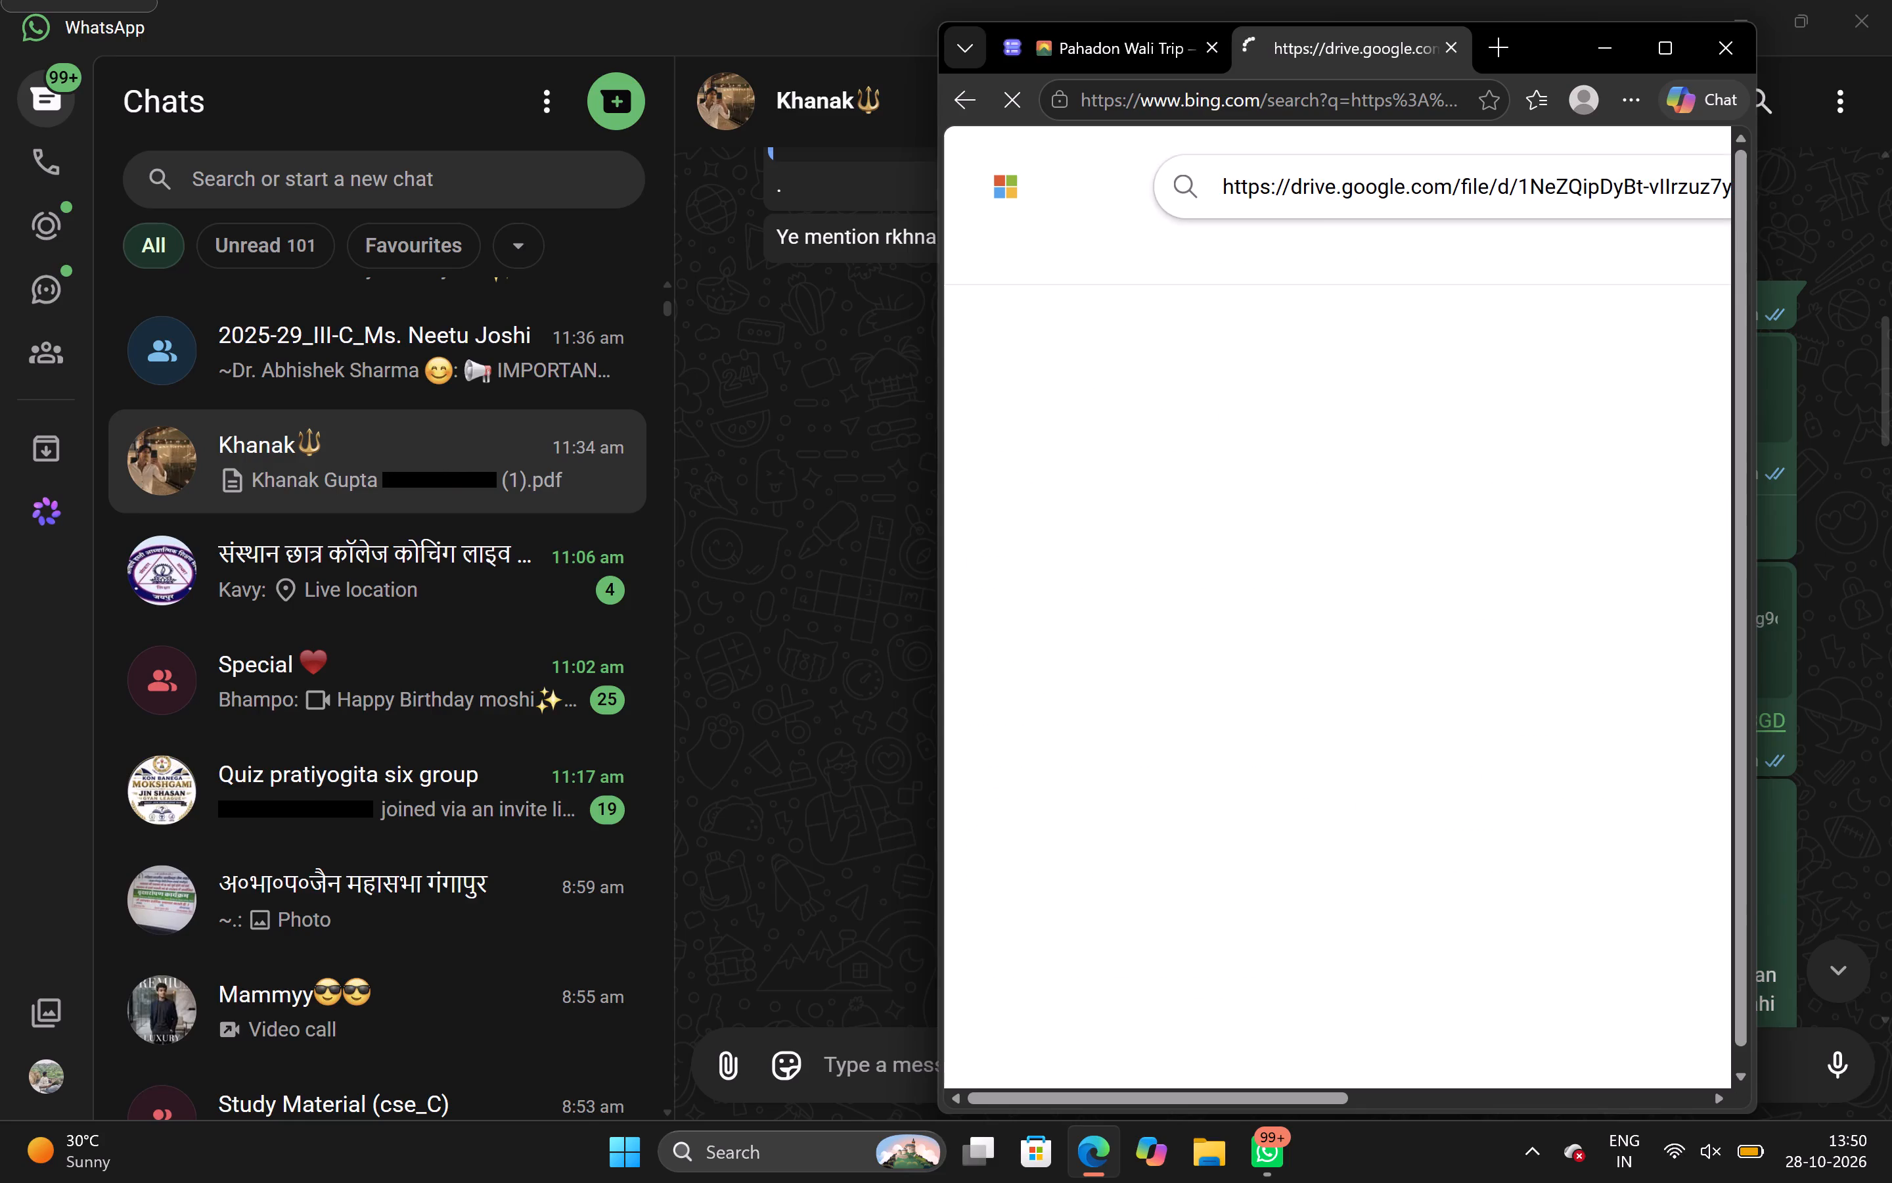
Maximize the browser window.
{"action": "left_click", "coordinate": [1665, 39]}
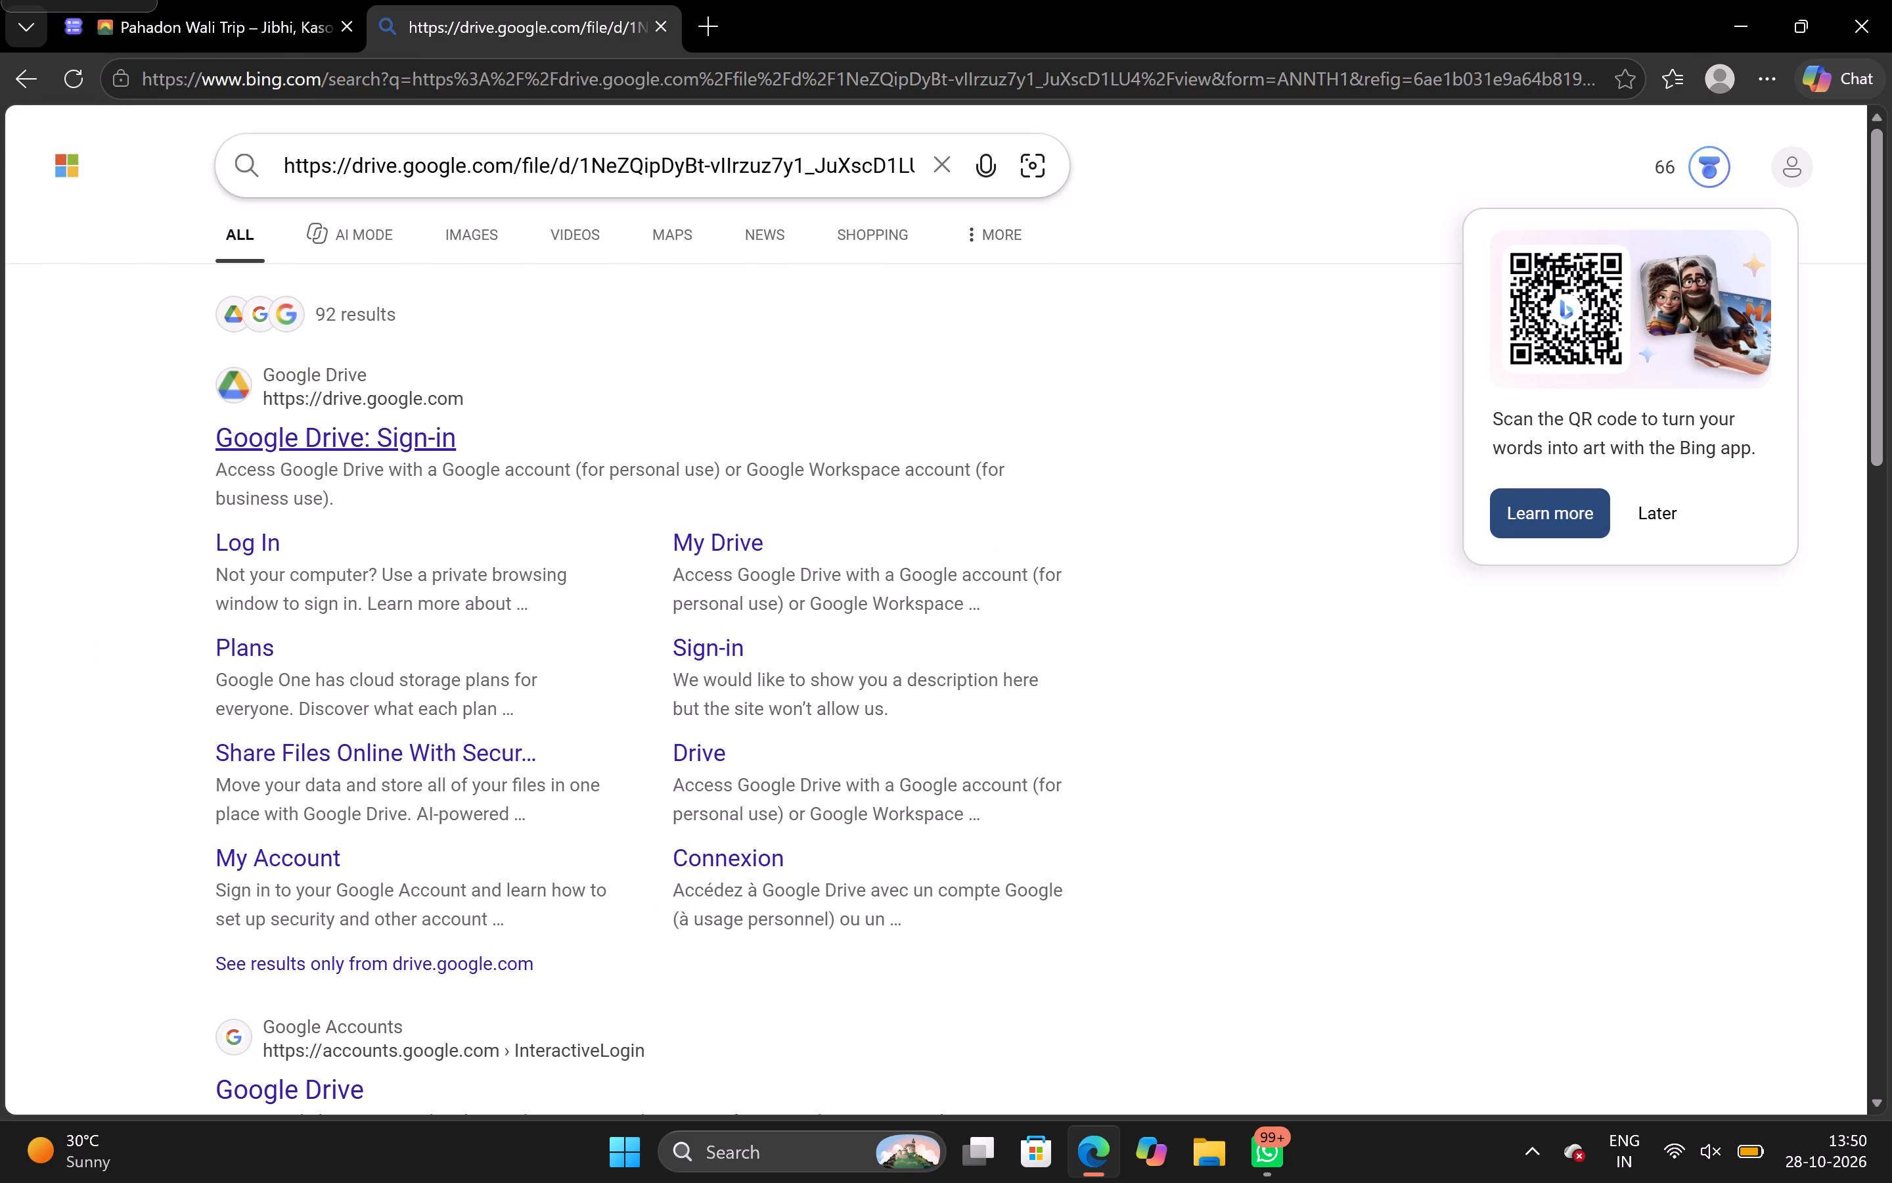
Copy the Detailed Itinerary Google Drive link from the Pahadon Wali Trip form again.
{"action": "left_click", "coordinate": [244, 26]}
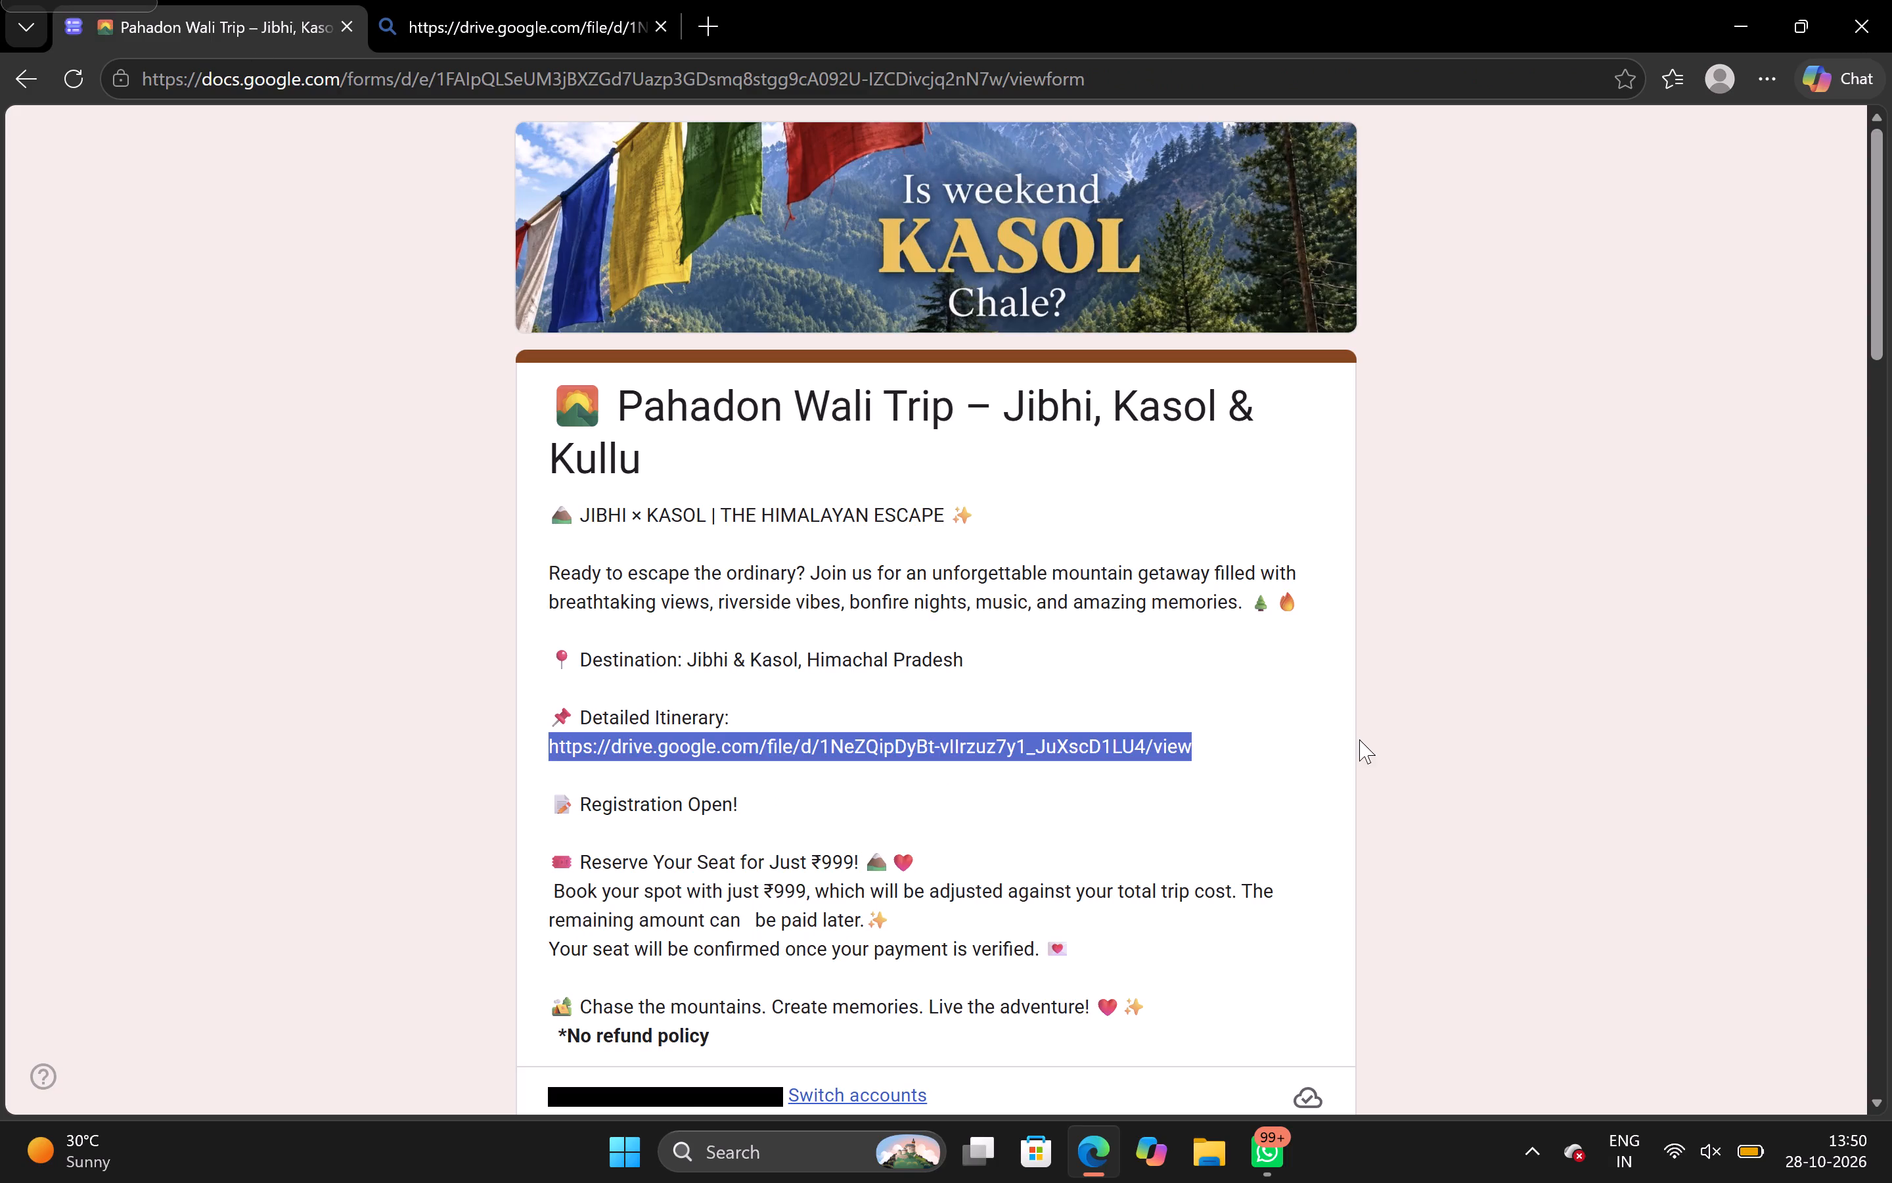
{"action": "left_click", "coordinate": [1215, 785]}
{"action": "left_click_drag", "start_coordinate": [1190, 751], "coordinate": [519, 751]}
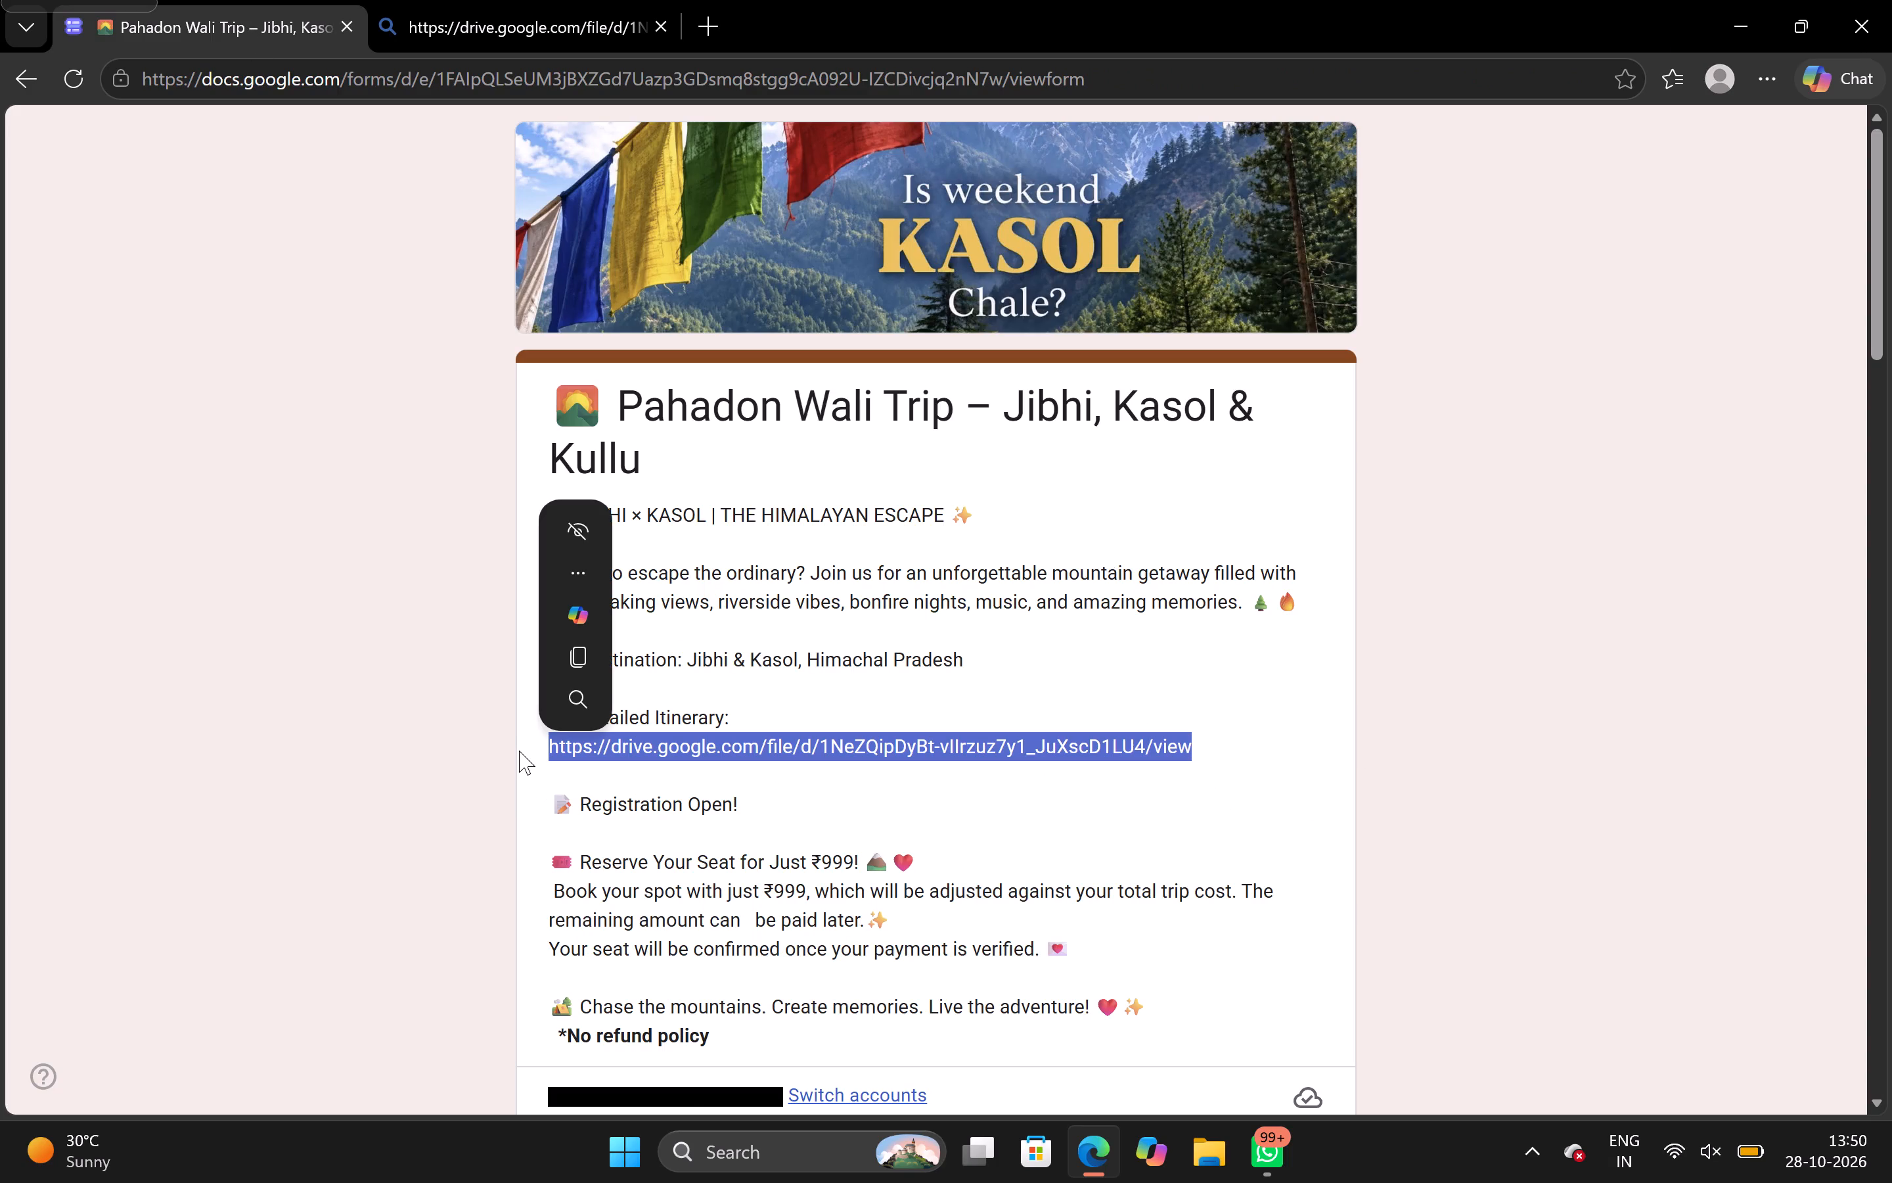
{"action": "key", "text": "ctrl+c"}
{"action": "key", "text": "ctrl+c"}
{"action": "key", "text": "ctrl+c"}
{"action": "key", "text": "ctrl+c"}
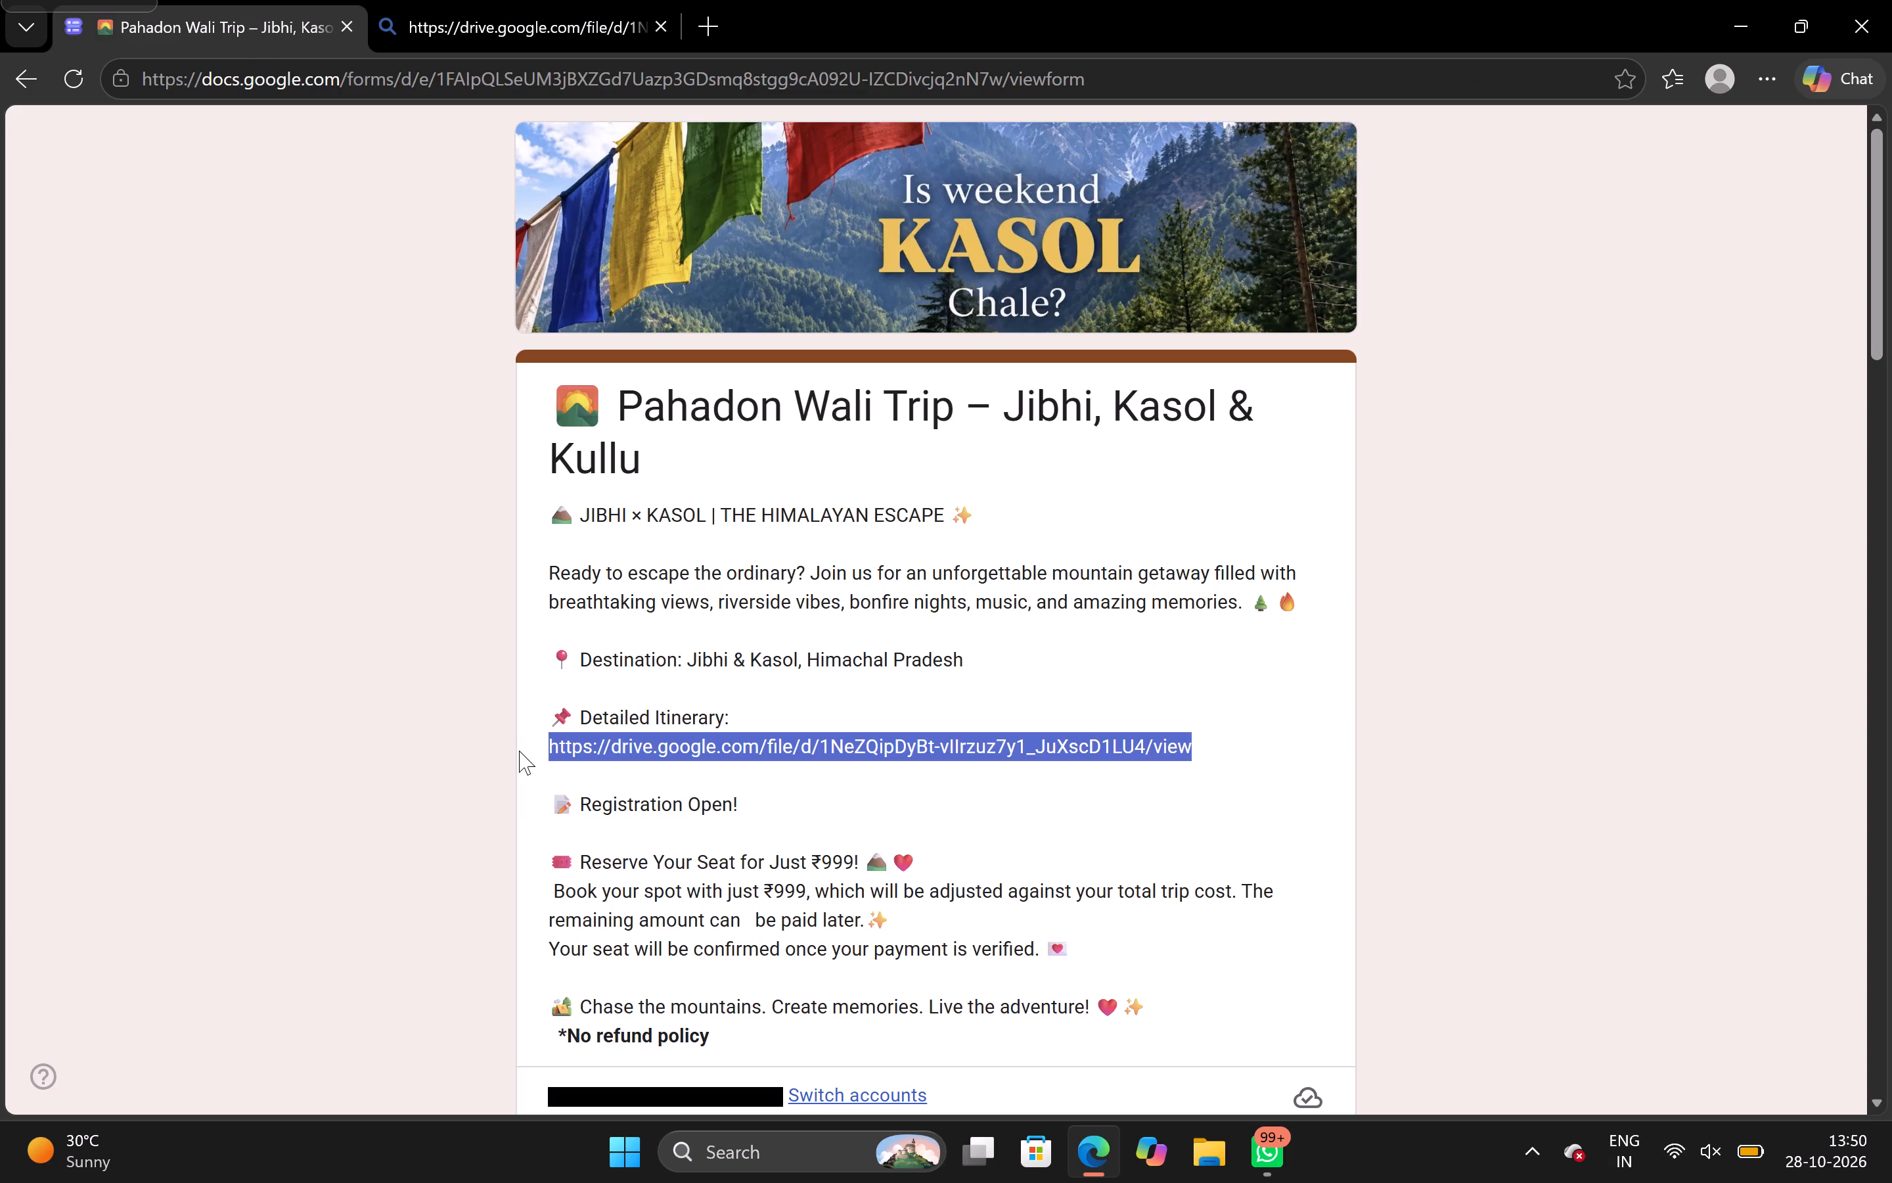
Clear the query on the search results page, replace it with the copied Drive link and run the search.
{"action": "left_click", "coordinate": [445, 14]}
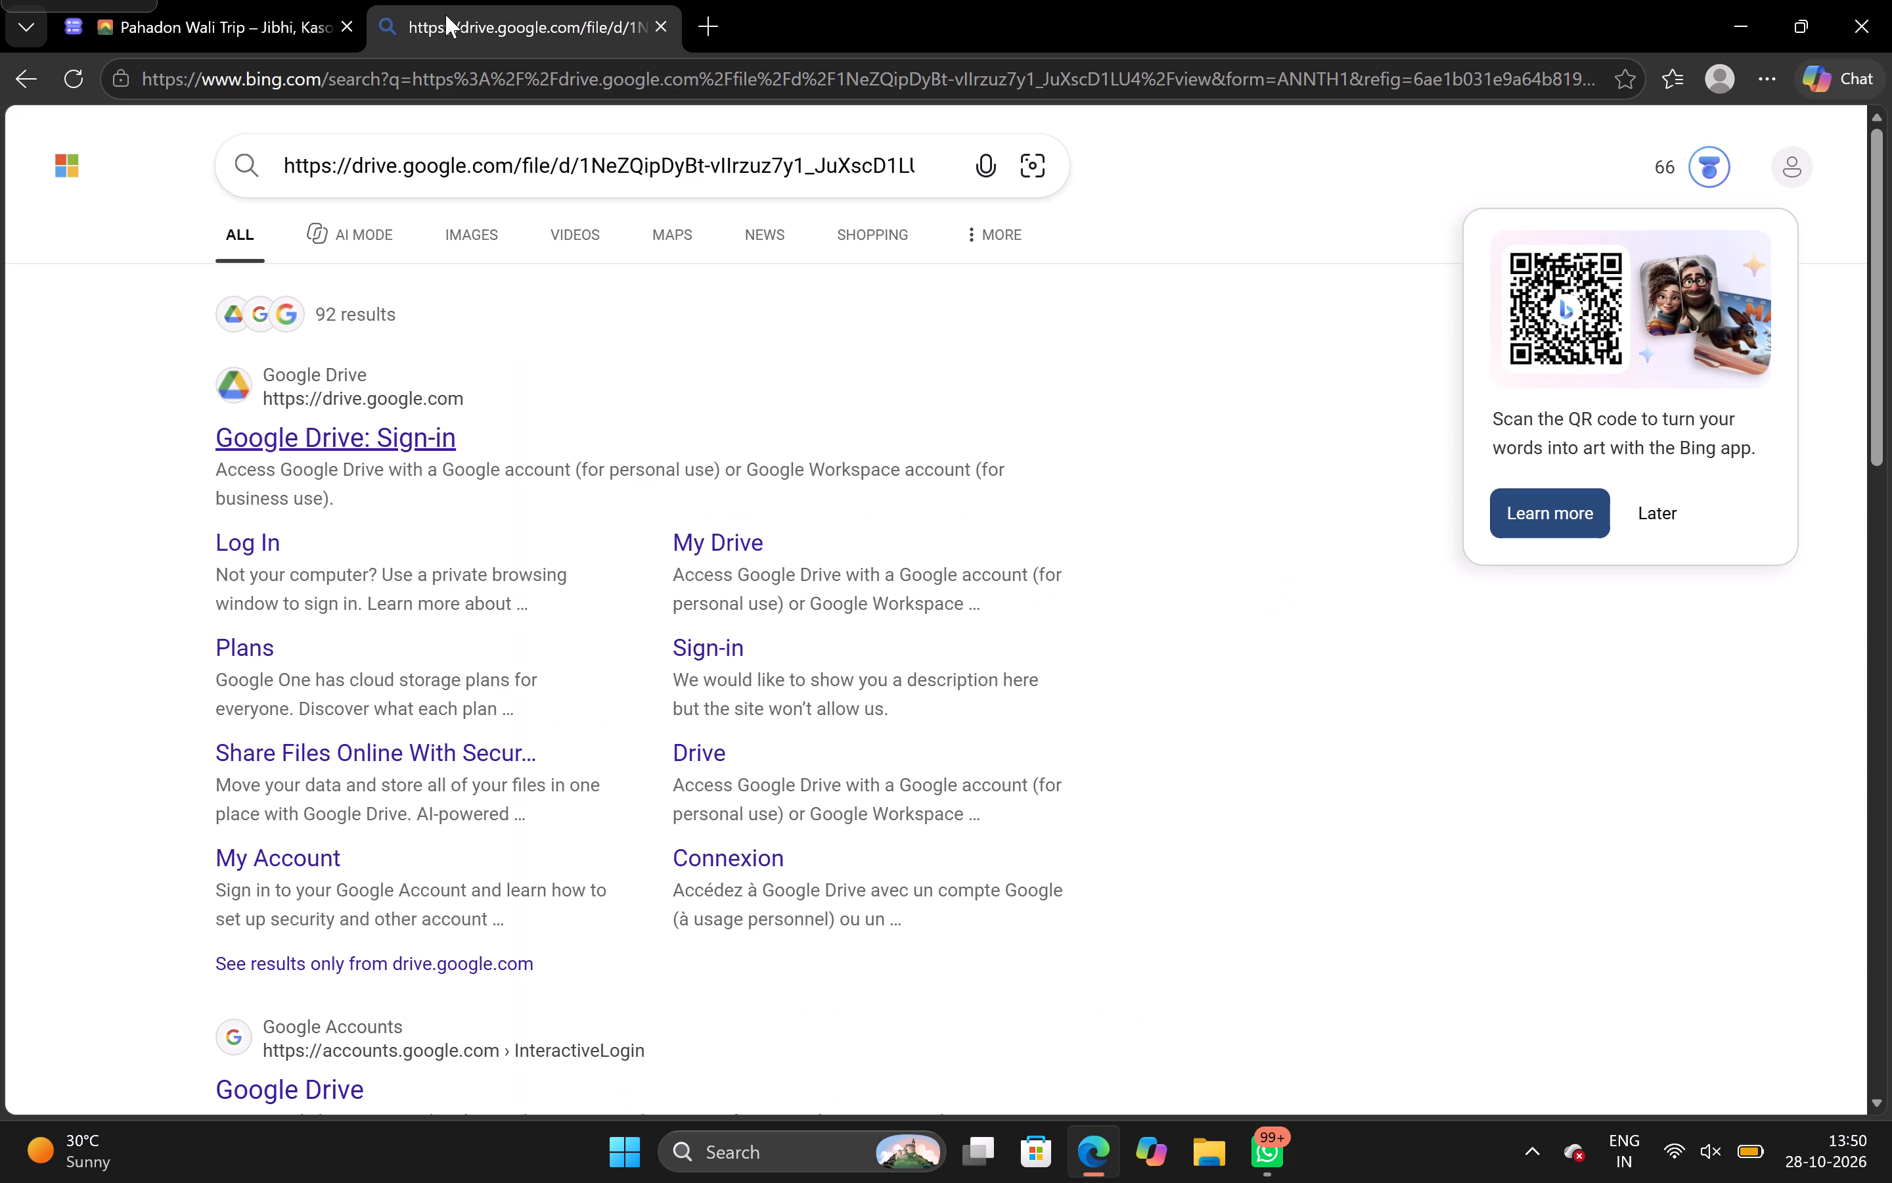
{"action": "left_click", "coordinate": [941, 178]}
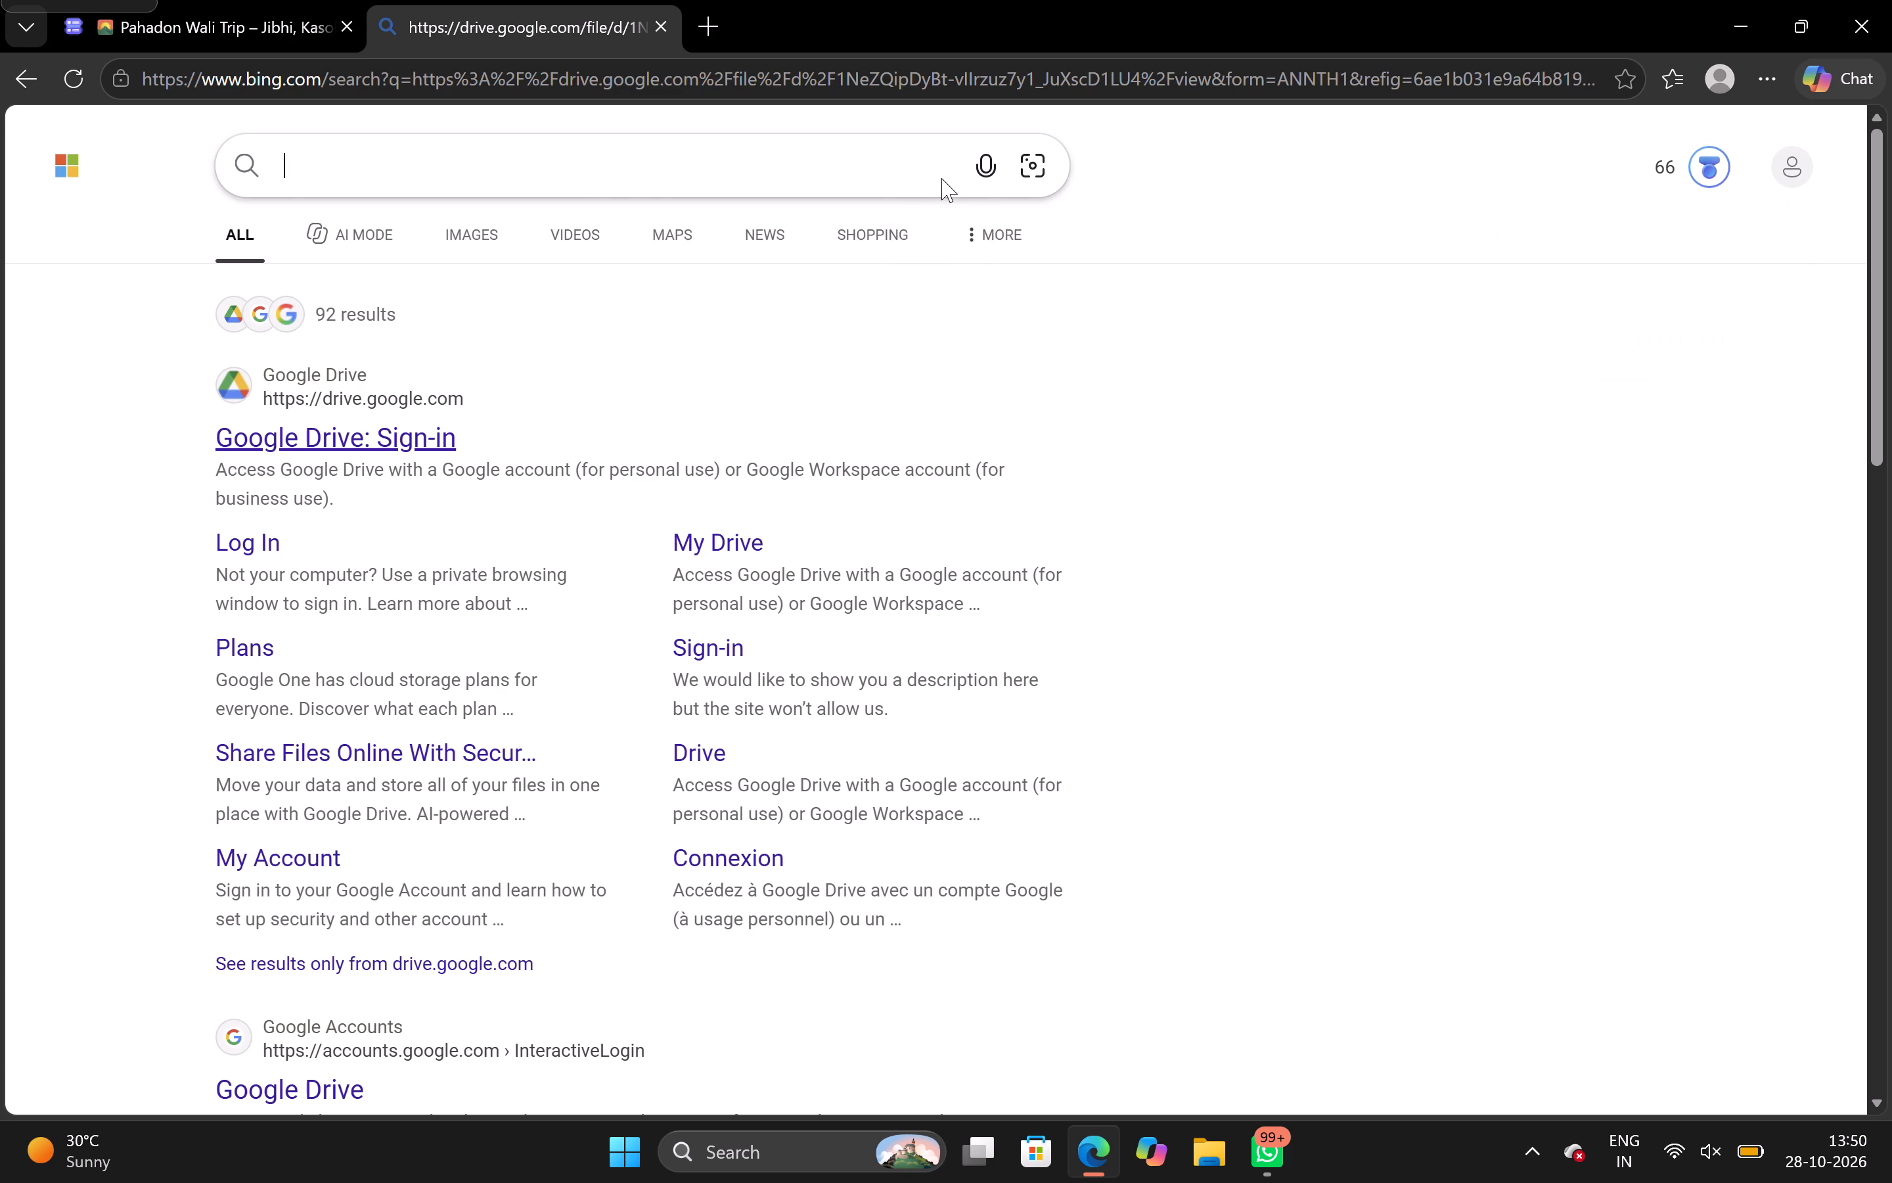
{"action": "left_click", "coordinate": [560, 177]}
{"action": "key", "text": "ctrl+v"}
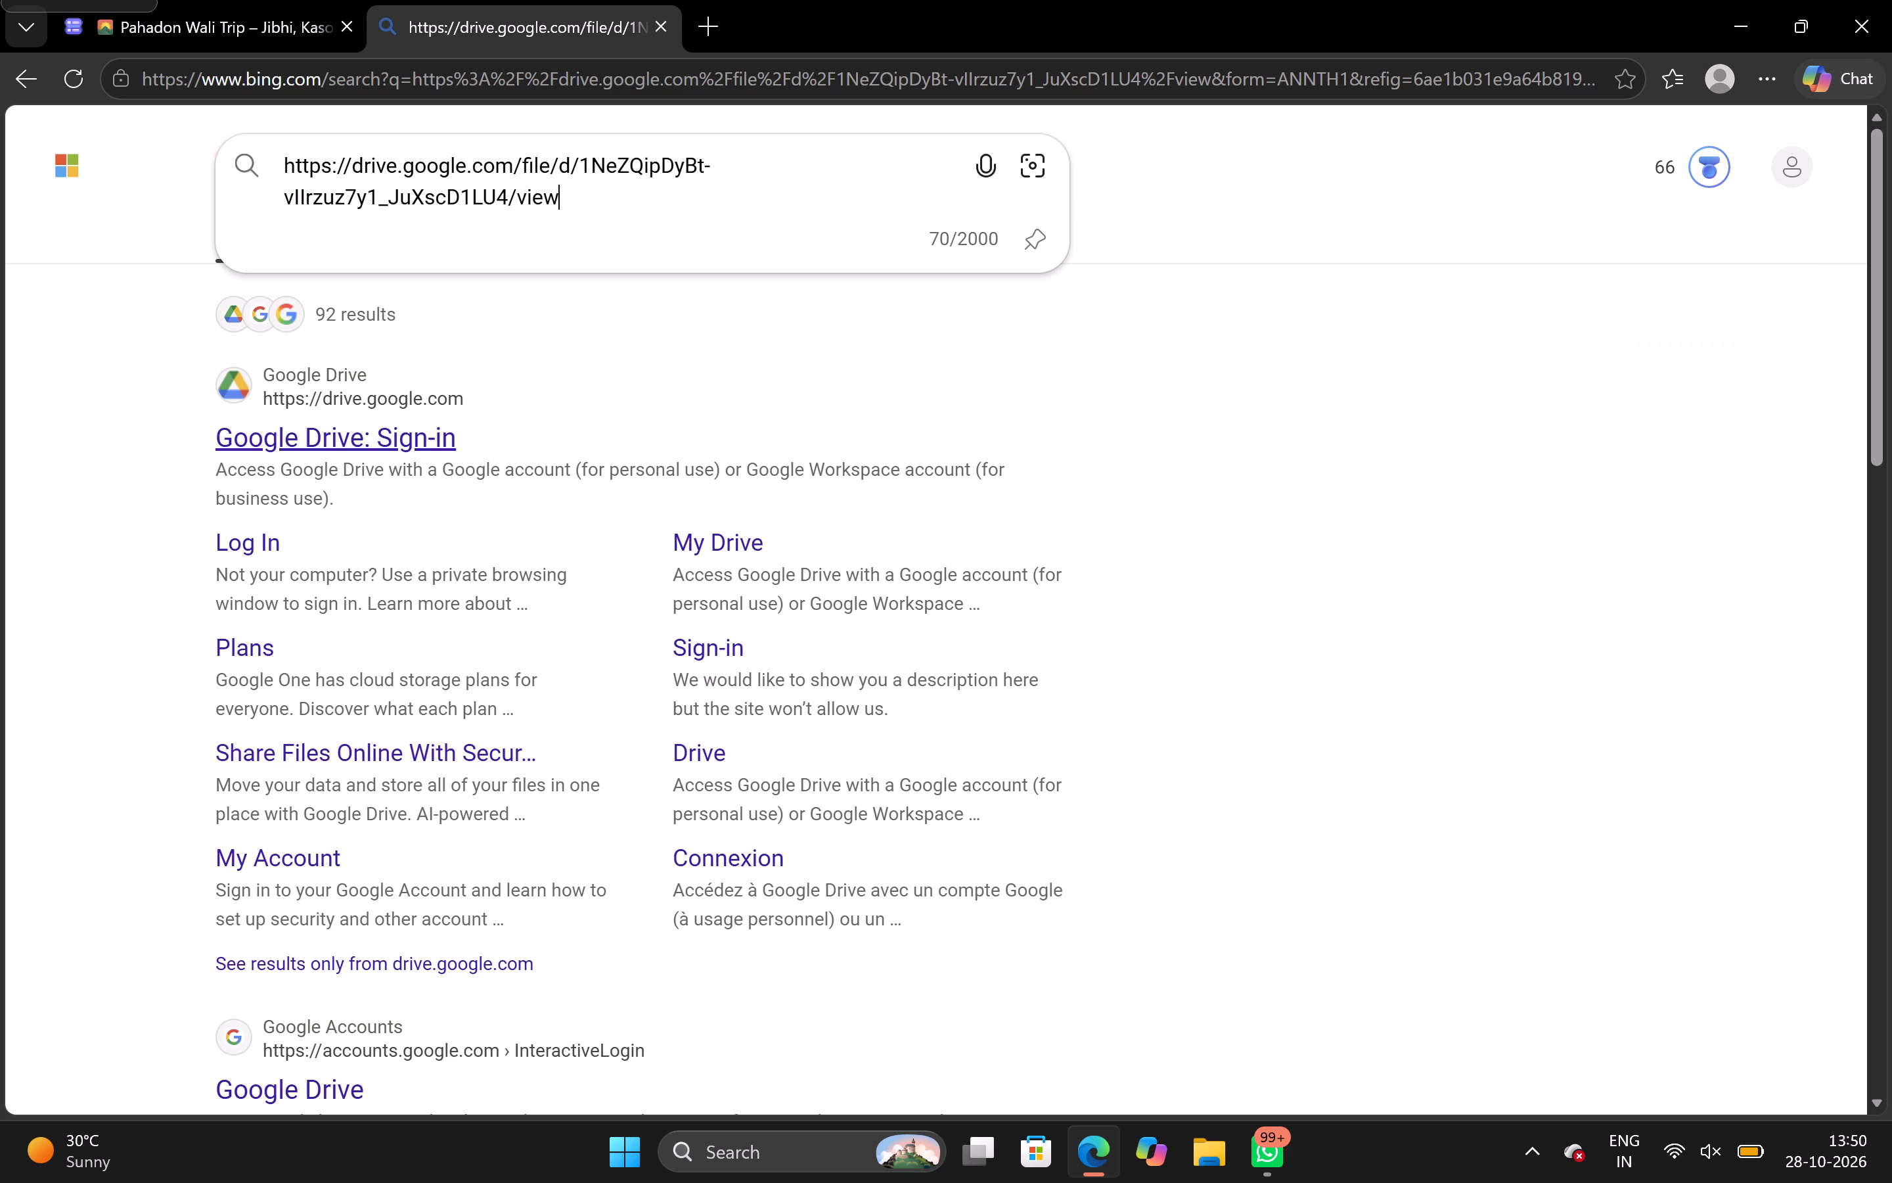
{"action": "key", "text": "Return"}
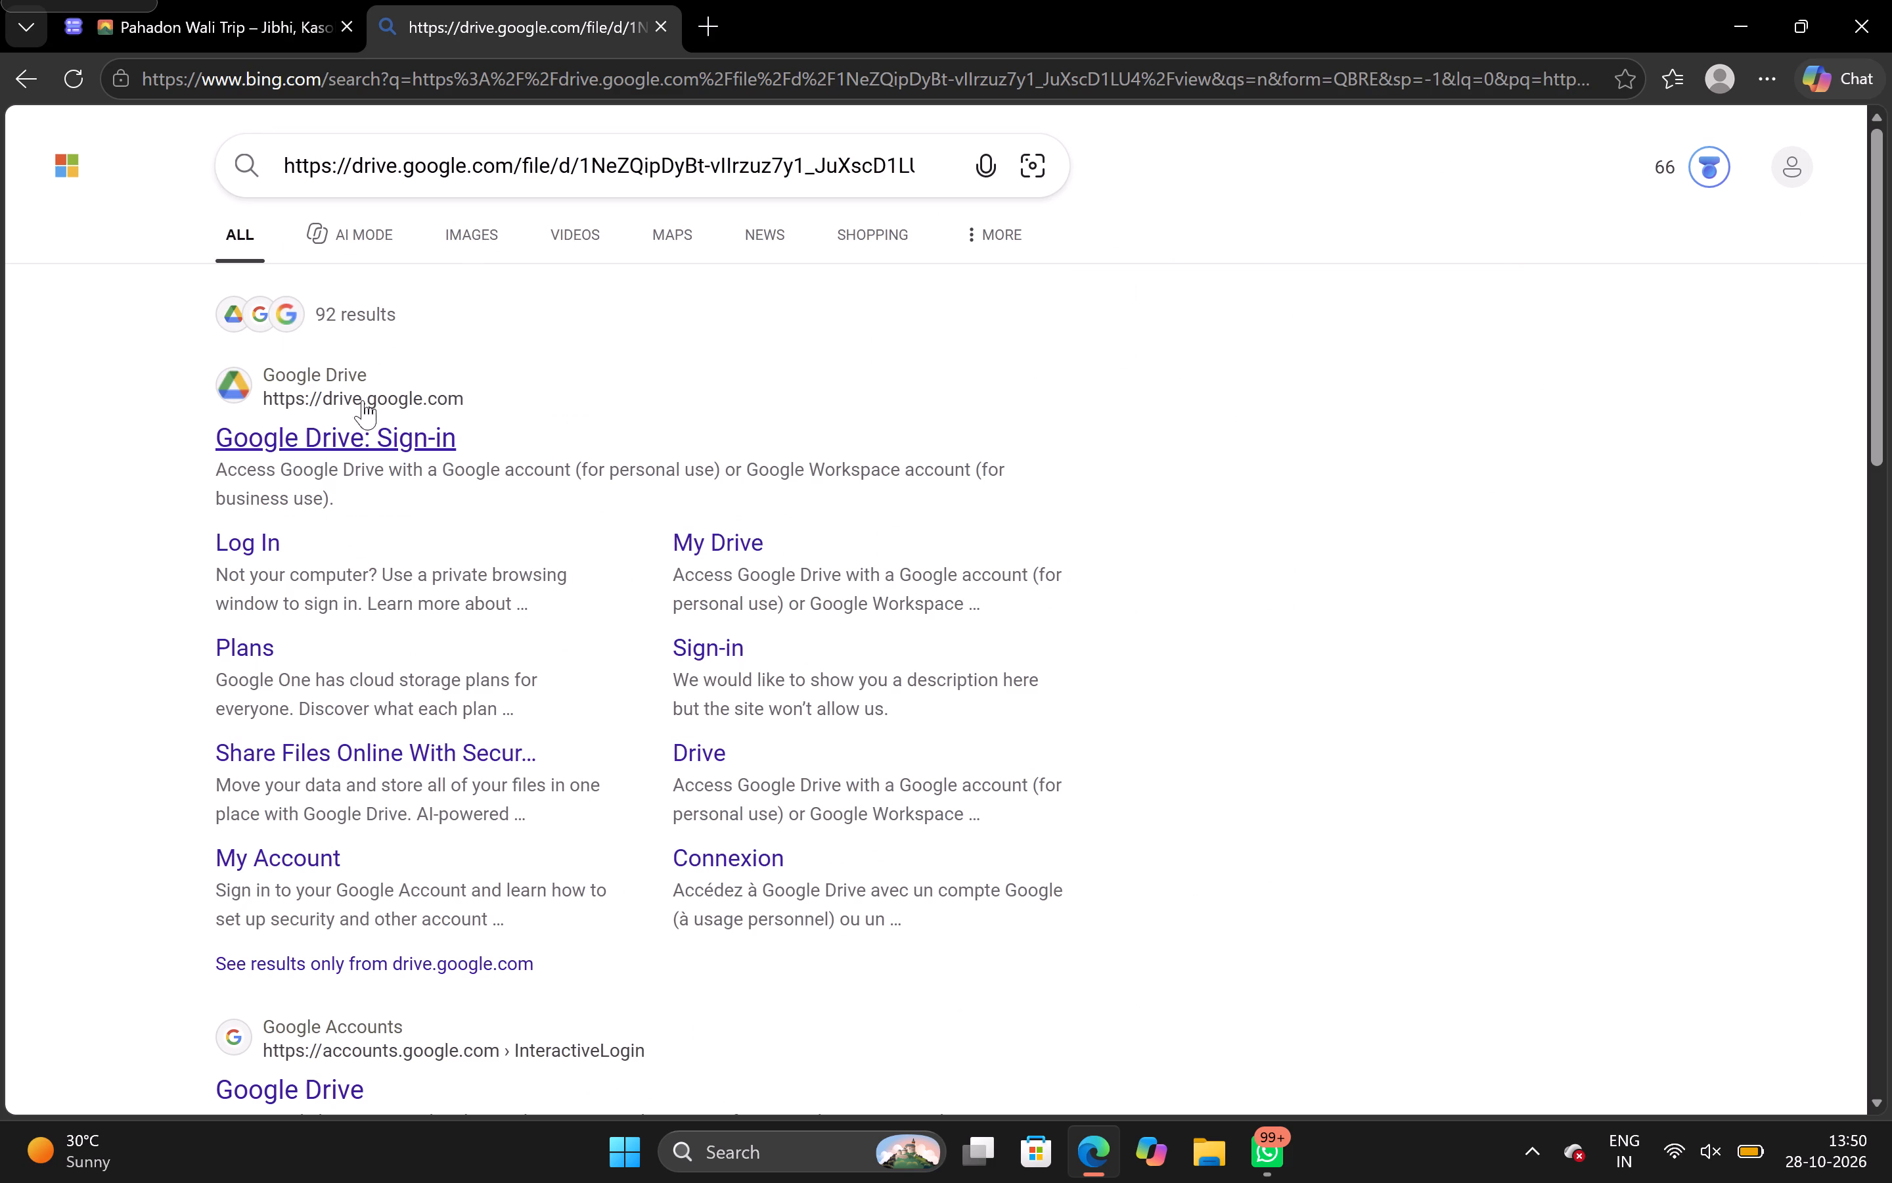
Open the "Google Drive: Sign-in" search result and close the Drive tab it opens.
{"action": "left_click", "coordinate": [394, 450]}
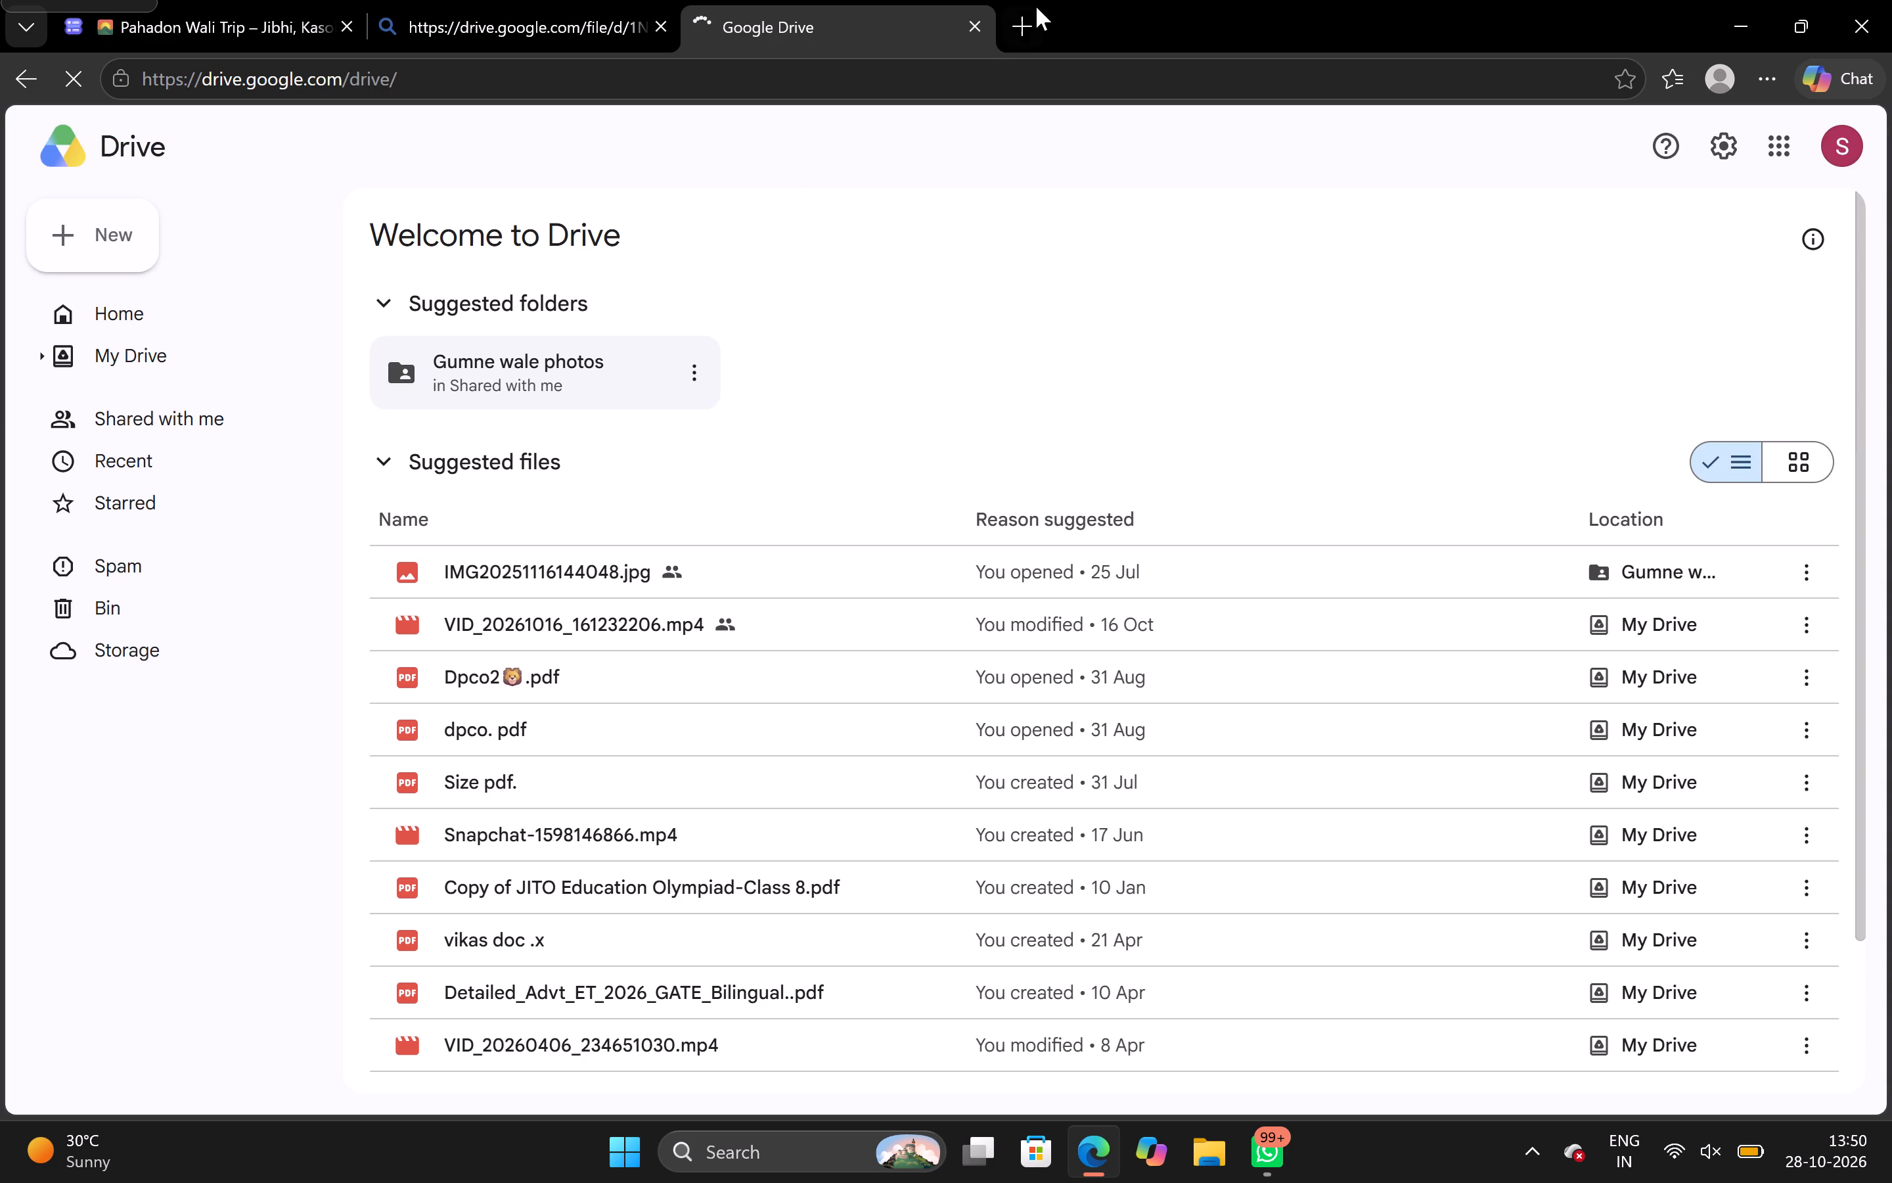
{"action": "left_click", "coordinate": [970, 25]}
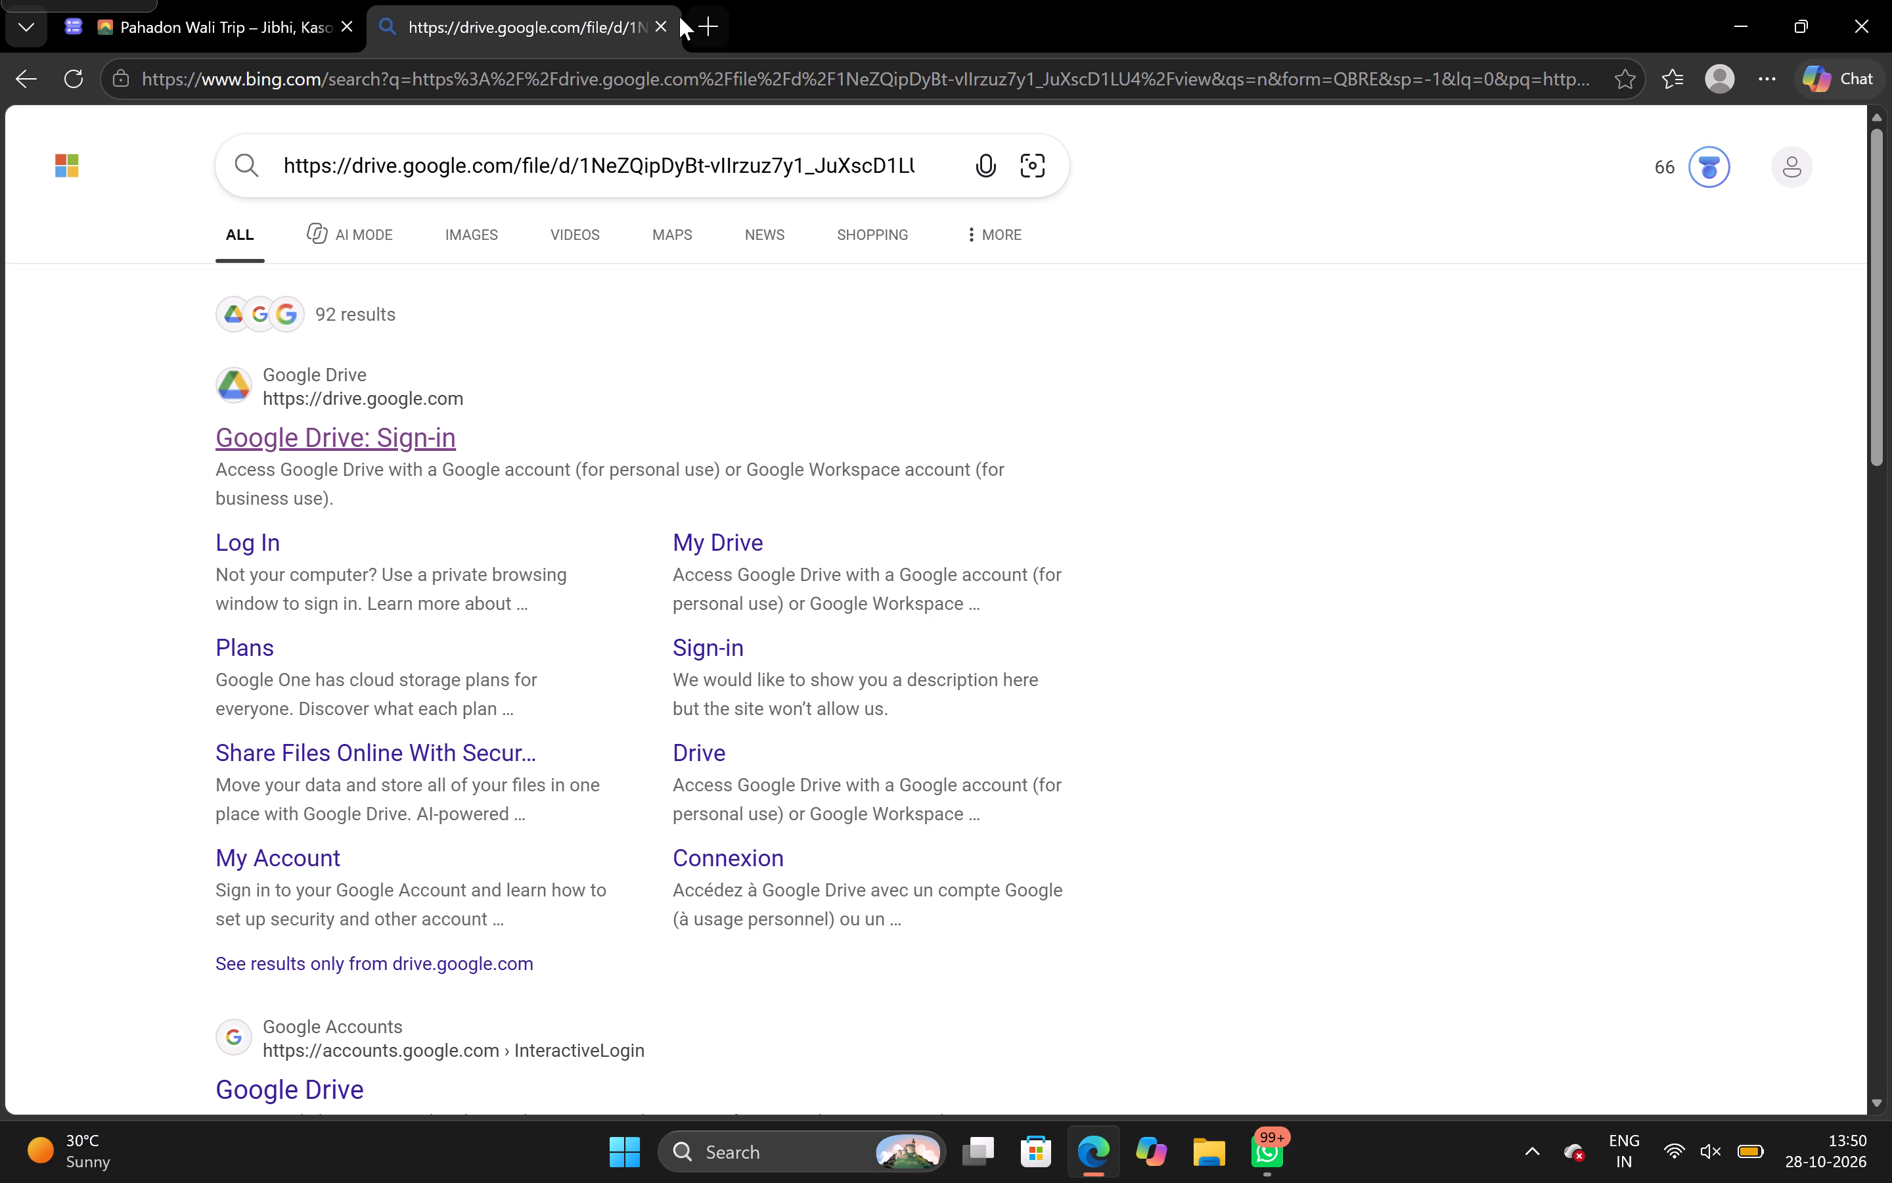
Close the Drive link's search results tab and return to the Pahadon Wali Trip form.
{"action": "left_click", "coordinate": [650, 13]}
{"action": "left_click", "coordinate": [659, 32]}
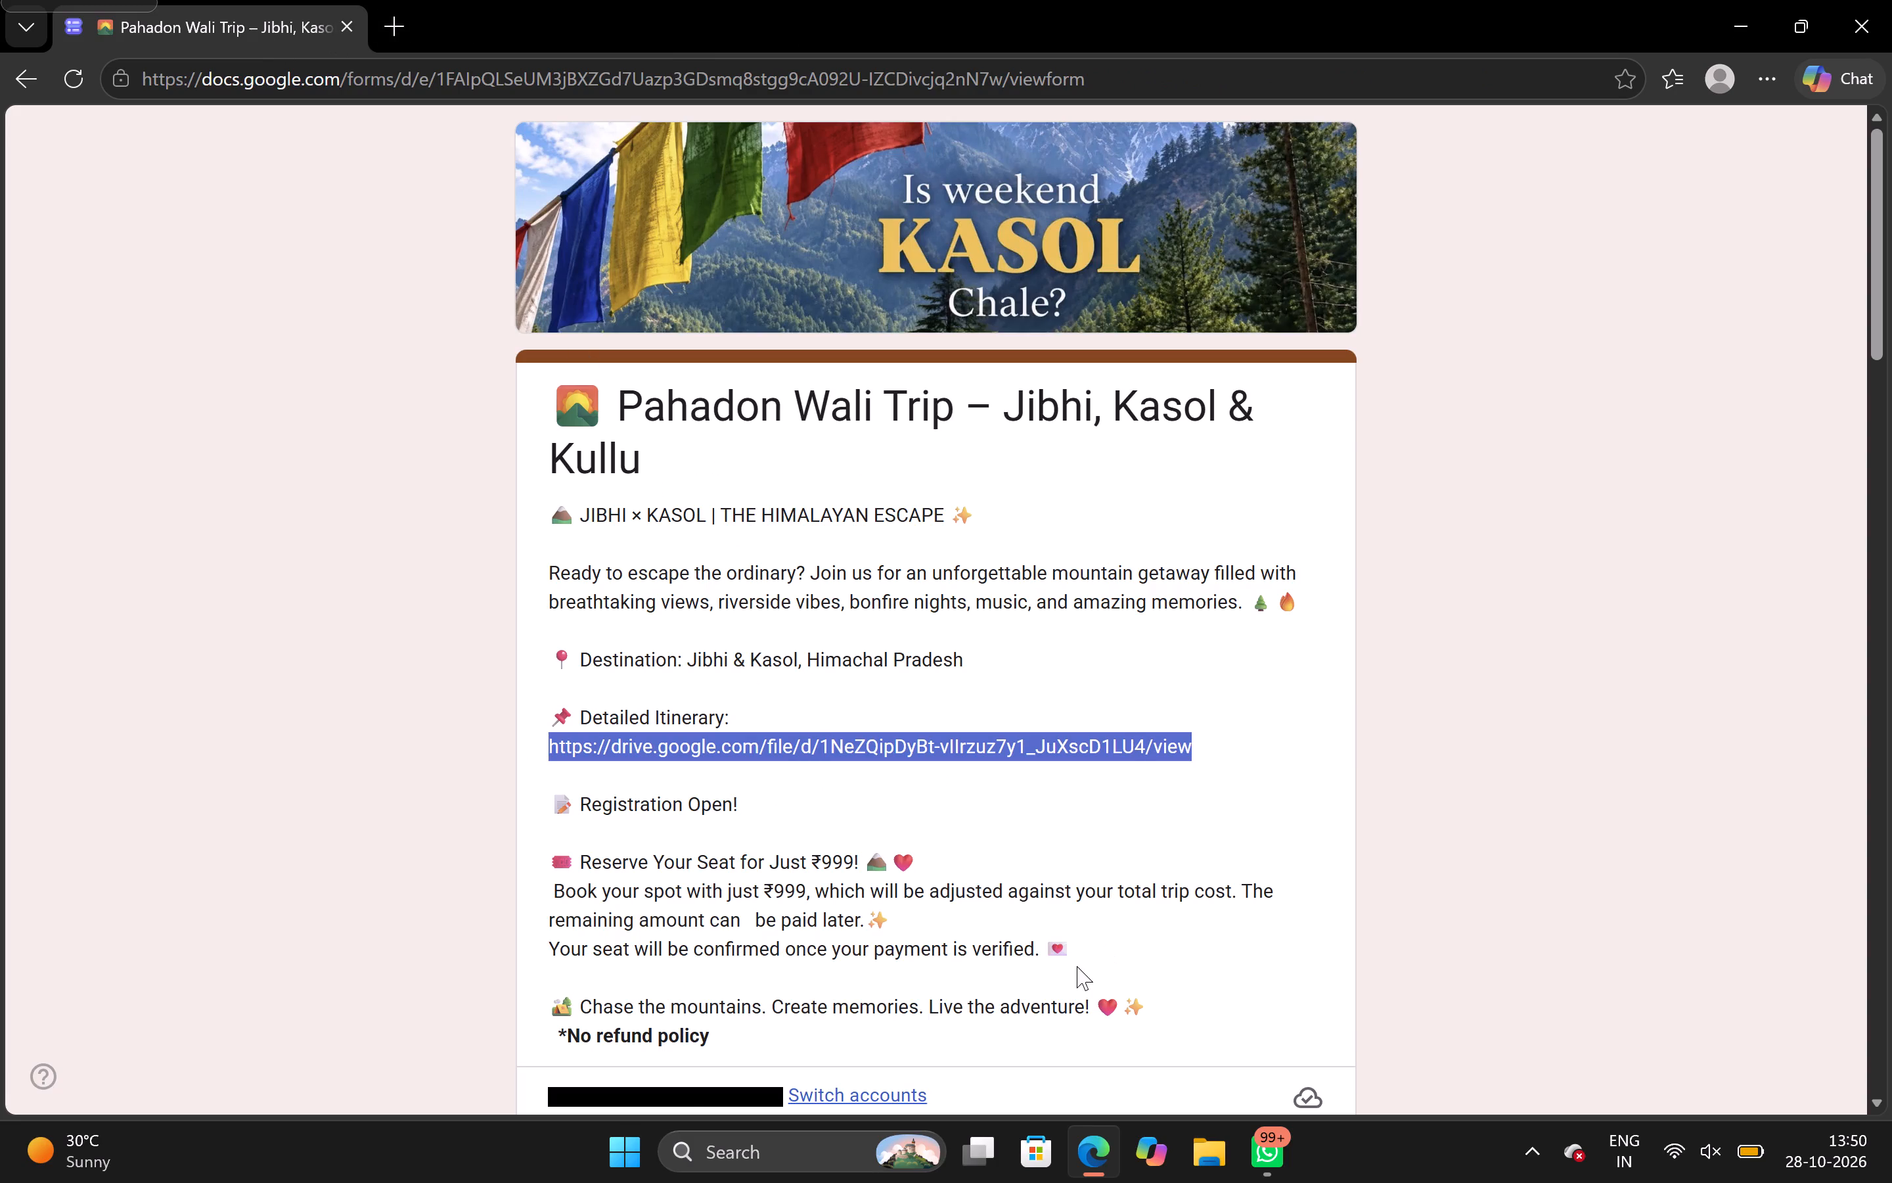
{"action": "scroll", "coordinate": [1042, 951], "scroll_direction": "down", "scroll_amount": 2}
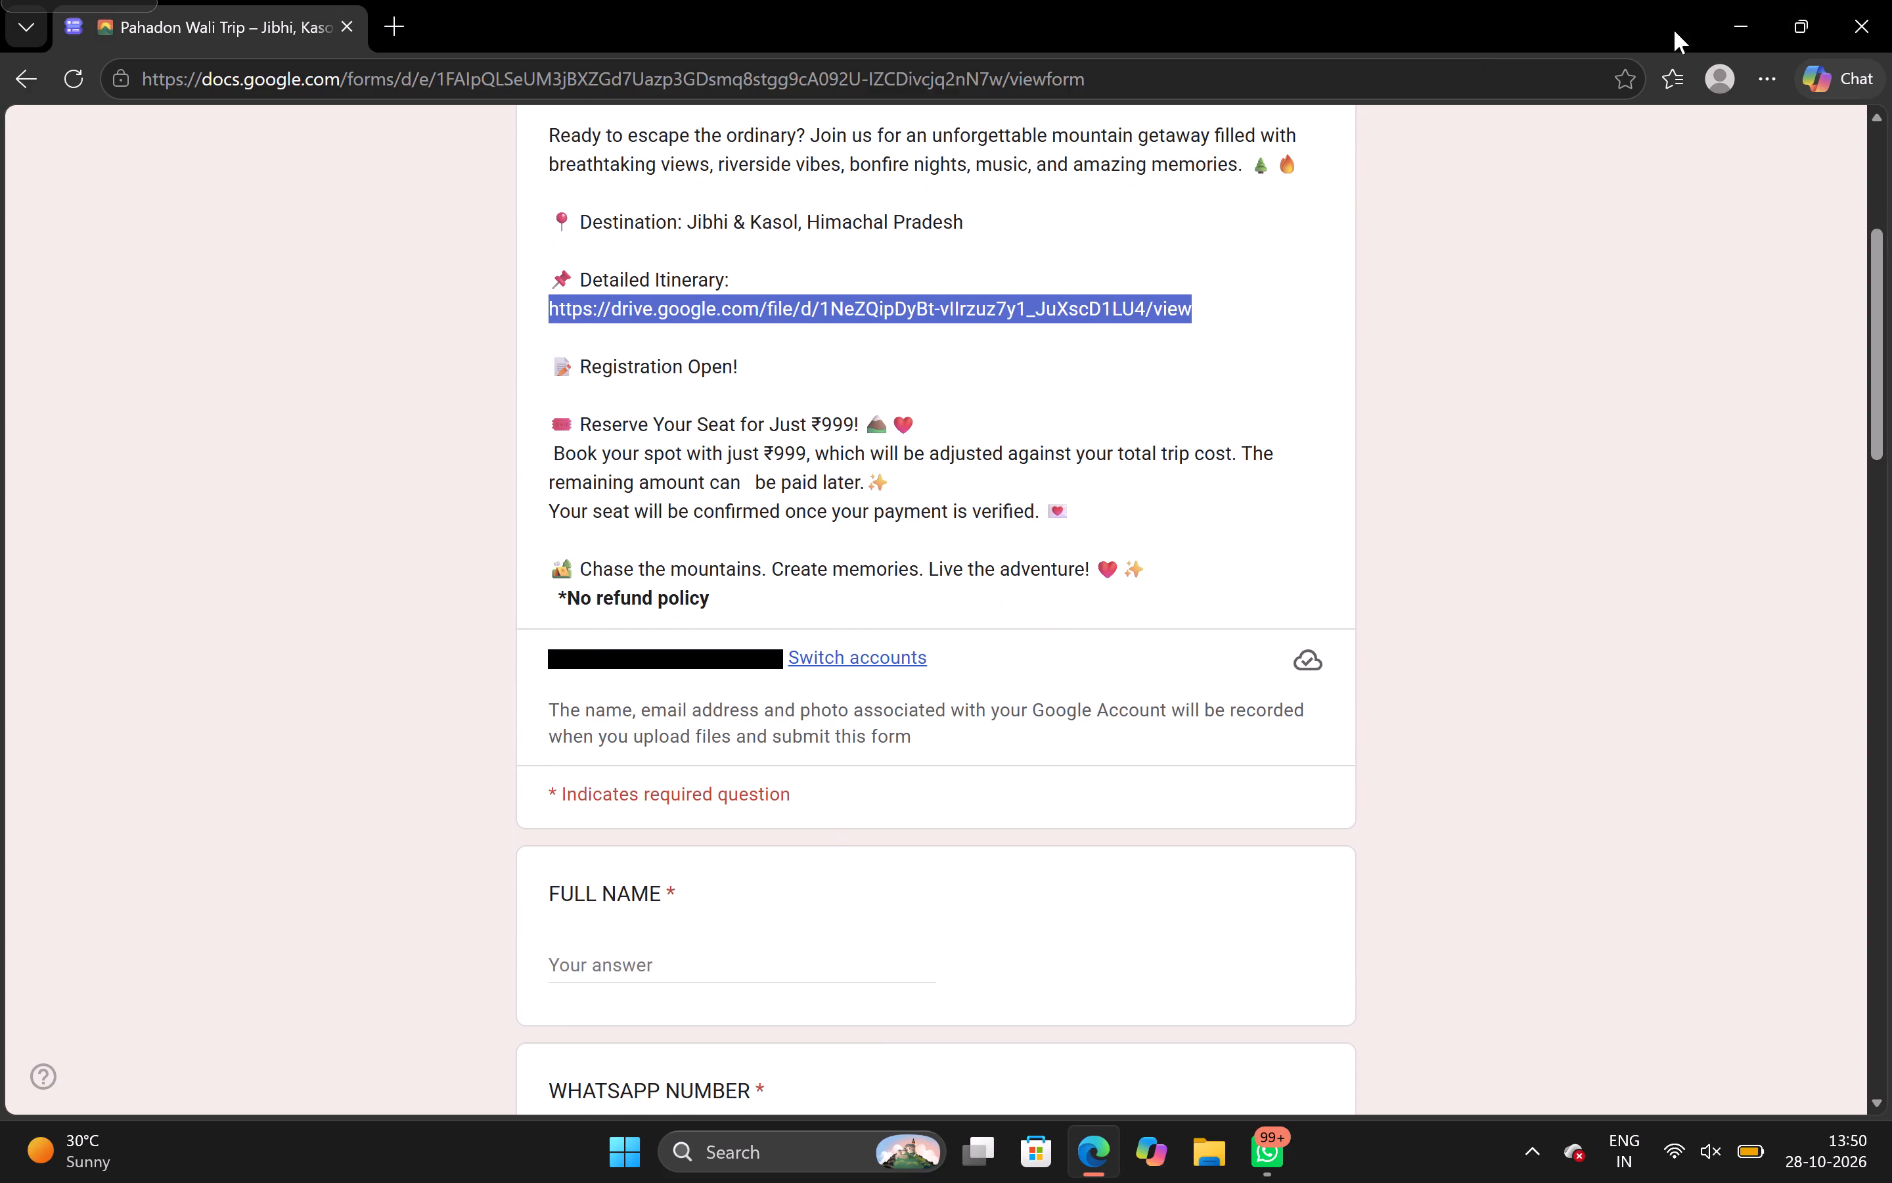
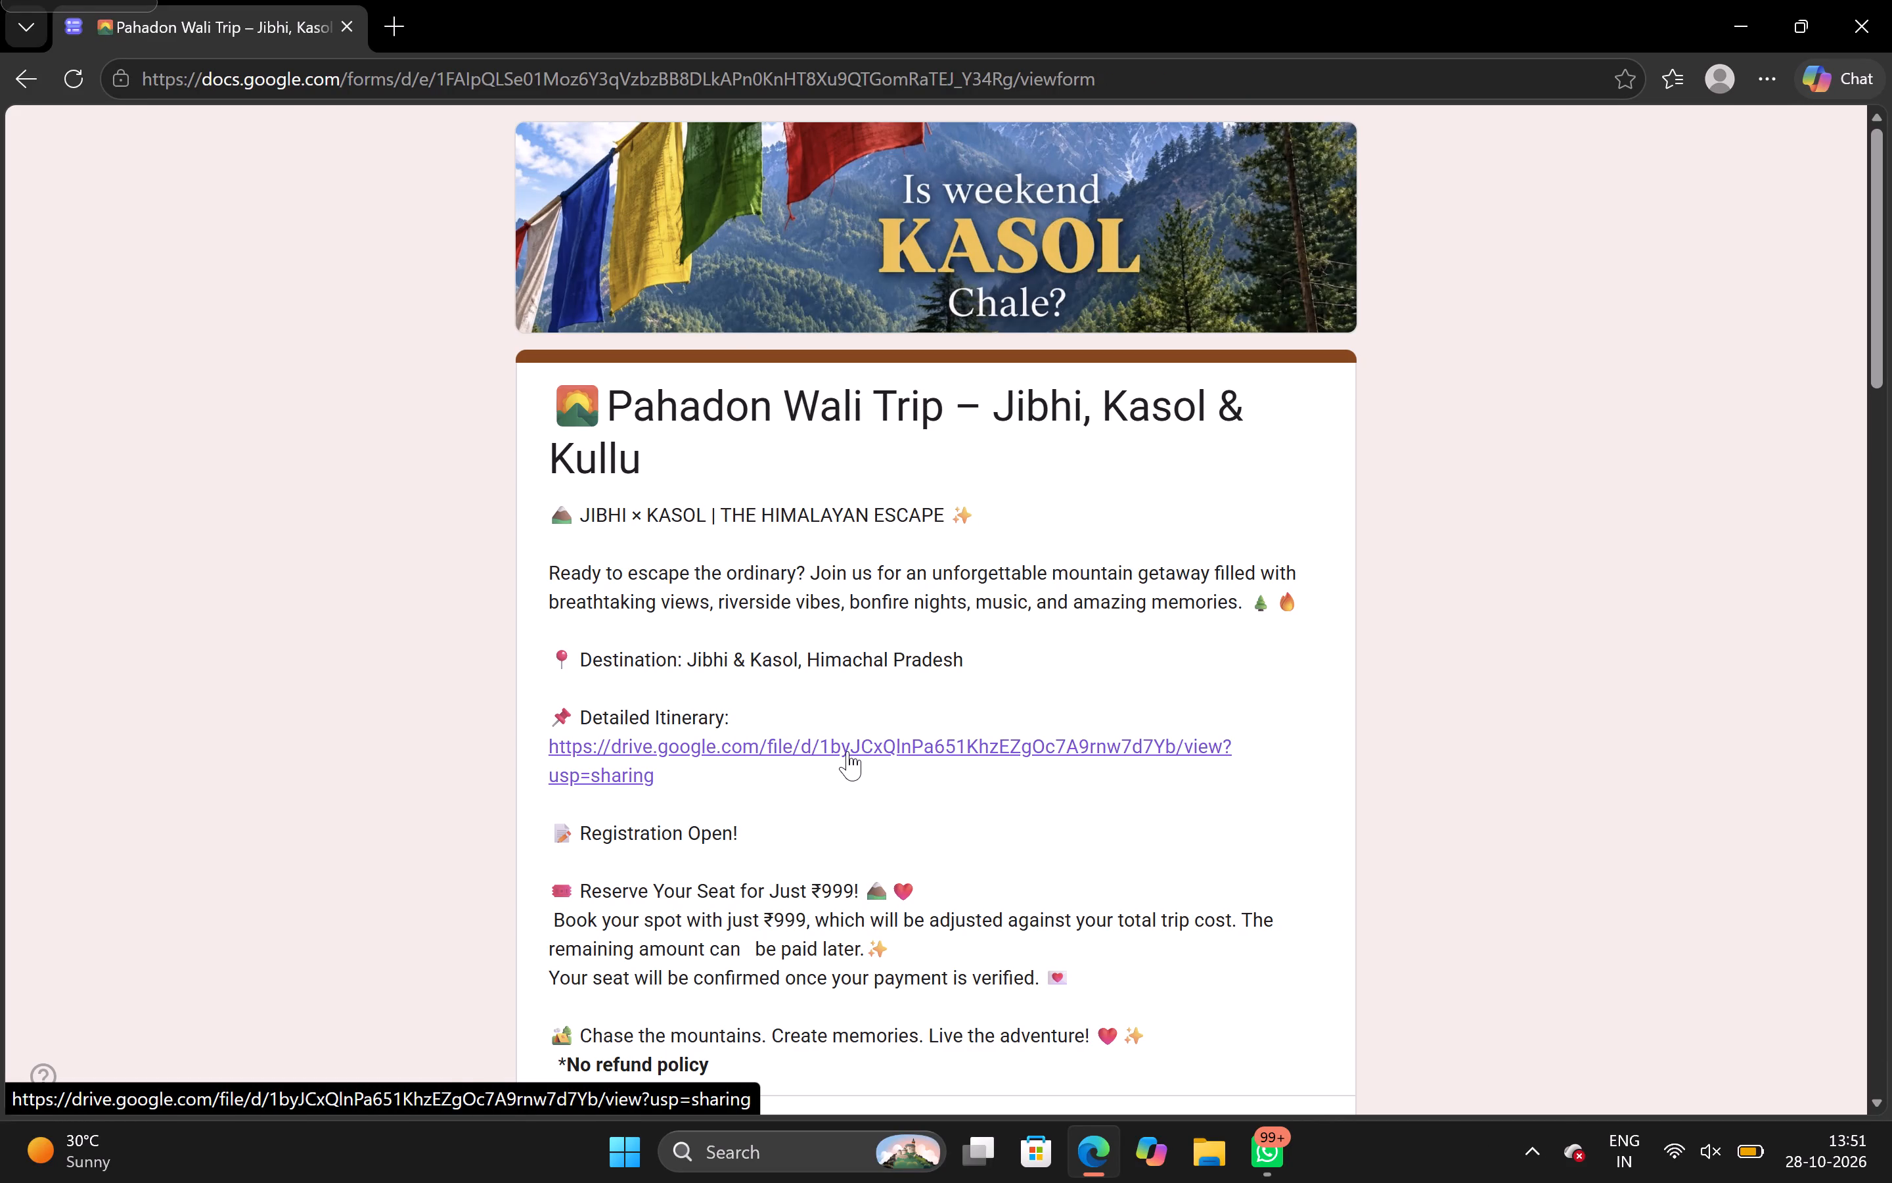
Look over the trip form's booking details, refund policy and first registration questions below the itinerary link.
{"action": "scroll", "coordinate": [847, 751], "scroll_direction": "down", "scroll_amount": 1}
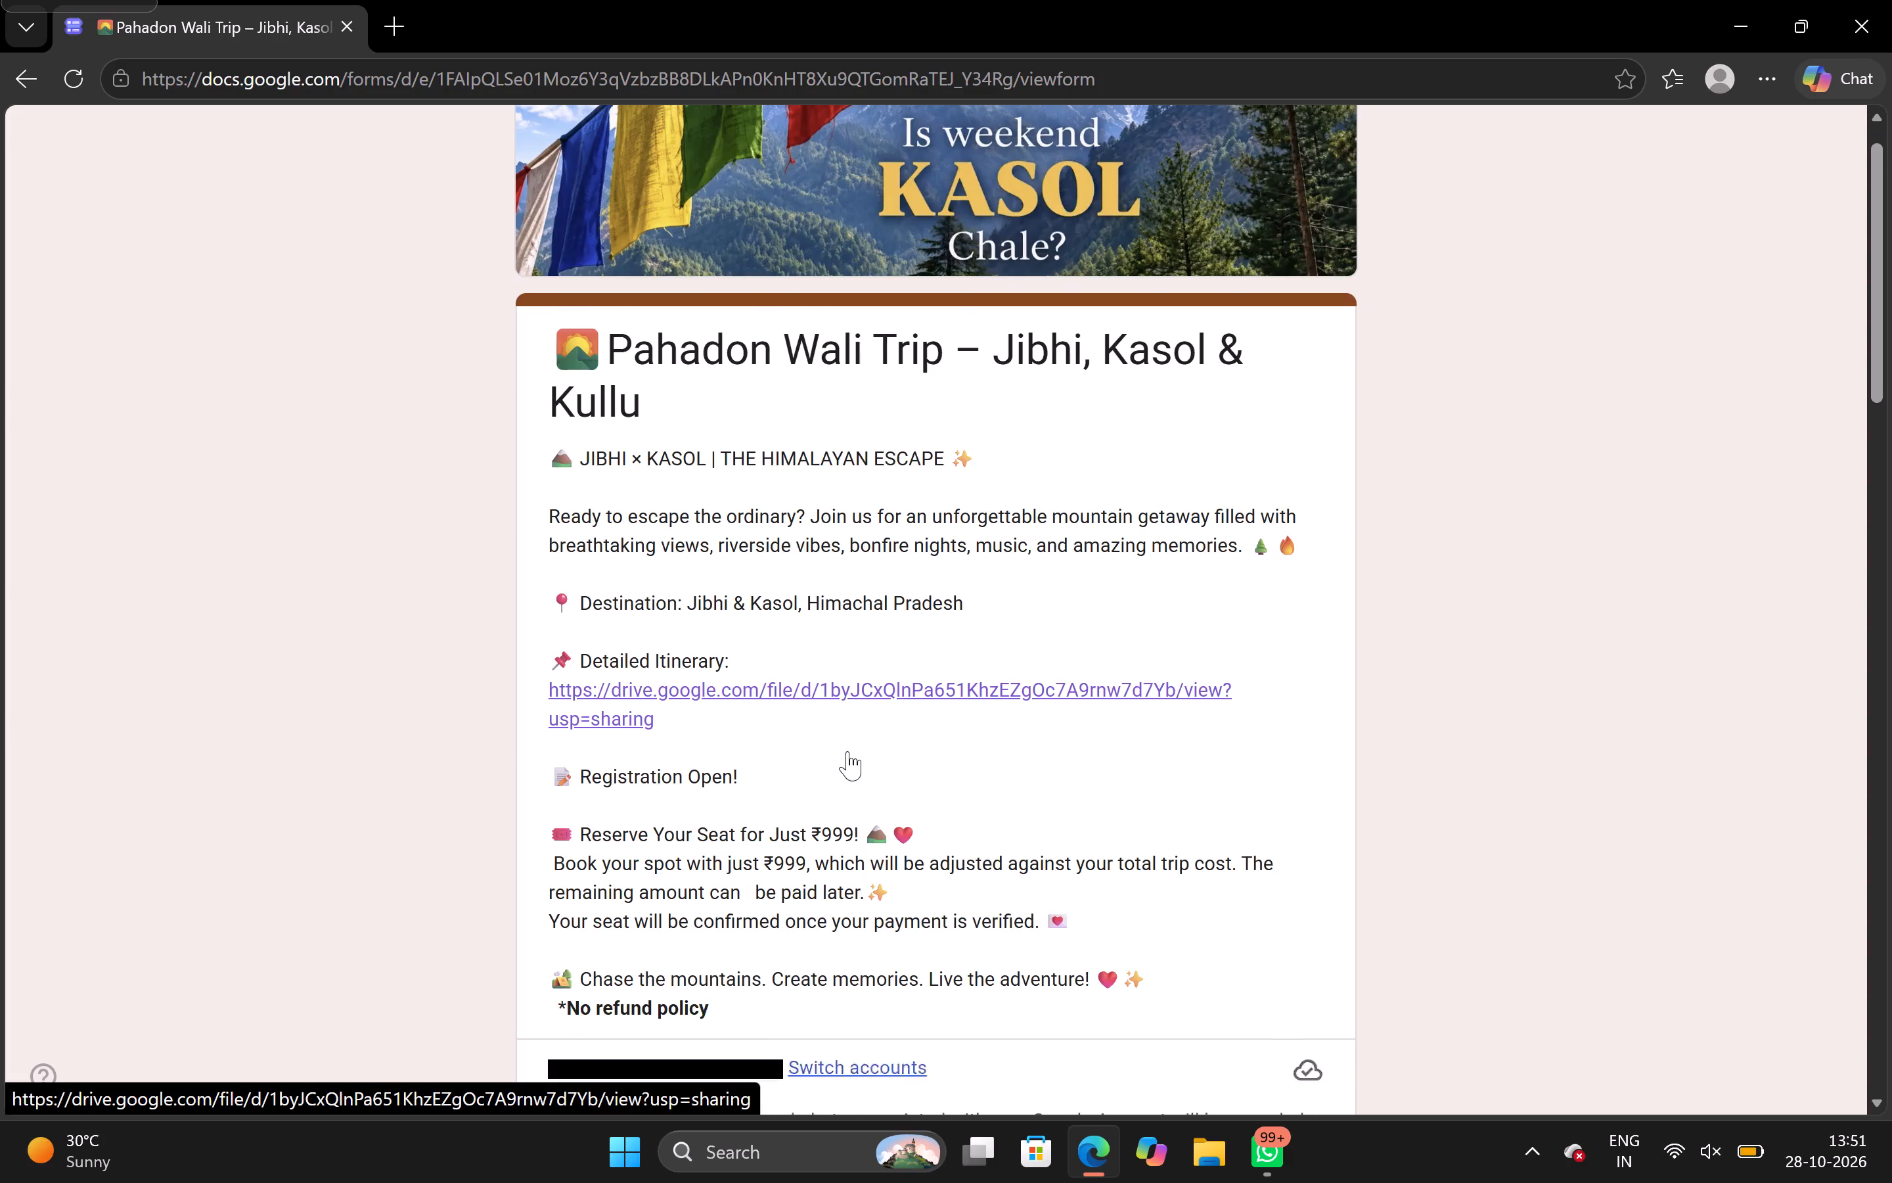
{"action": "scroll", "coordinate": [847, 751], "scroll_direction": "down", "scroll_amount": 1}
{"action": "scroll", "coordinate": [840, 846], "scroll_direction": "down", "scroll_amount": 3}
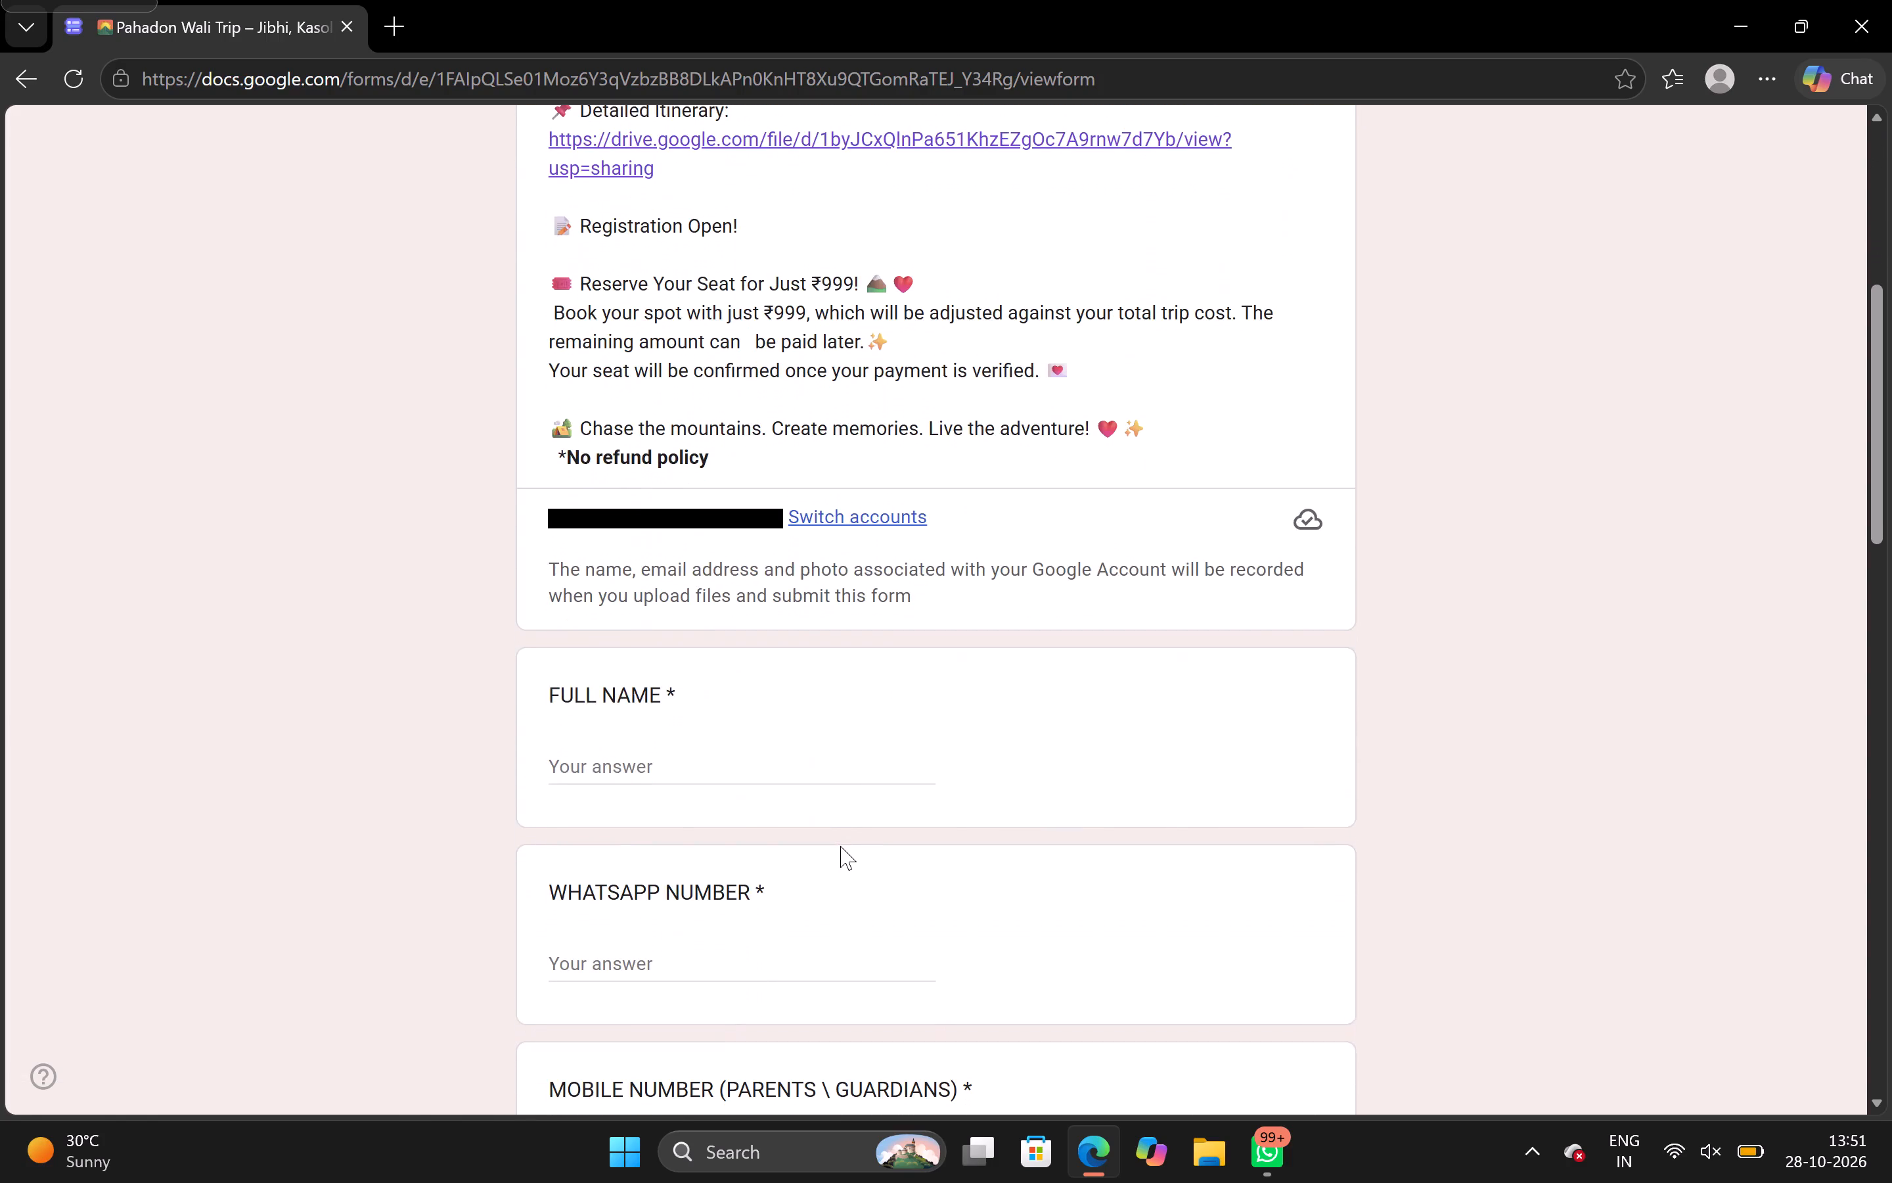
{"action": "scroll", "coordinate": [840, 846], "scroll_direction": "up", "scroll_amount": 2}
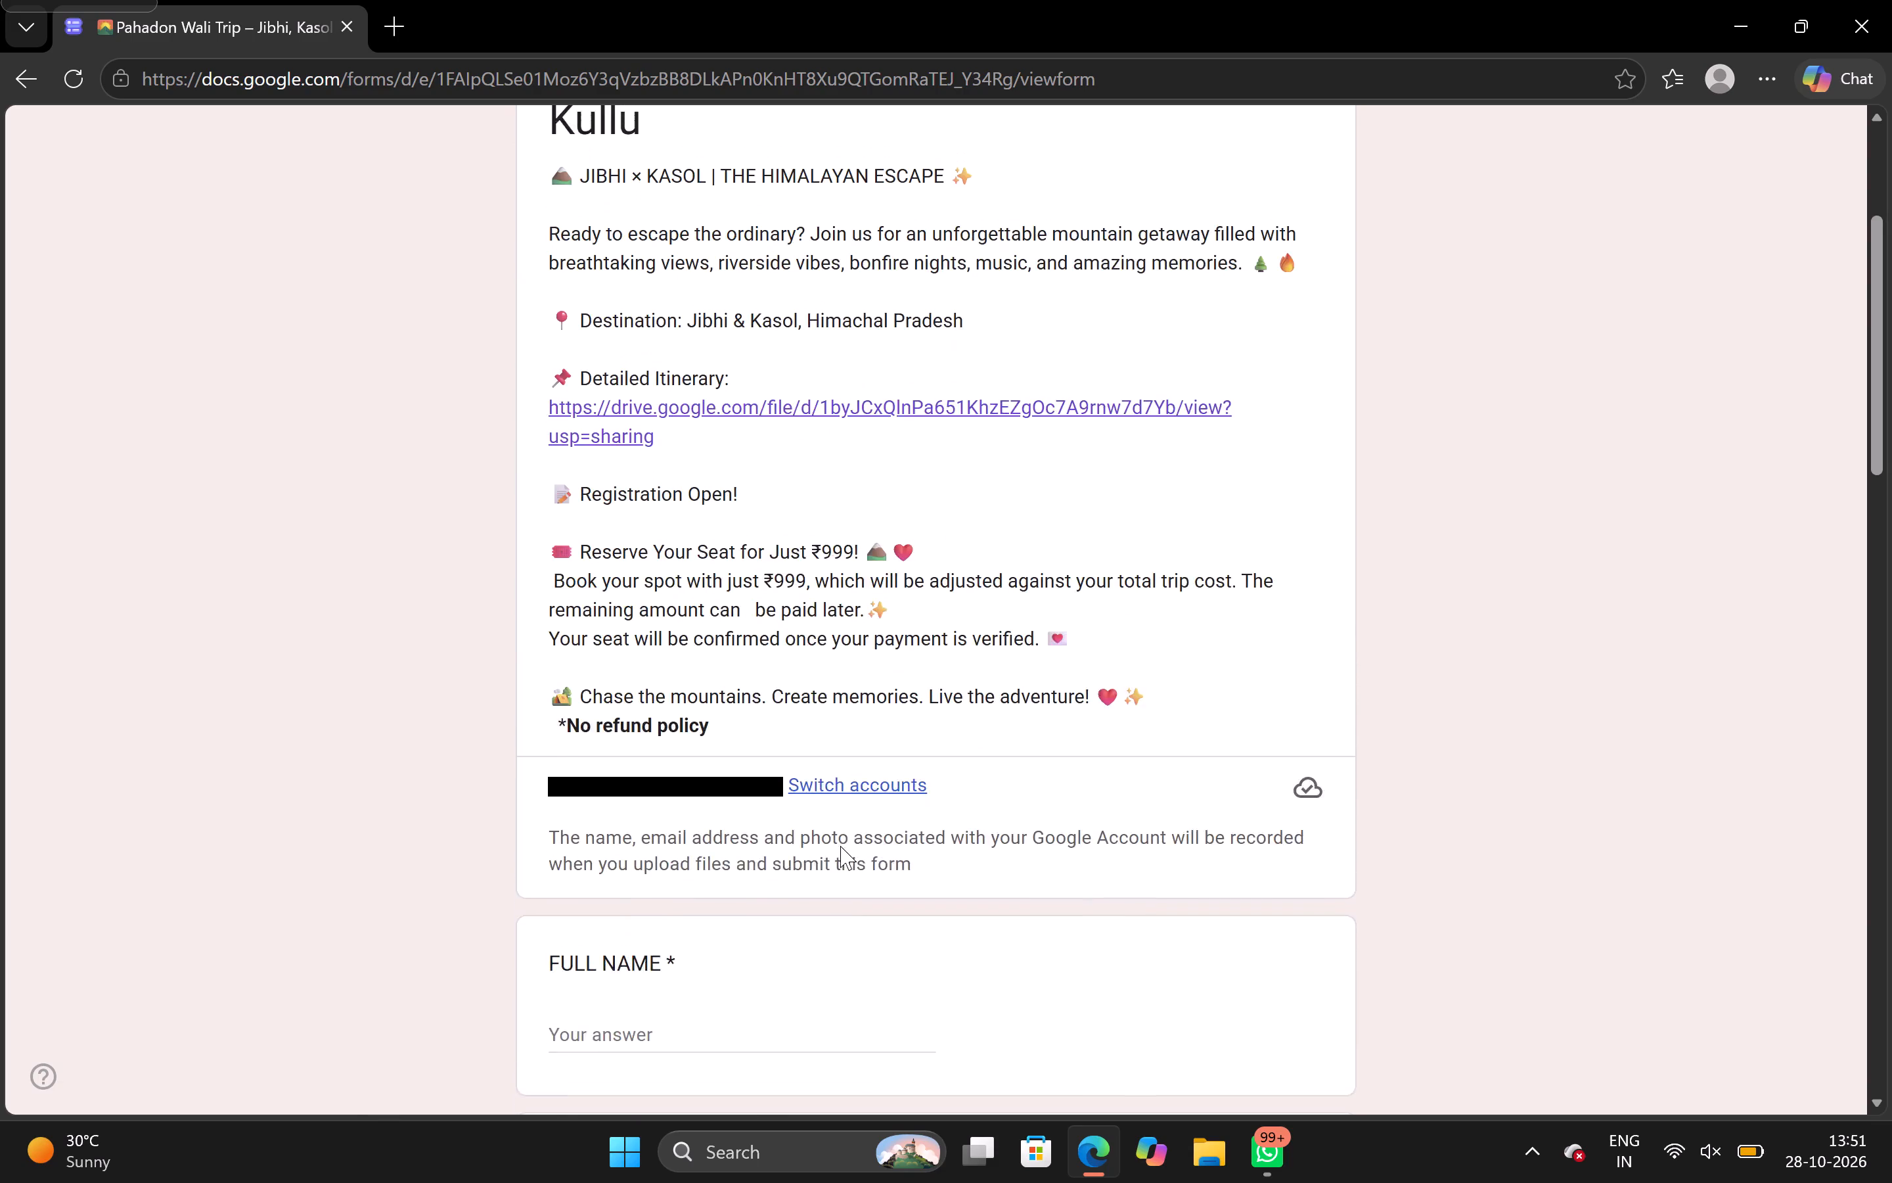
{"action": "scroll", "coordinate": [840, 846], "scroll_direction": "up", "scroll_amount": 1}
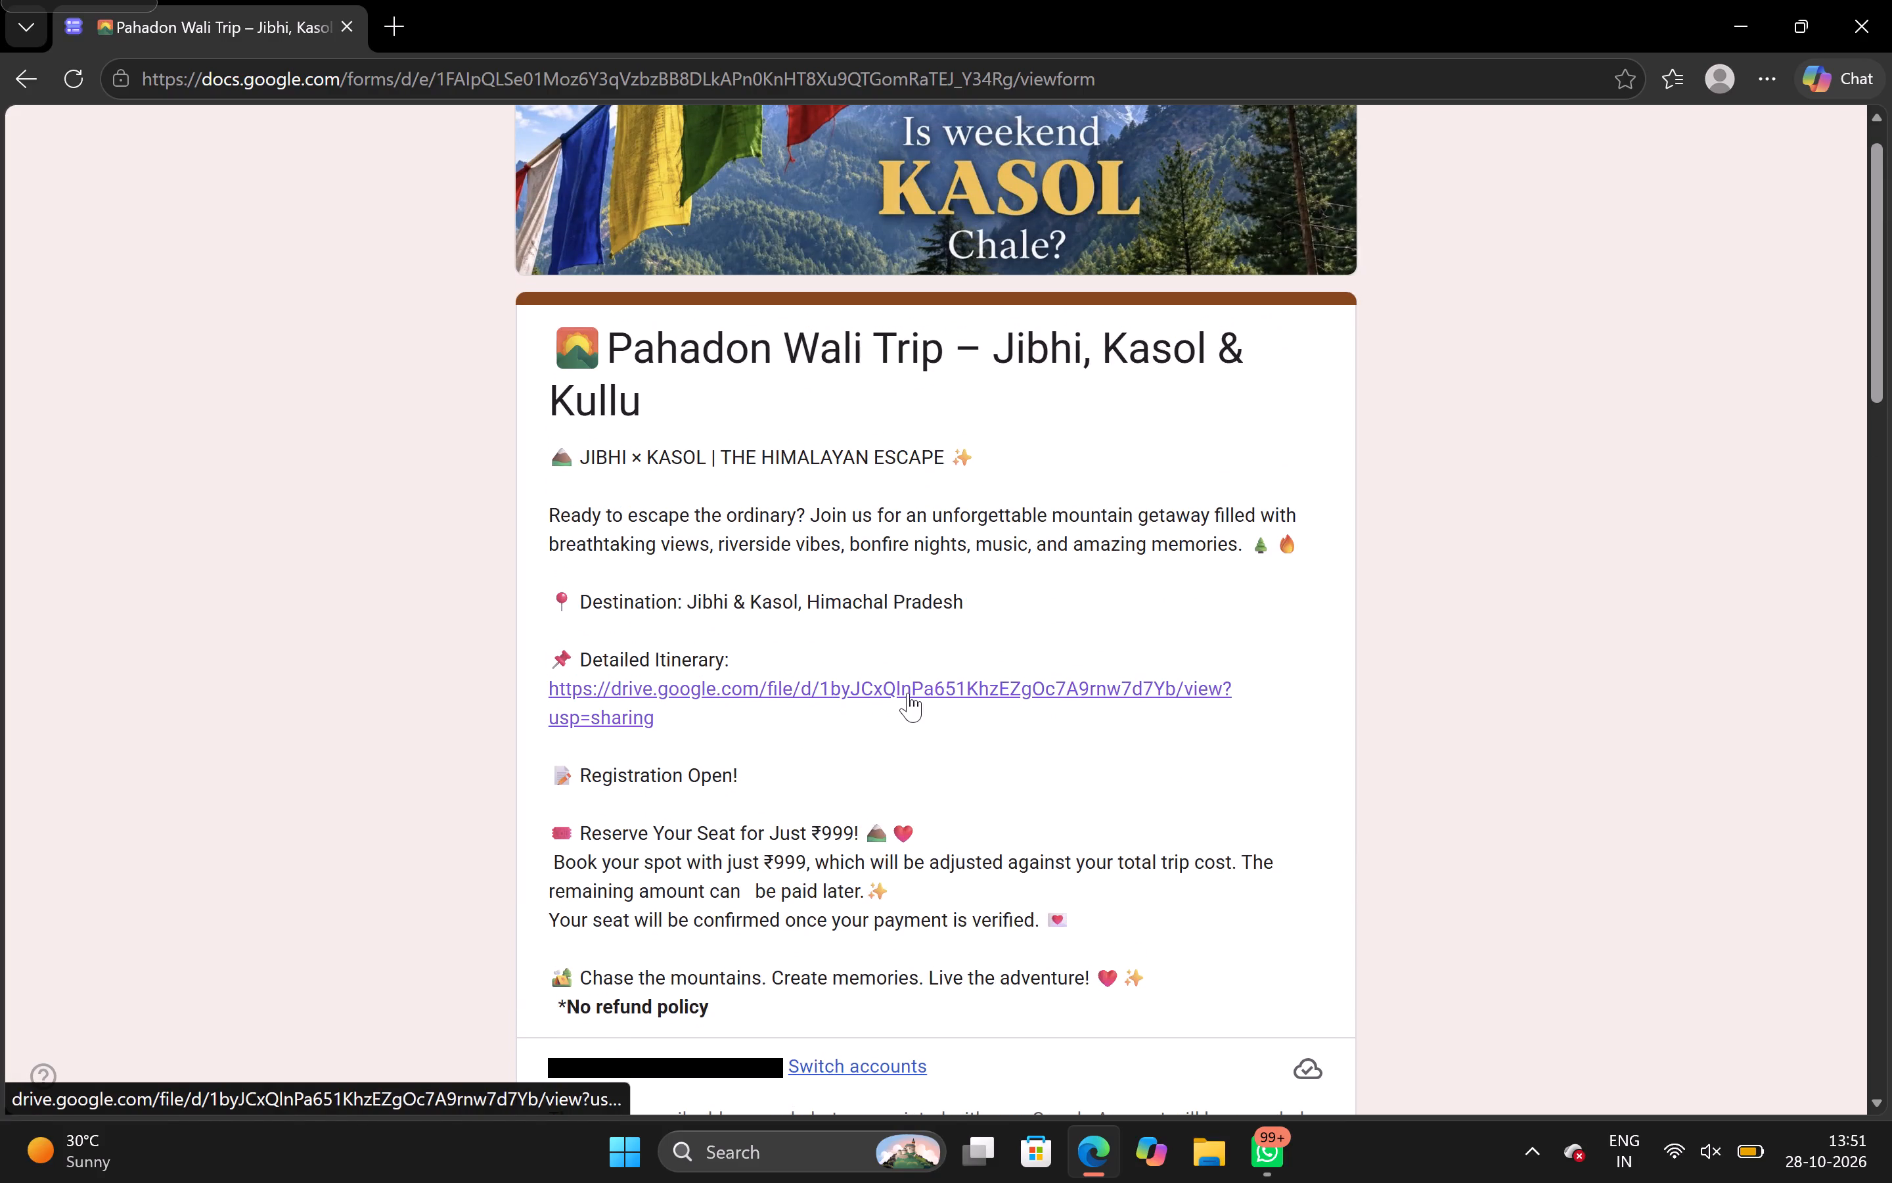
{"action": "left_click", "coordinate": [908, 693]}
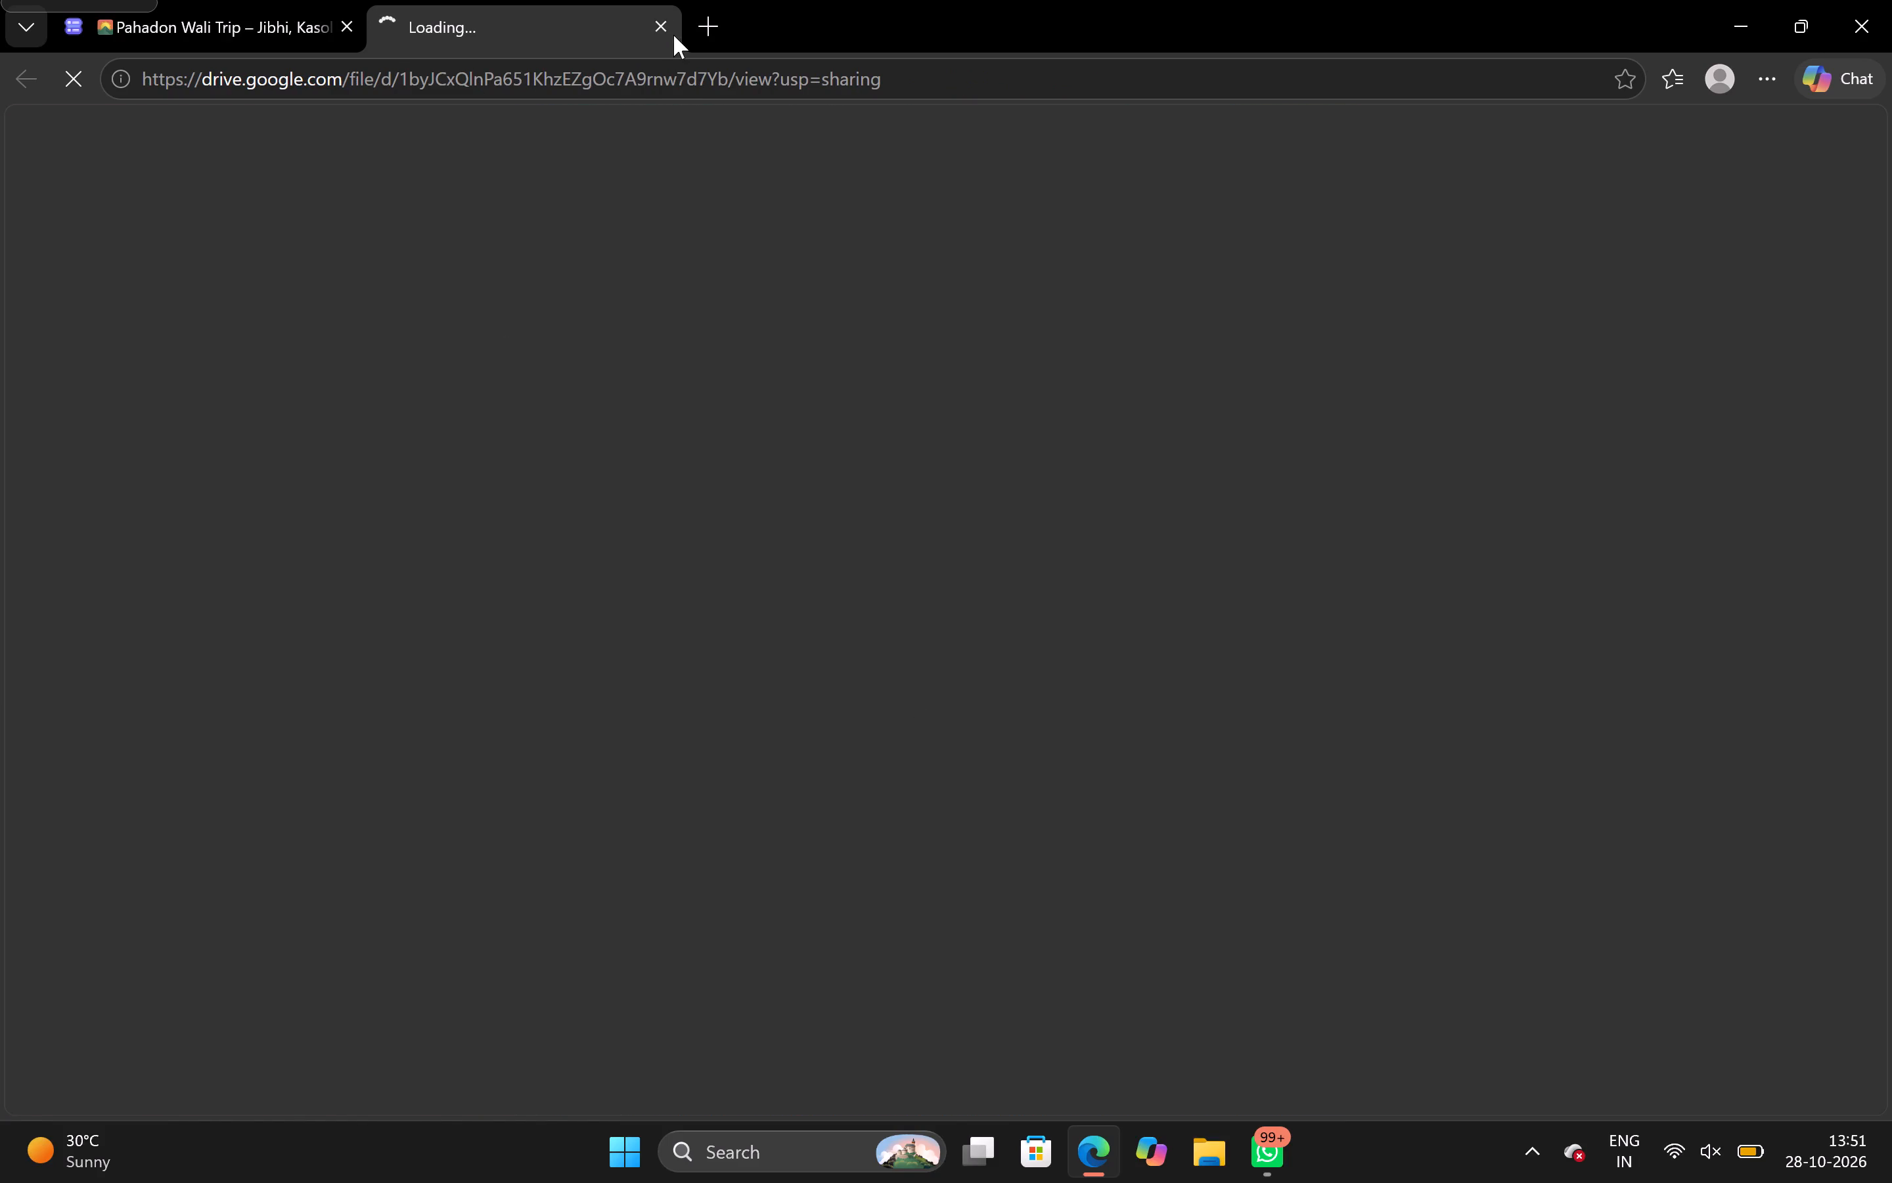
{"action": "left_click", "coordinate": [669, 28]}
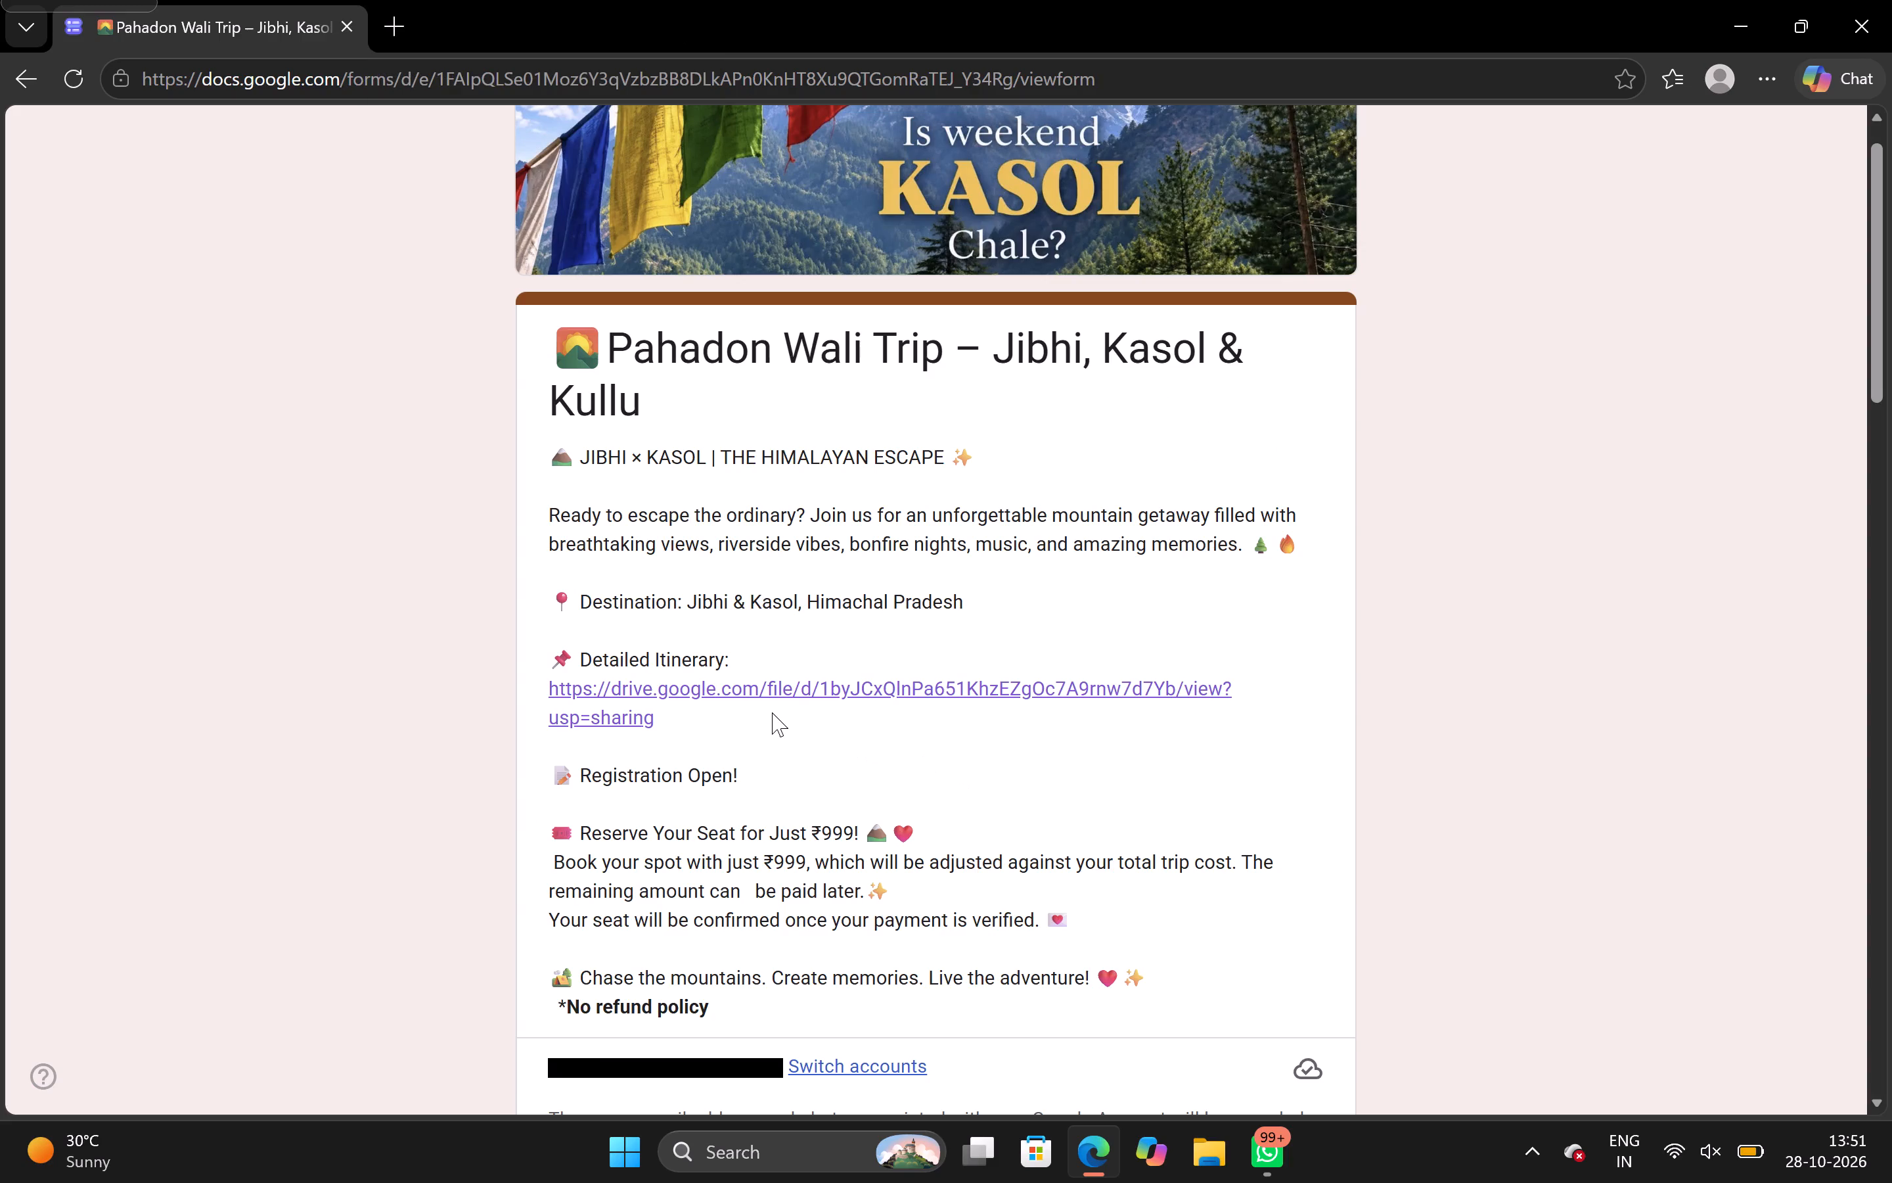
Copy the full Google Drive link under Detailed Itinerary in the trip form's description.
{"action": "left_click_drag", "start_coordinate": [772, 712], "coordinate": [478, 688]}
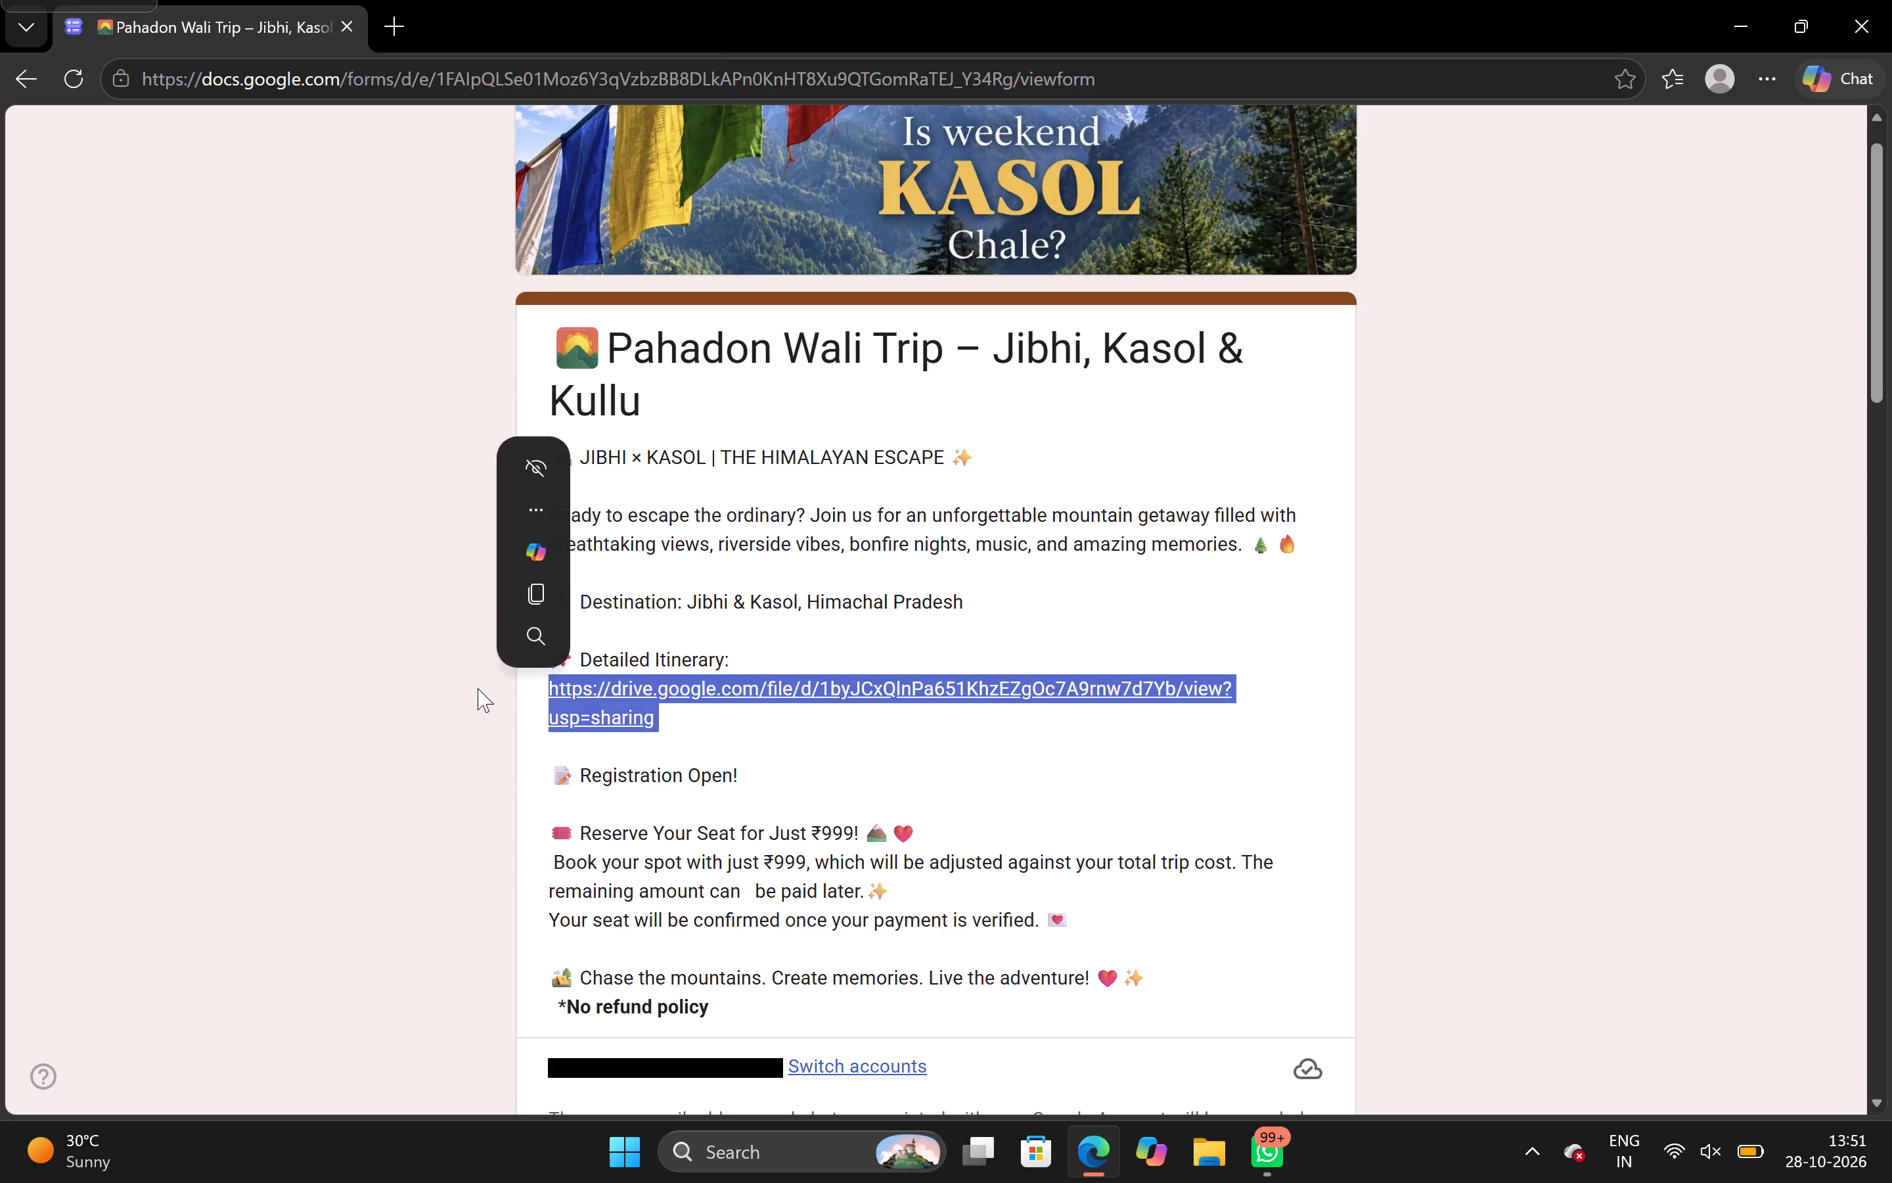
{"action": "key", "text": "ctrl+c"}
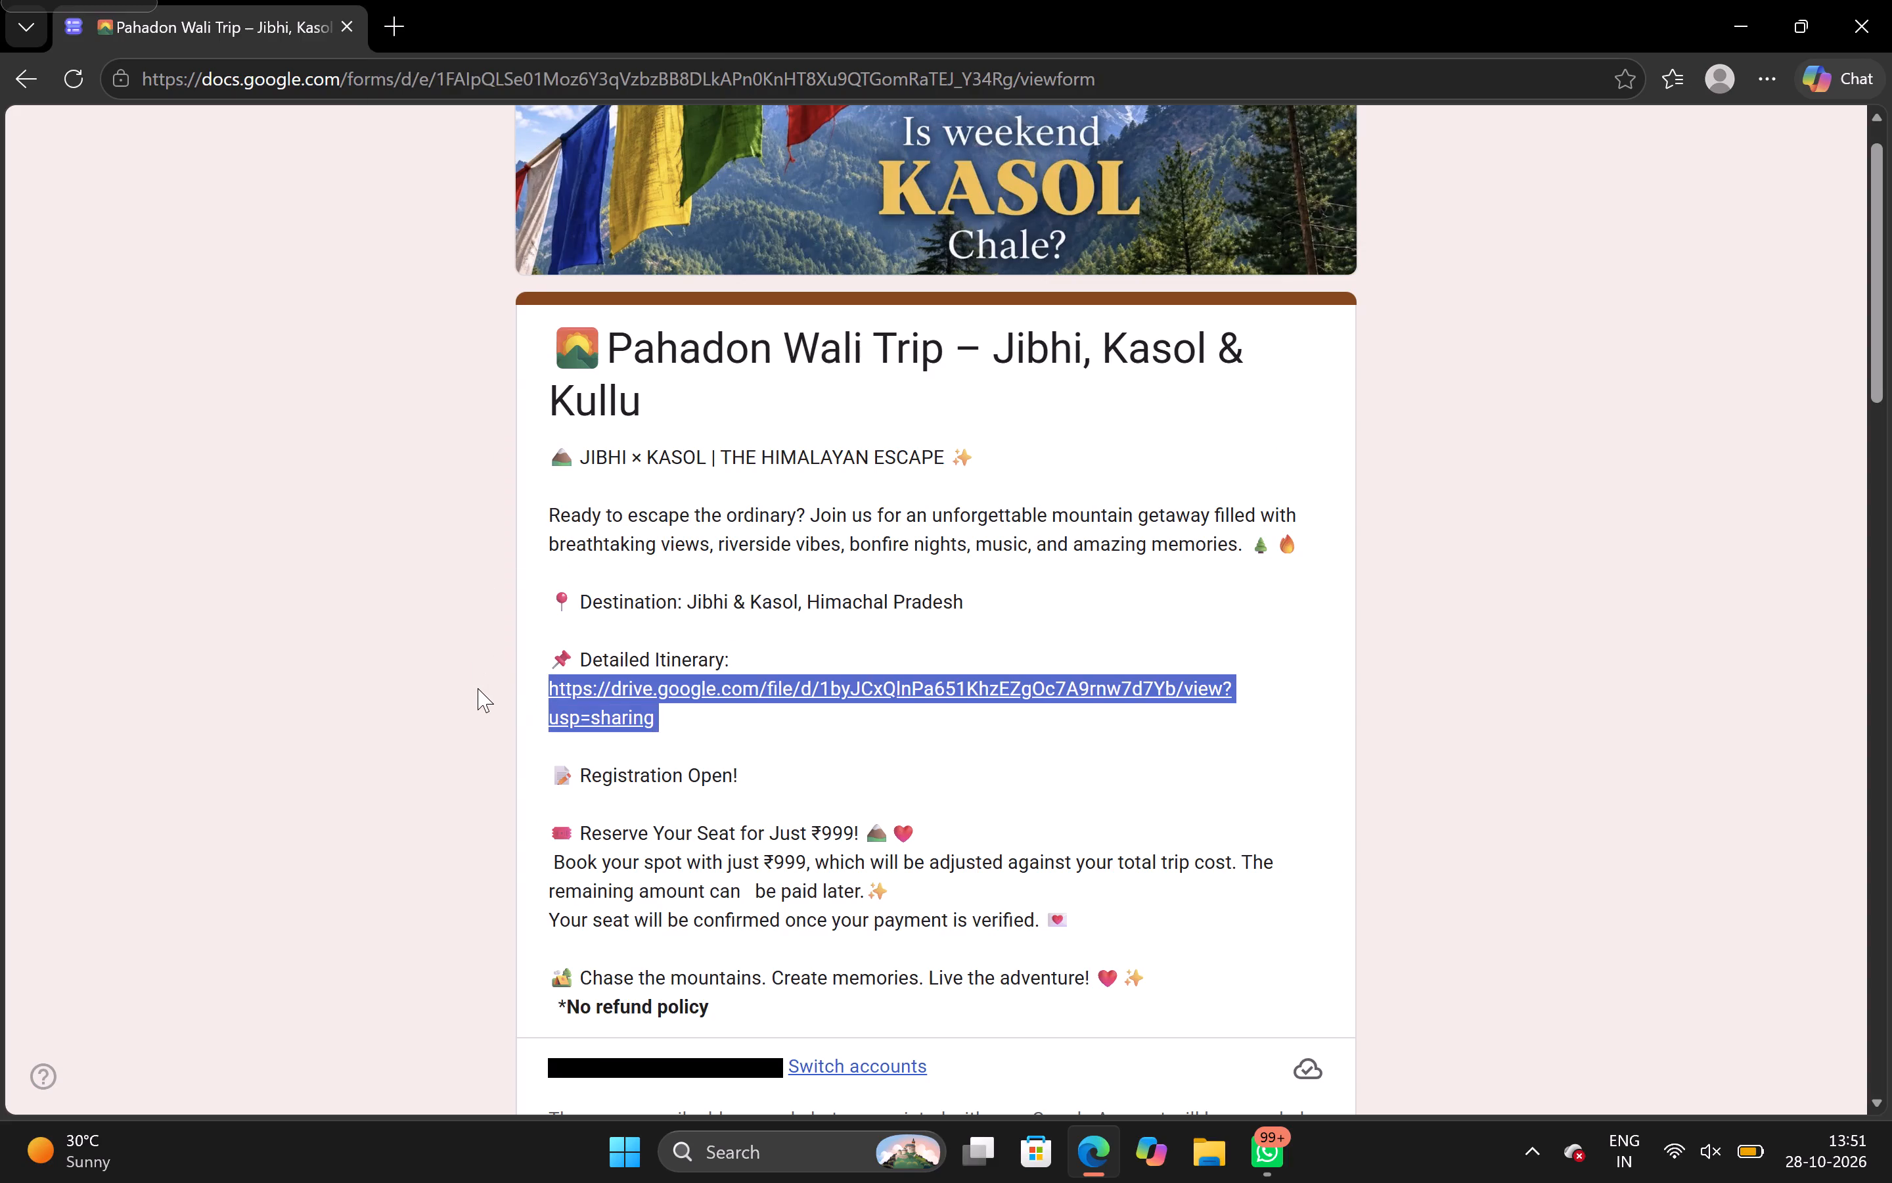
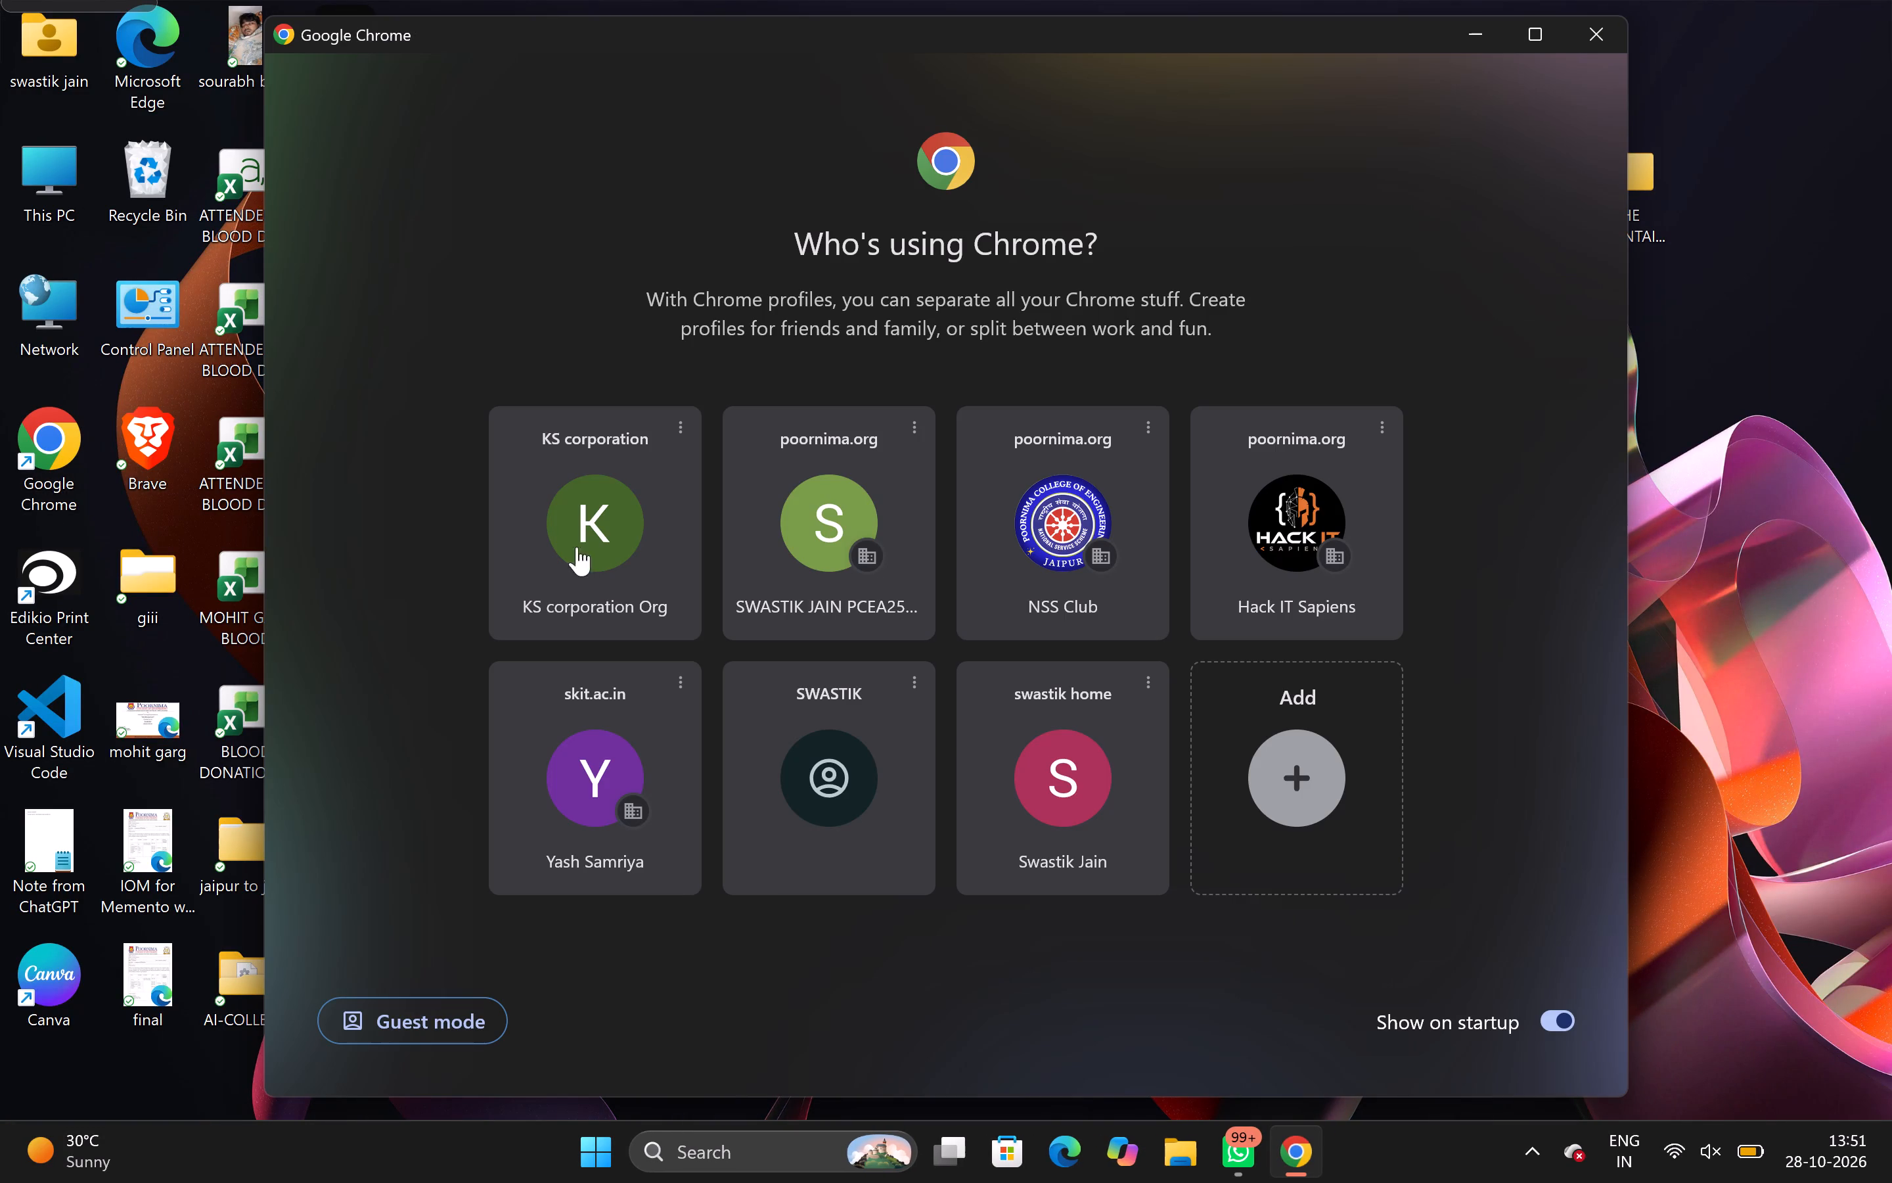
Open the copied Detailed Itinerary Drive link in the KS corporation Chrome profile.
{"action": "left_click", "coordinate": [625, 546]}
{"action": "left_click", "coordinate": [832, 592]}
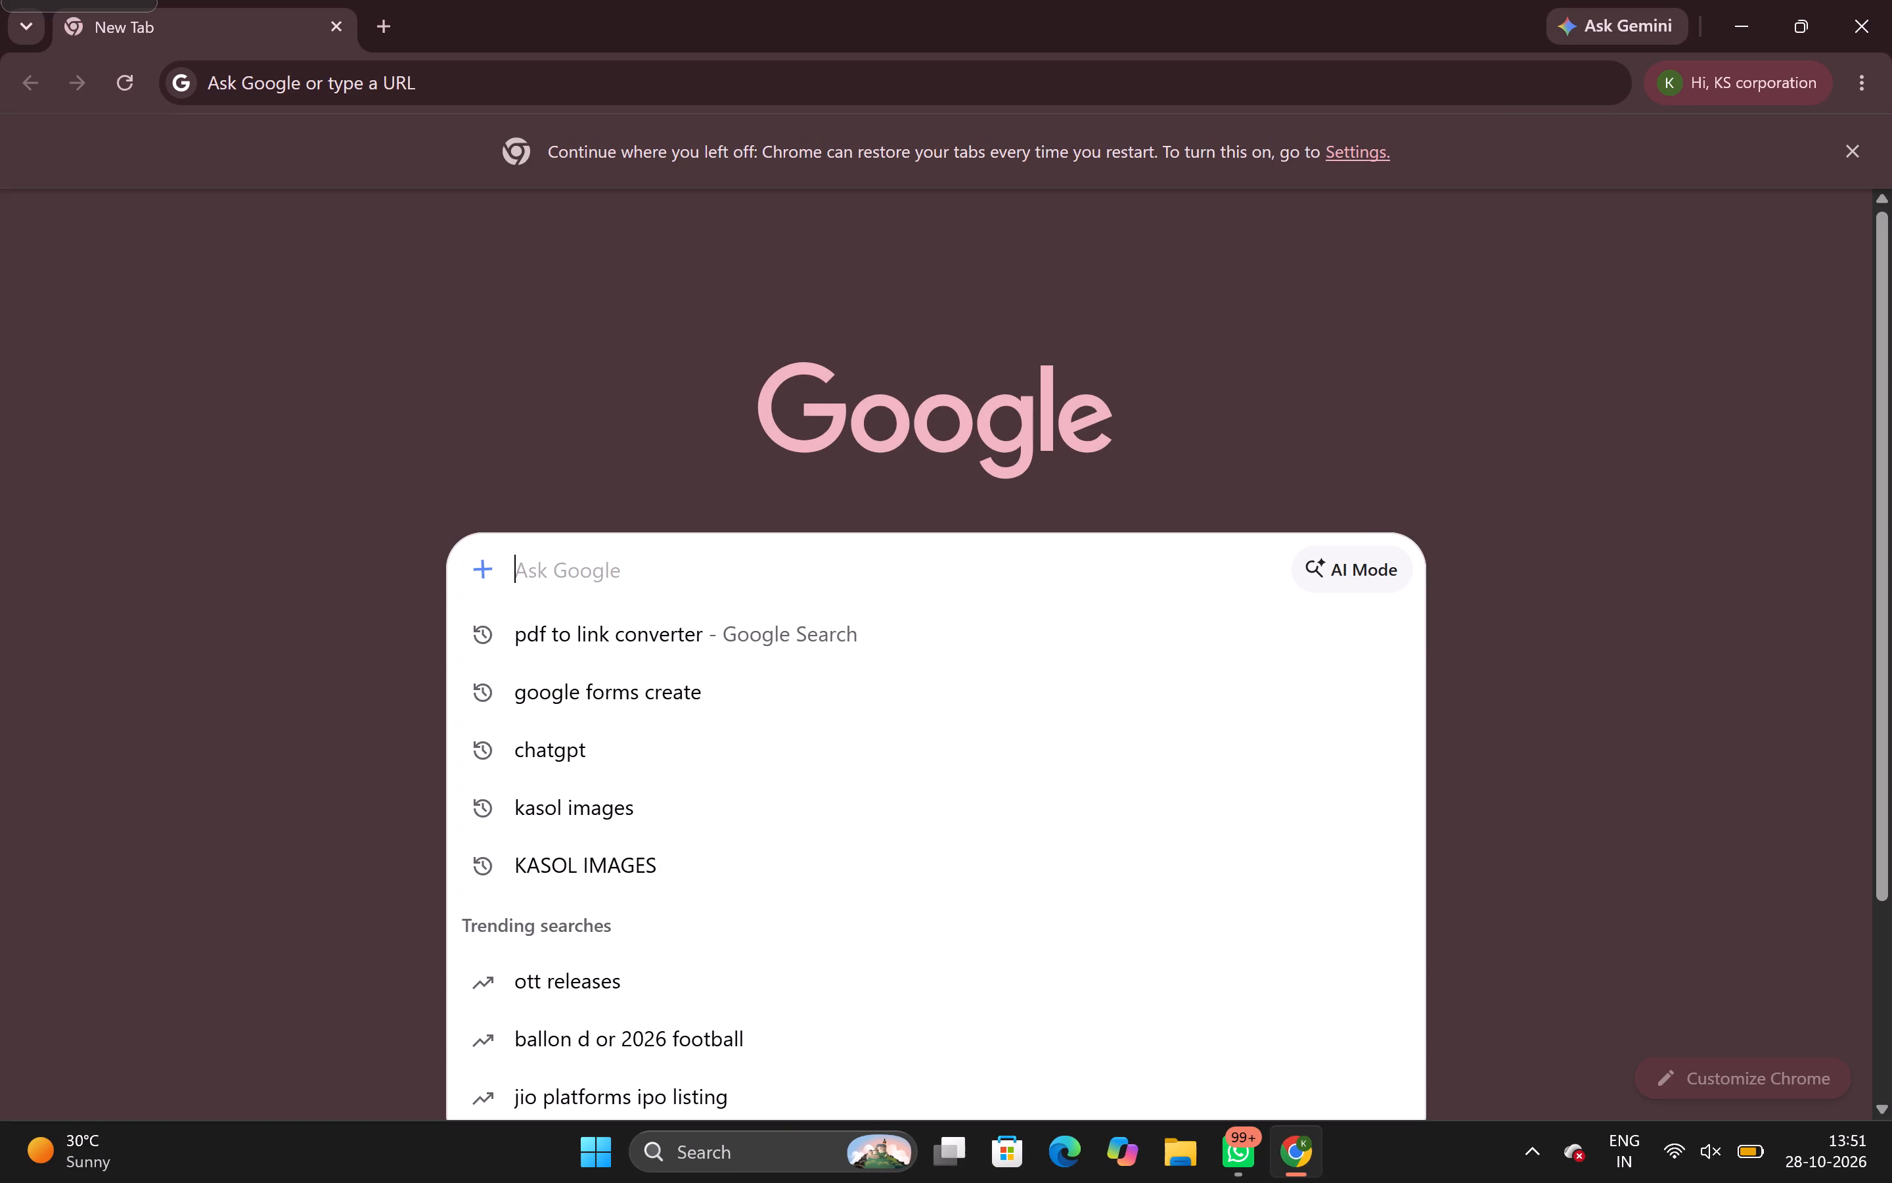
{"action": "key", "text": "ctrl+v"}
{"action": "key", "text": "Return"}
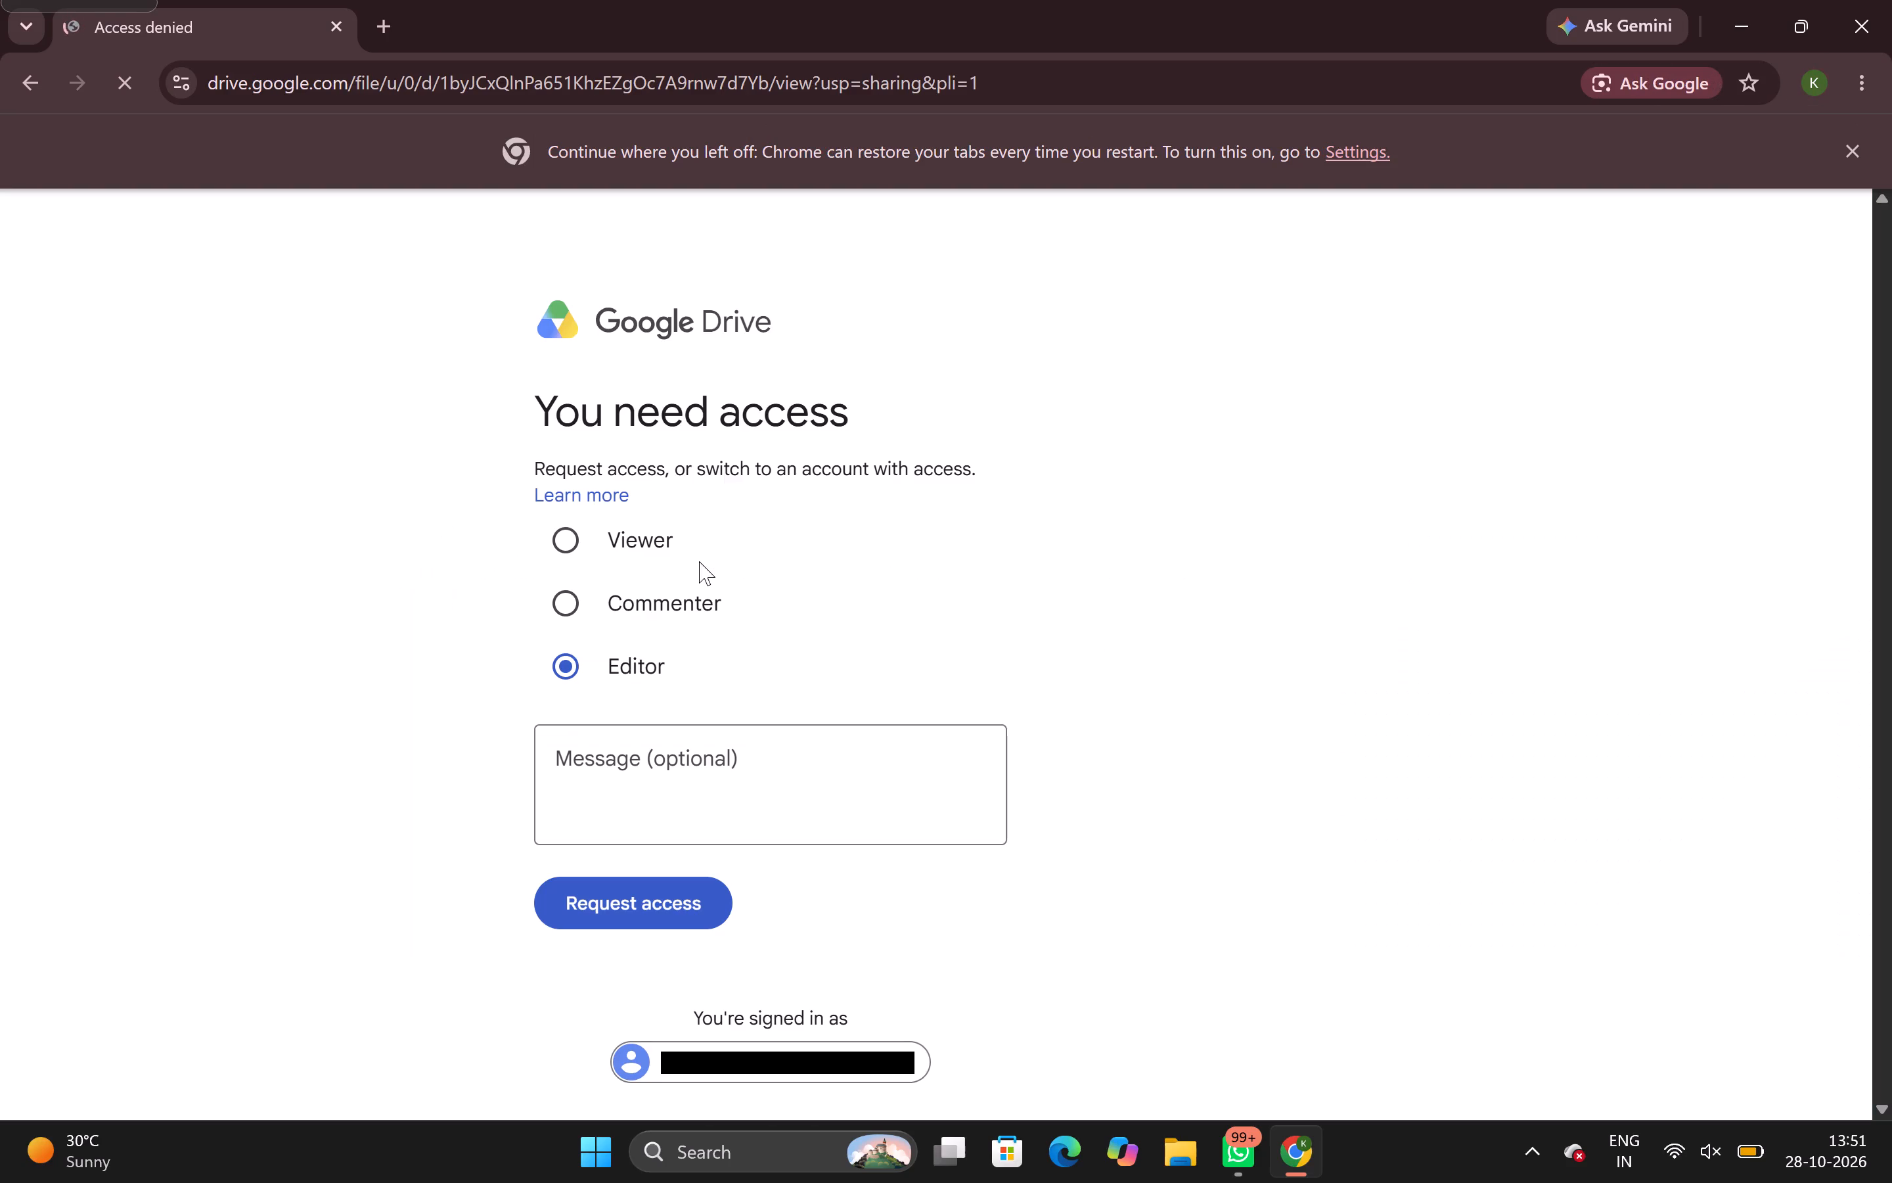
Request Editor access to the itinerary file on Google Drive, without adding a message.
{"action": "left_click", "coordinate": [653, 925]}
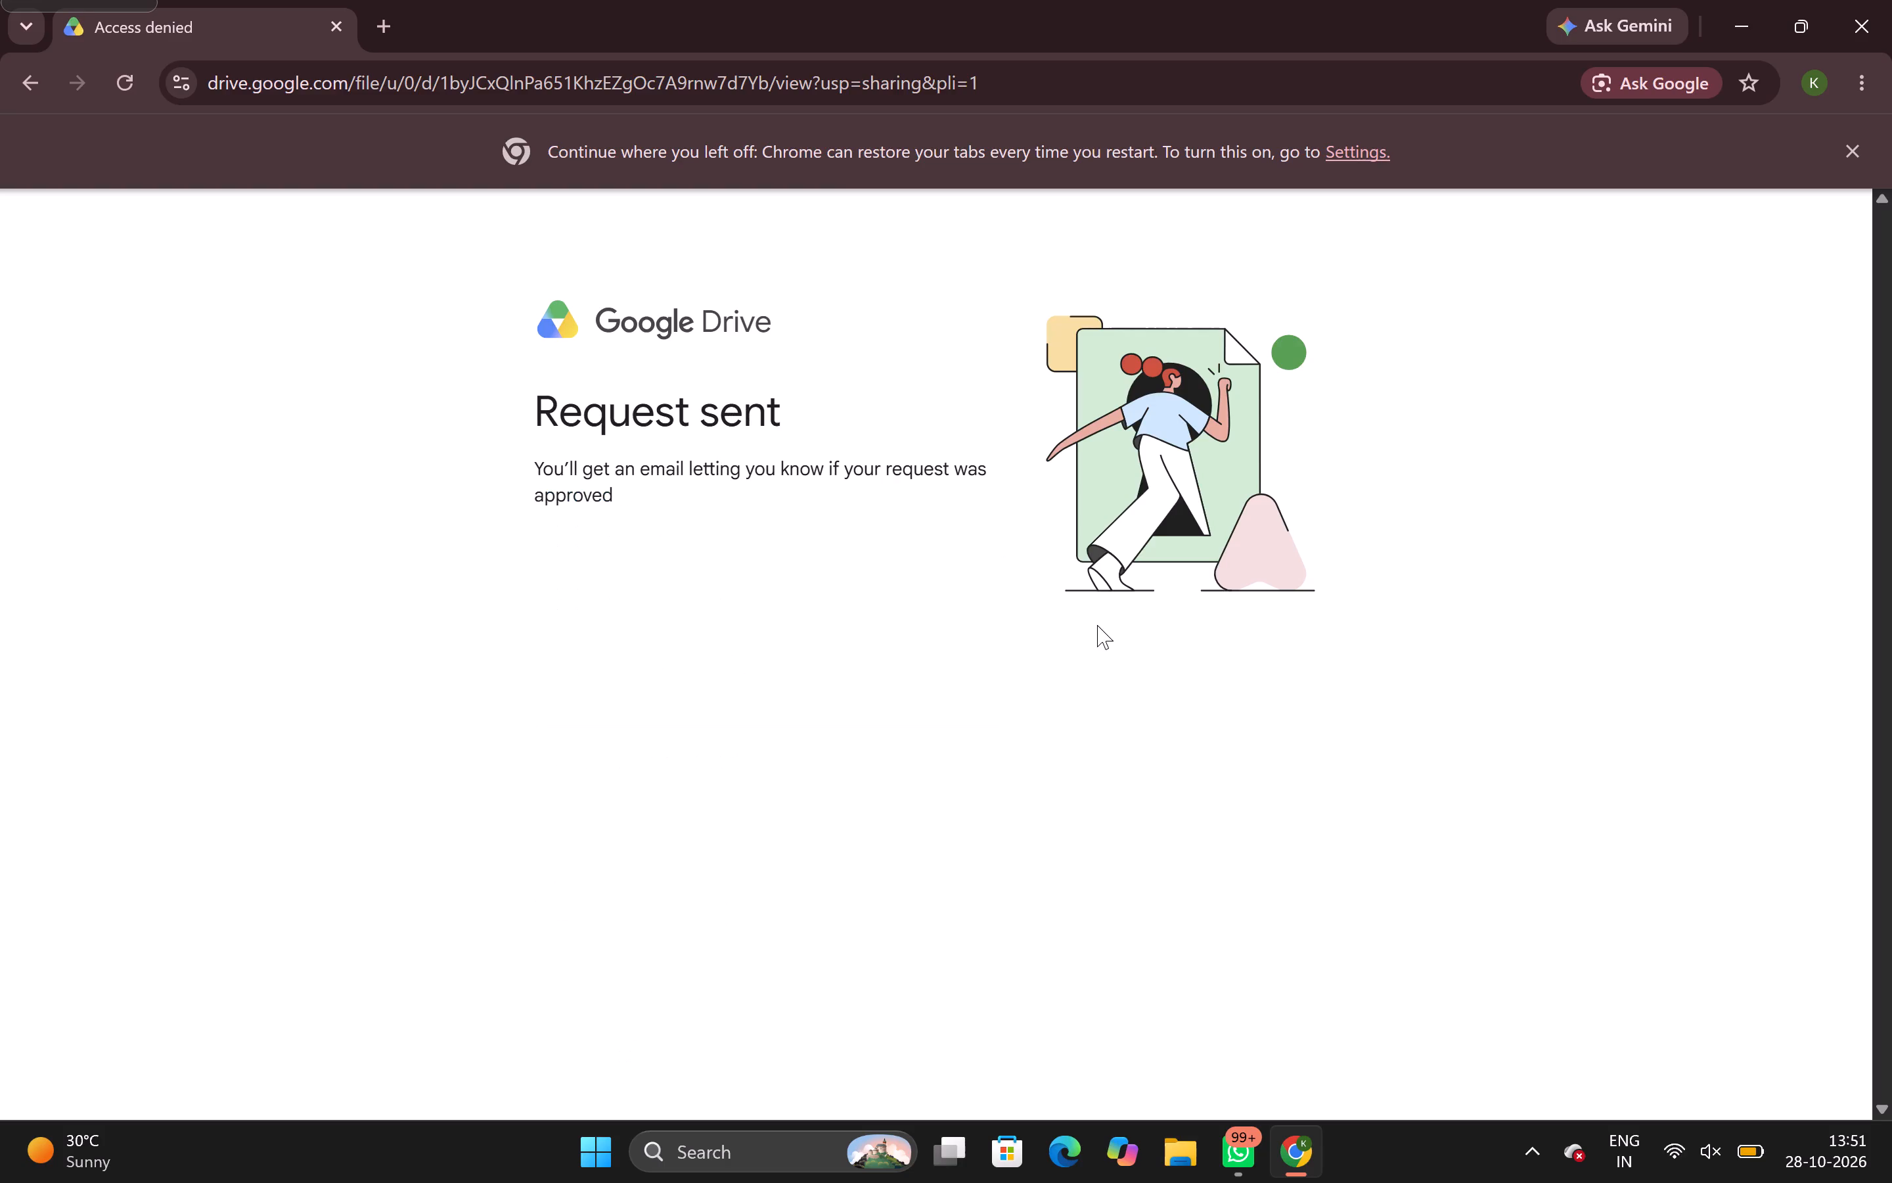
{"action": "scroll", "coordinate": [828, 498], "scroll_direction": "down", "scroll_amount": 1}
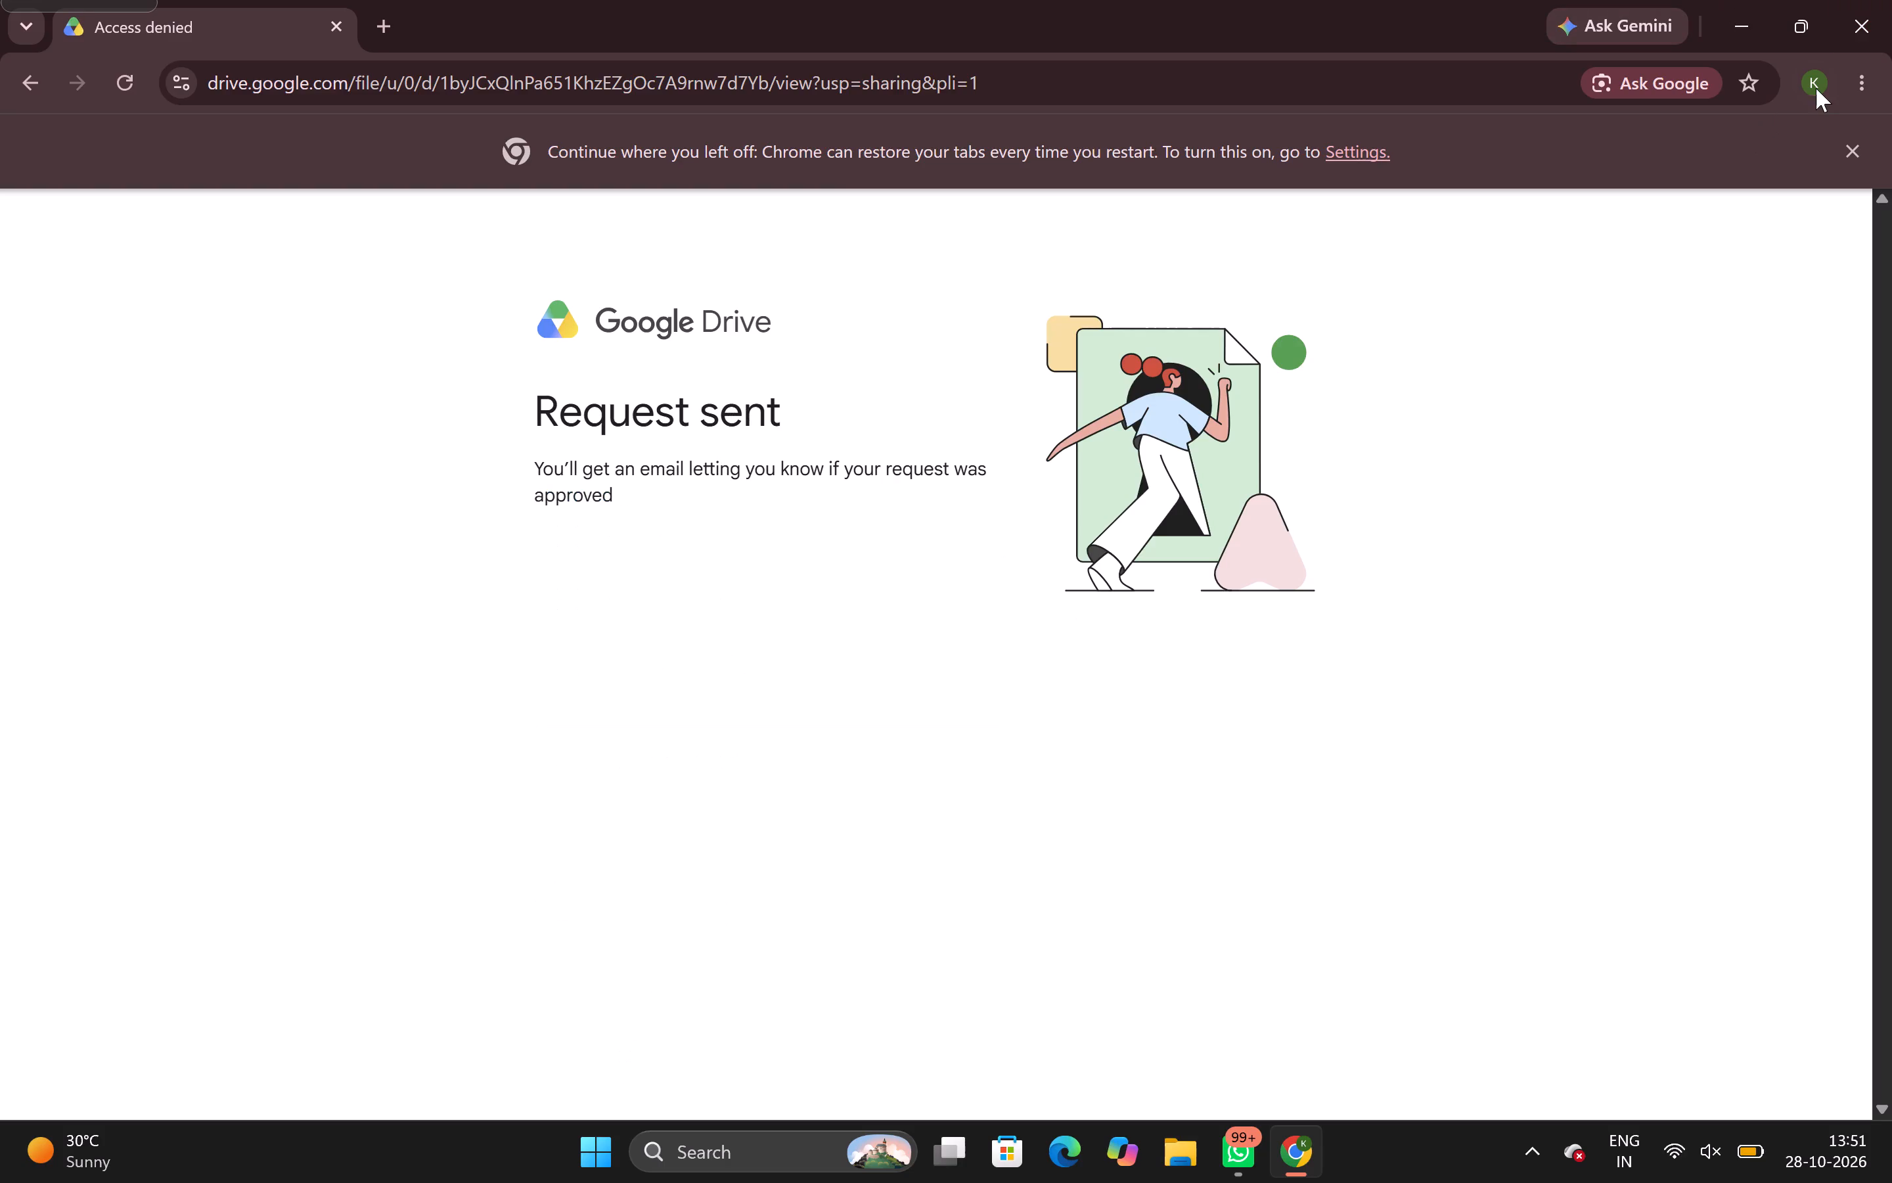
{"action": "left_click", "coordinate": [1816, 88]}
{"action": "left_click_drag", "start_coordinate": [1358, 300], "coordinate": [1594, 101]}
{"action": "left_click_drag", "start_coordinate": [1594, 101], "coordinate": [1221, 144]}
Open a new tab alongside the Drive access request page.
{"action": "left_click", "coordinate": [395, 23]}
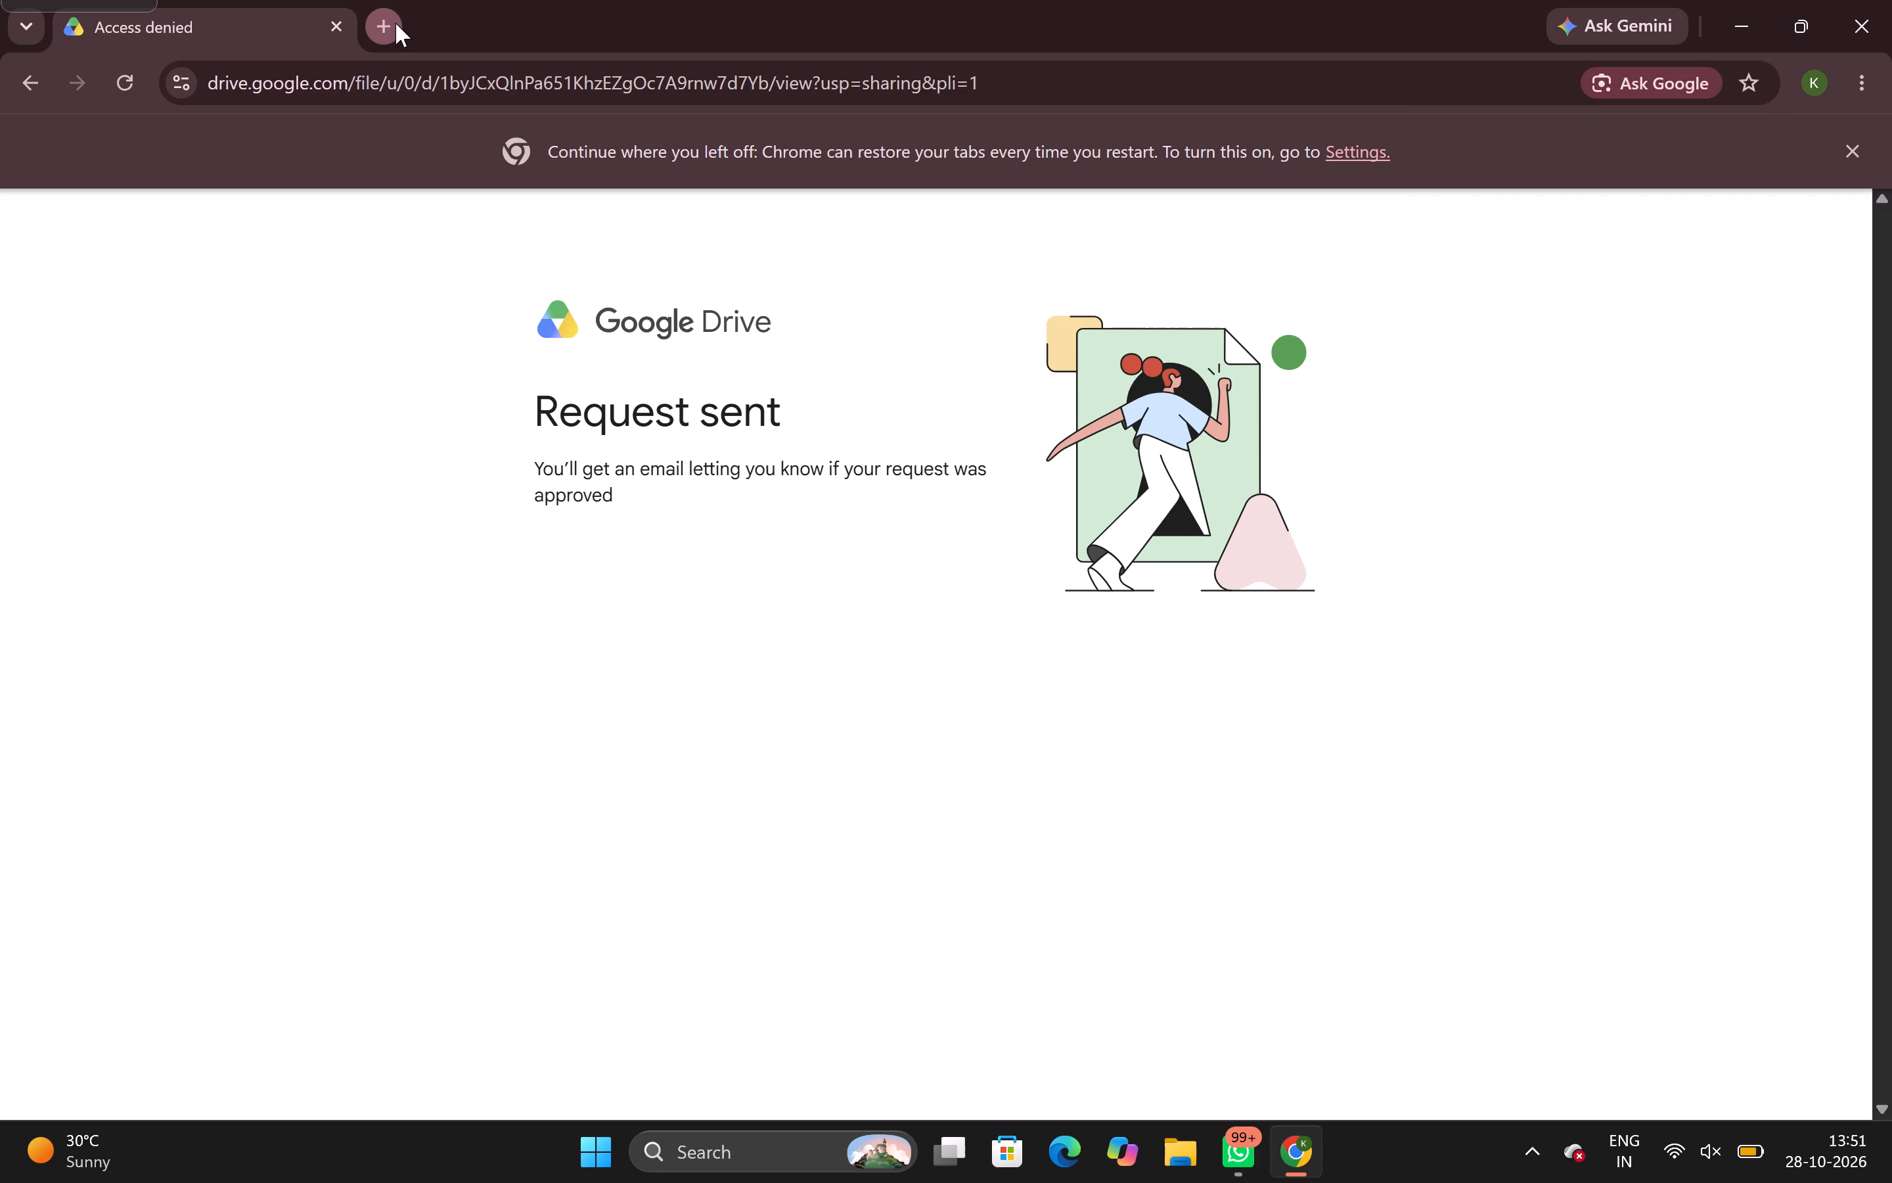
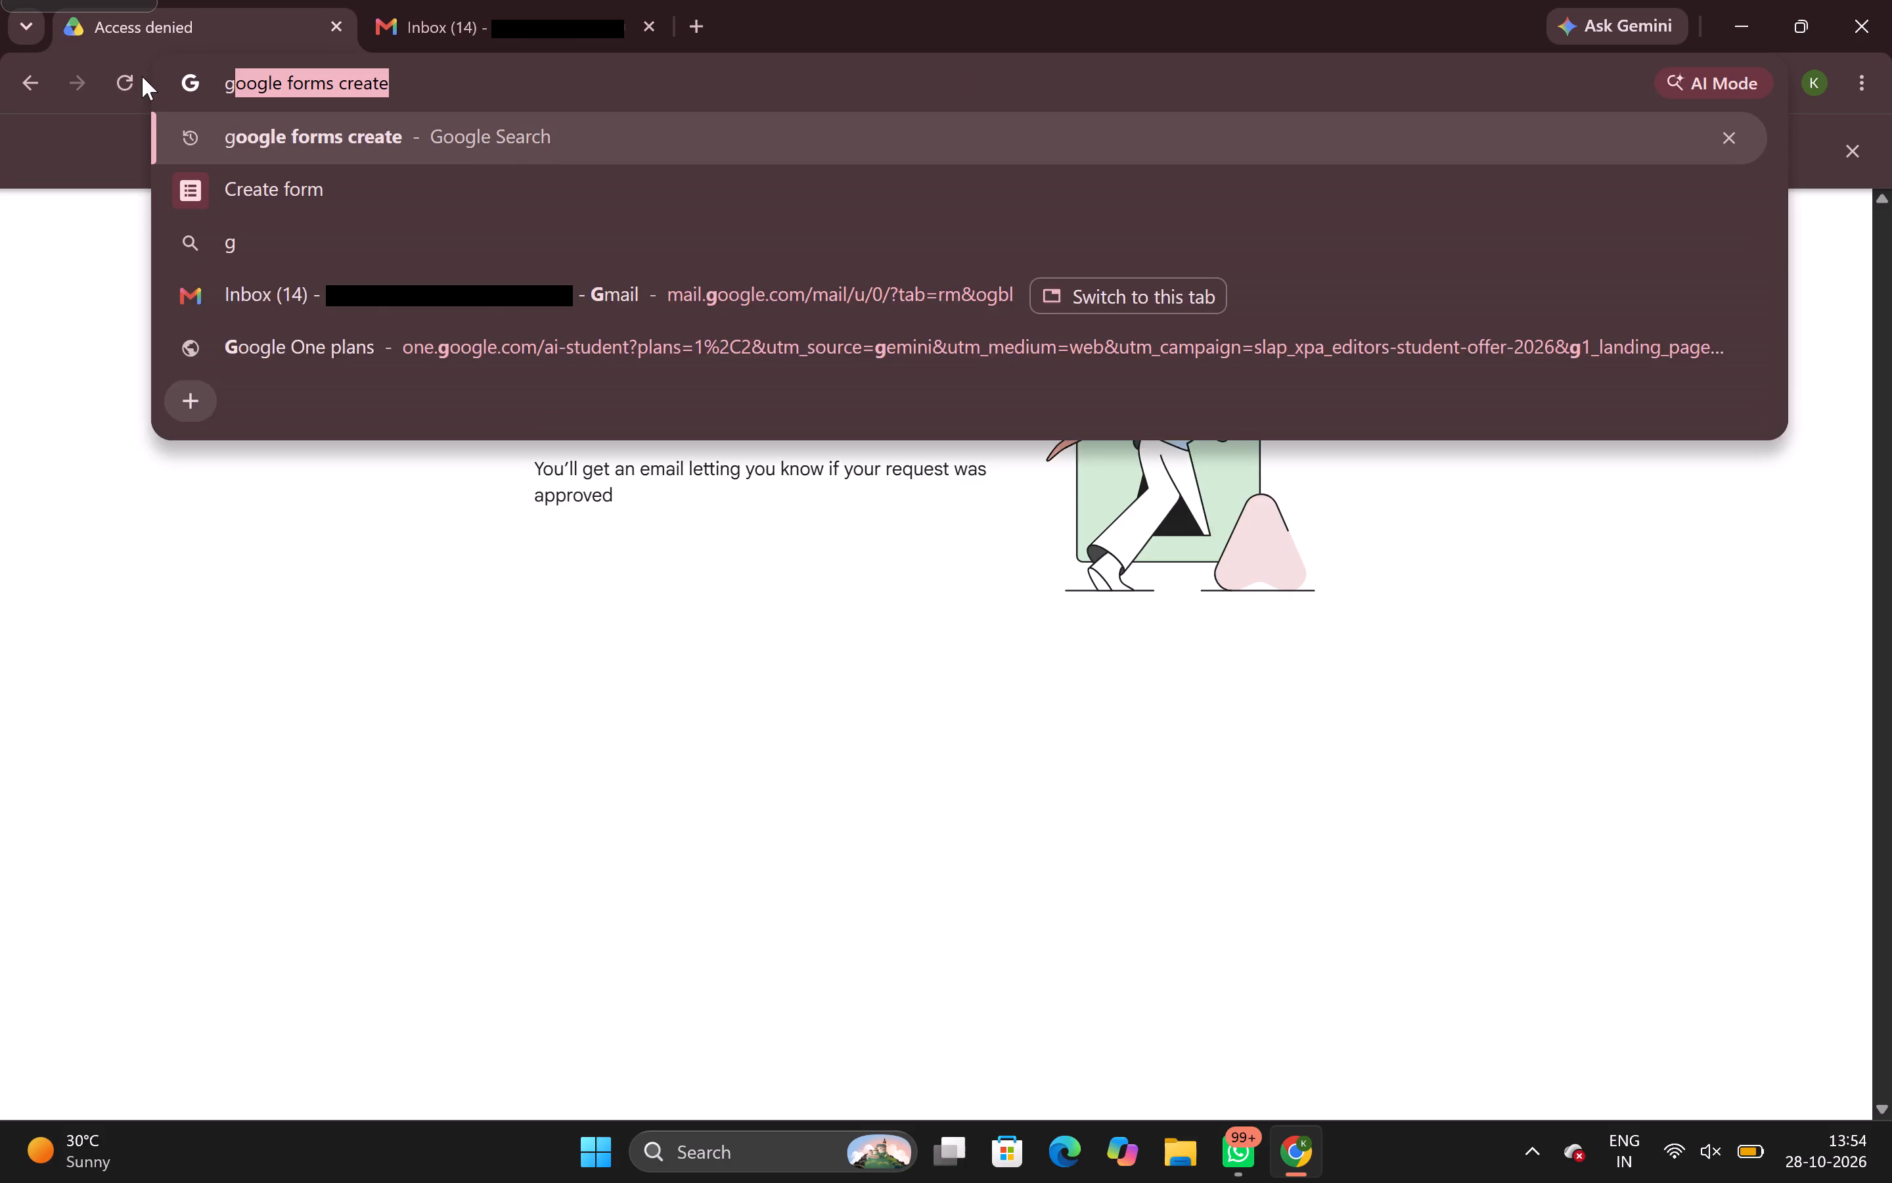
Search for "google forms create", go to Google Forms, and open the recent Pahadon Wali Trip form for editing.
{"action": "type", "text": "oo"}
{"action": "left_click", "coordinate": [403, 146]}
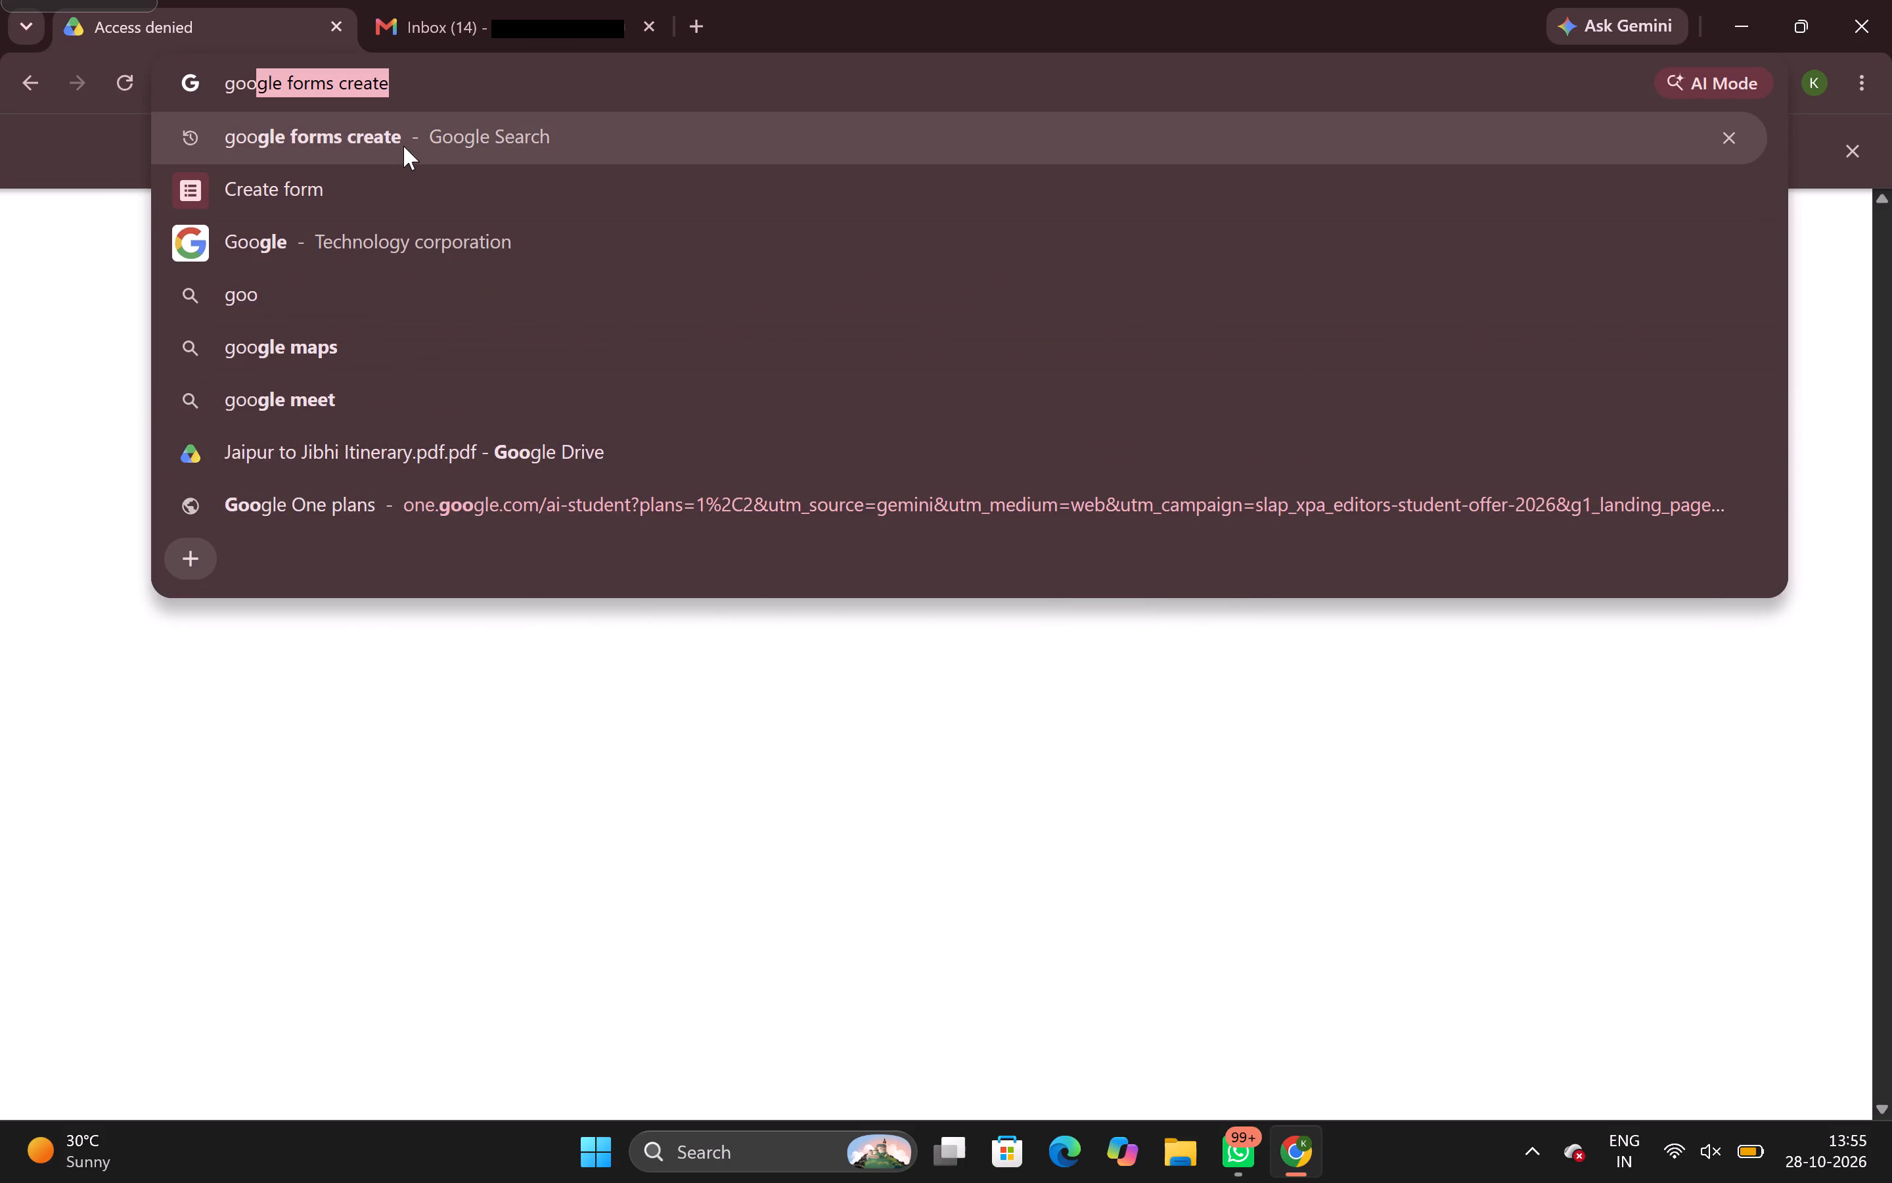
{"action": "double_click", "coordinate": [351, 478]}
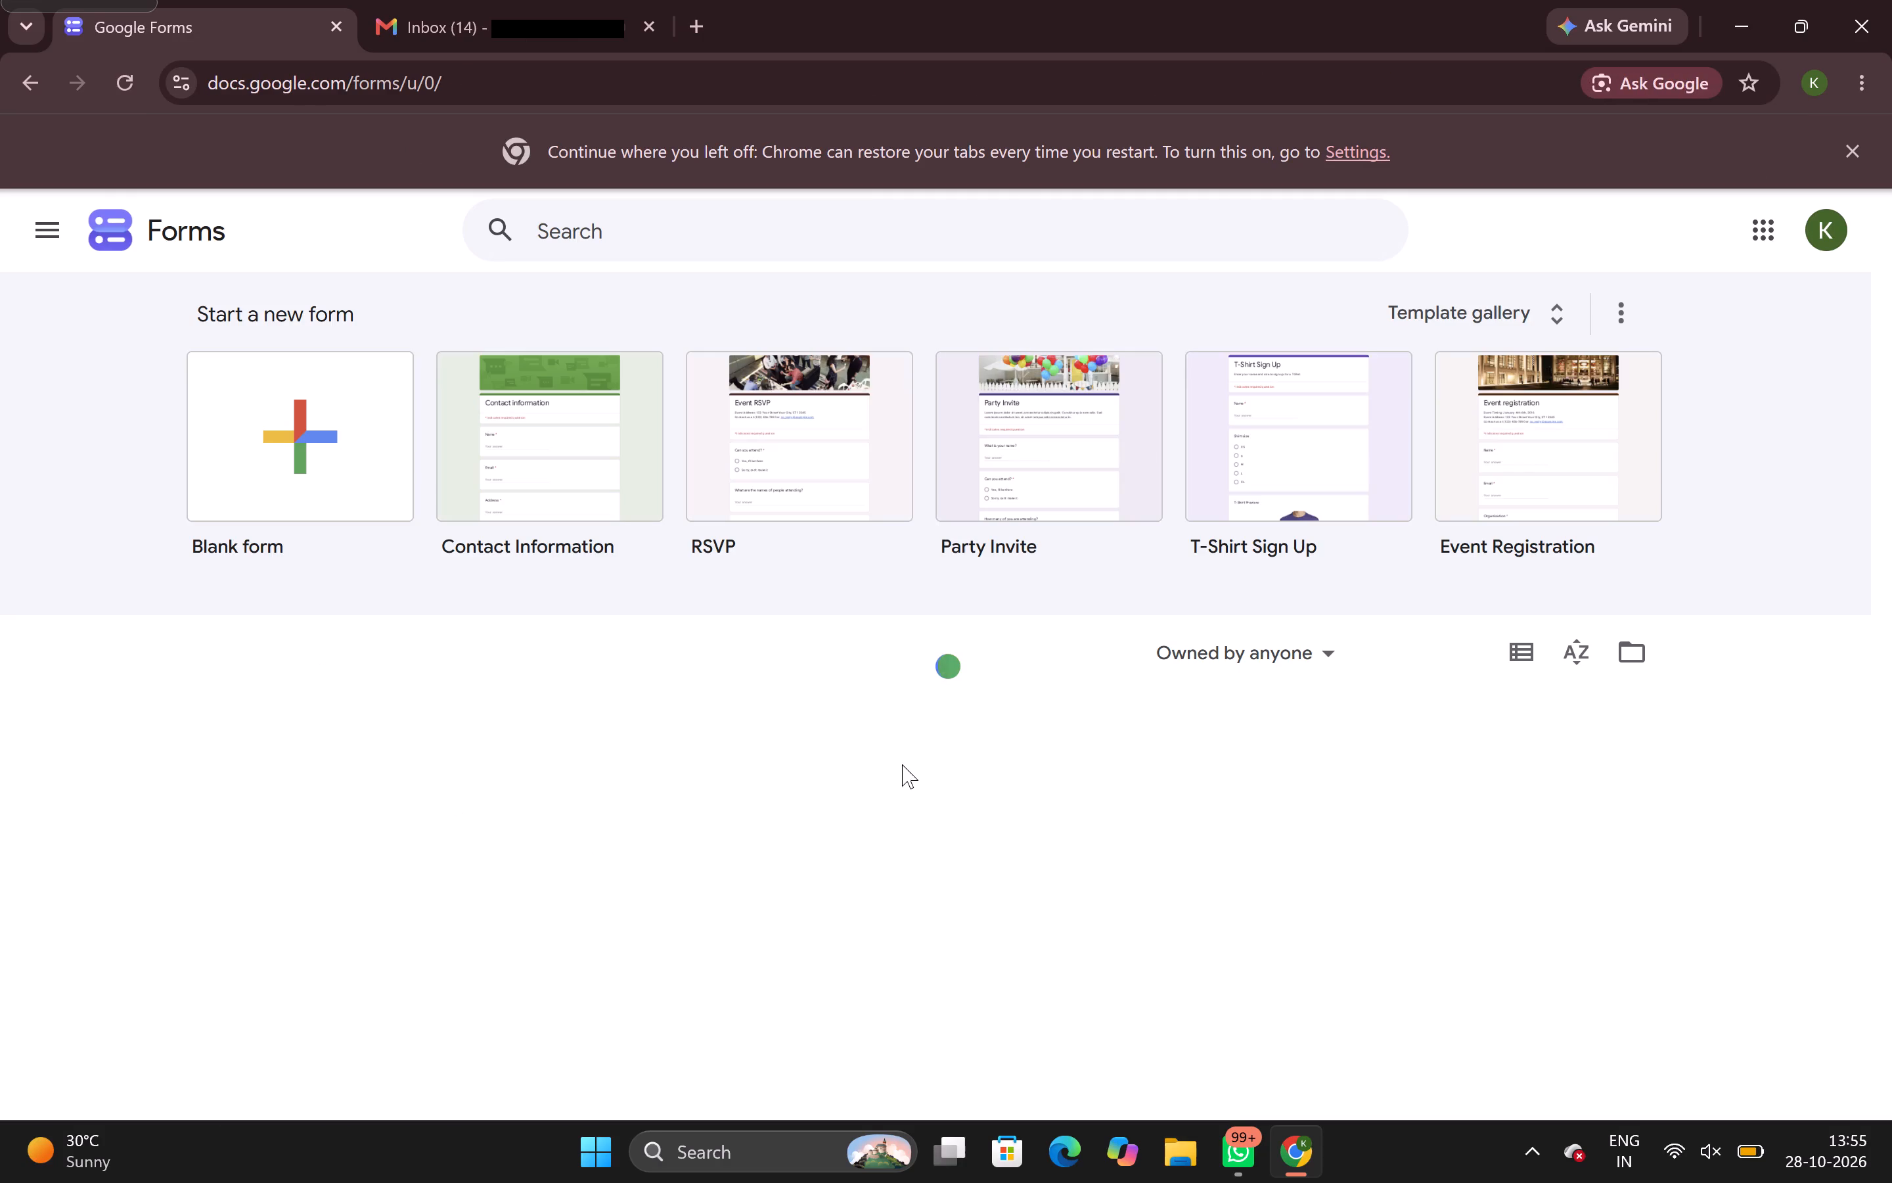
{"action": "left_click", "coordinate": [382, 866]}
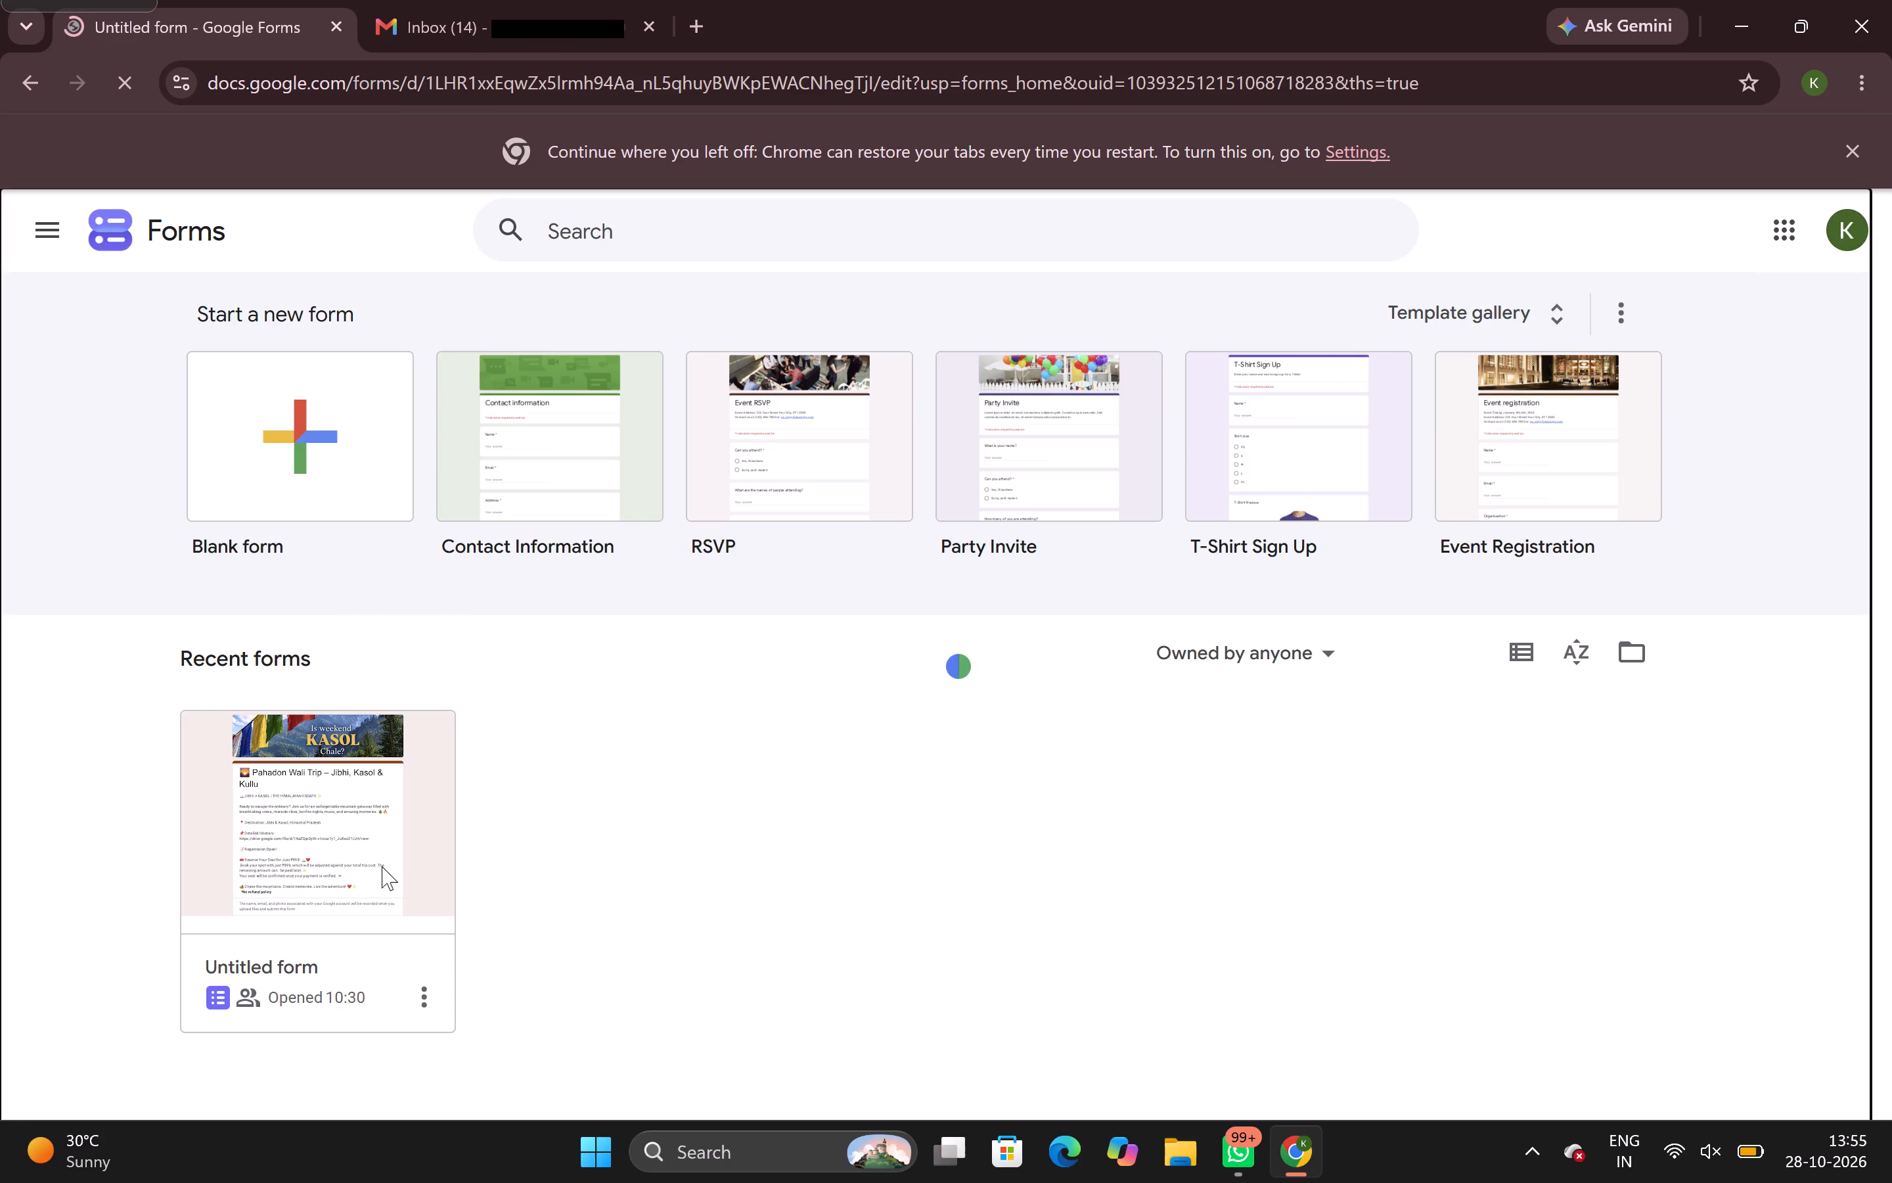
Copy the Google Drive link under Detailed Itinerary in the form's description, and delete it from the text.
{"action": "scroll", "coordinate": [1040, 733], "scroll_direction": "down", "scroll_amount": 1}
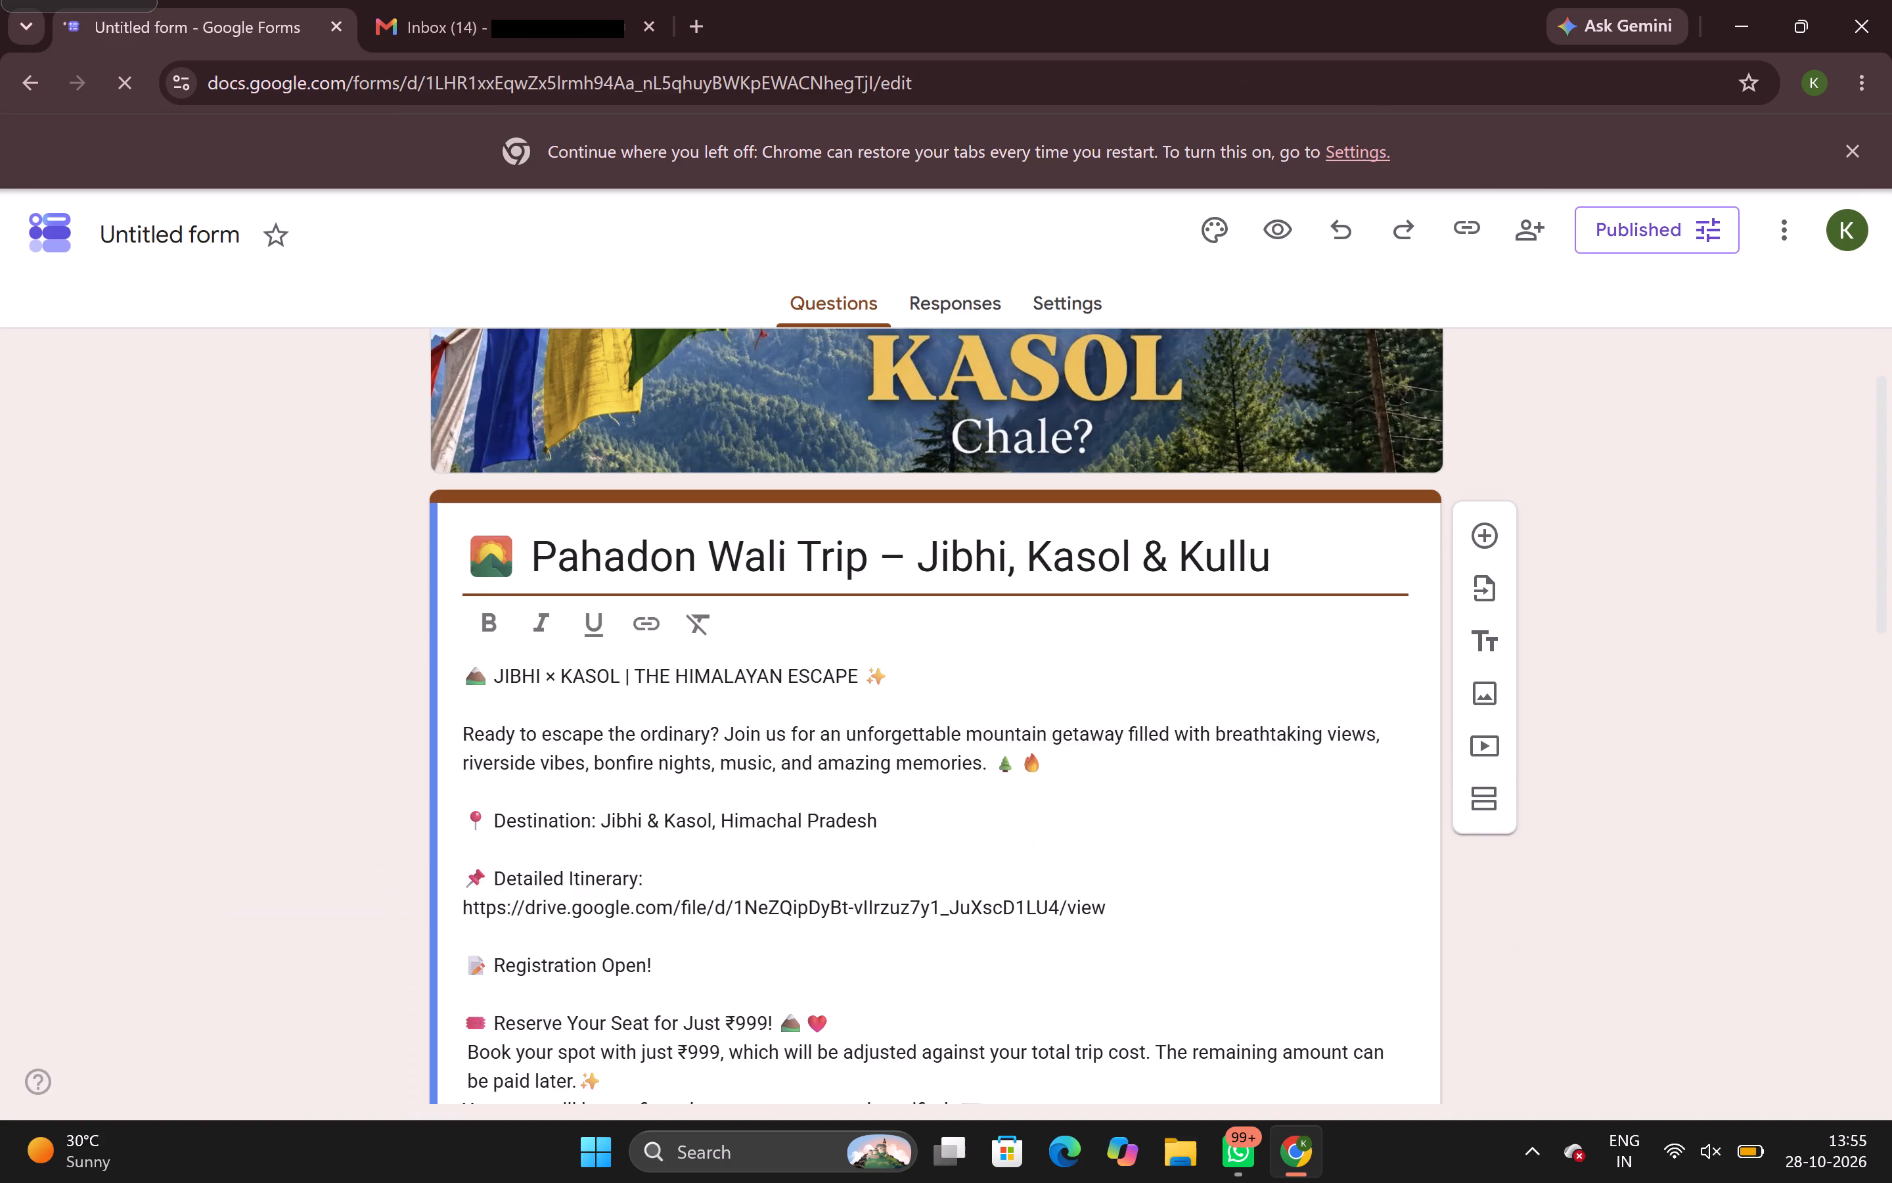
{"action": "scroll", "coordinate": [1040, 733], "scroll_direction": "down", "scroll_amount": 2}
{"action": "scroll", "coordinate": [871, 652], "scroll_direction": "up", "scroll_amount": 1}
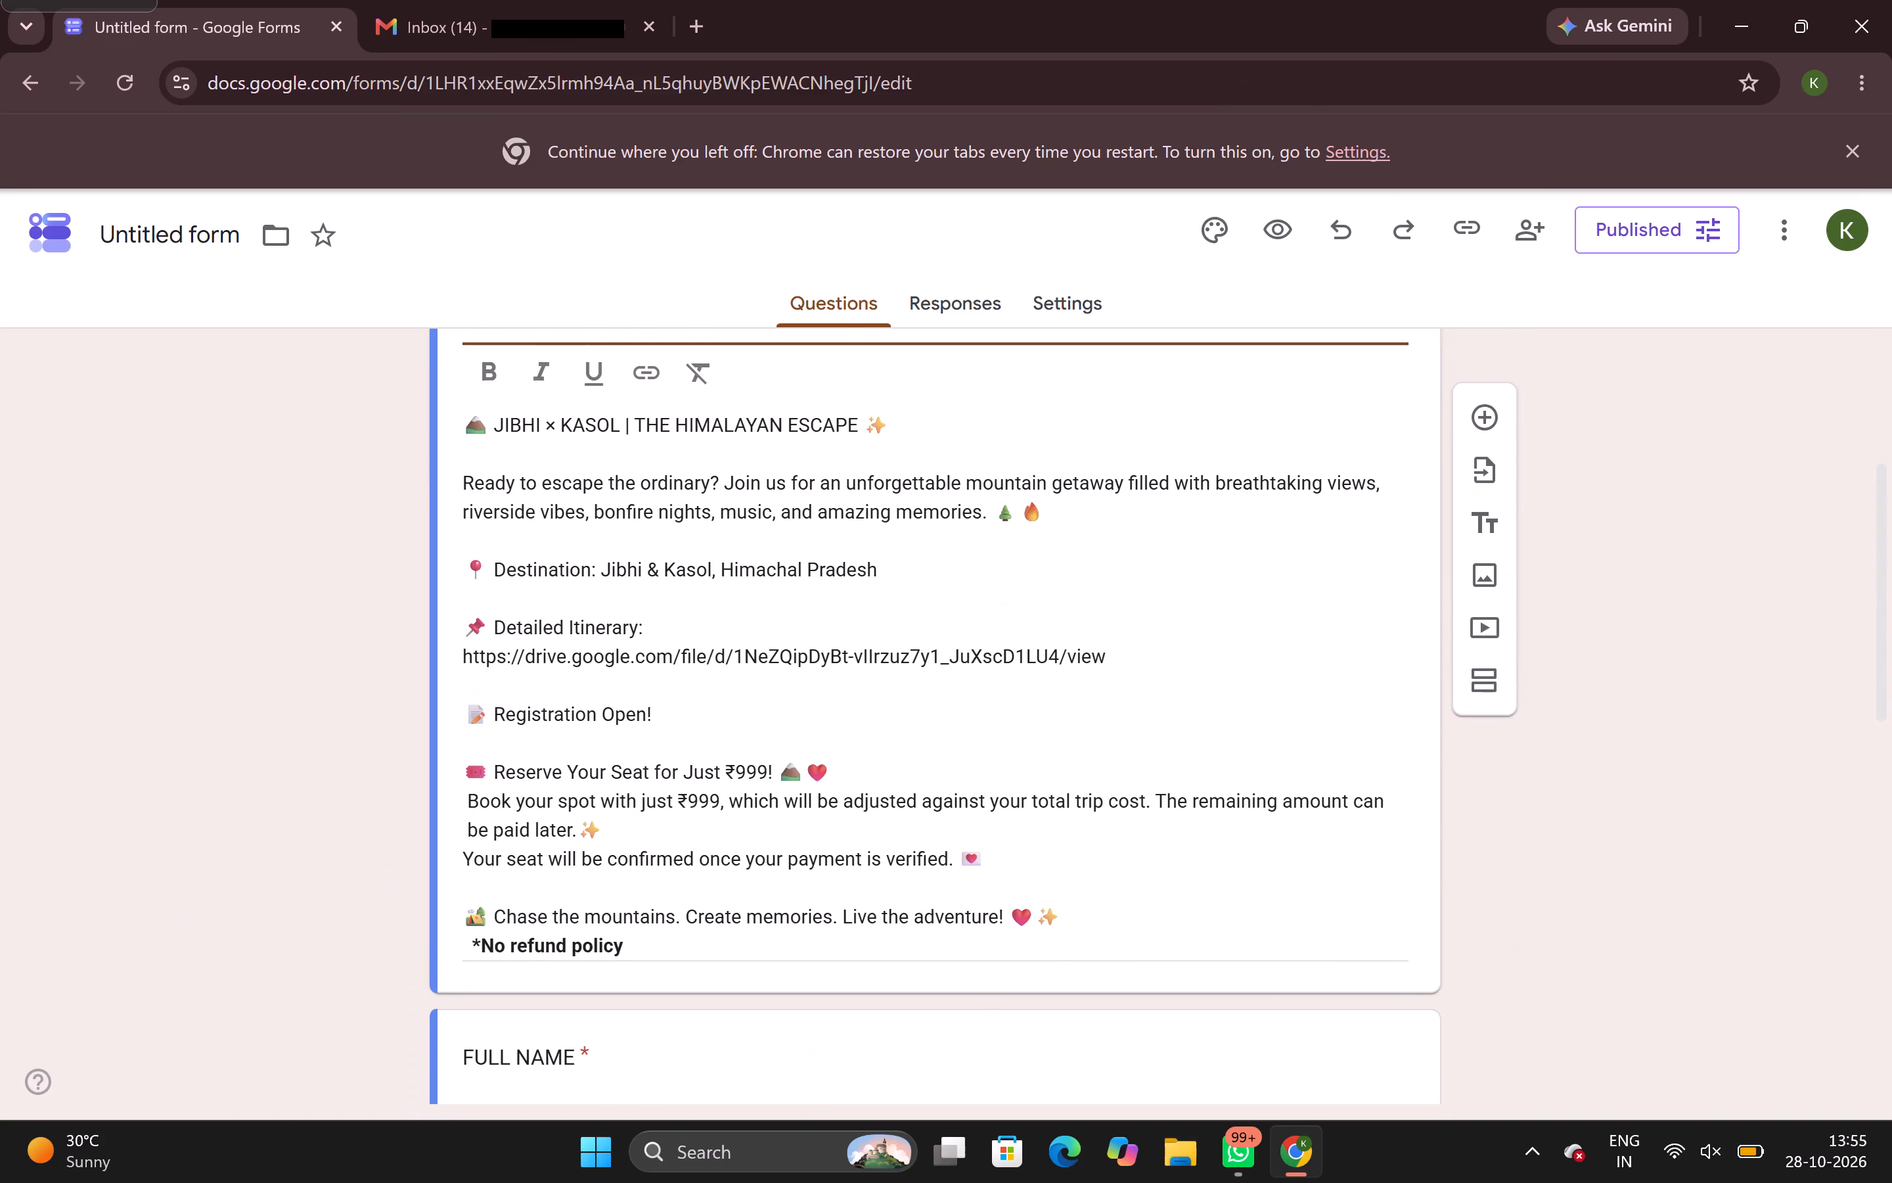
{"action": "scroll", "coordinate": [871, 652], "scroll_direction": "up", "scroll_amount": 1}
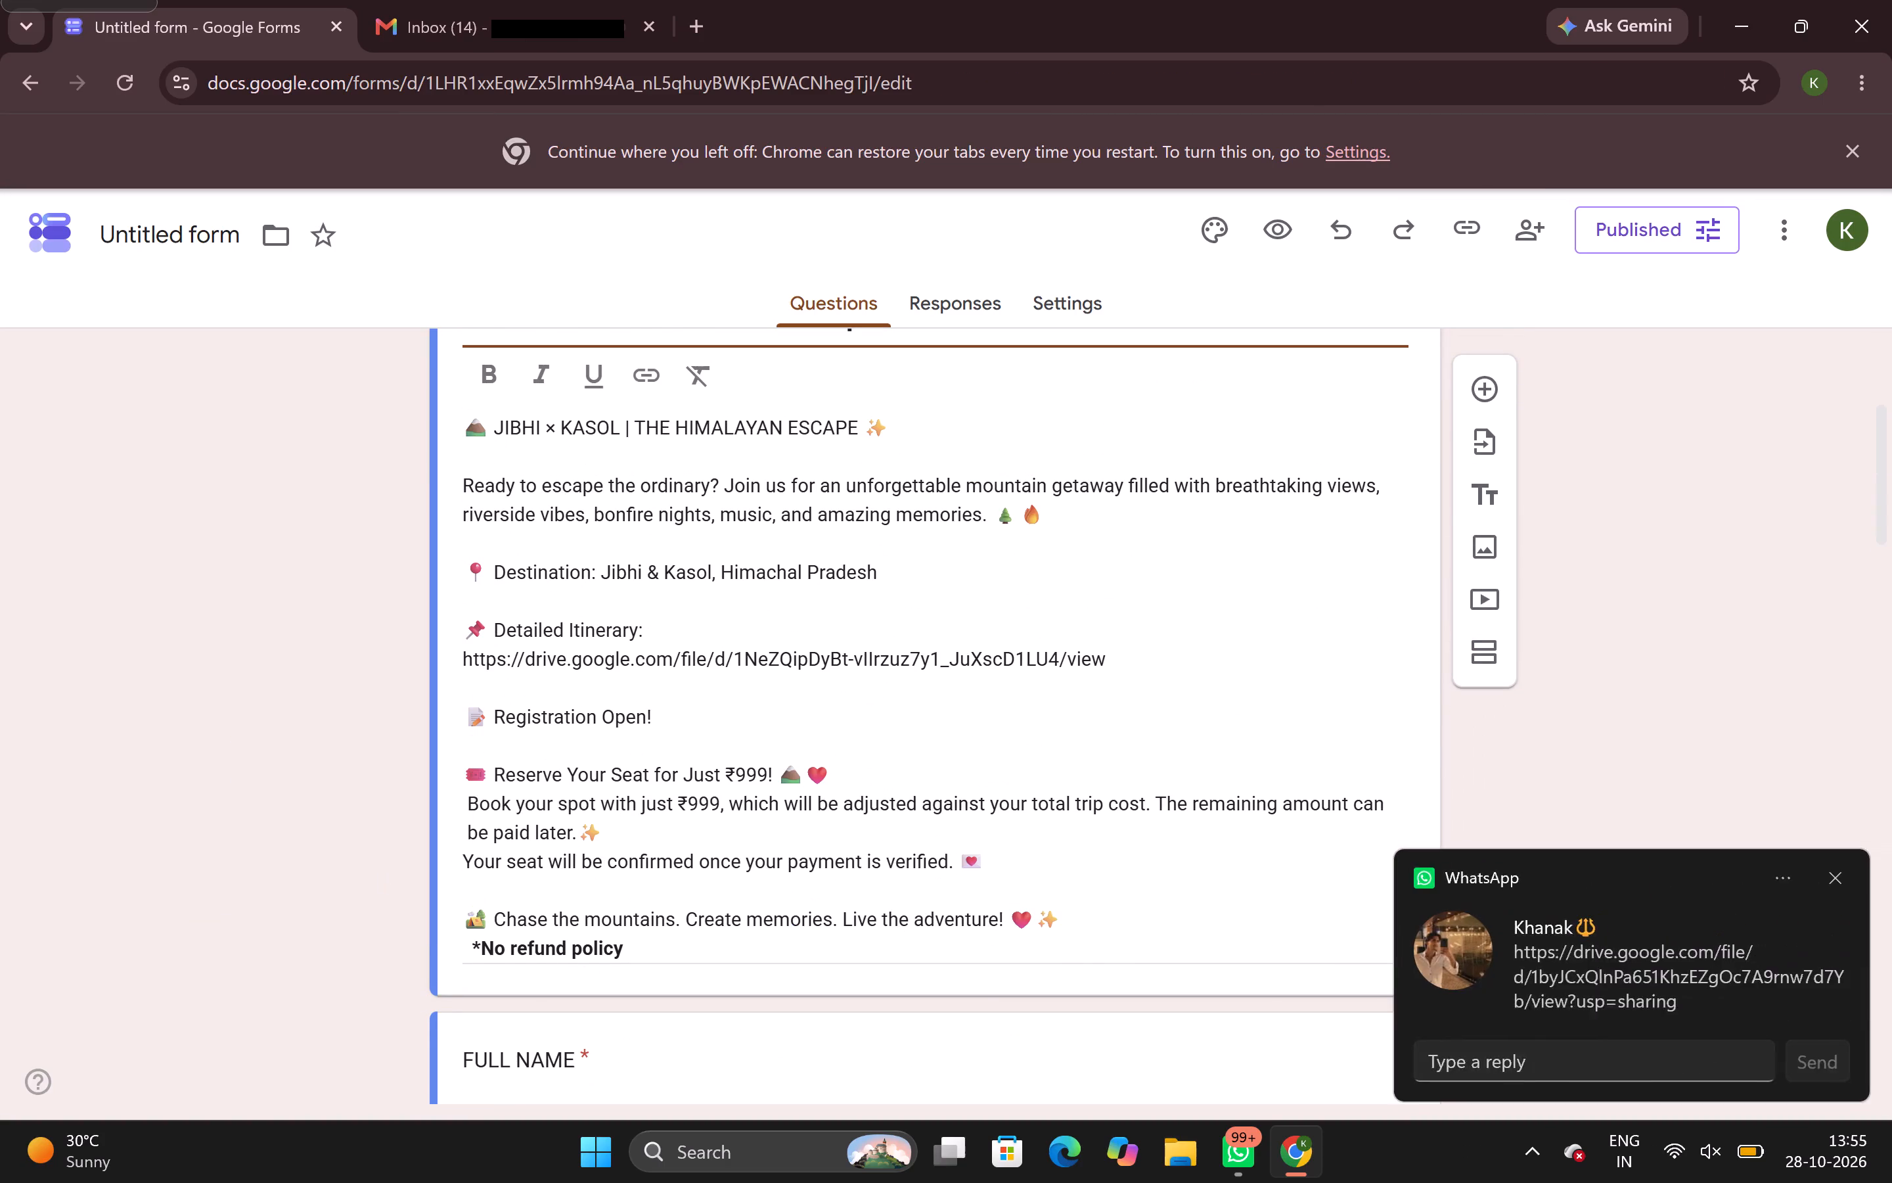
{"action": "left_click", "coordinate": [1109, 644]}
{"action": "left_click", "coordinate": [1179, 710]}
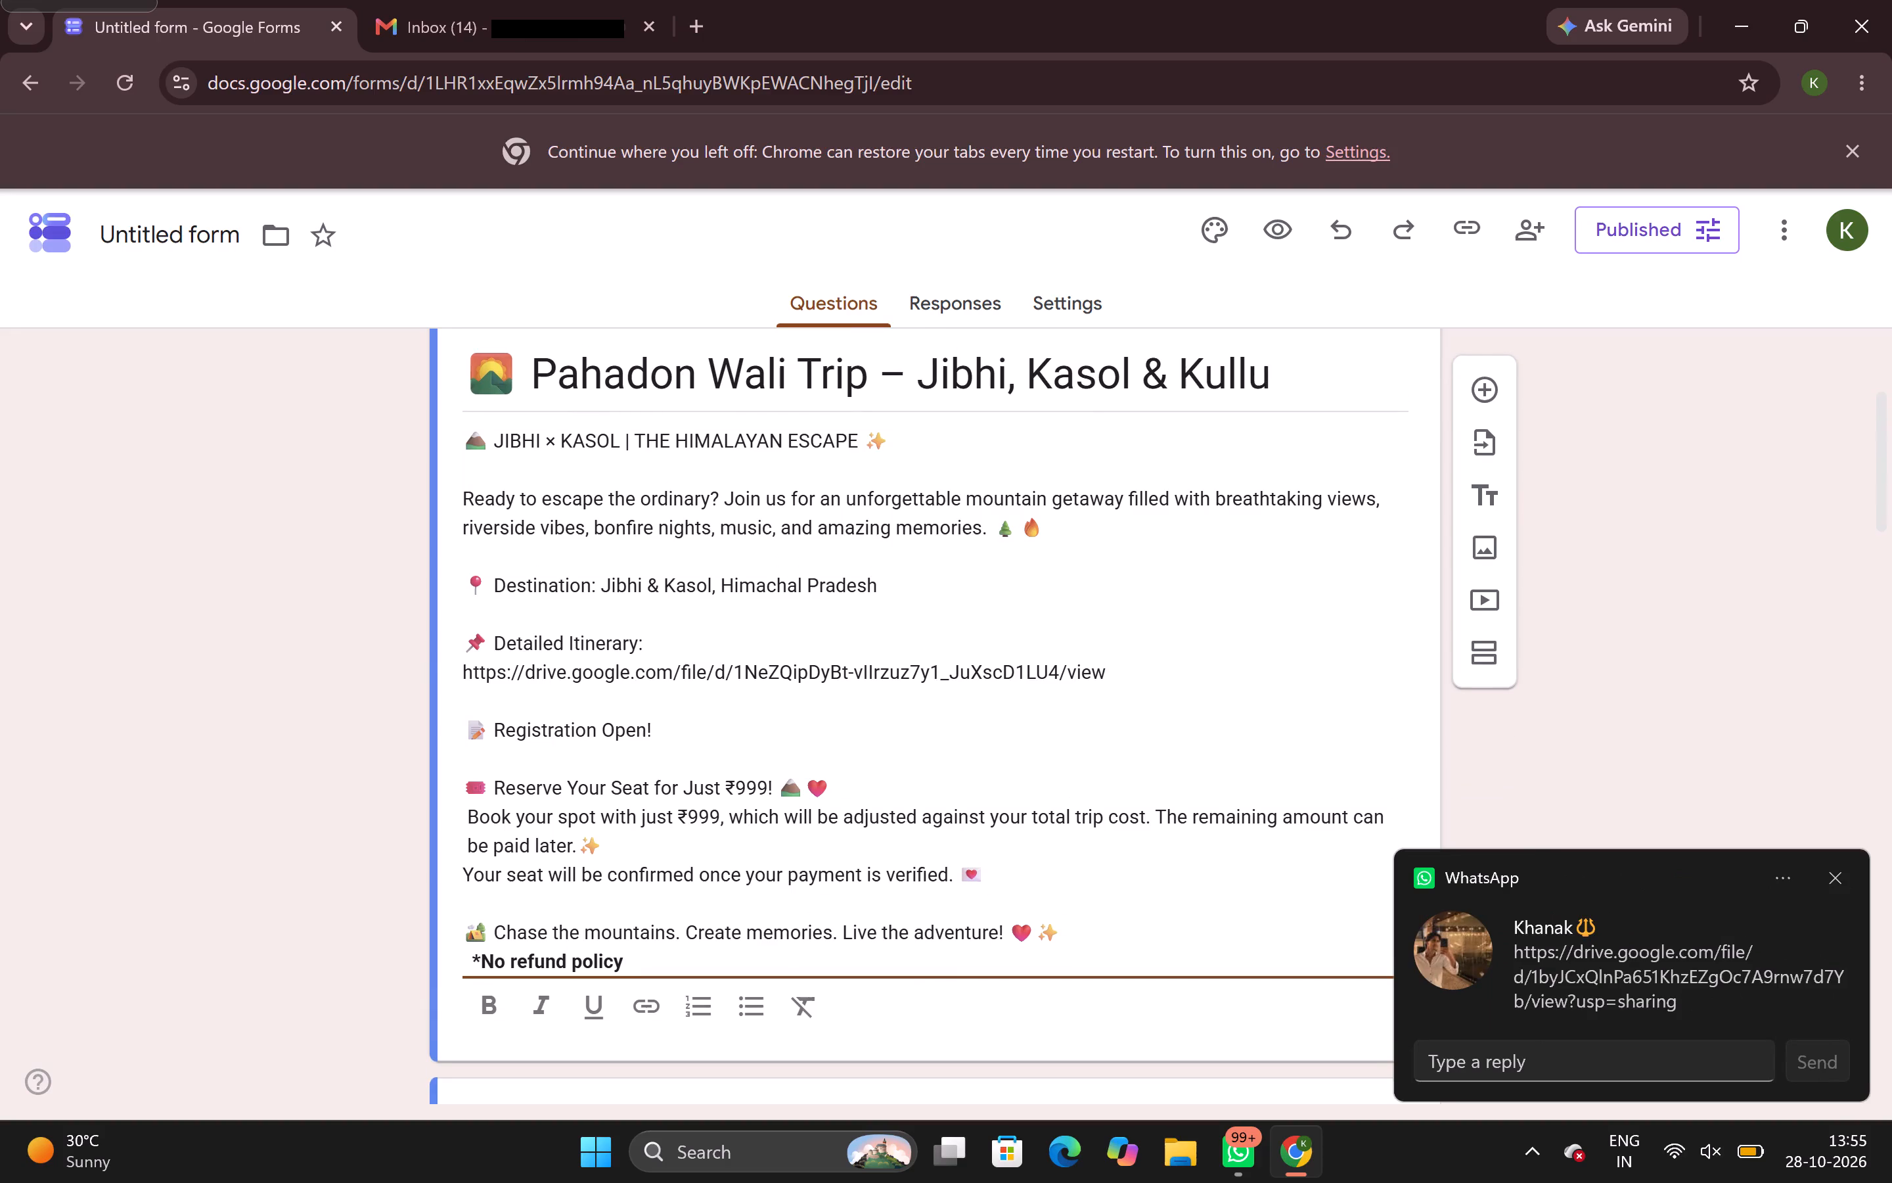
{"action": "left_click_drag", "start_coordinate": [1152, 685], "coordinate": [458, 673]}
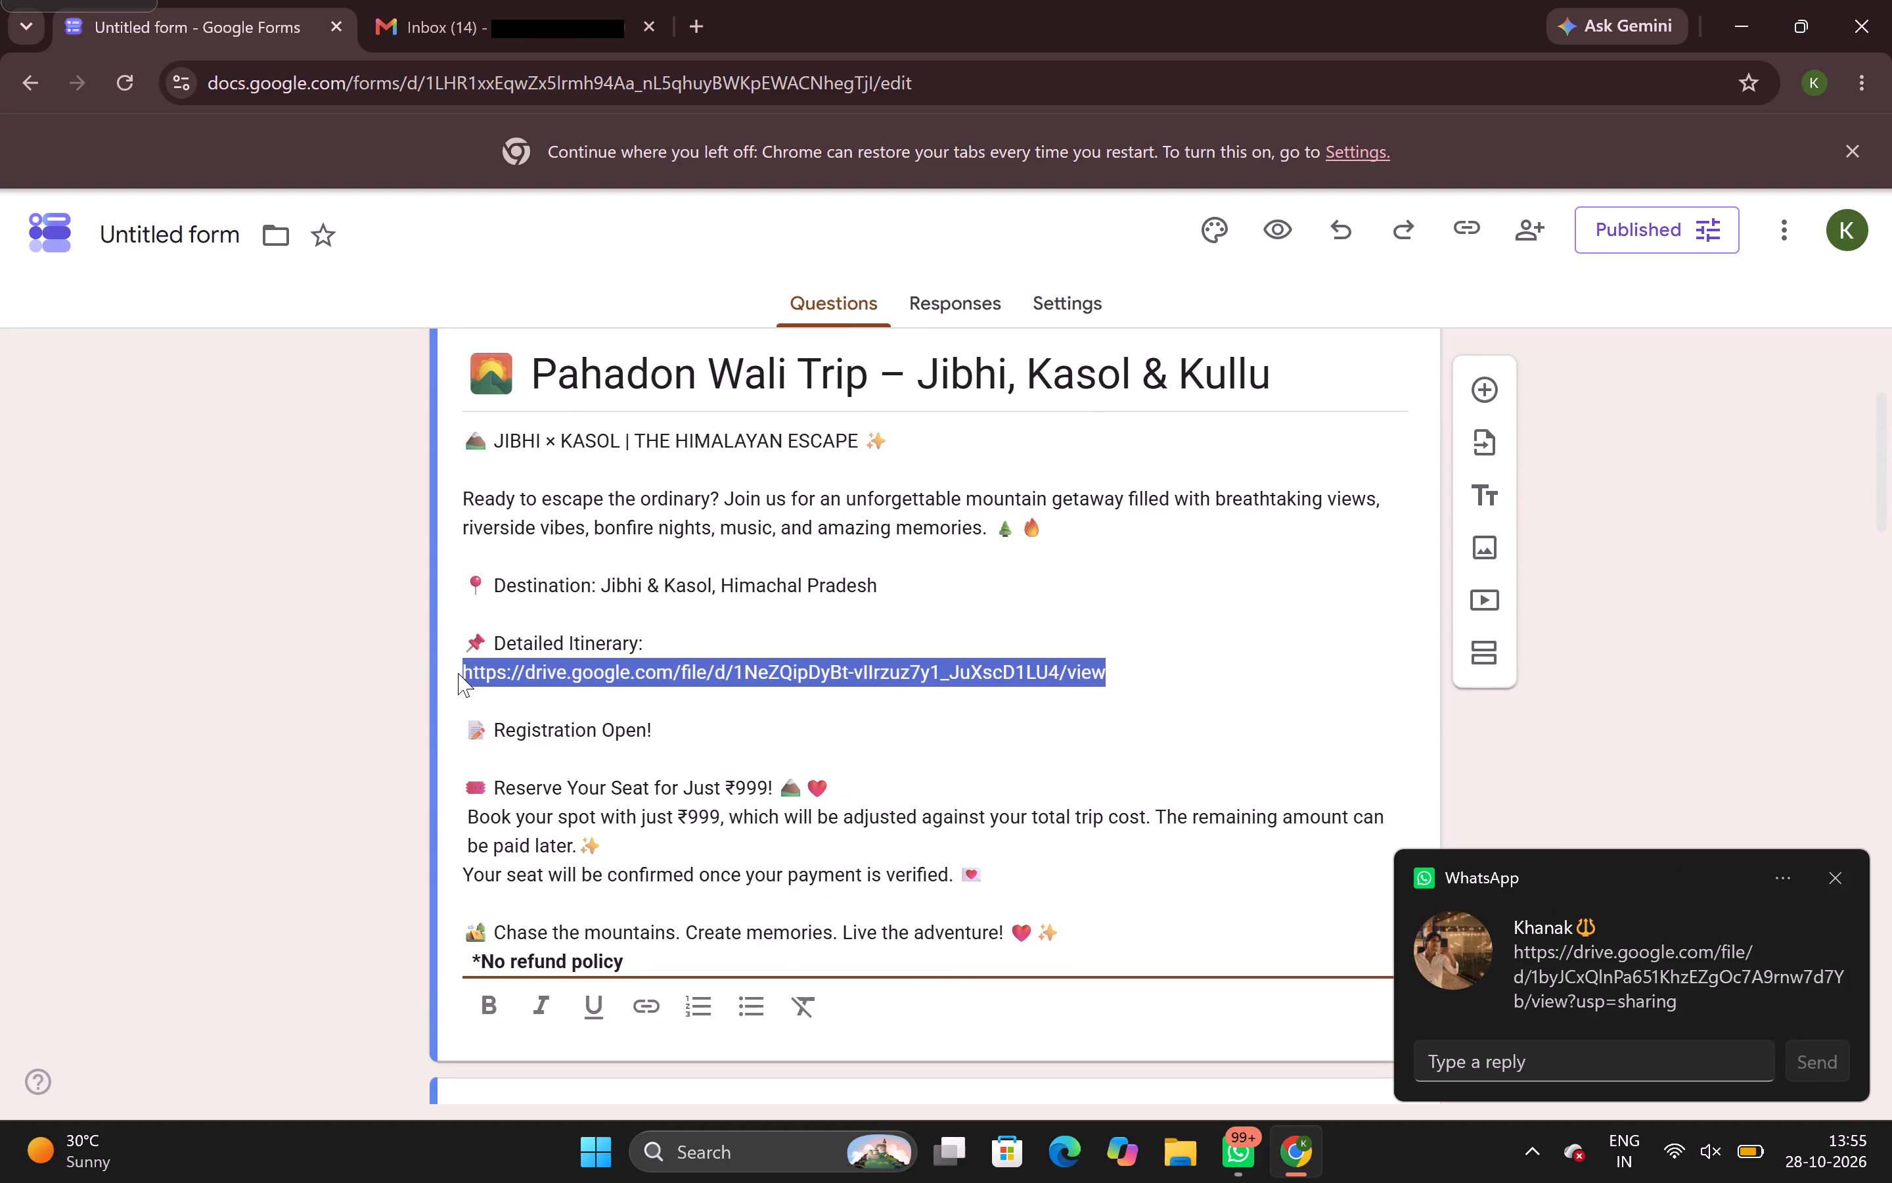
{"action": "key", "text": "ctrl+c"}
{"action": "key", "text": "BackSpace"}
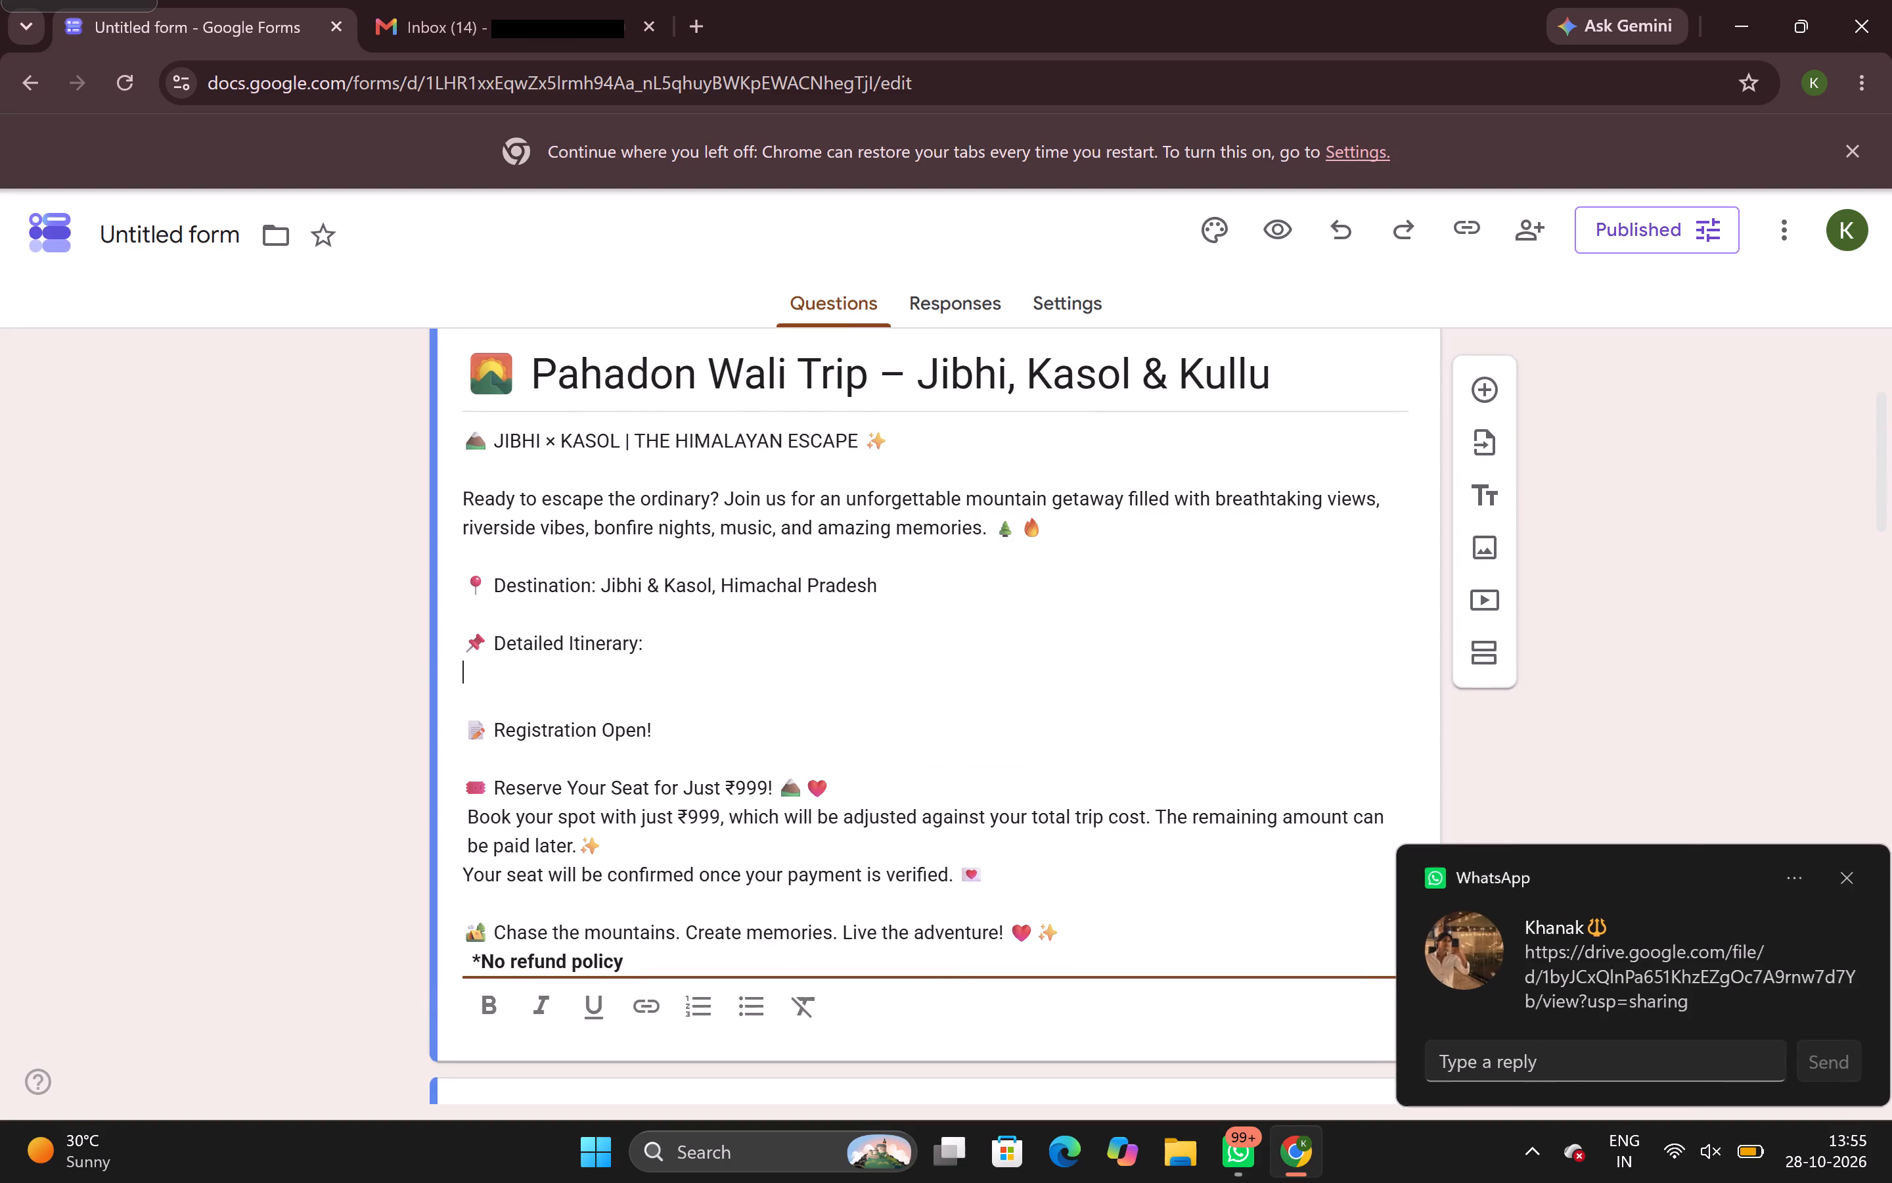
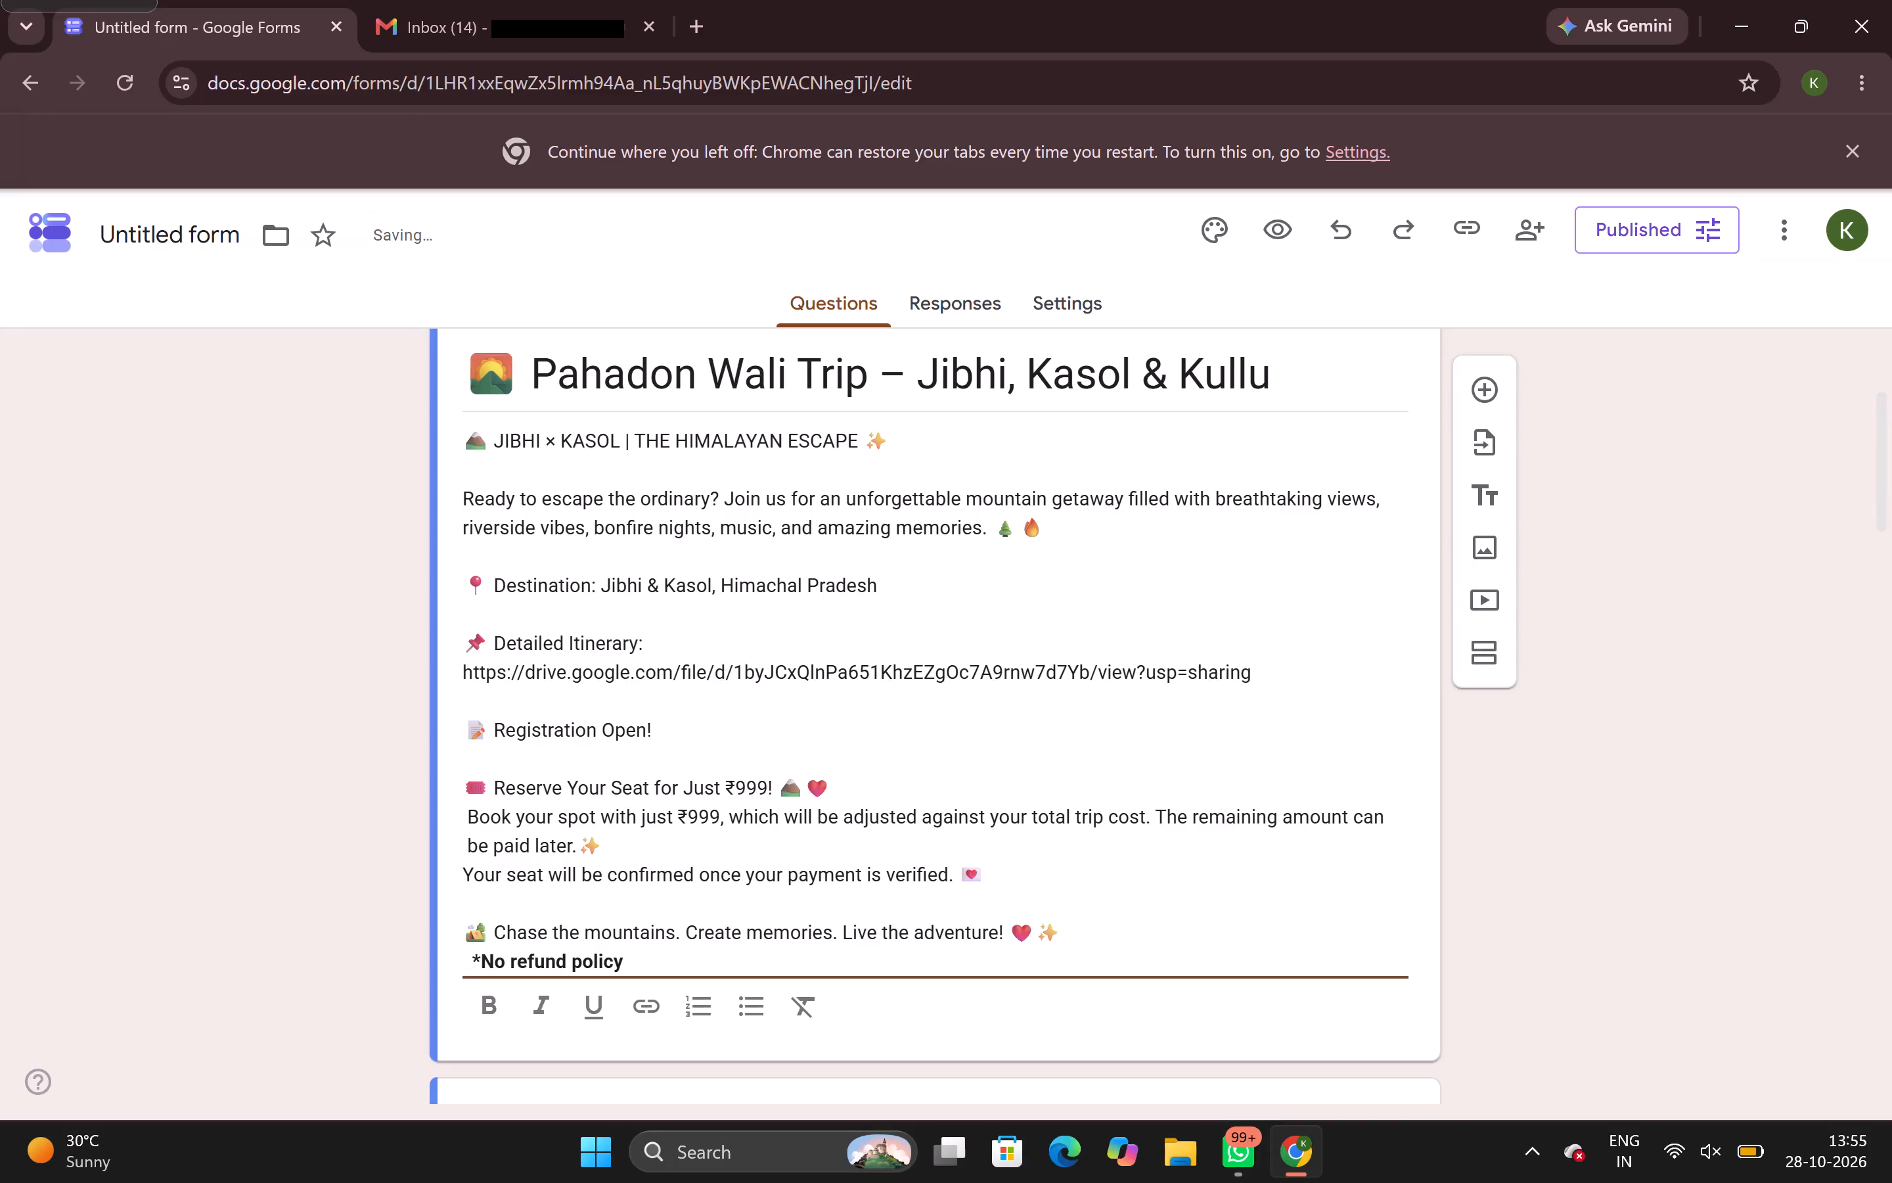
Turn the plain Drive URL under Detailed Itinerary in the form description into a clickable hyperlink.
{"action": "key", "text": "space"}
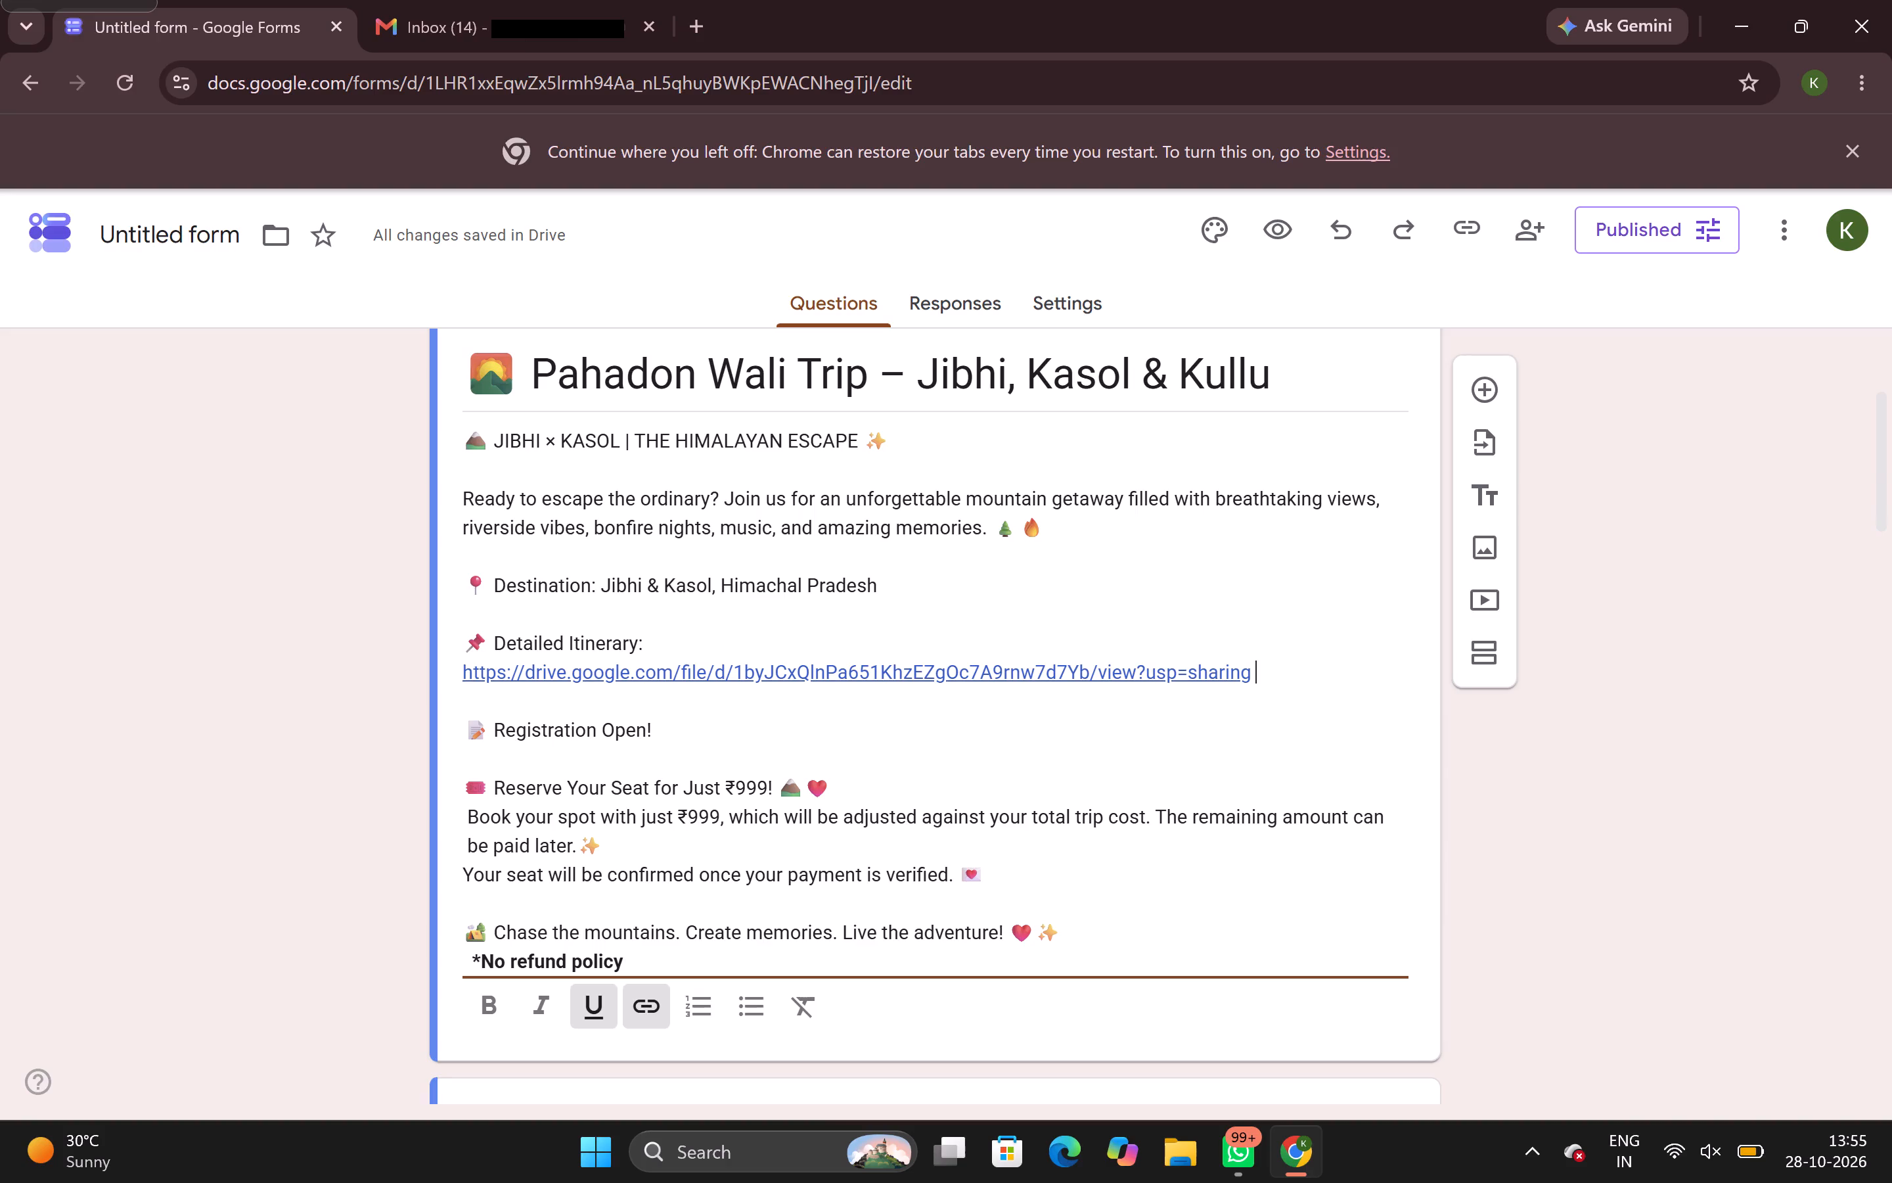
Delete the entire Google Drive link under Detailed Itinerary in the trip form's description.
{"action": "left_click_drag", "start_coordinate": [1295, 663], "coordinate": [162, 671]}
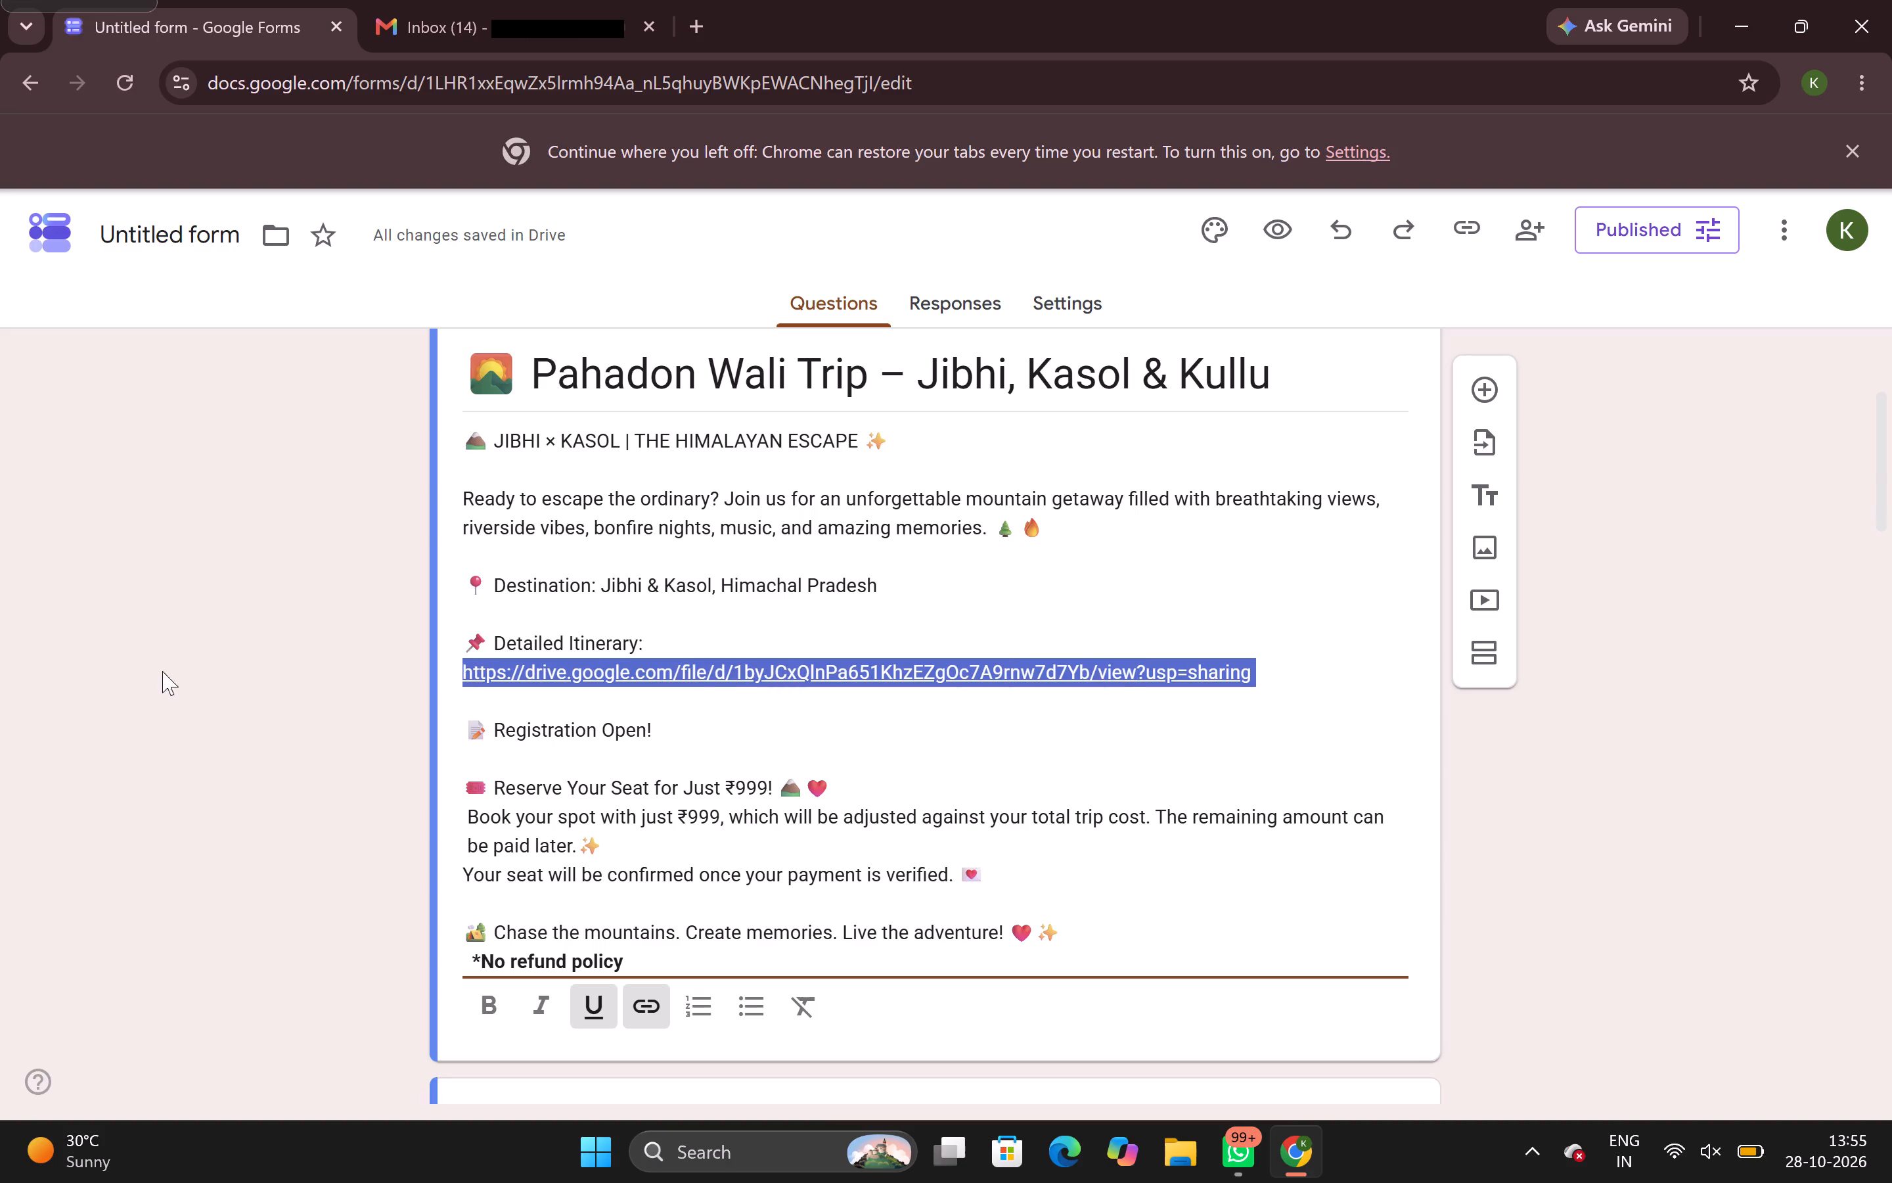
{"action": "left_click_drag", "start_coordinate": [162, 671], "coordinate": [229, 659]}
{"action": "key", "text": "BackSpace"}
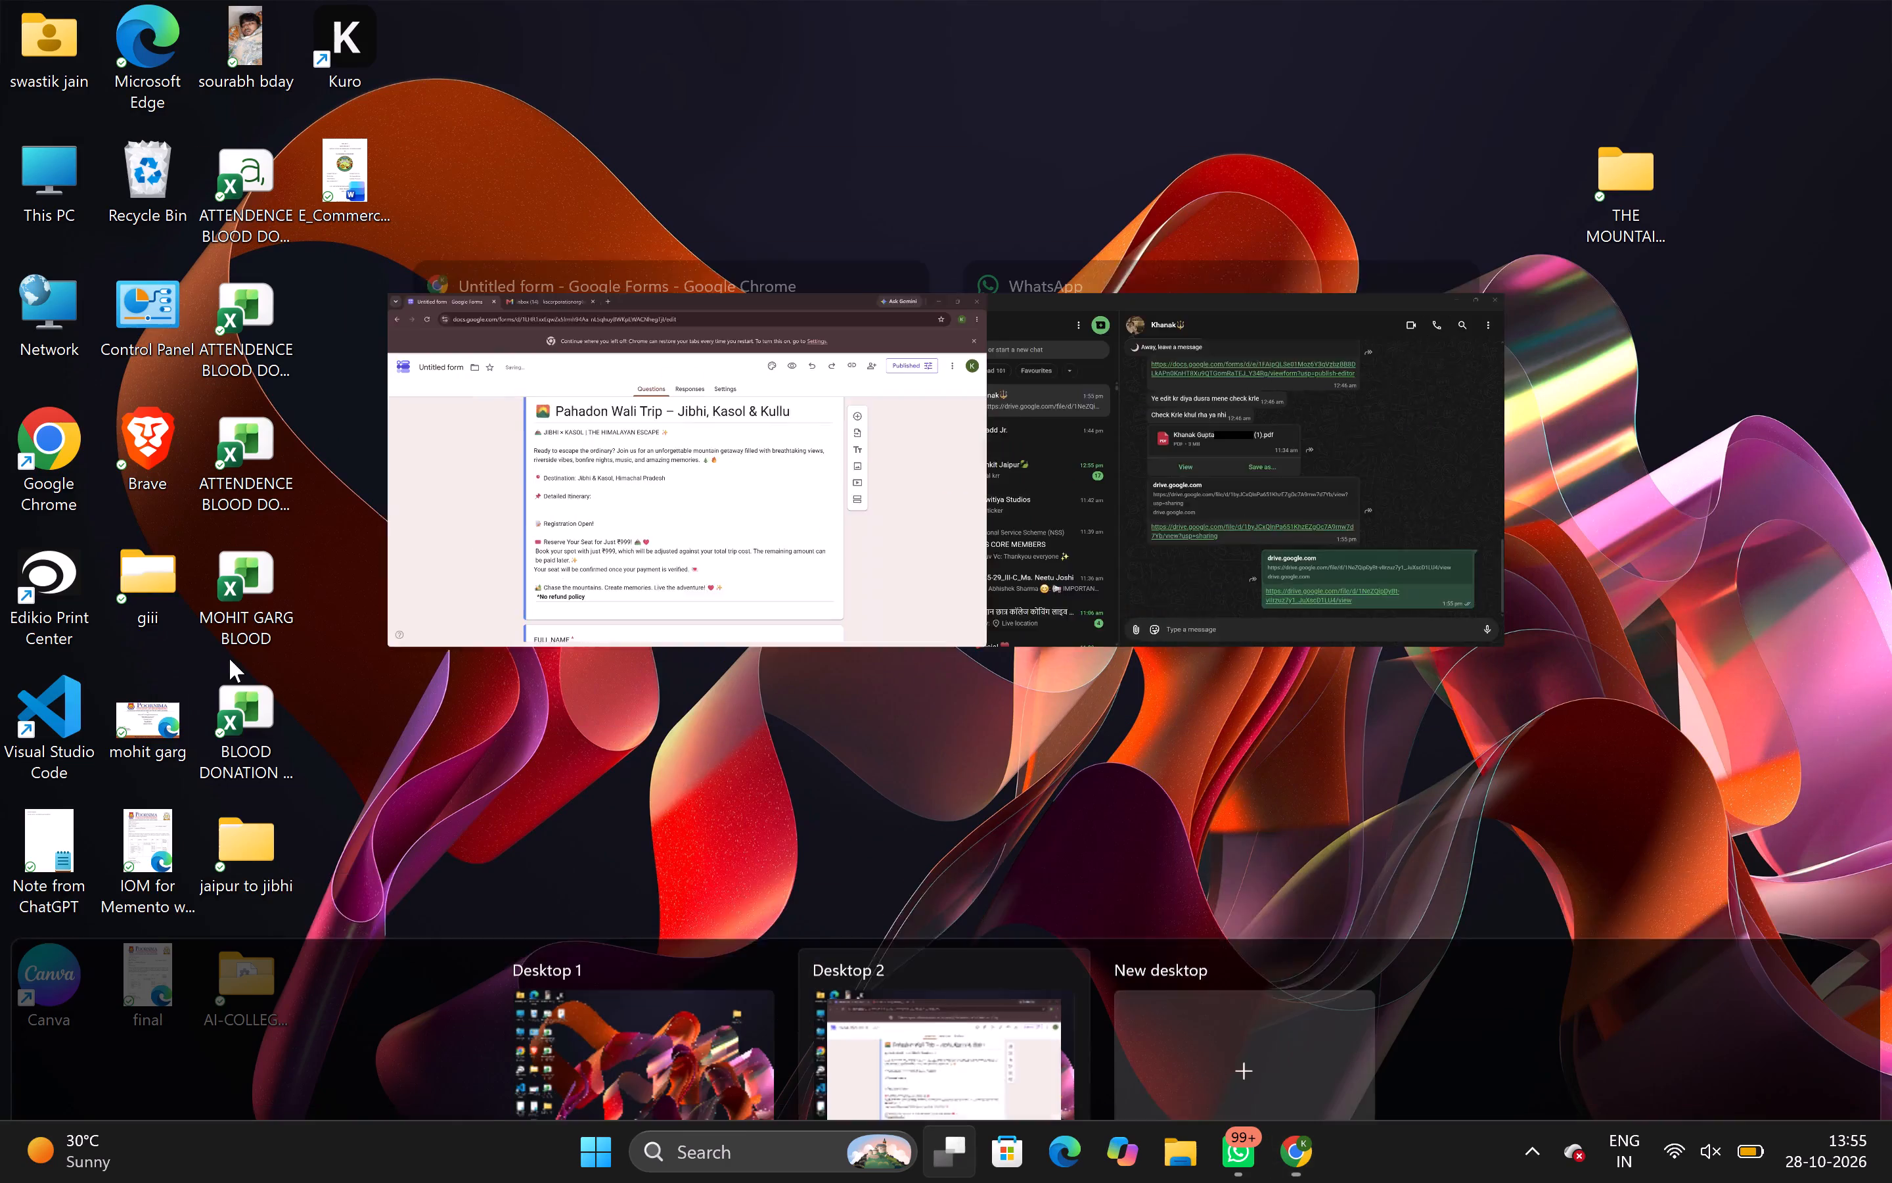
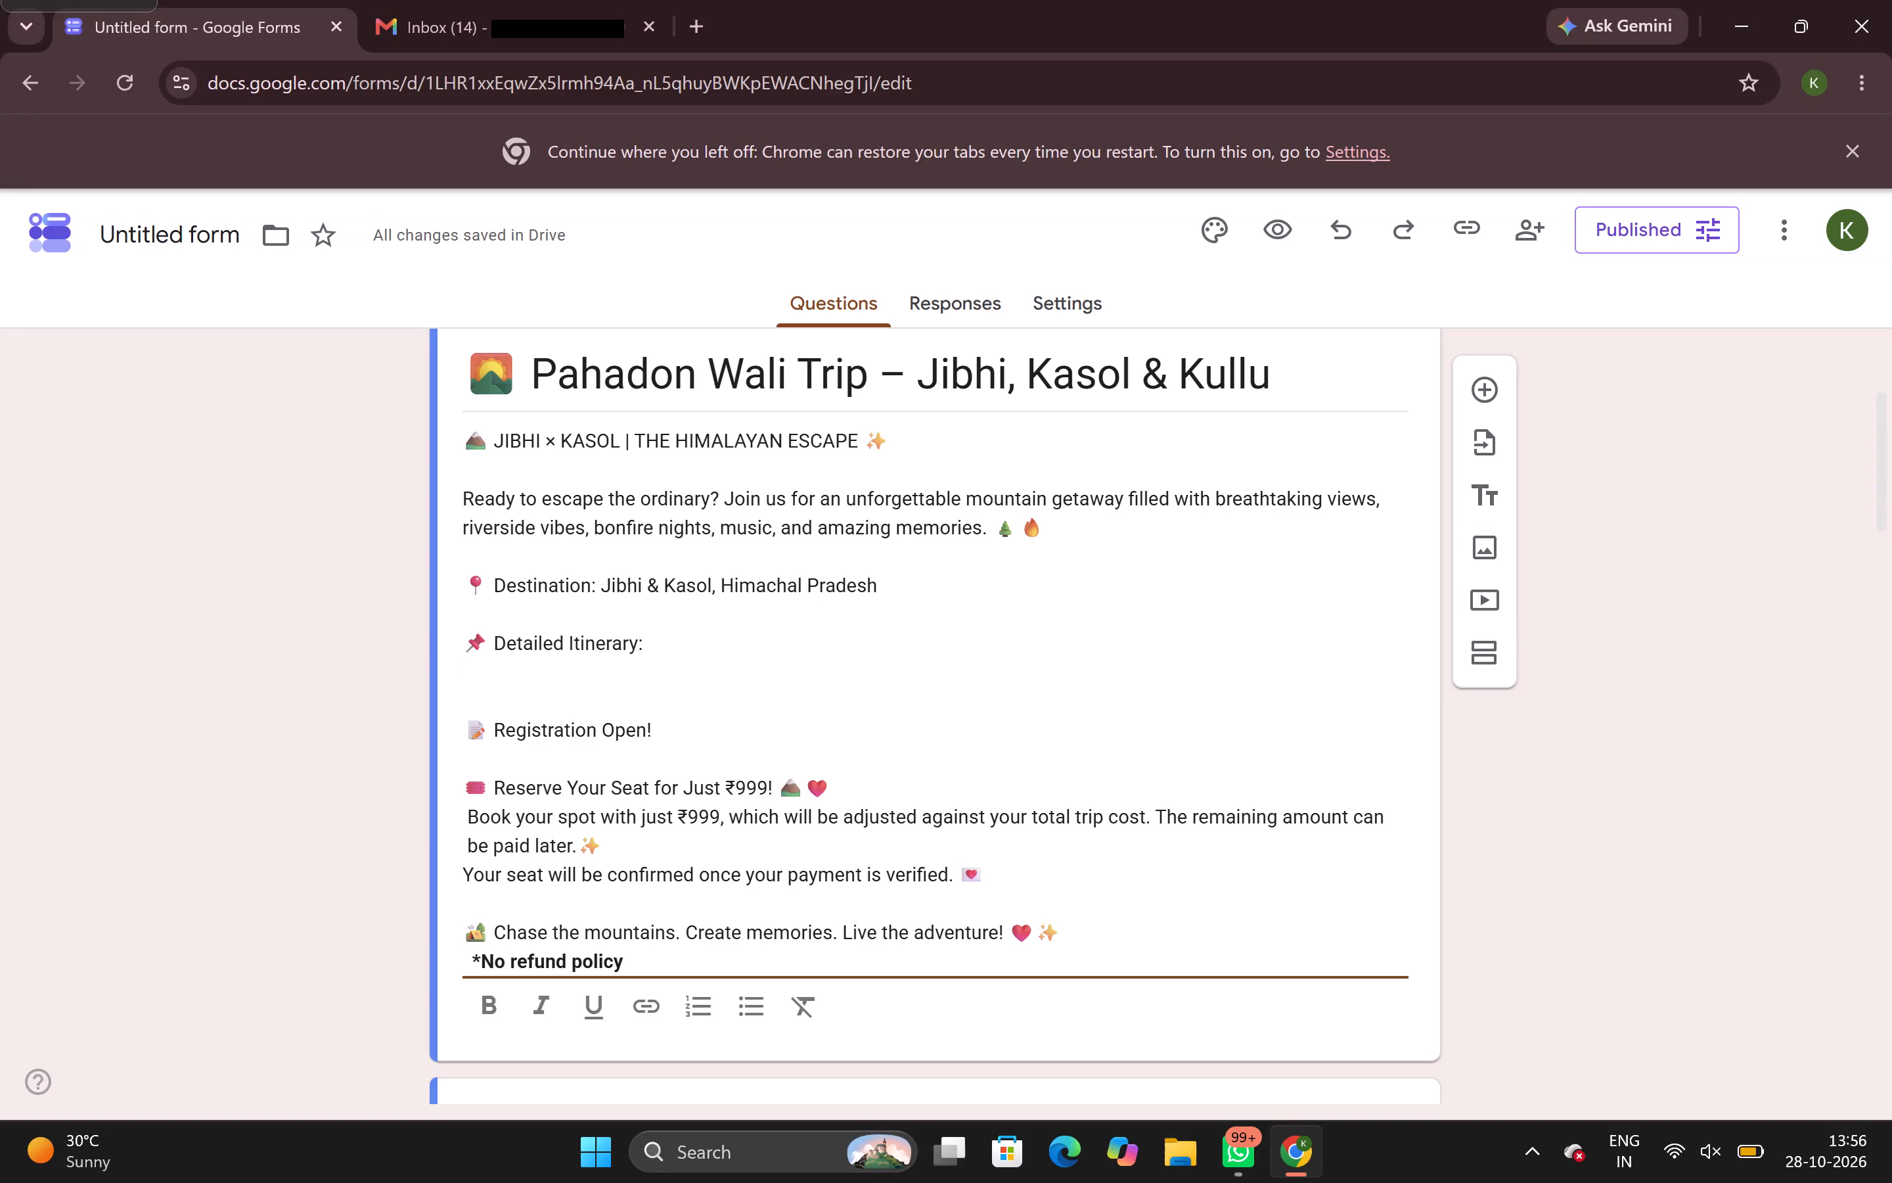
Paste the copied Google Drive link on the empty line under Detailed Itinerary and make it a clickable hyperlink.
{"action": "key", "text": "ctrl+v"}
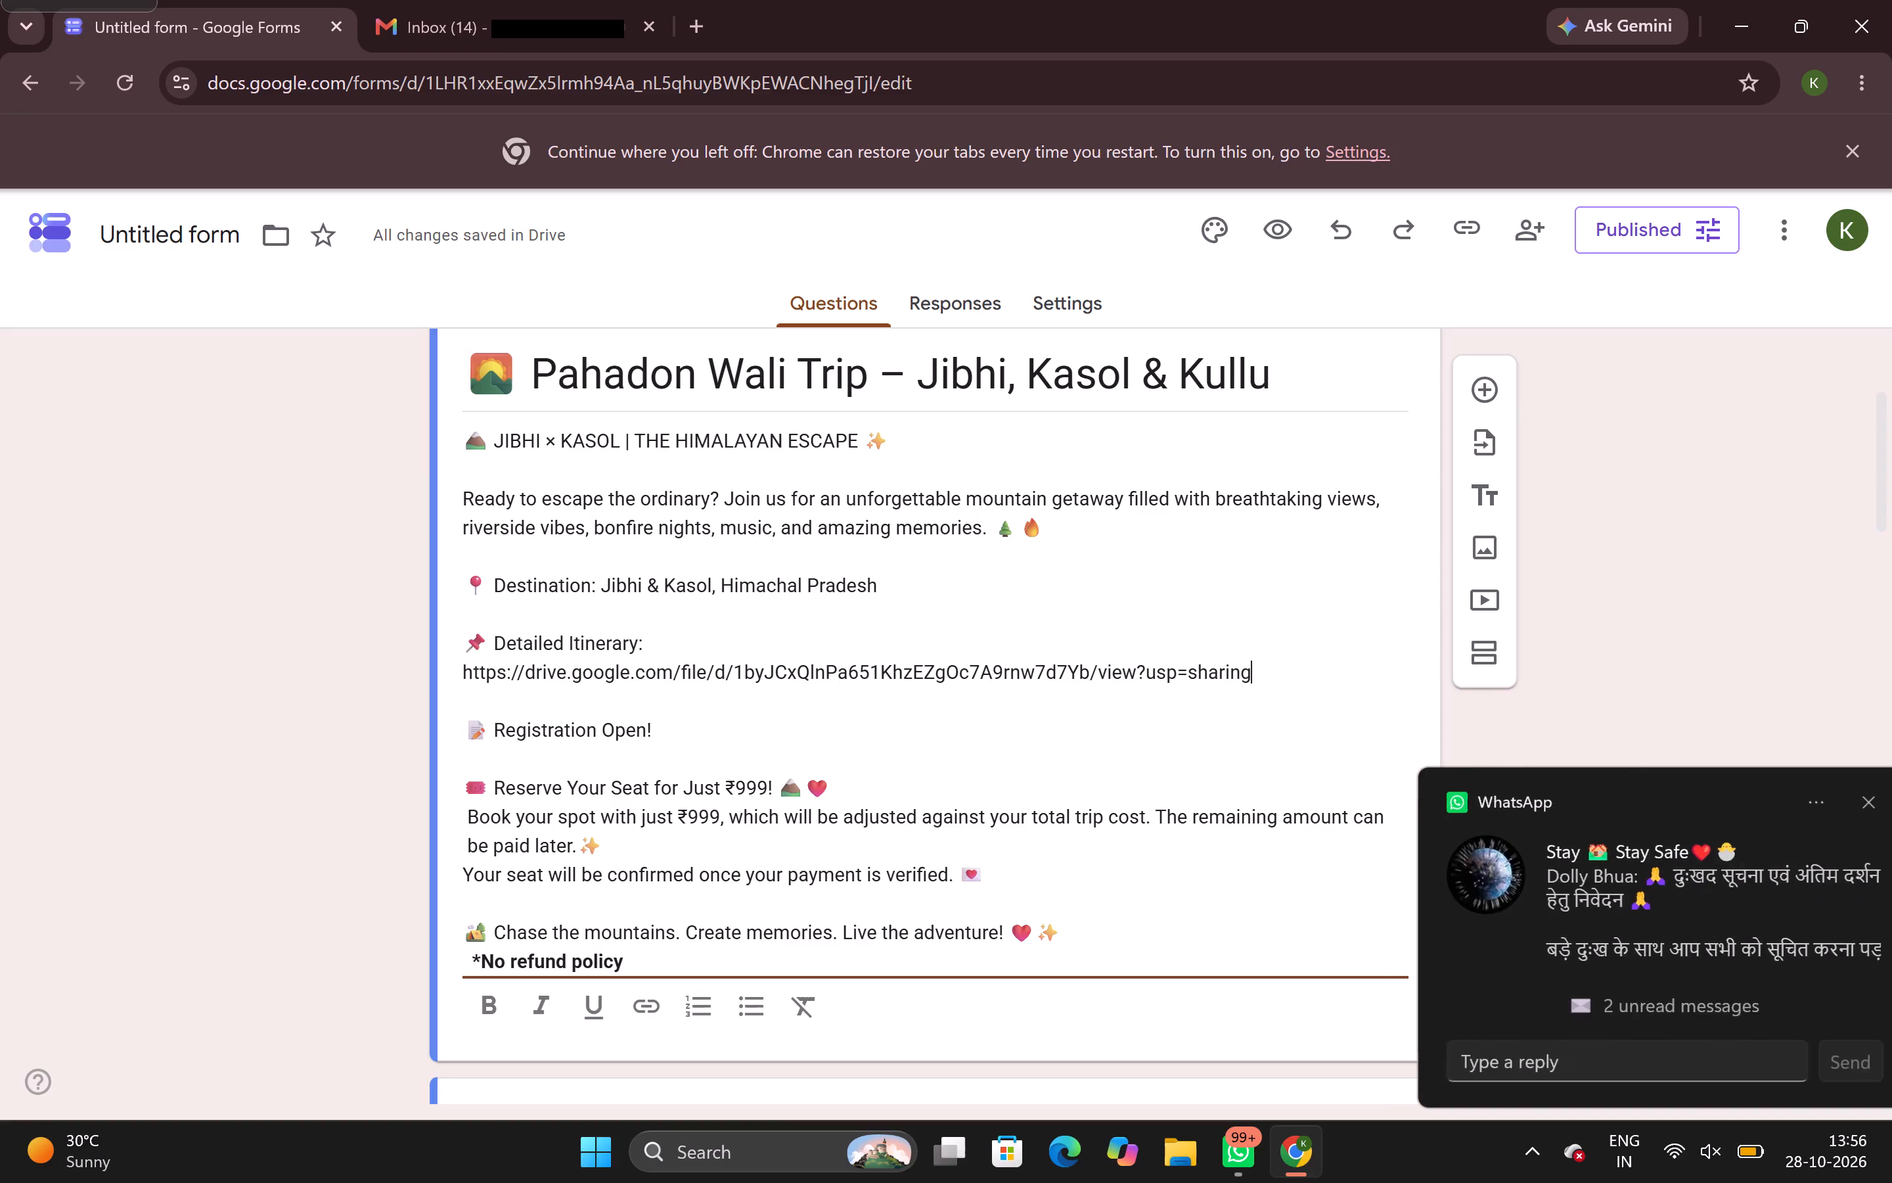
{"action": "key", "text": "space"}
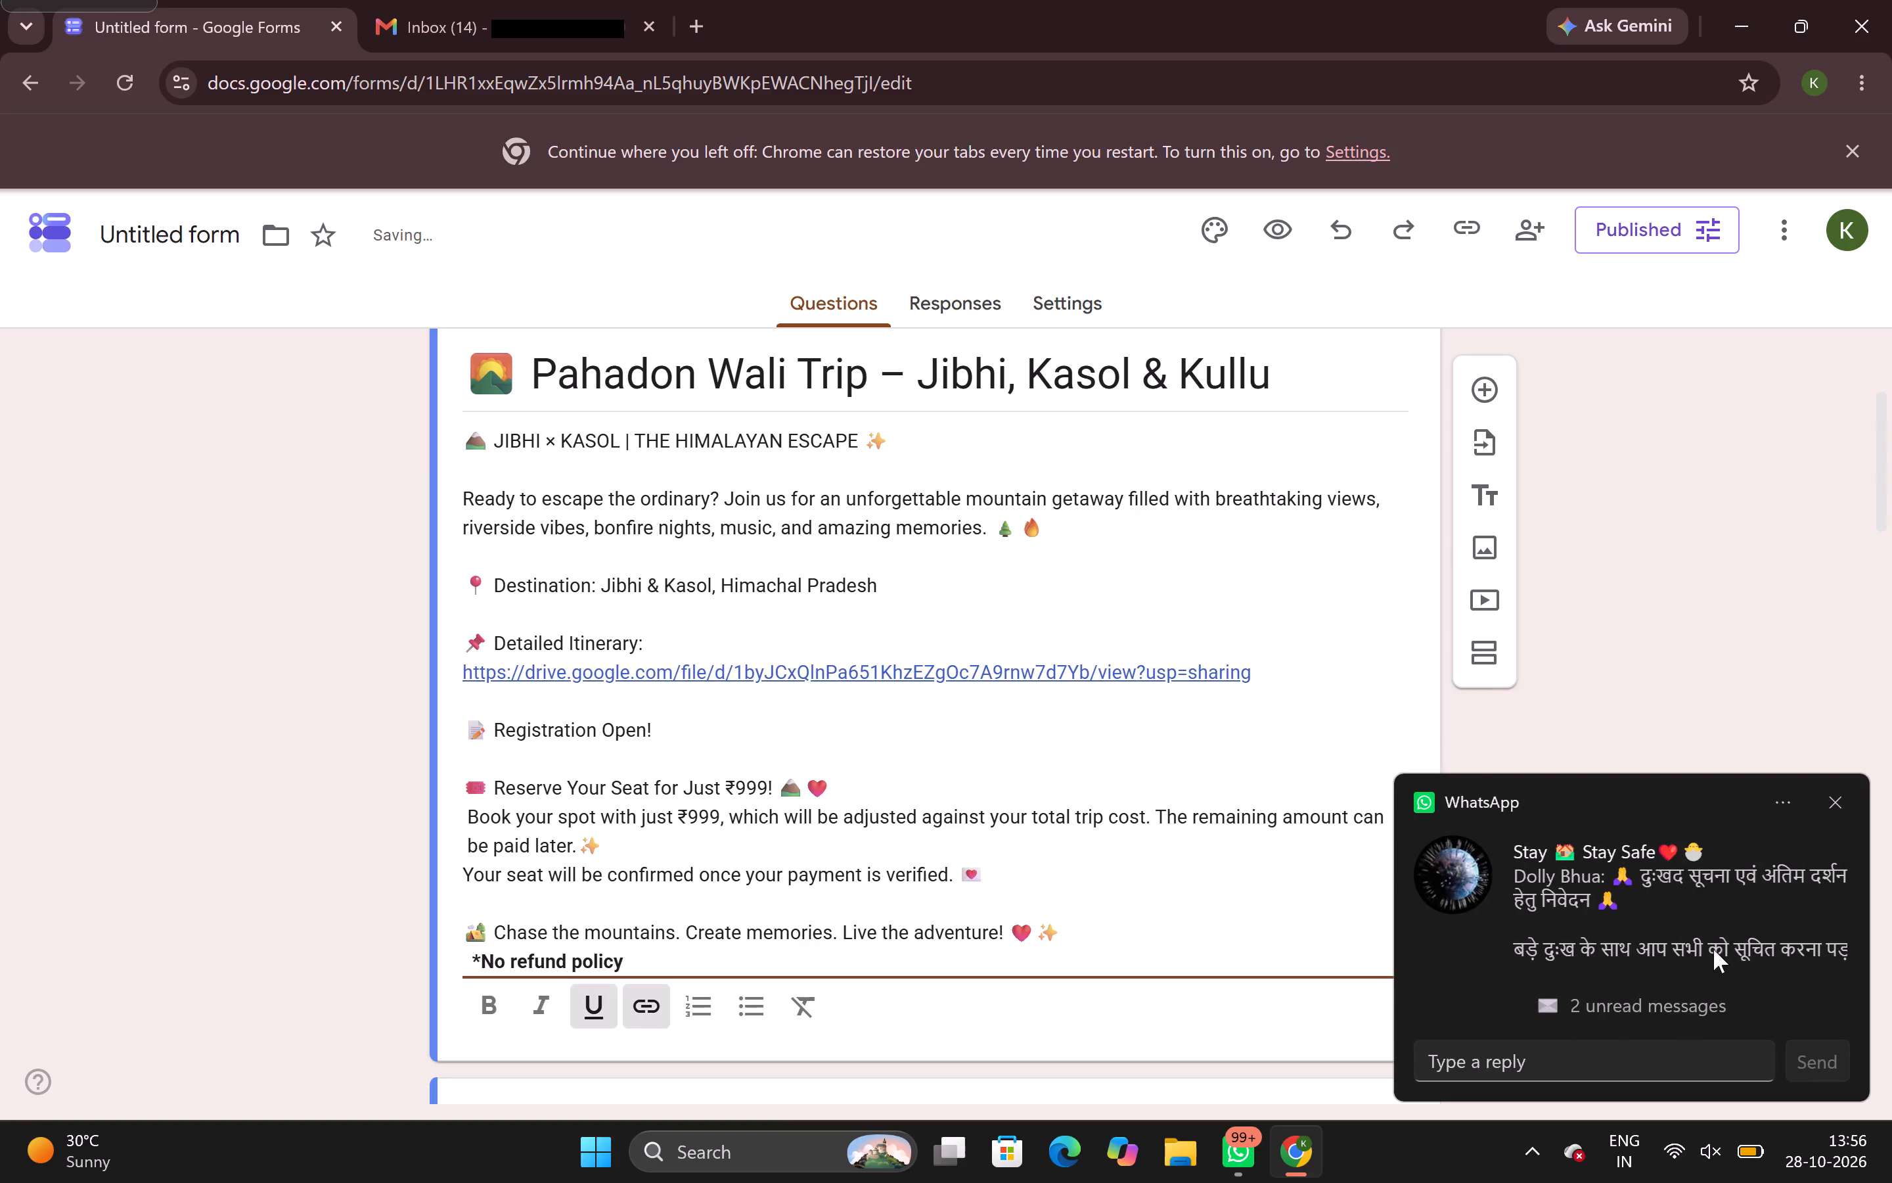
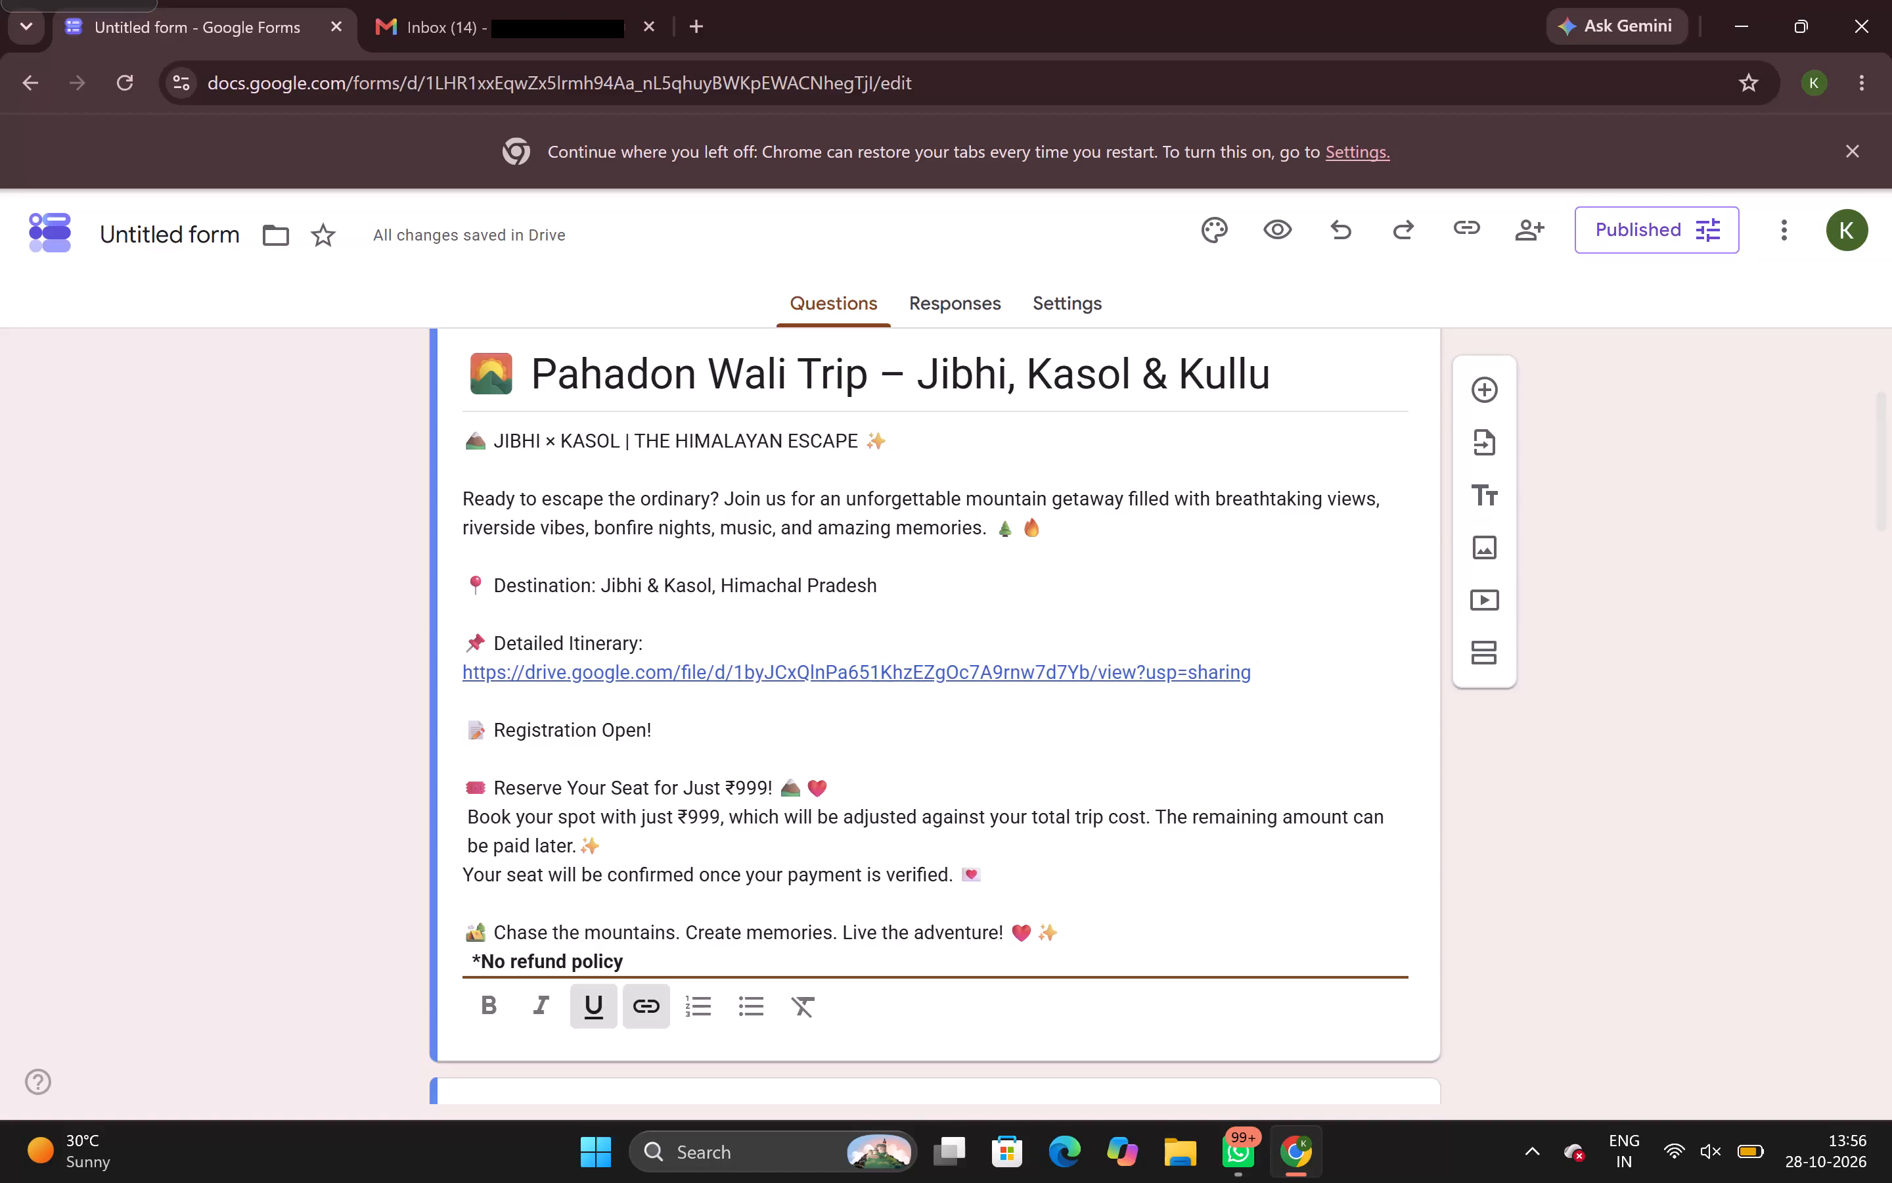
Copy the full Google Drive link under Detailed Itinerary and paste it into the page search box of a new browser tab.
{"action": "left_click_drag", "start_coordinate": [1271, 664], "coordinate": [470, 715]}
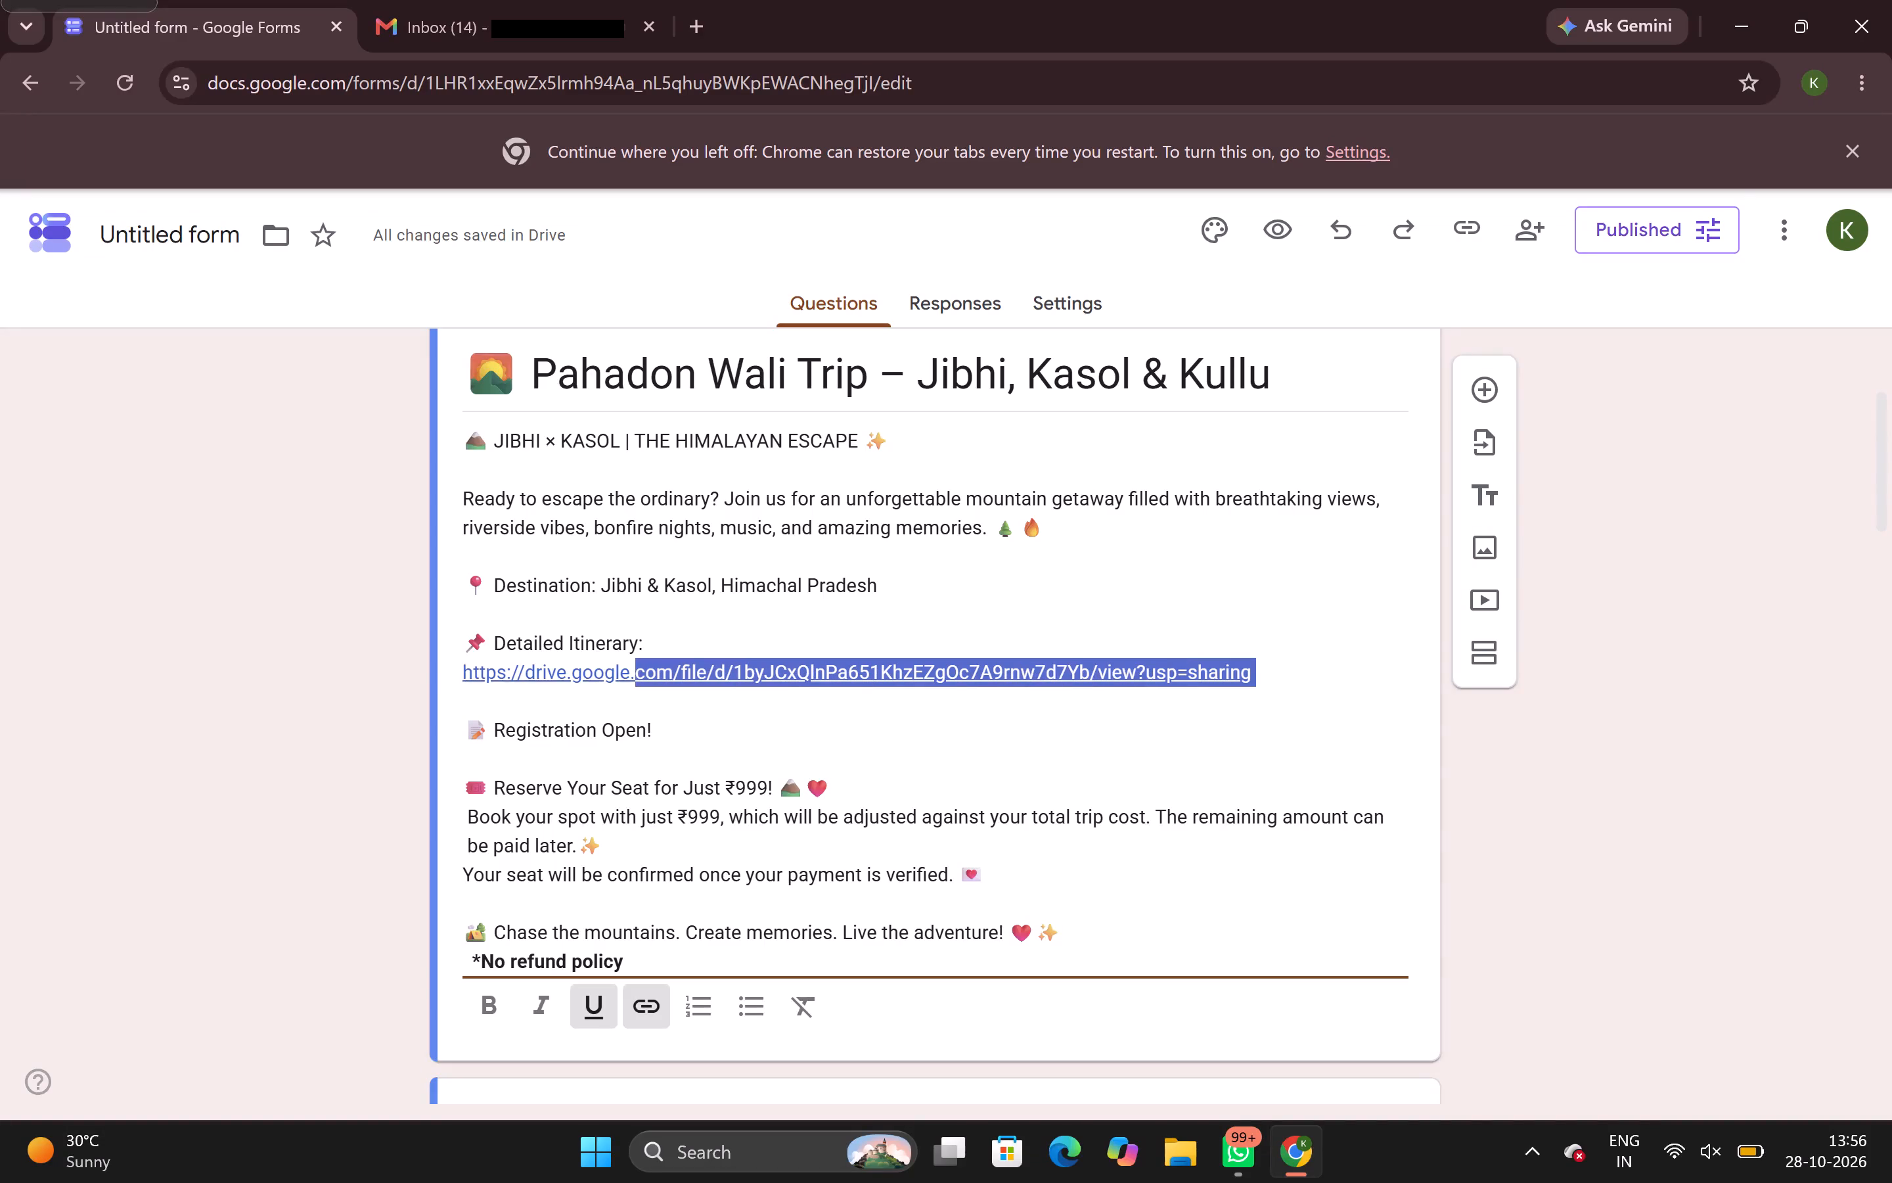
{"action": "left_click_drag", "start_coordinate": [470, 715], "coordinate": [445, 674]}
{"action": "key", "text": "ctrl+c"}
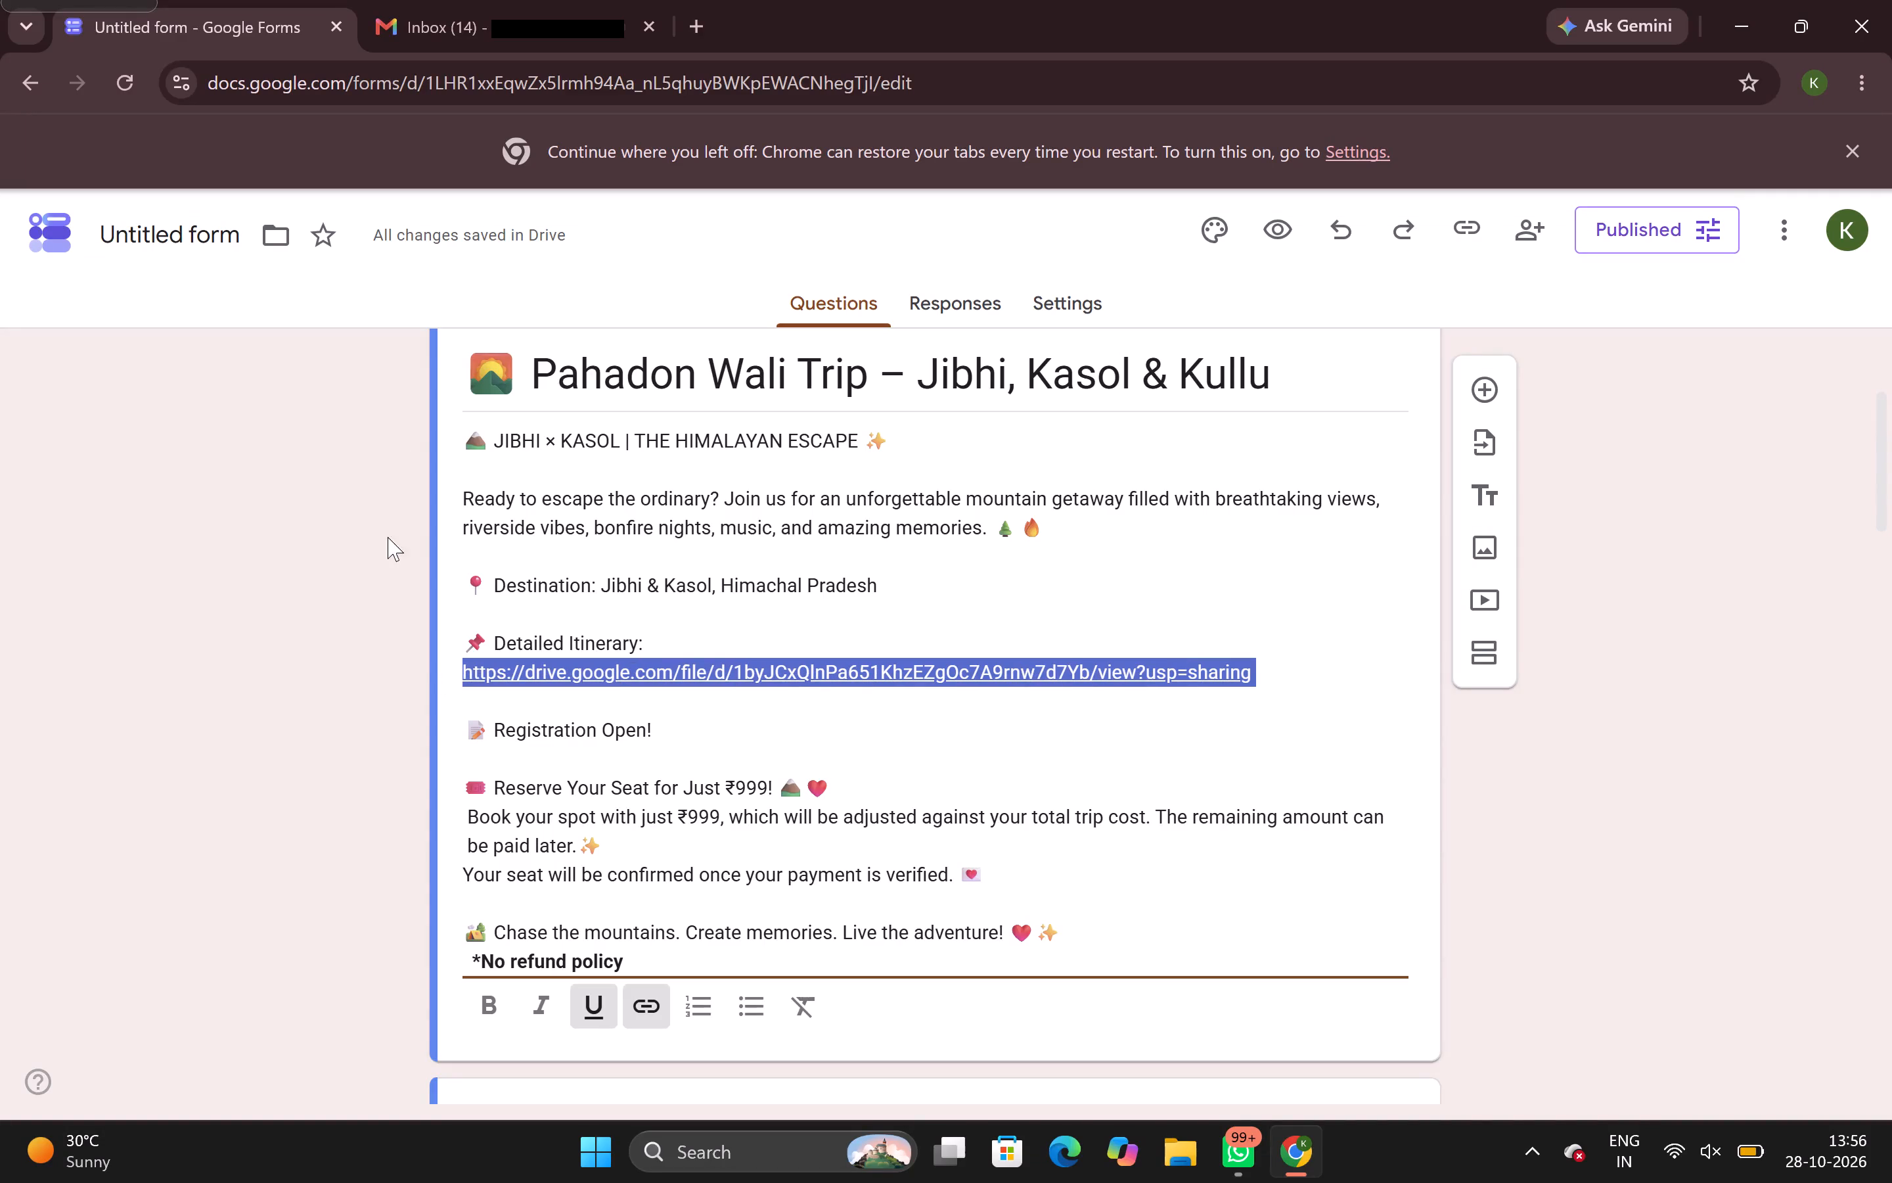
{"action": "left_click", "coordinate": [701, 9]}
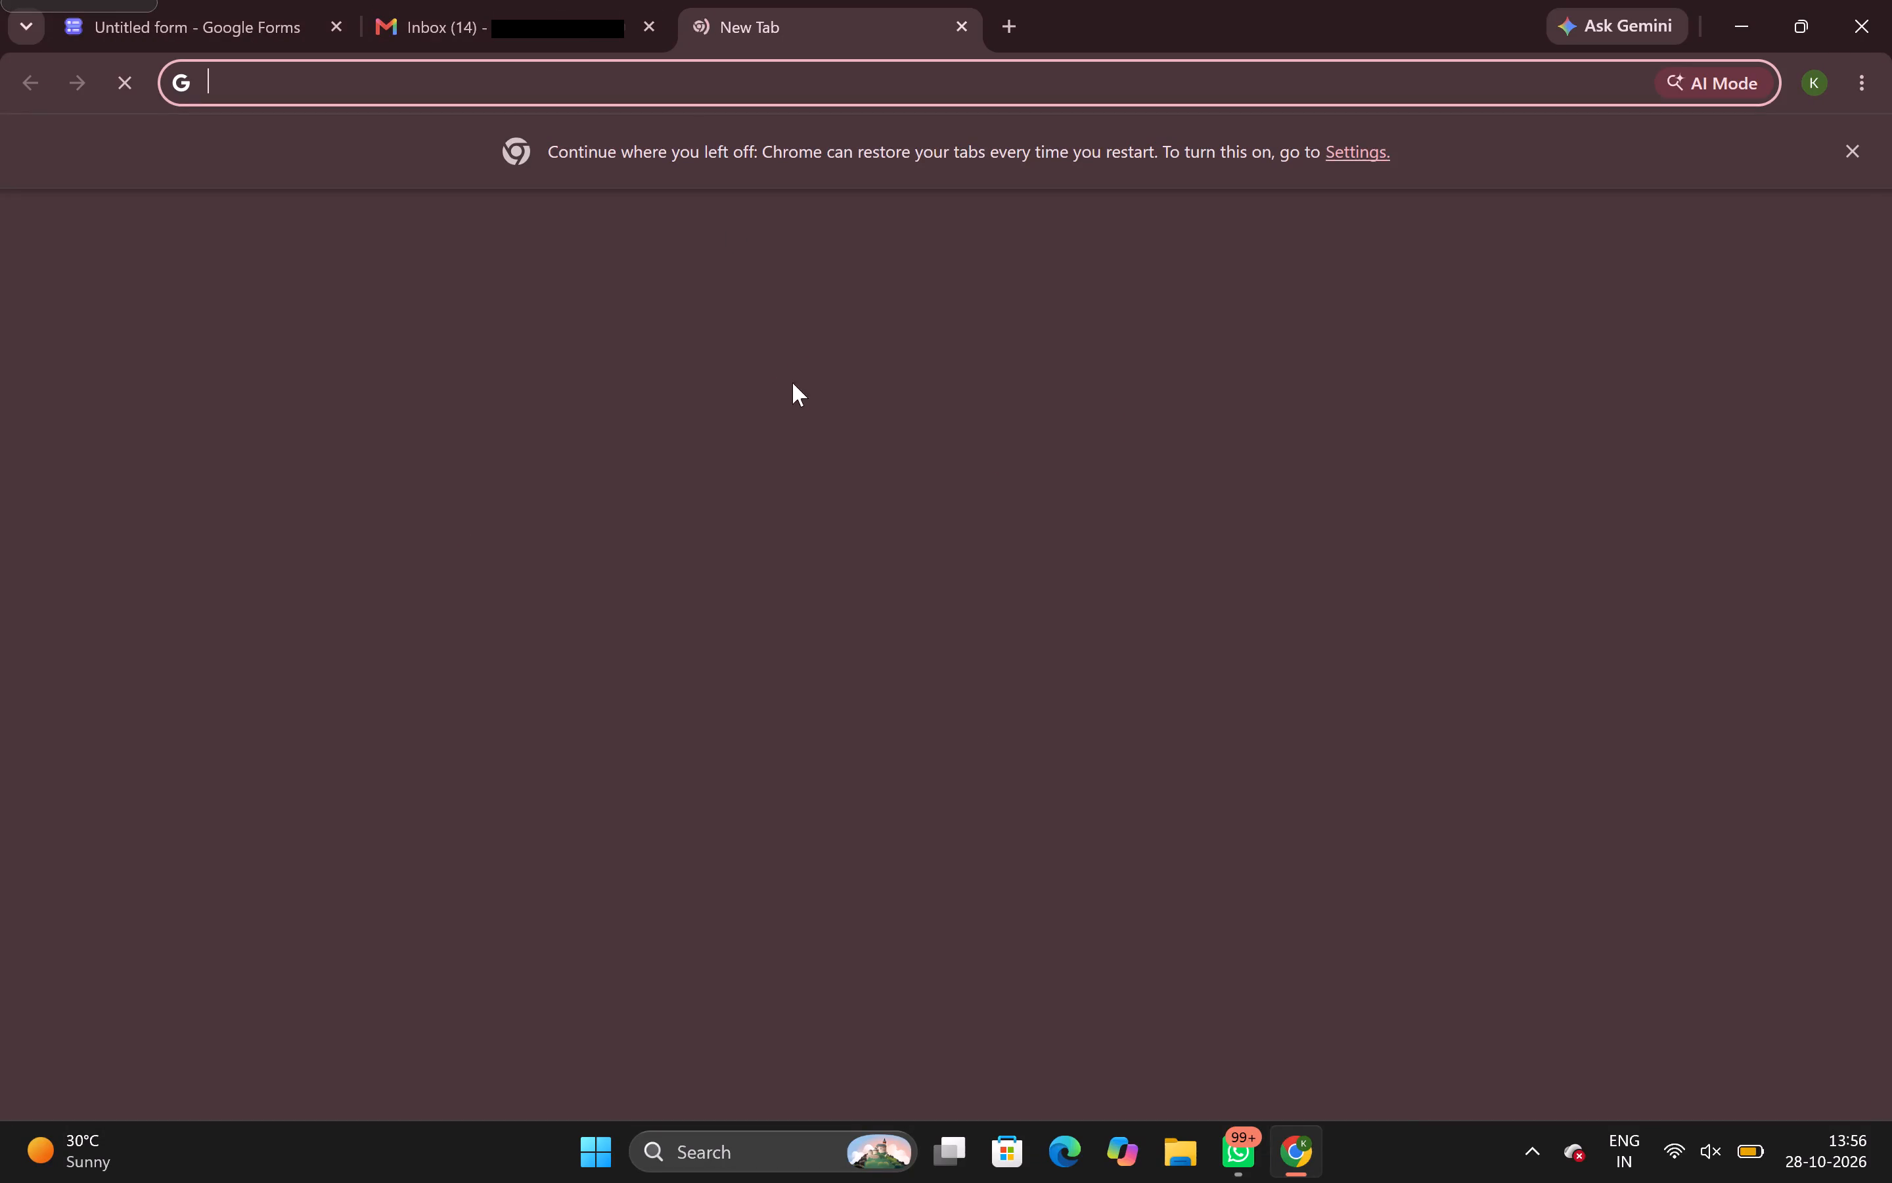
{"action": "left_click", "coordinate": [858, 573]}
{"action": "key", "text": "ctrl+v"}
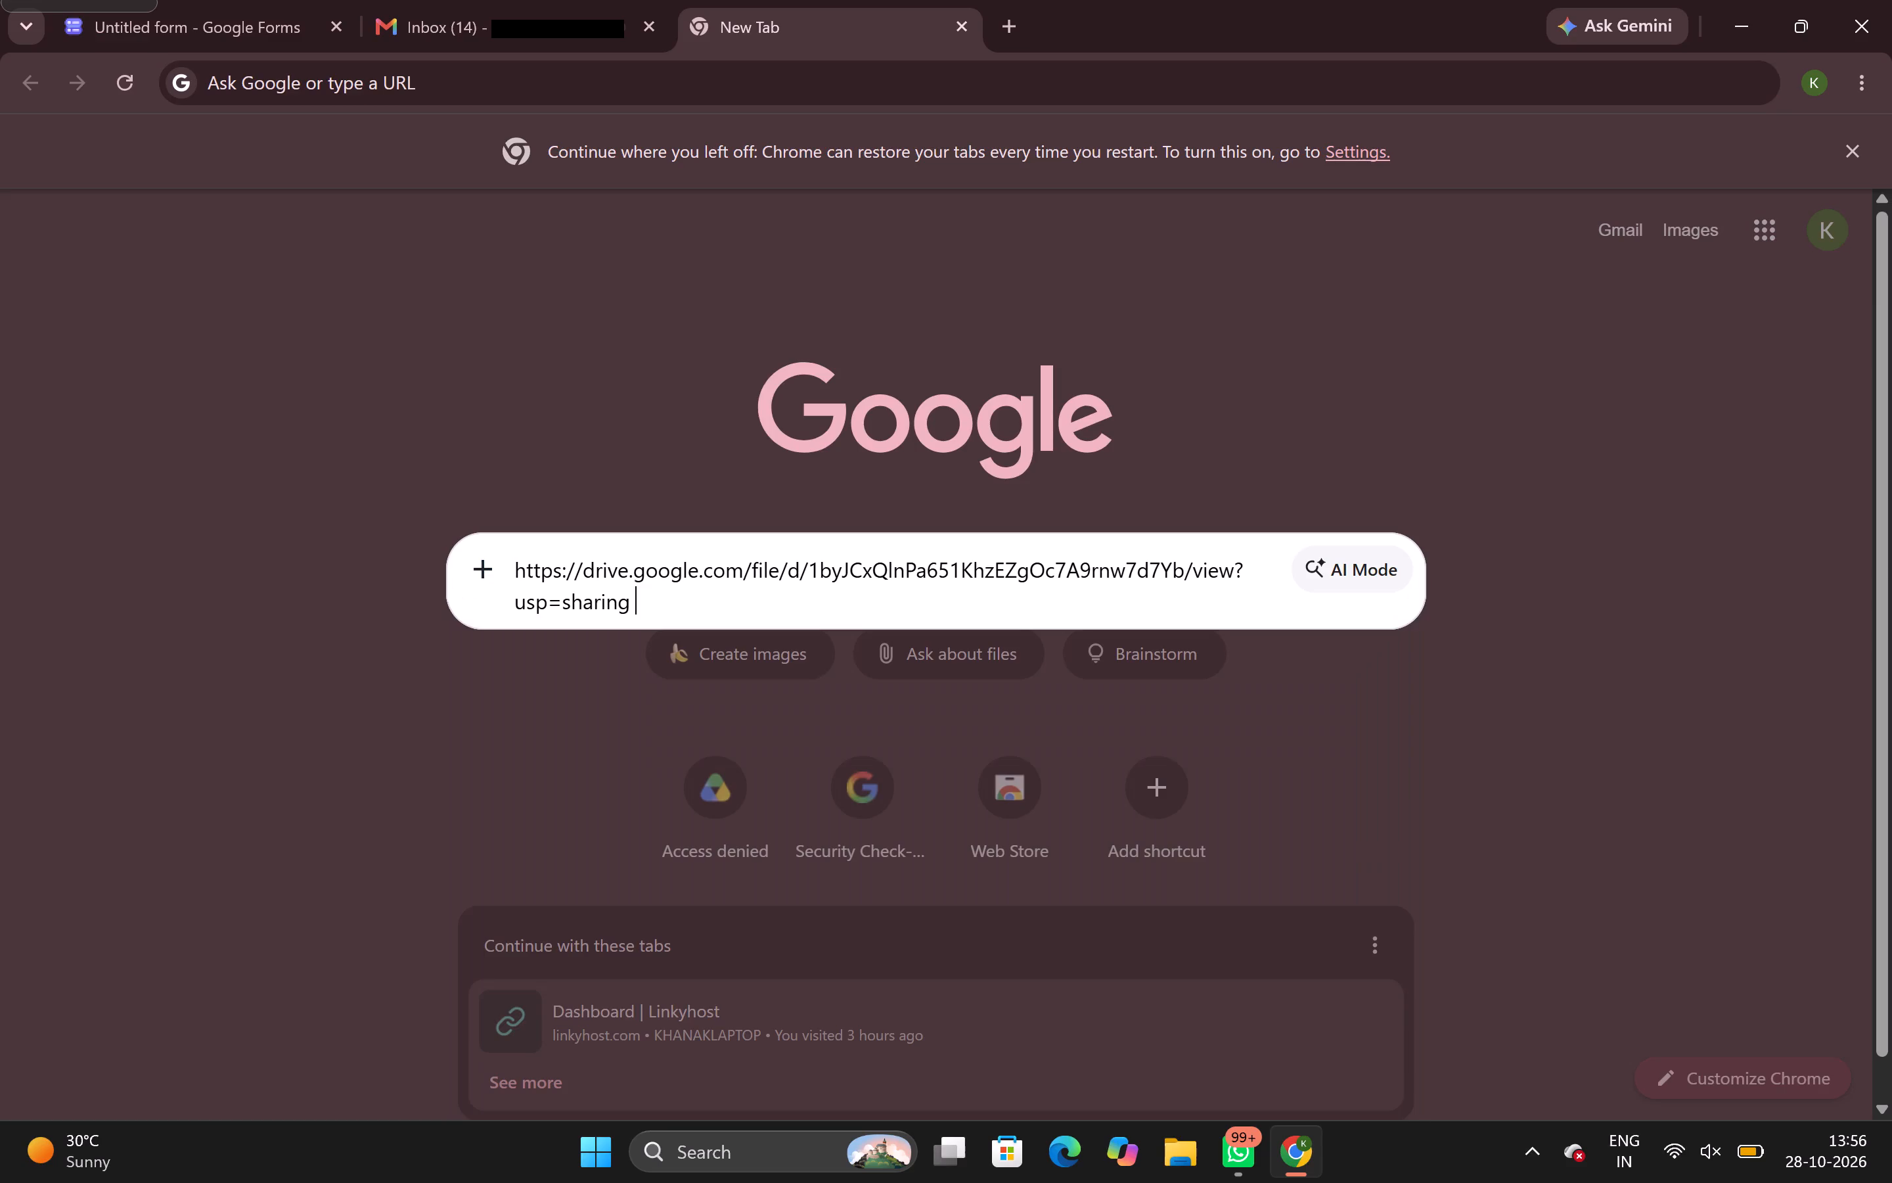
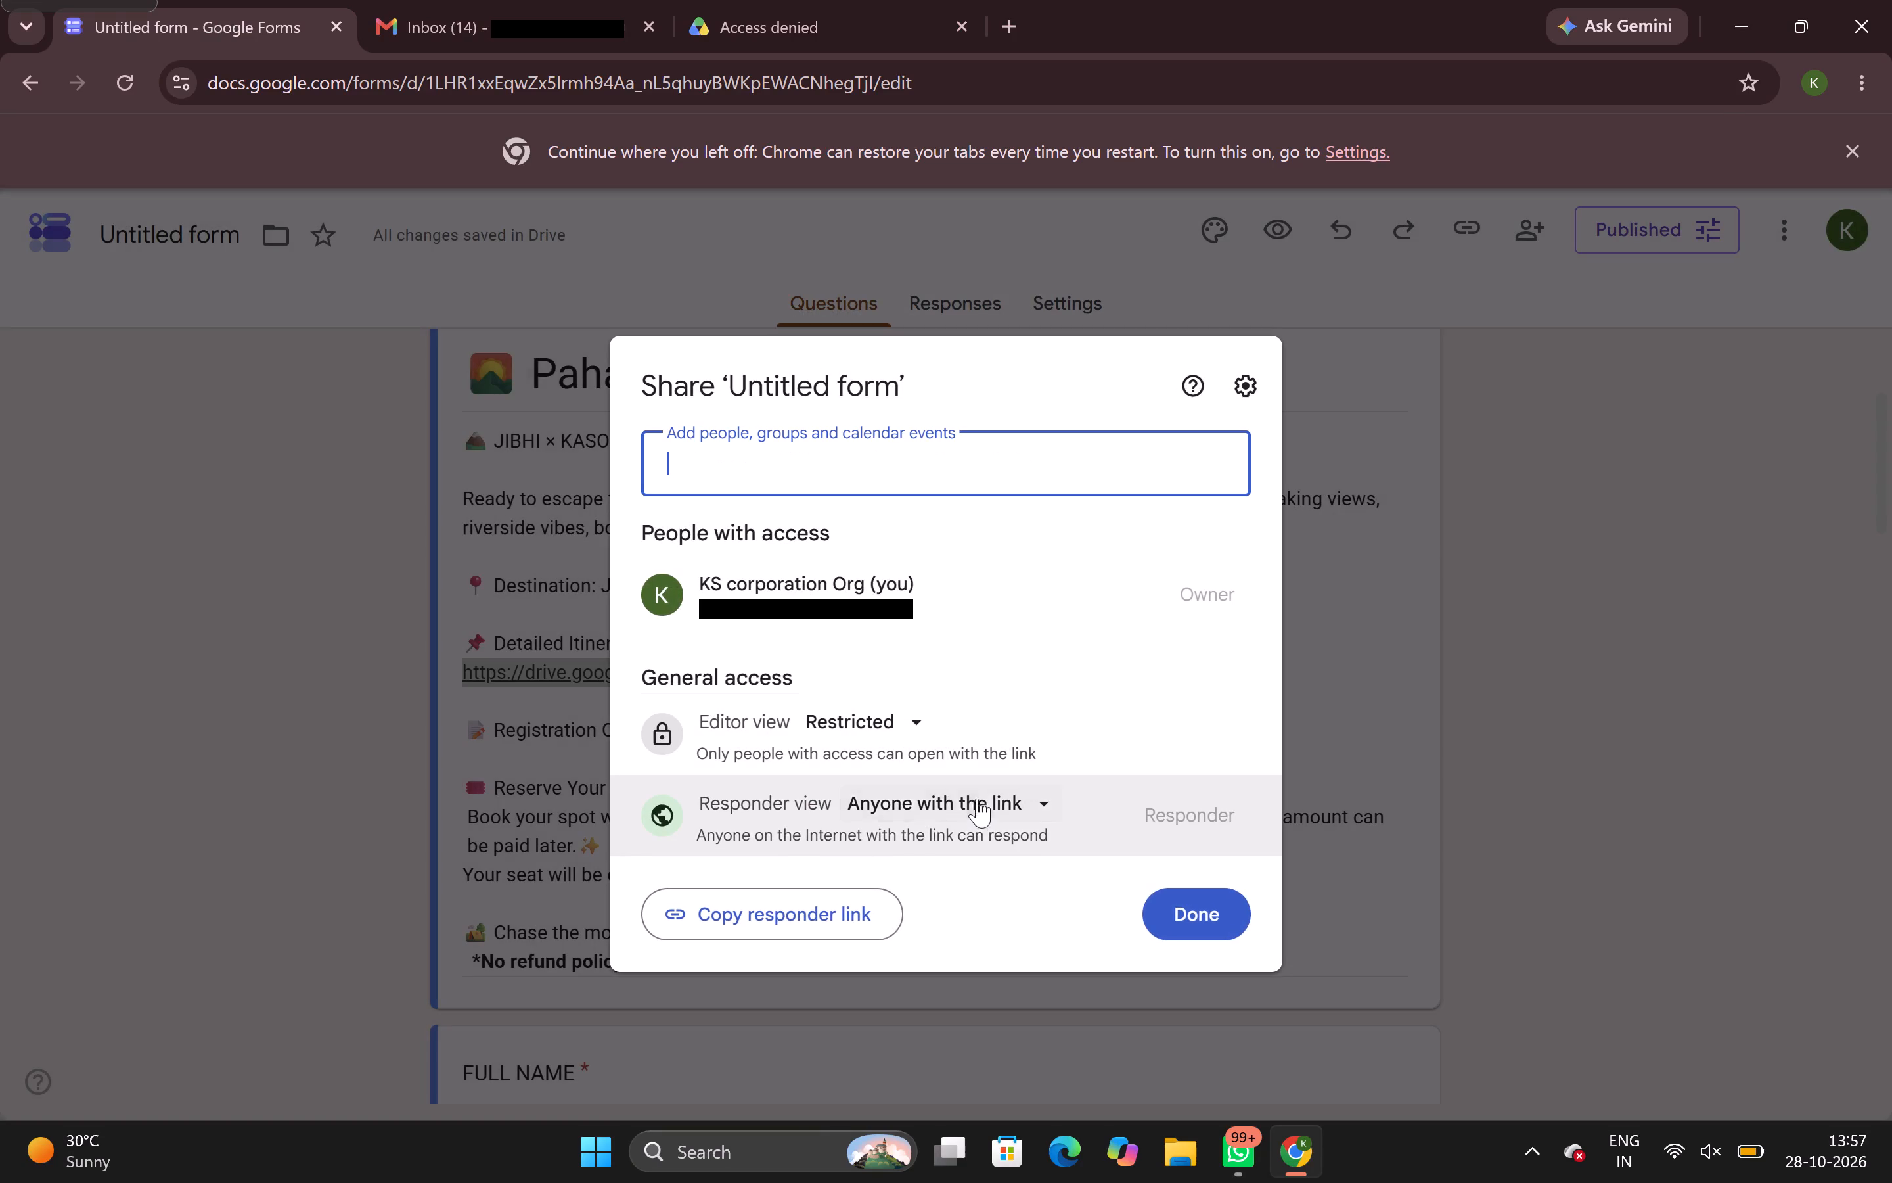
Choose Anyone with the link for the form's Responder view and close the sharing settings, returning to the published options.
{"action": "left_click", "coordinate": [980, 805]}
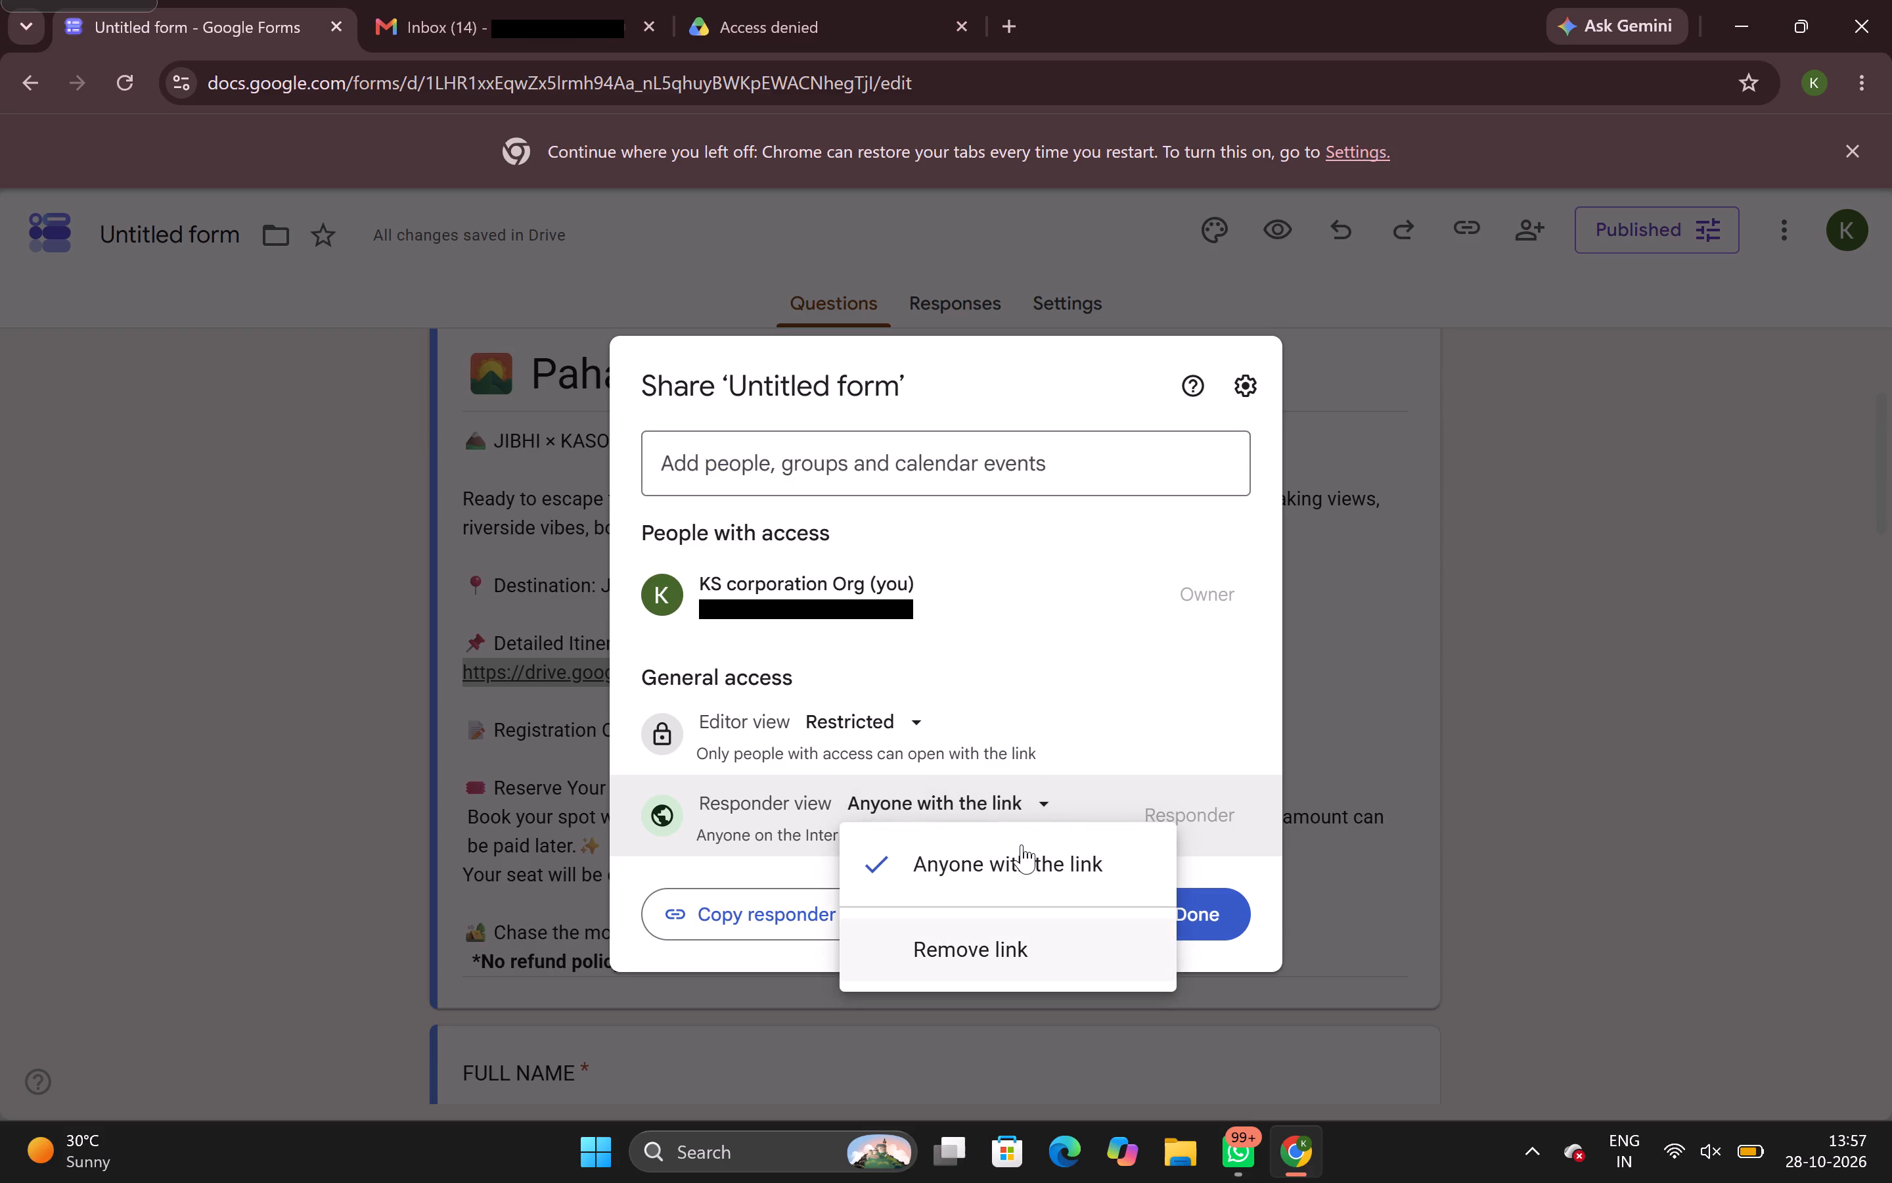
{"action": "left_click", "coordinate": [1023, 843]}
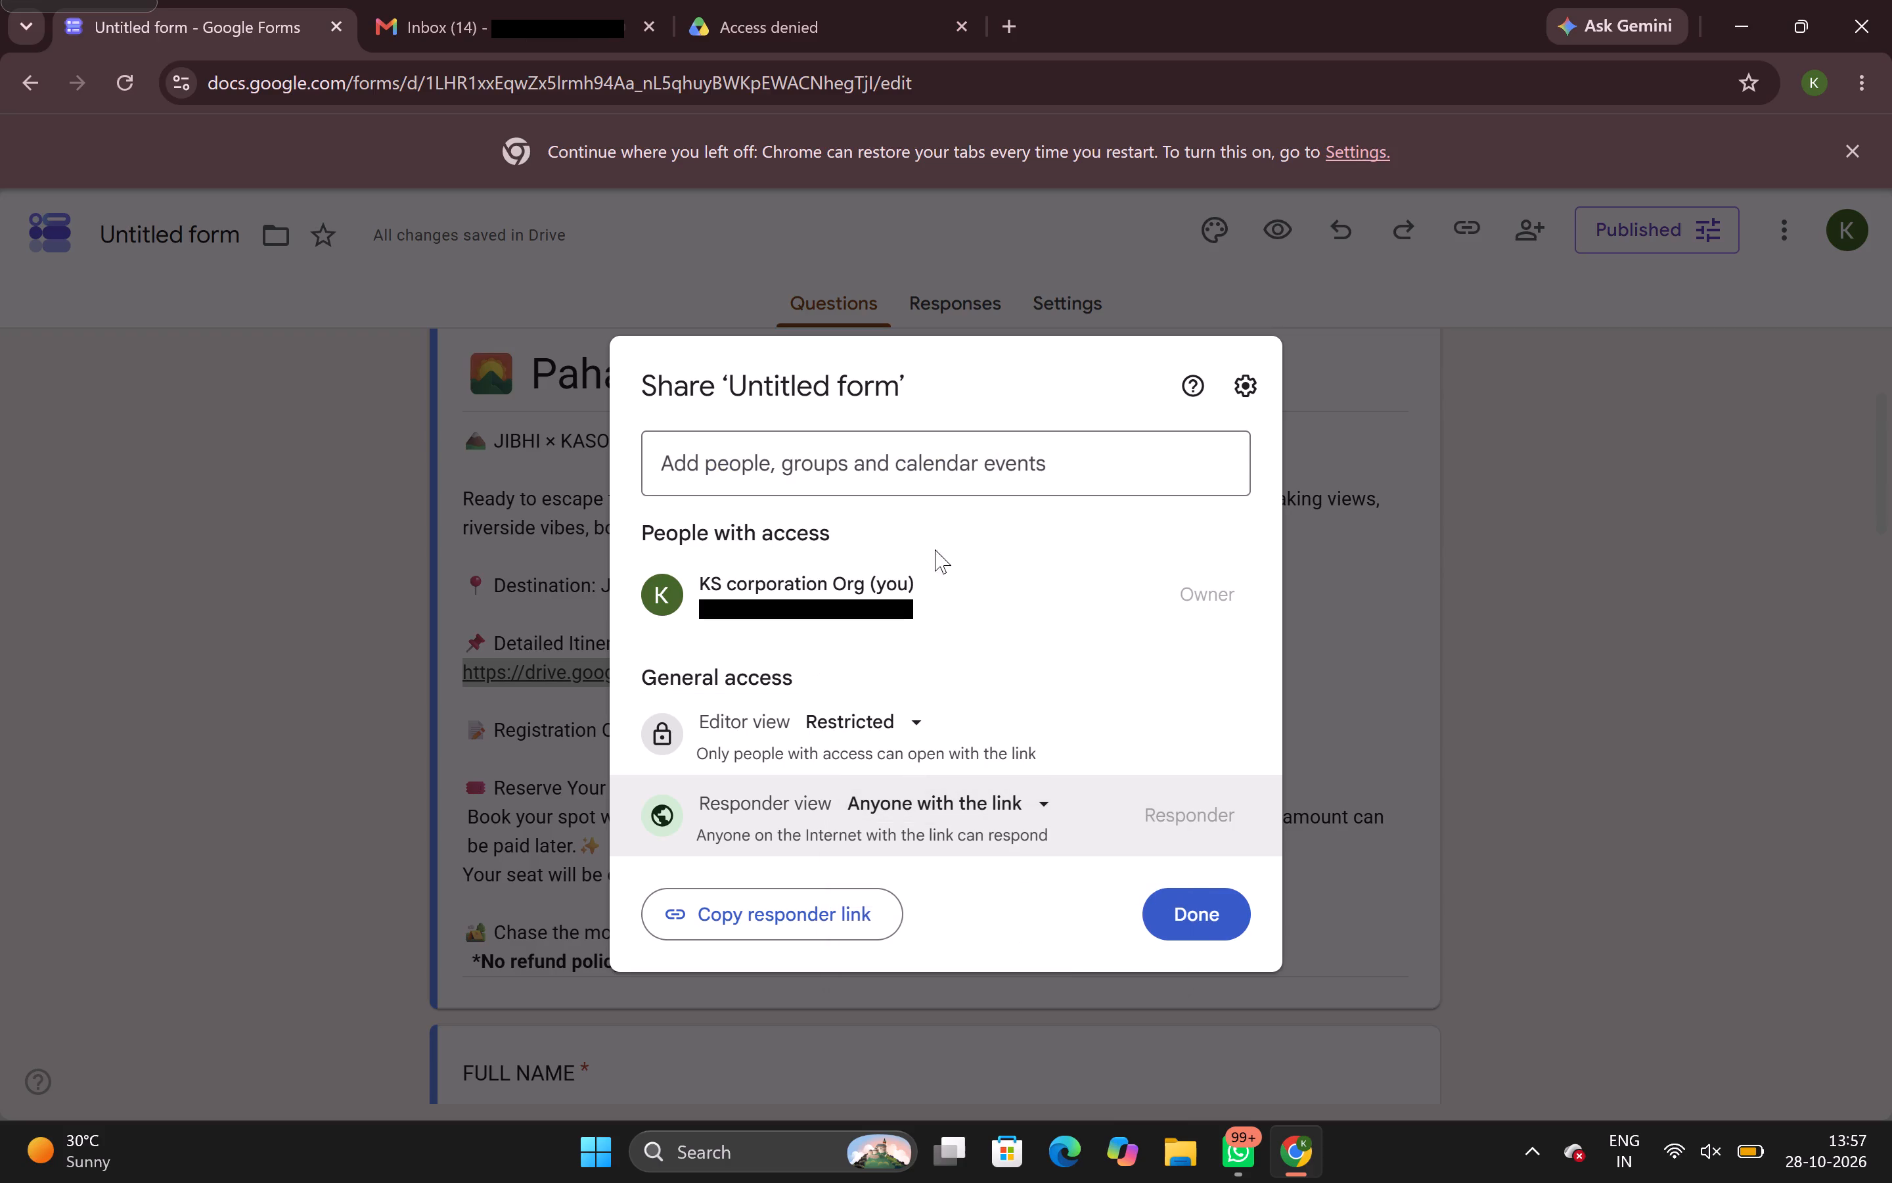
{"action": "left_click", "coordinate": [1045, 586]}
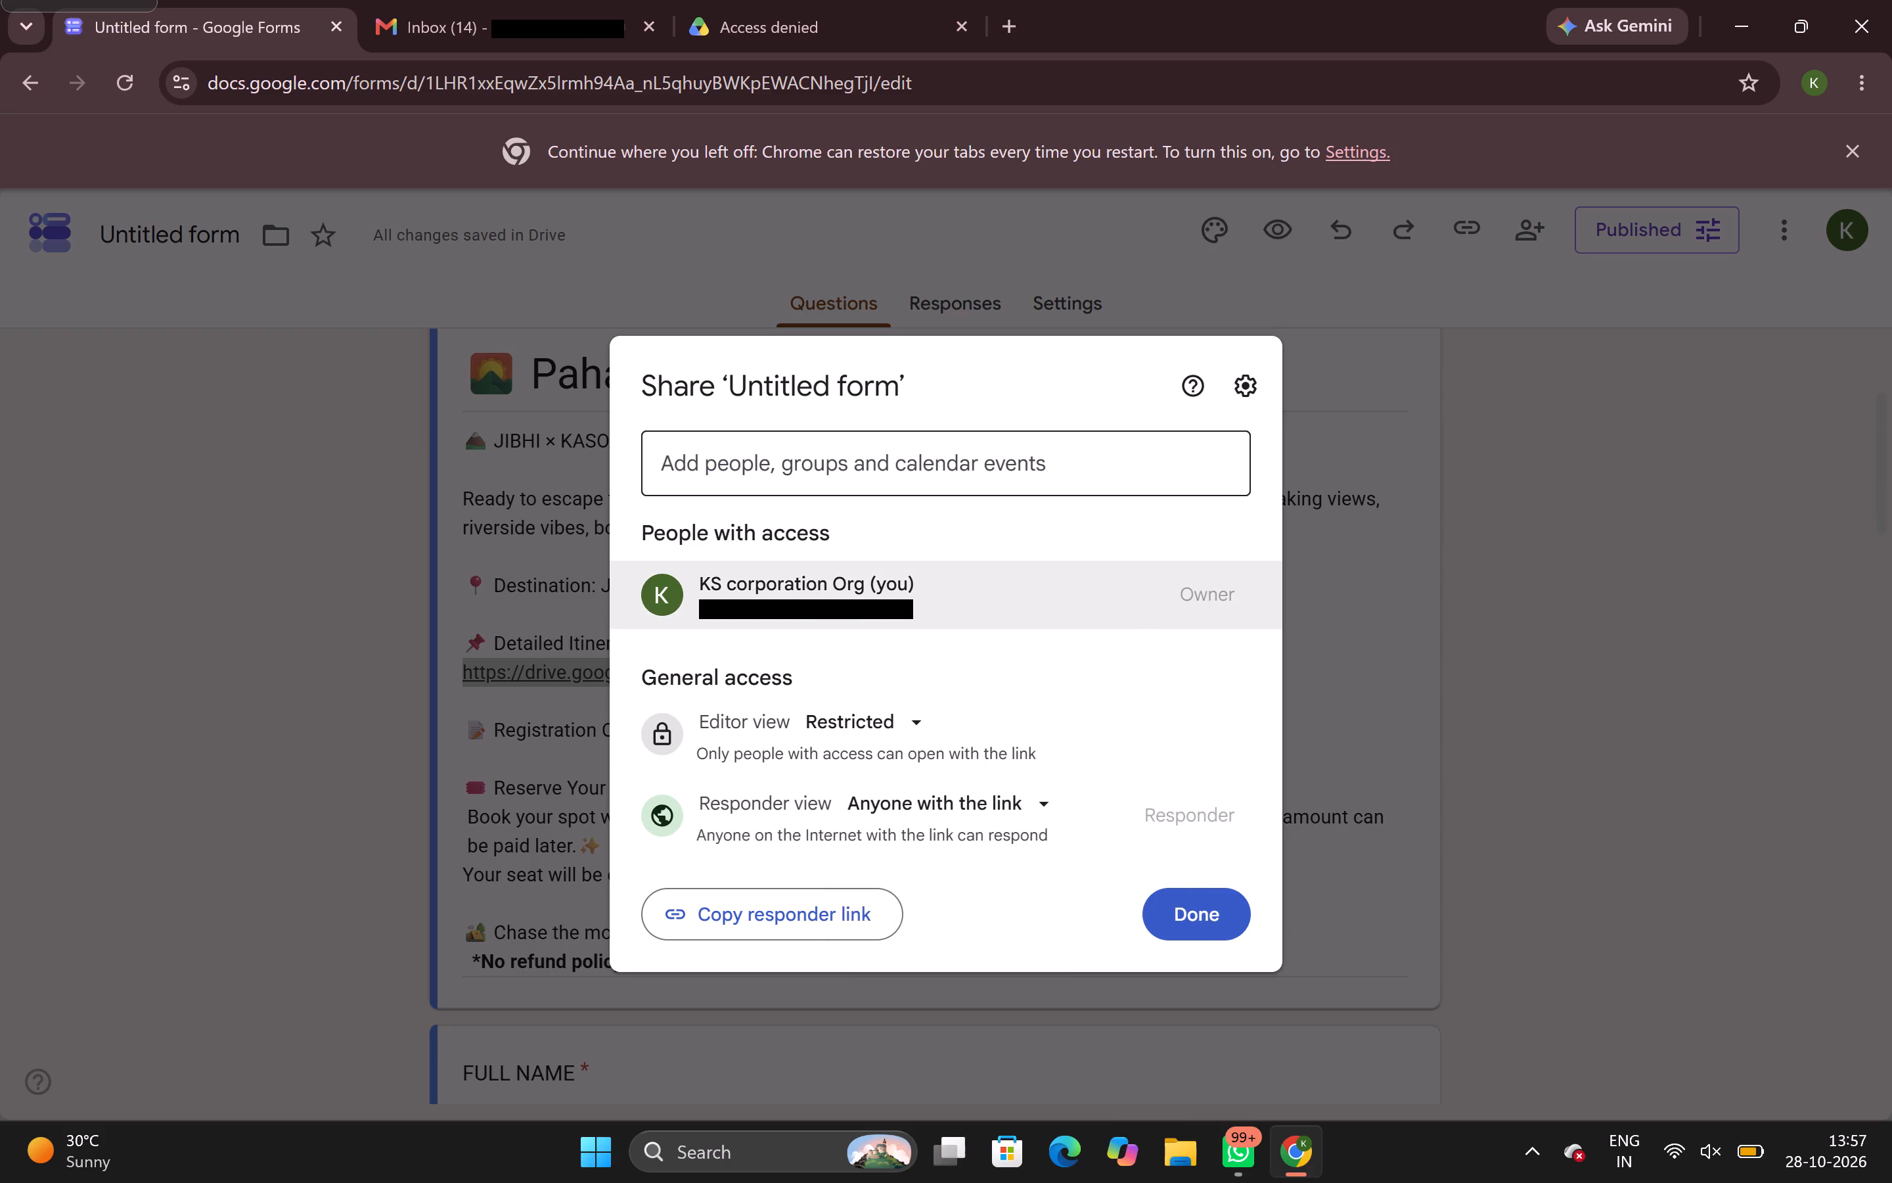
{"action": "left_click", "coordinate": [1602, 404]}
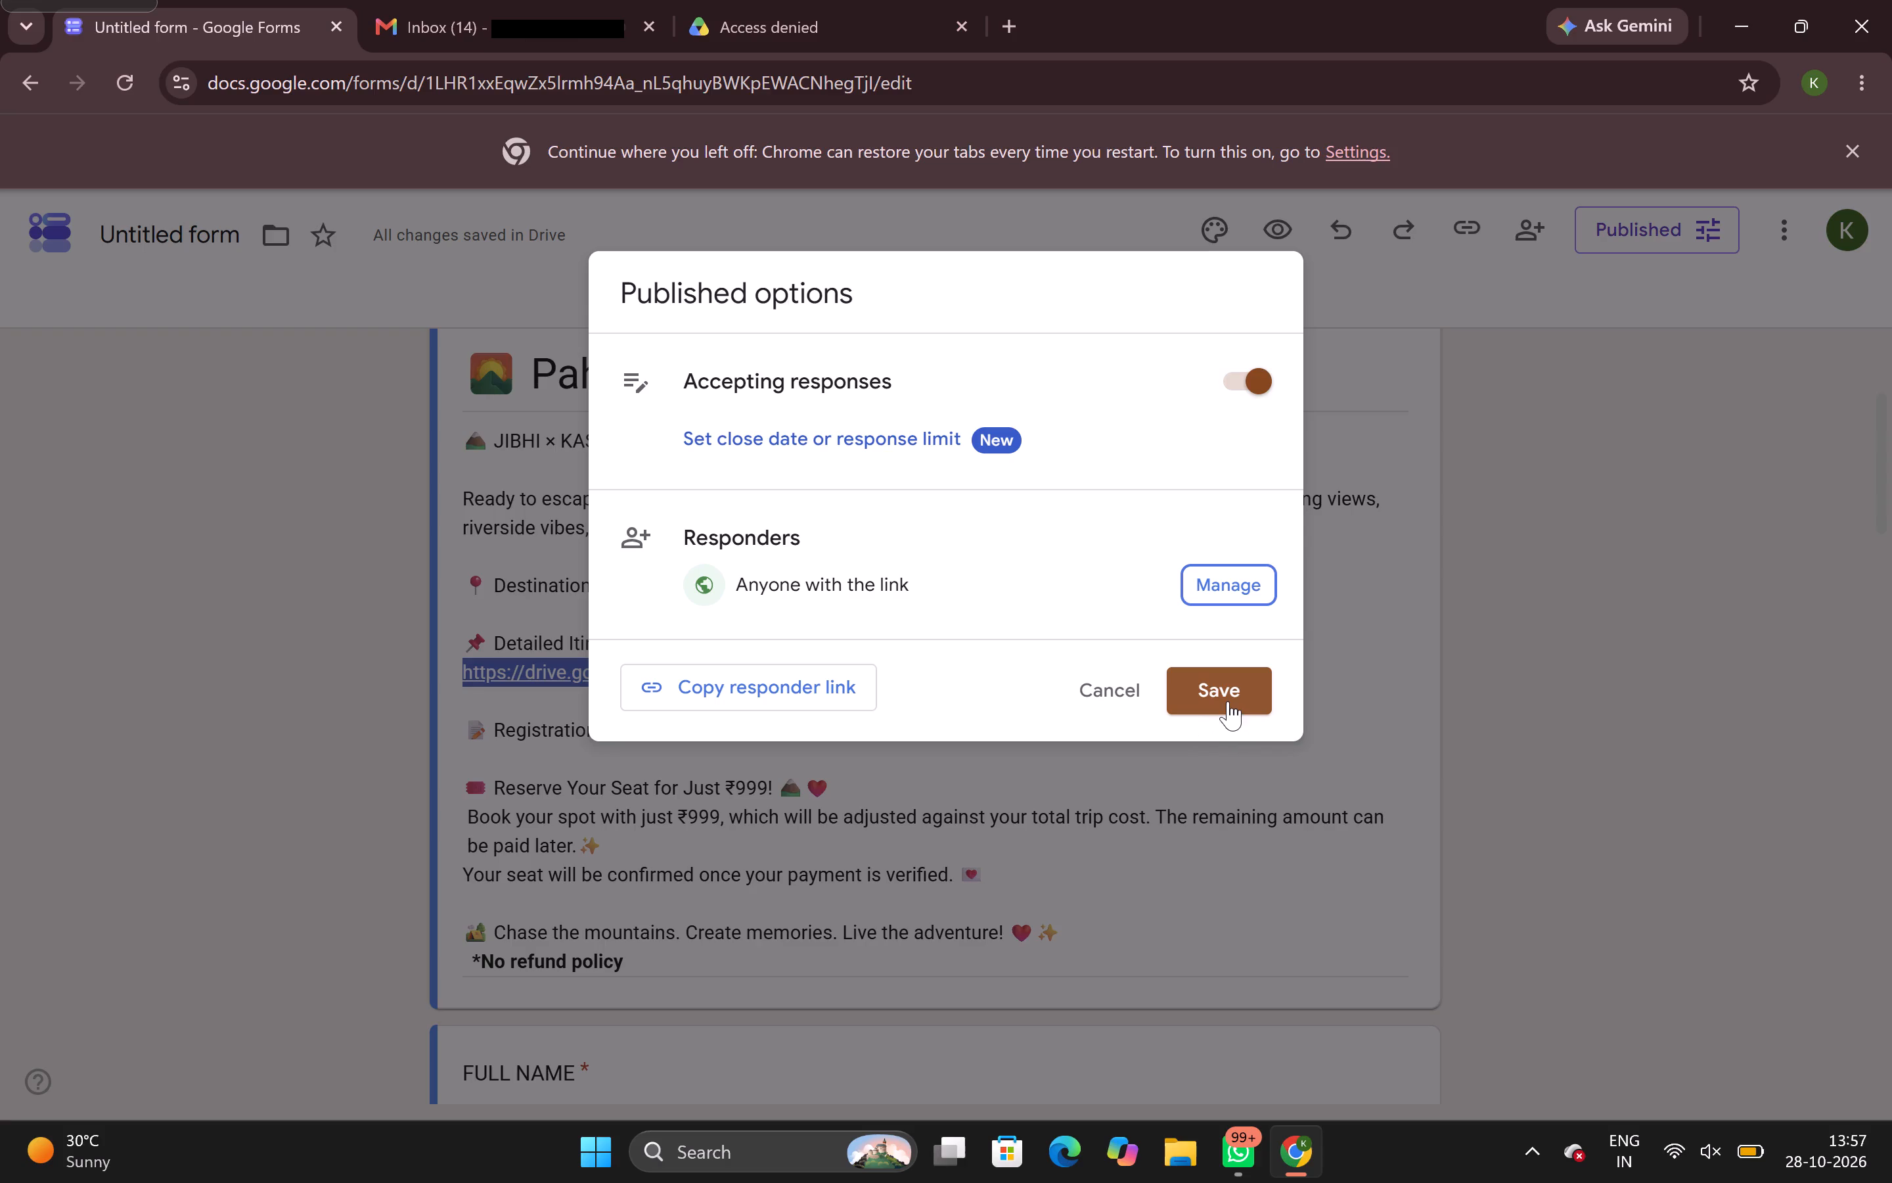
Save the trip form's published options, keeping responses accepted and responders set to anyone with the link.
{"action": "left_click", "coordinate": [1228, 701]}
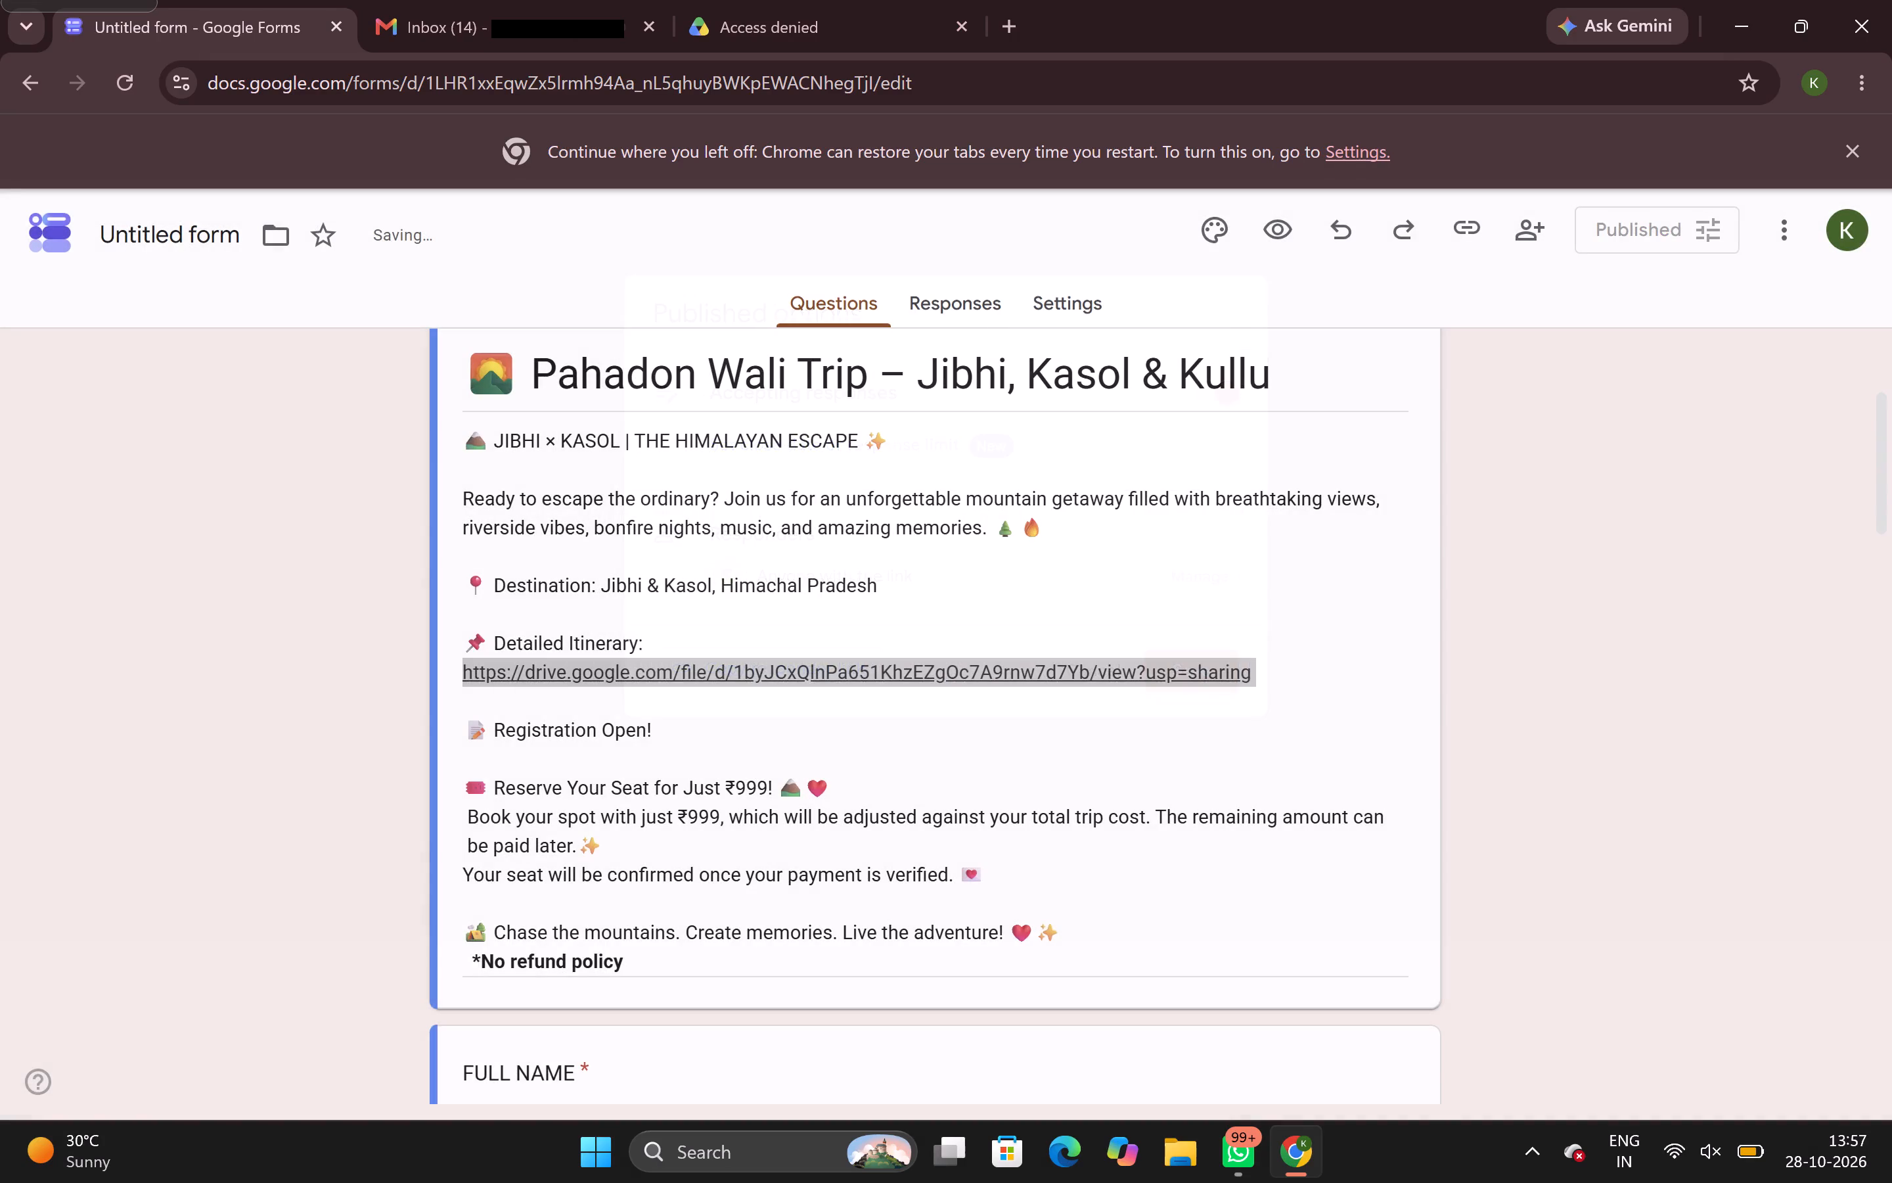
{"action": "left_click", "coordinate": [1234, 722]}
{"action": "left_click", "coordinate": [1234, 722]}
{"action": "left_click", "coordinate": [1234, 722]}
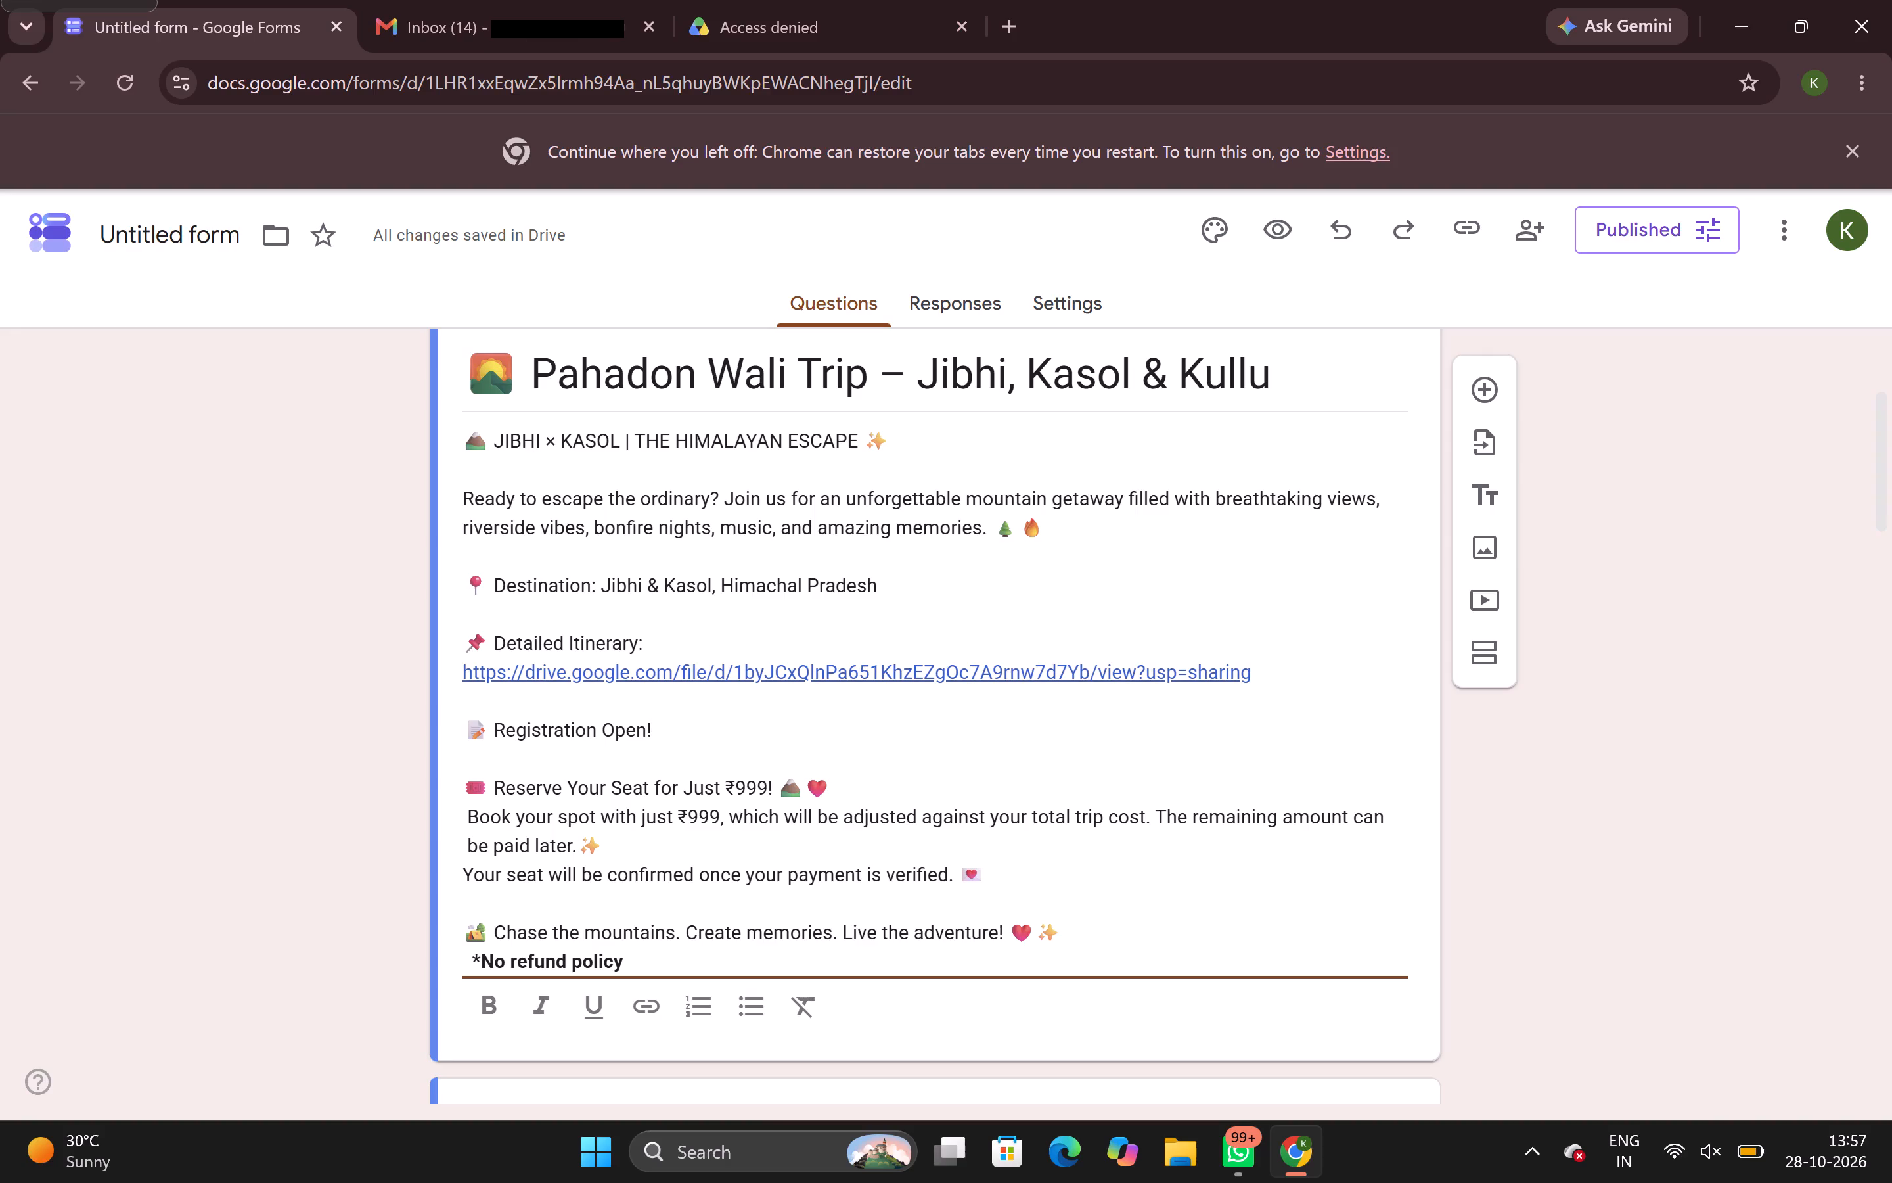
Copy the trip form's unshortened responder link from the published options, and close the options.
{"action": "left_click", "coordinate": [1613, 239]}
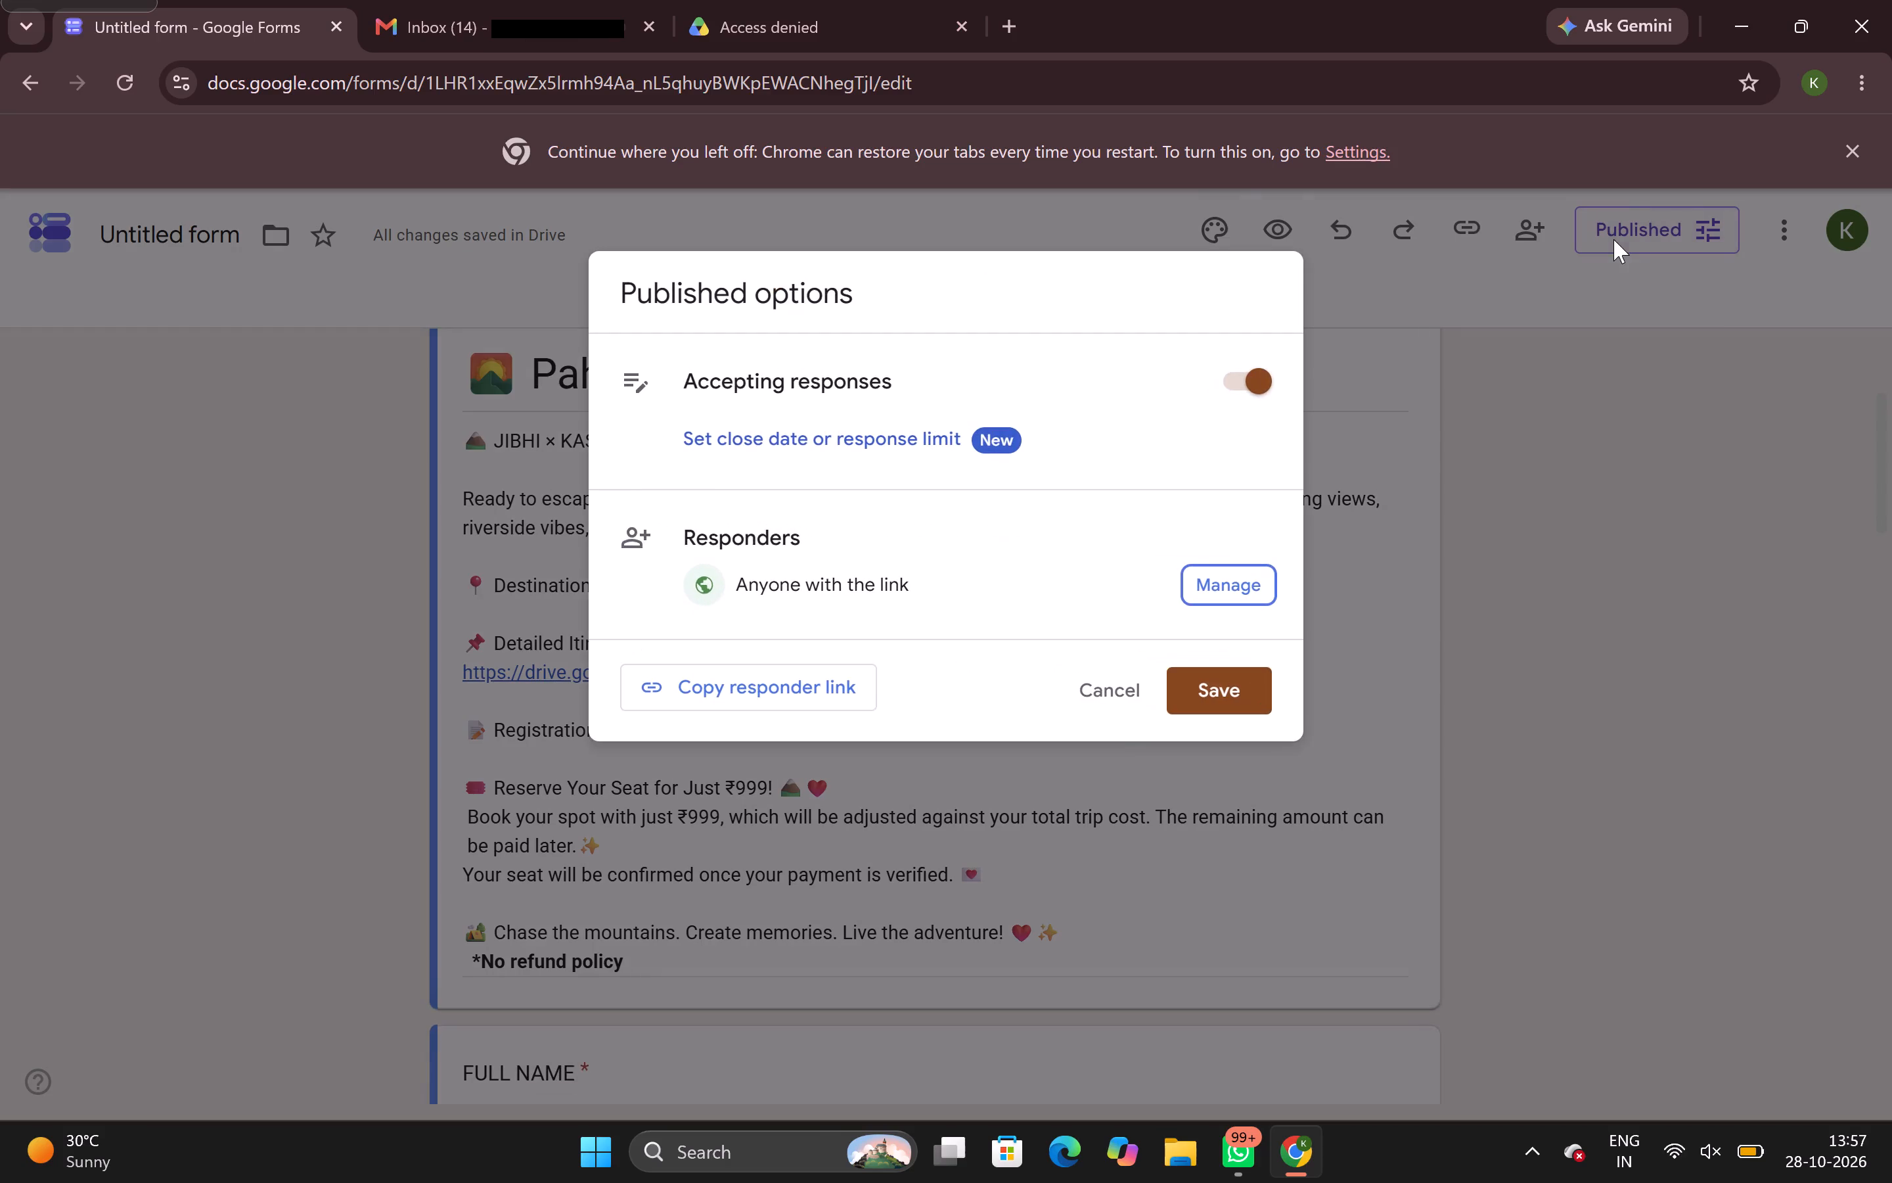
{"action": "left_click", "coordinate": [829, 697]}
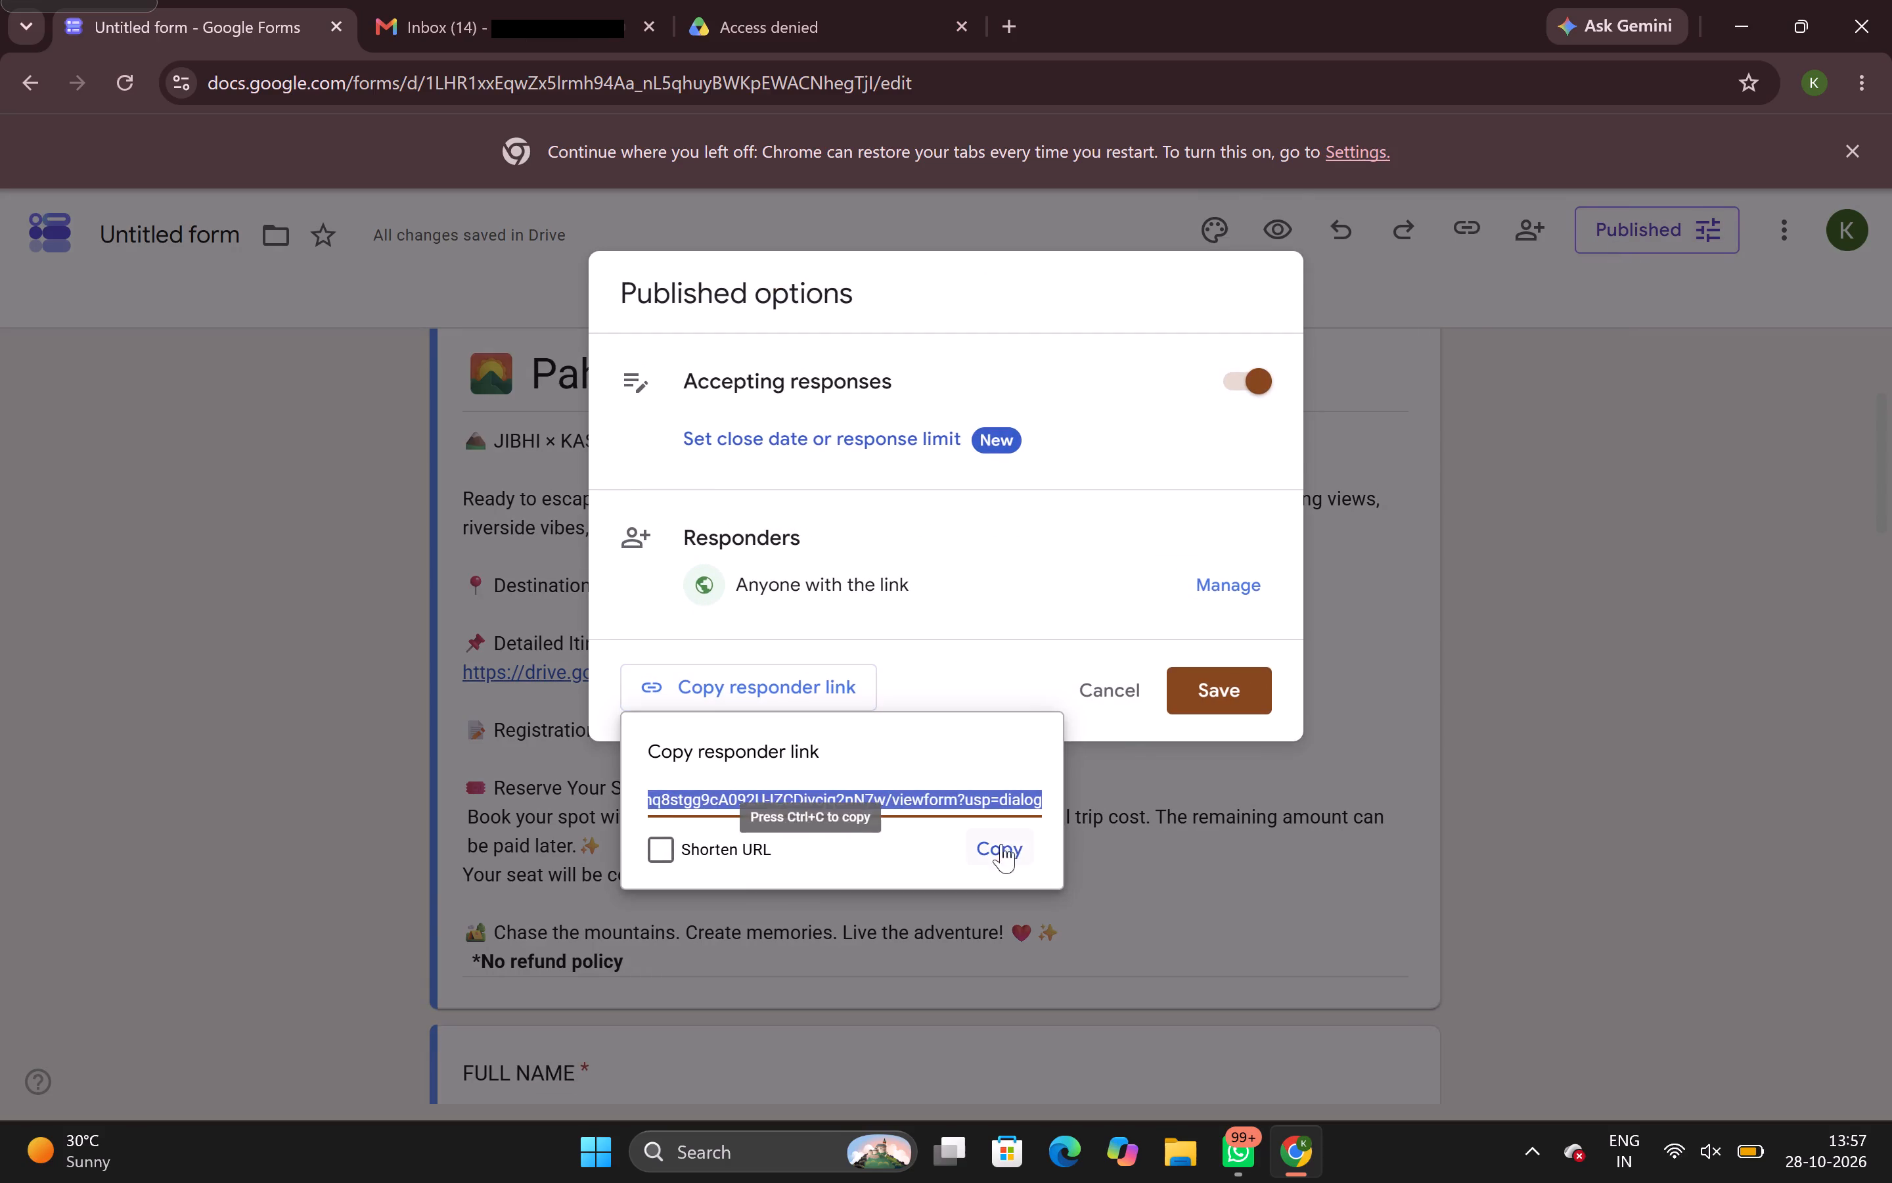
{"action": "left_click", "coordinate": [1027, 835]}
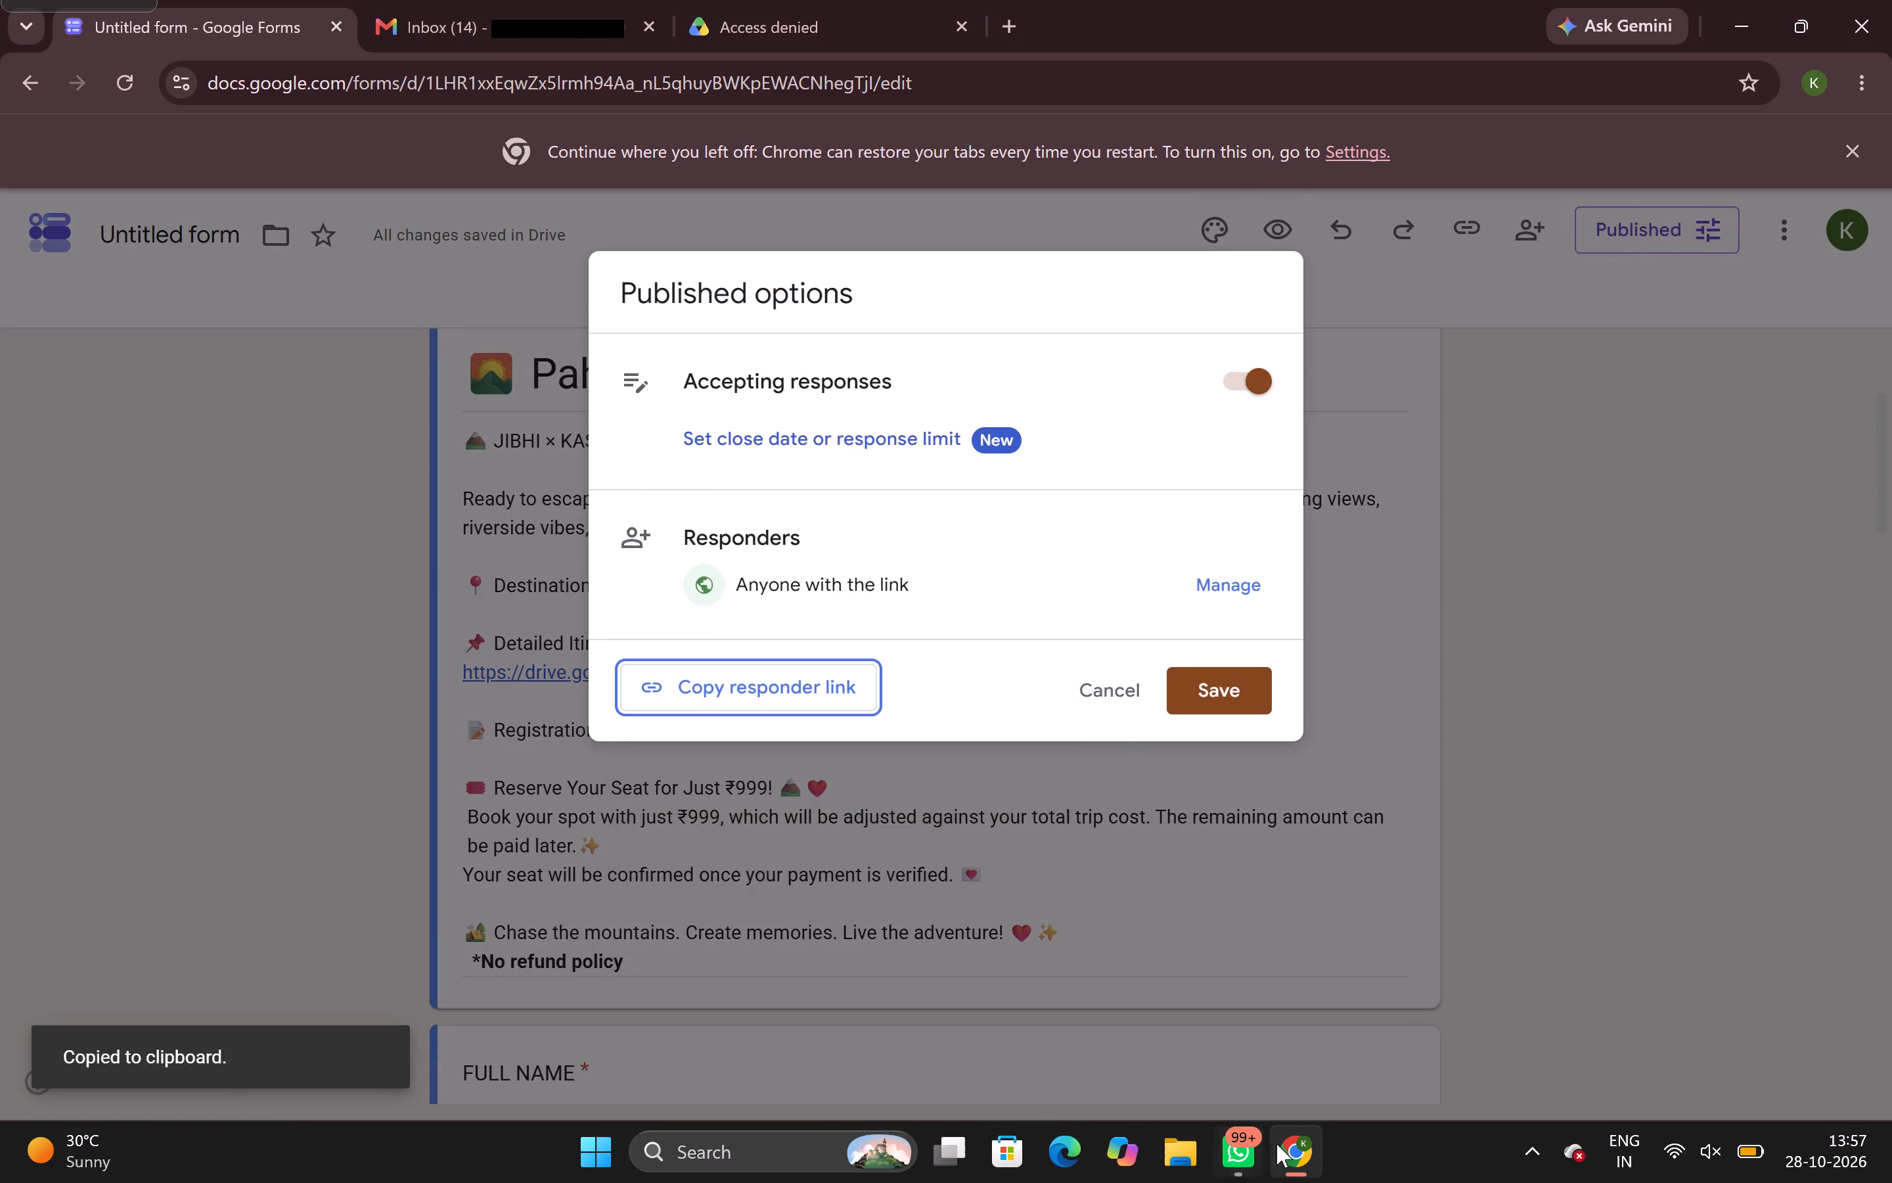
{"action": "left_click_drag", "start_coordinate": [1237, 1031], "coordinate": [734, 854]}
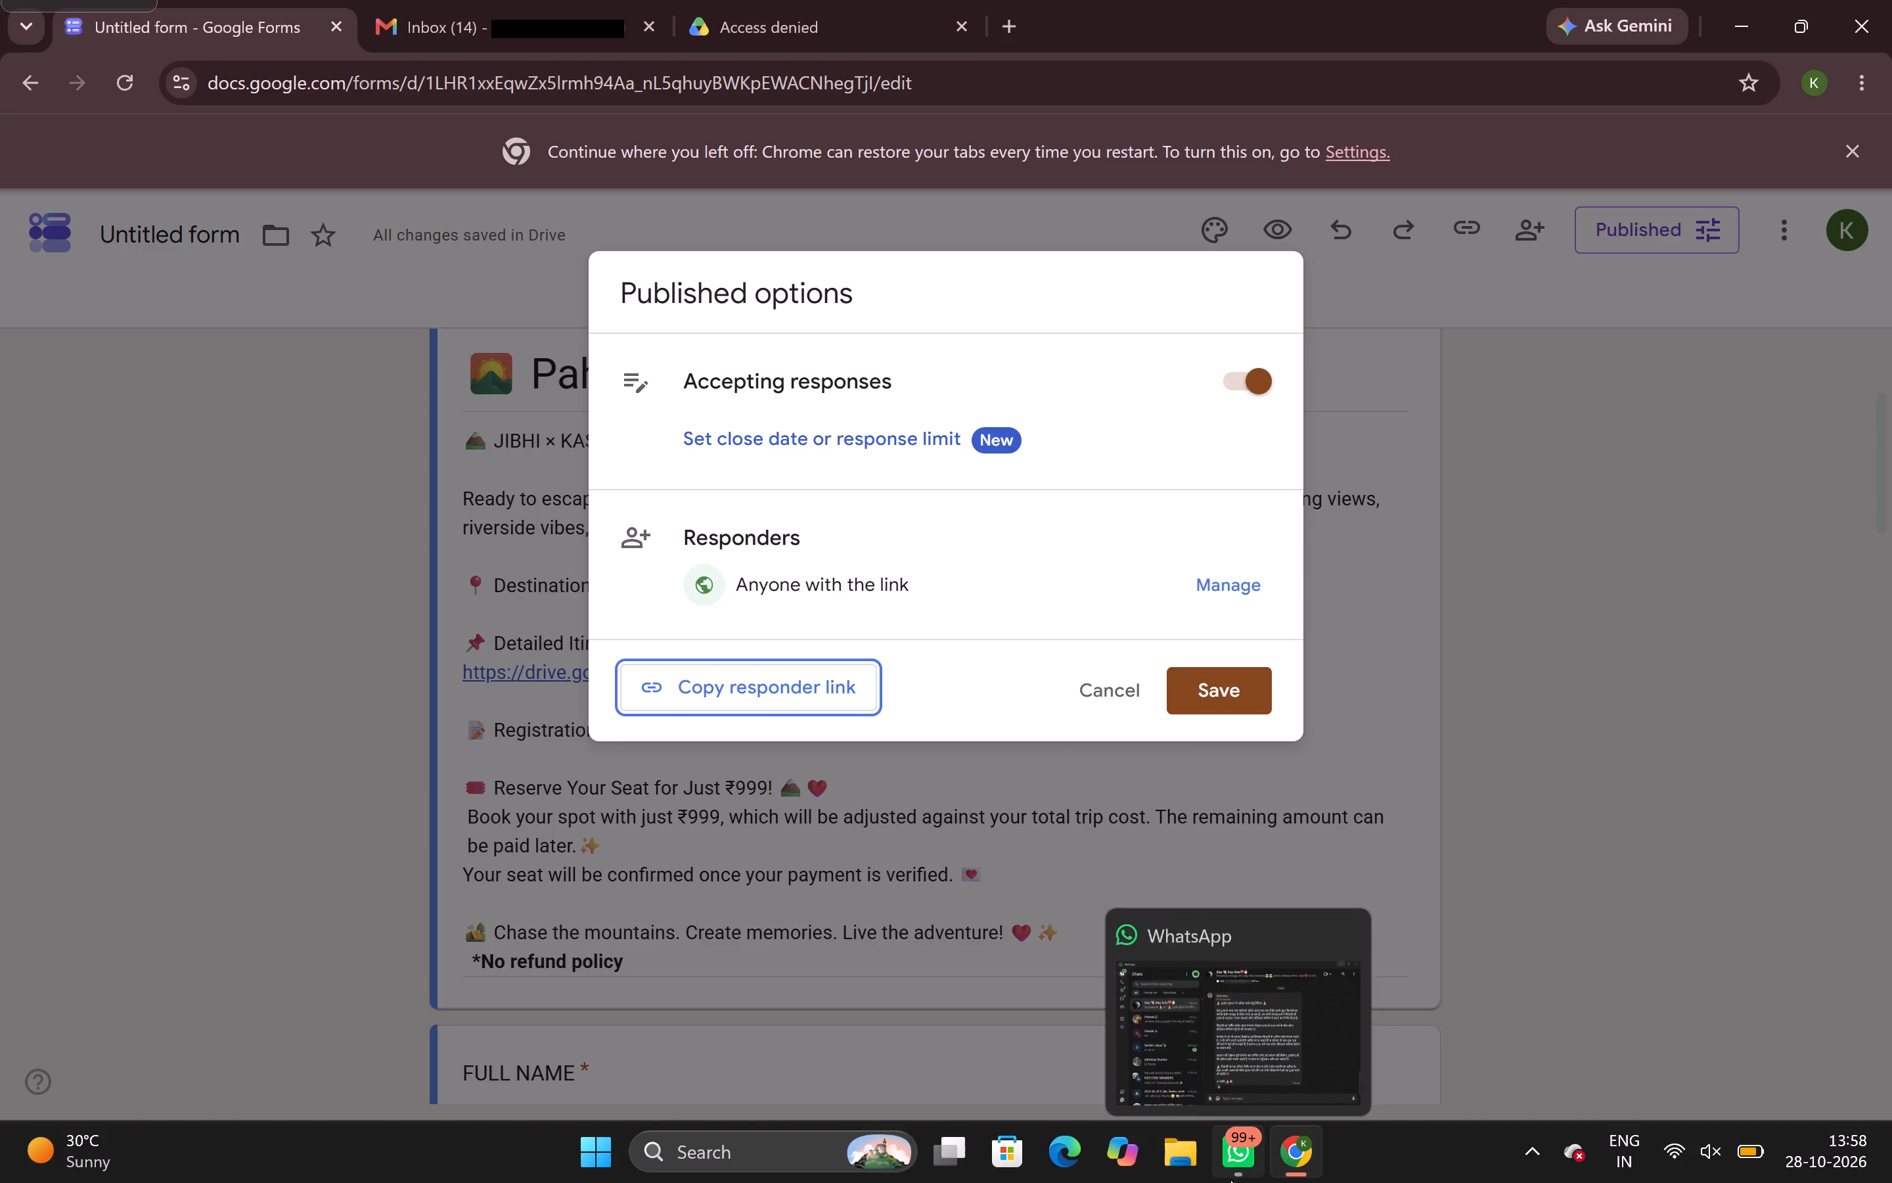
{"action": "left_click_drag", "start_coordinate": [1189, 1002], "coordinate": [364, 425]}
{"action": "left_click", "coordinate": [364, 425]}
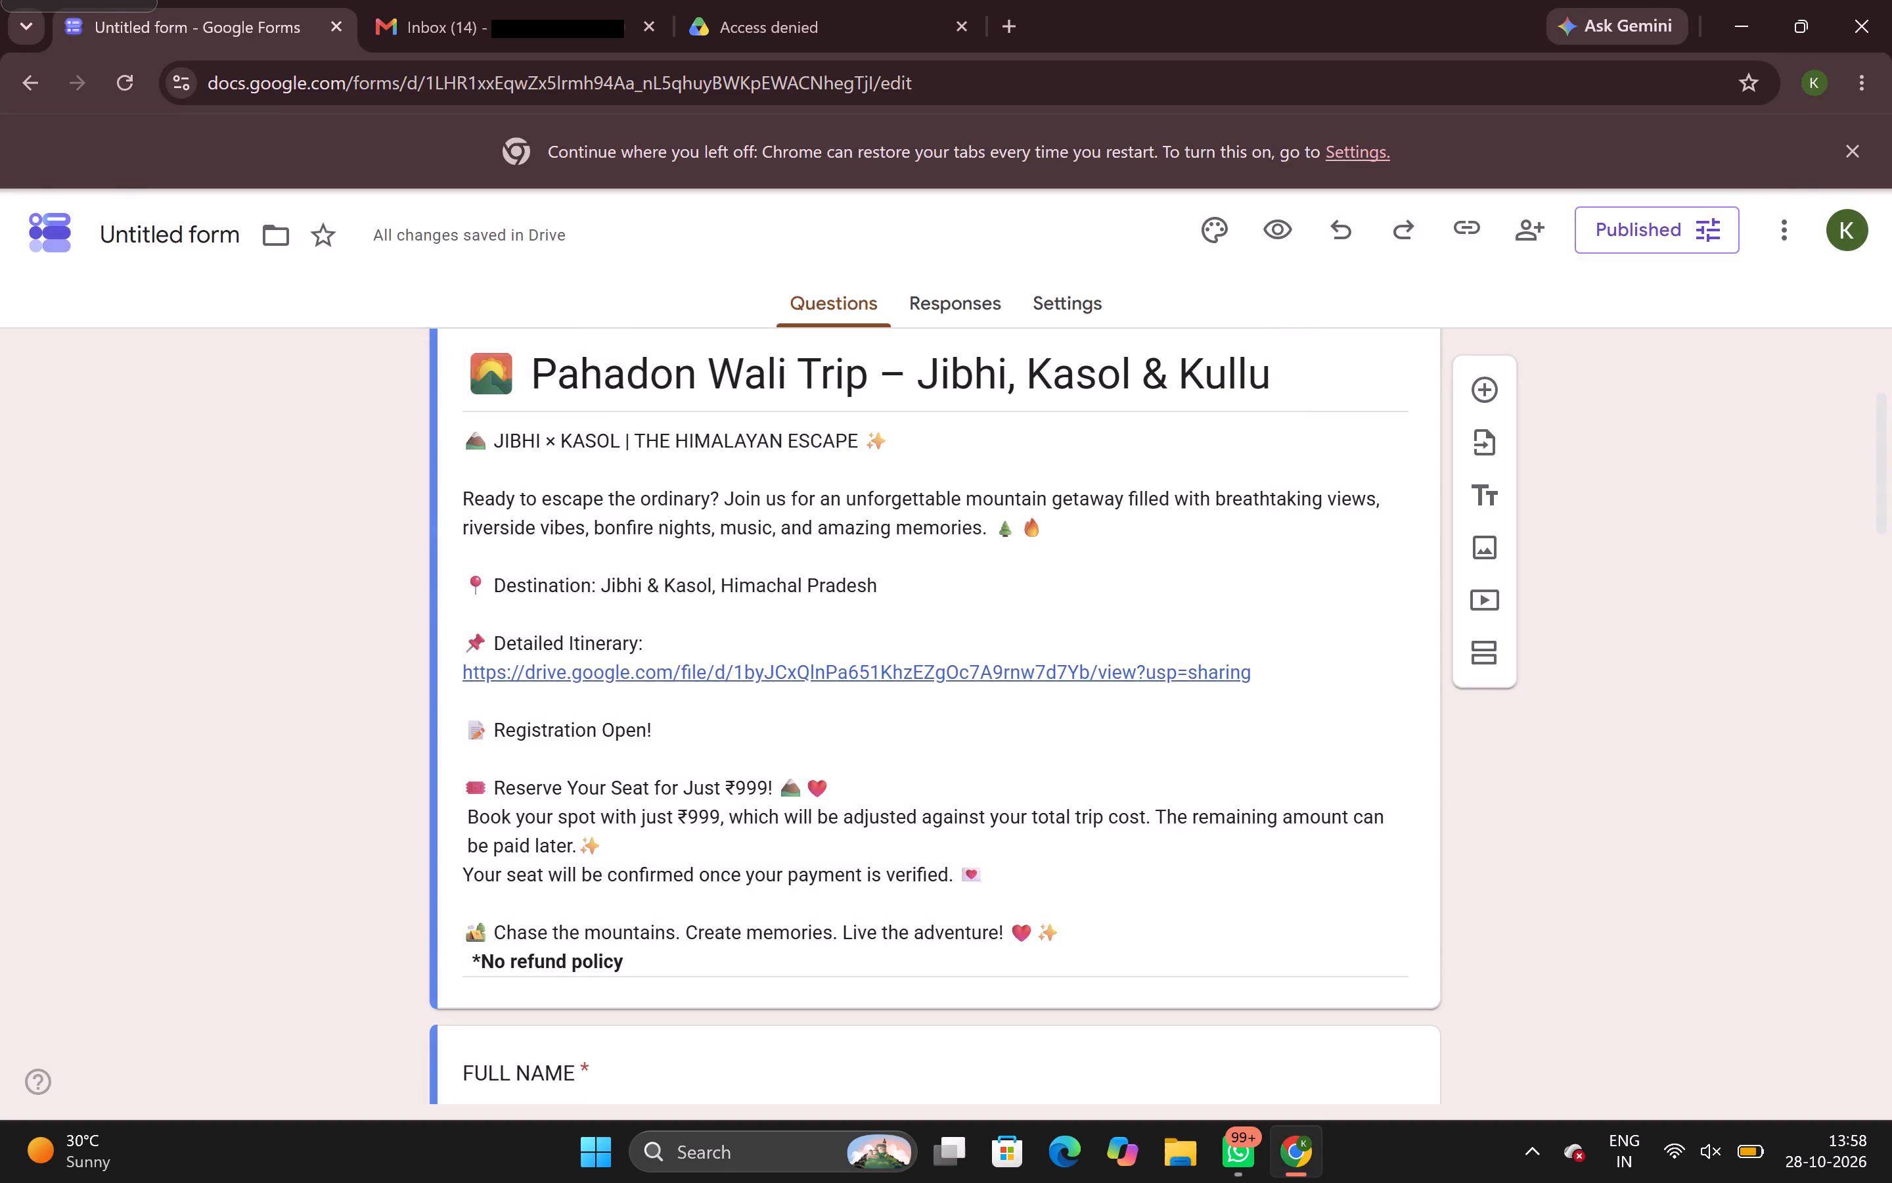
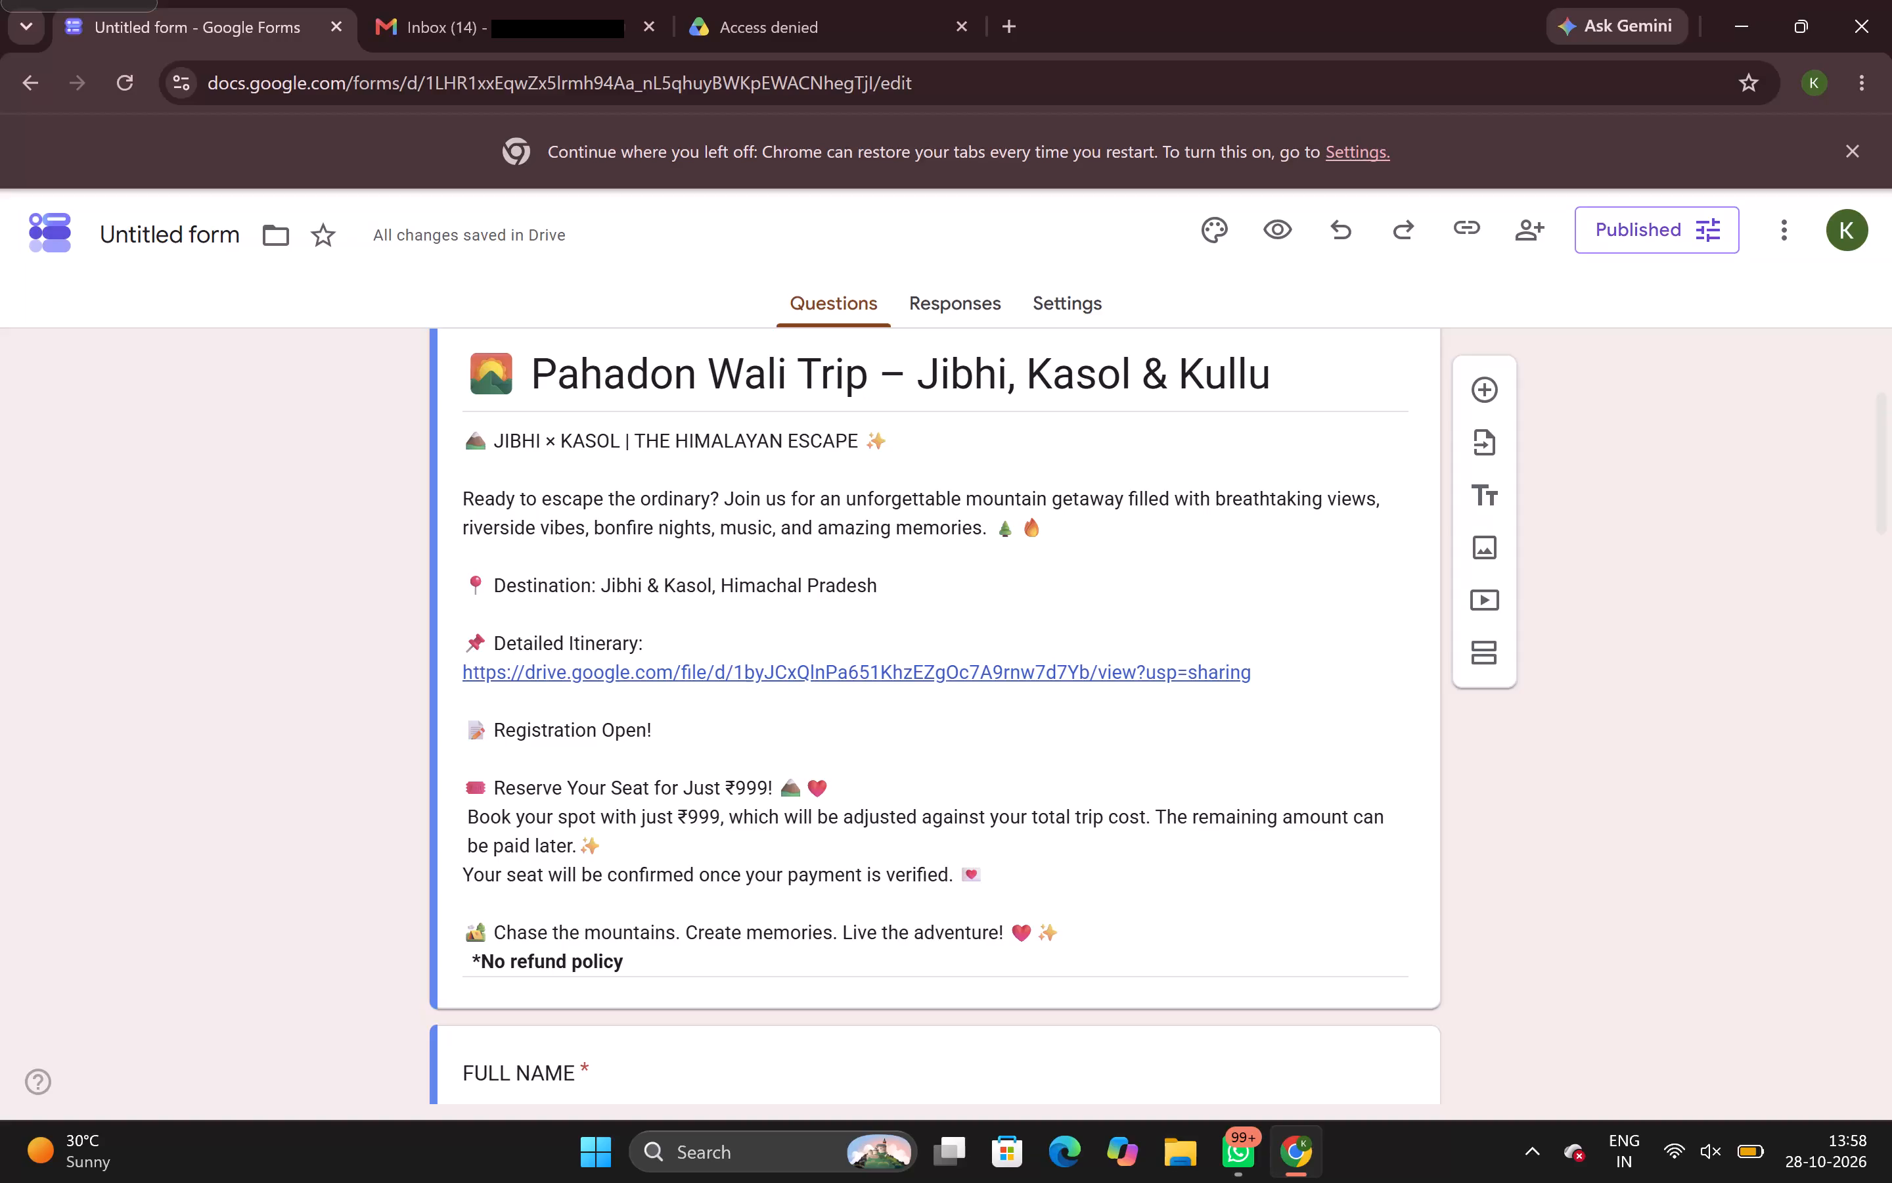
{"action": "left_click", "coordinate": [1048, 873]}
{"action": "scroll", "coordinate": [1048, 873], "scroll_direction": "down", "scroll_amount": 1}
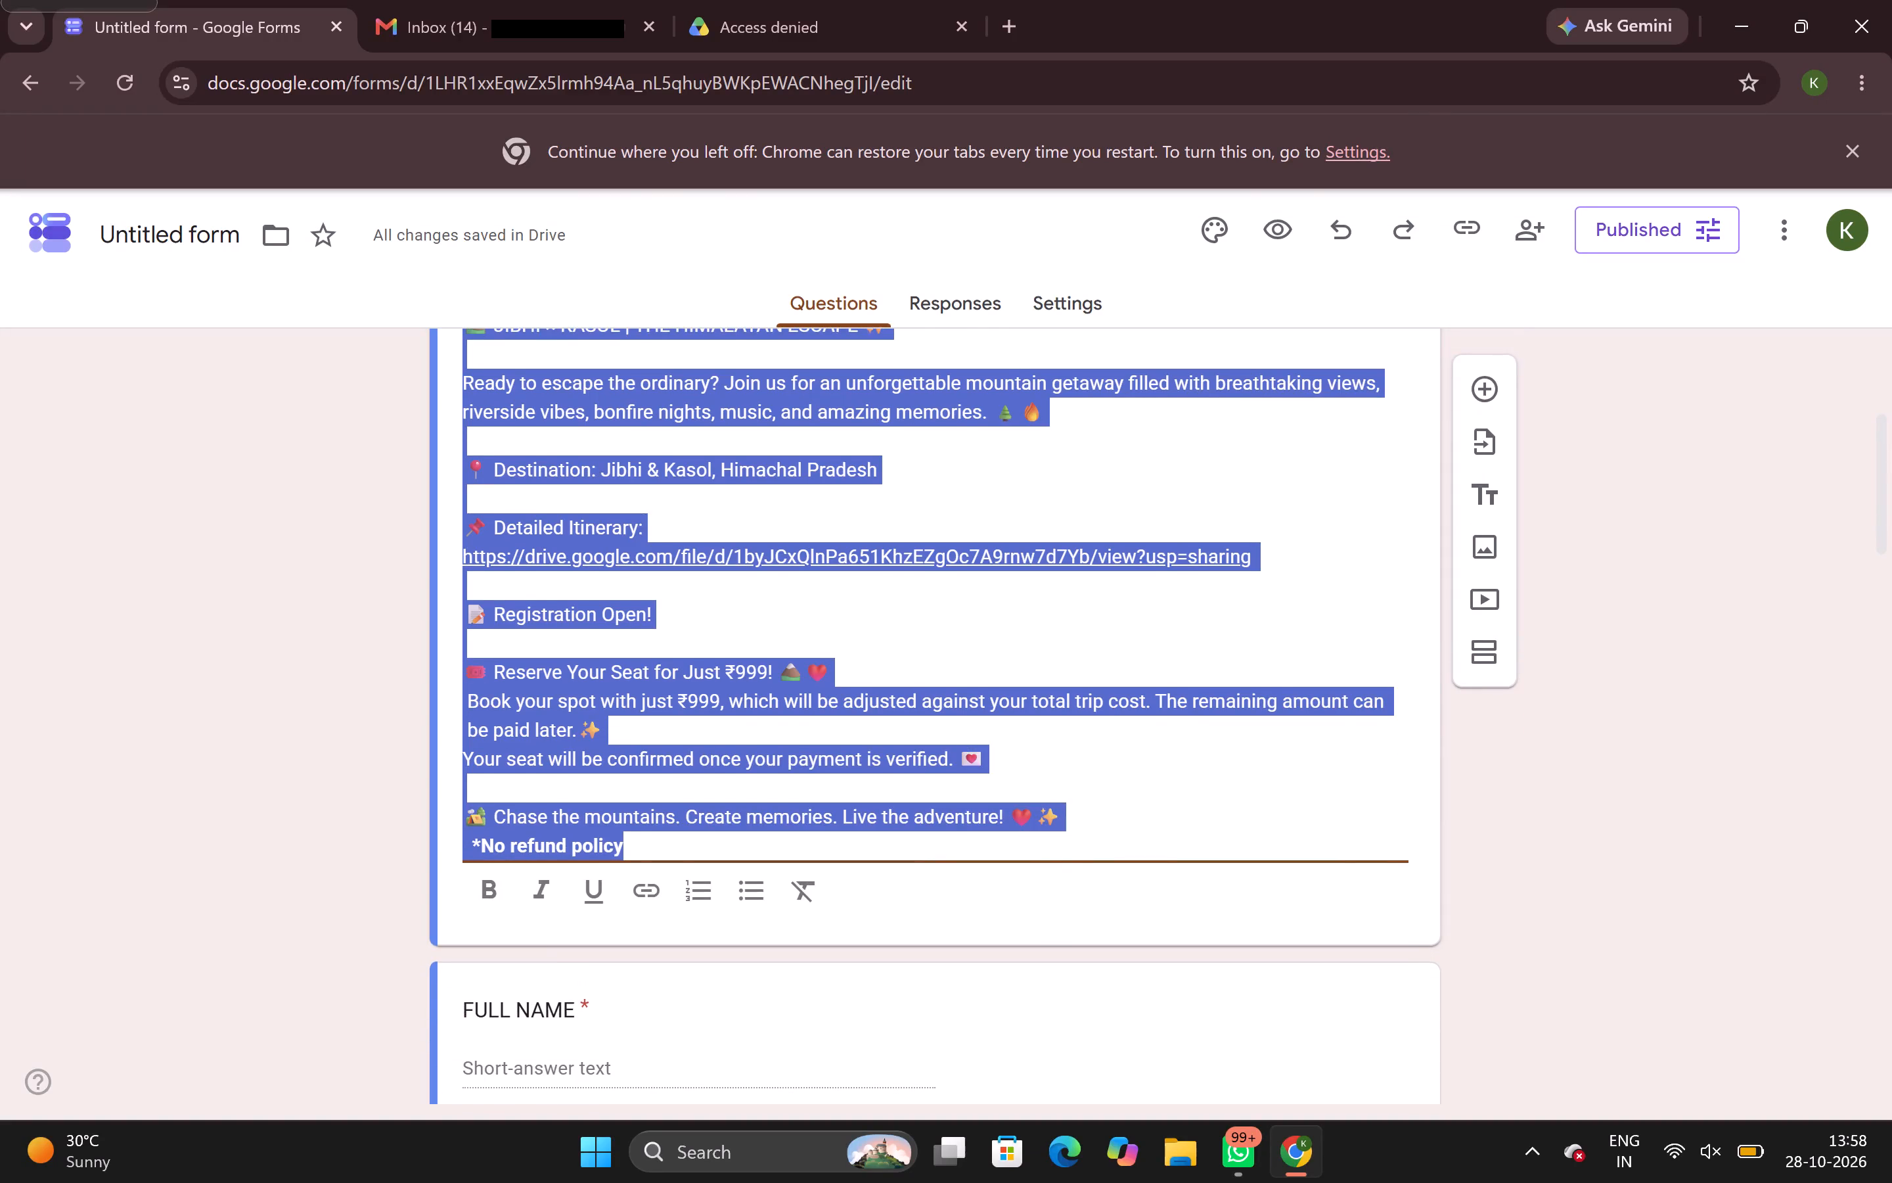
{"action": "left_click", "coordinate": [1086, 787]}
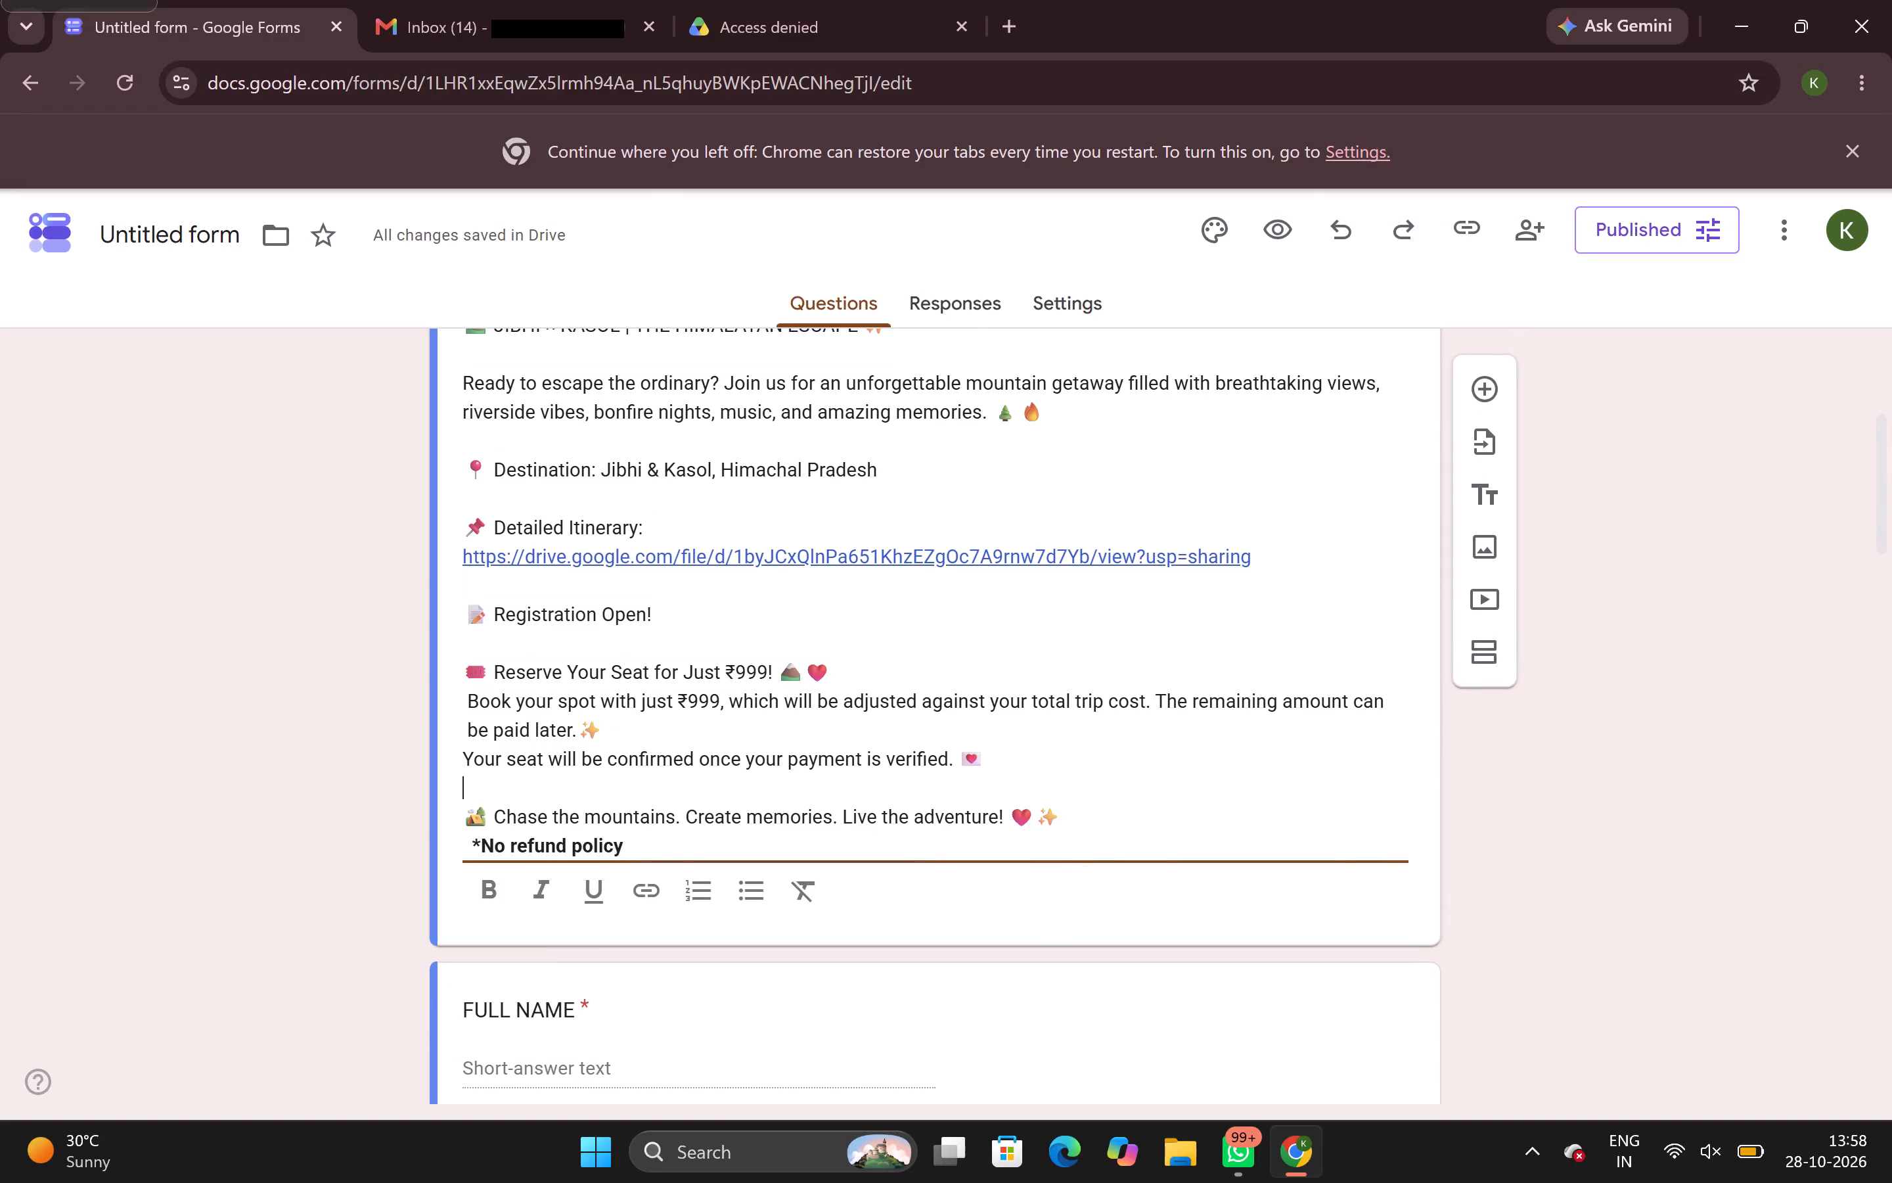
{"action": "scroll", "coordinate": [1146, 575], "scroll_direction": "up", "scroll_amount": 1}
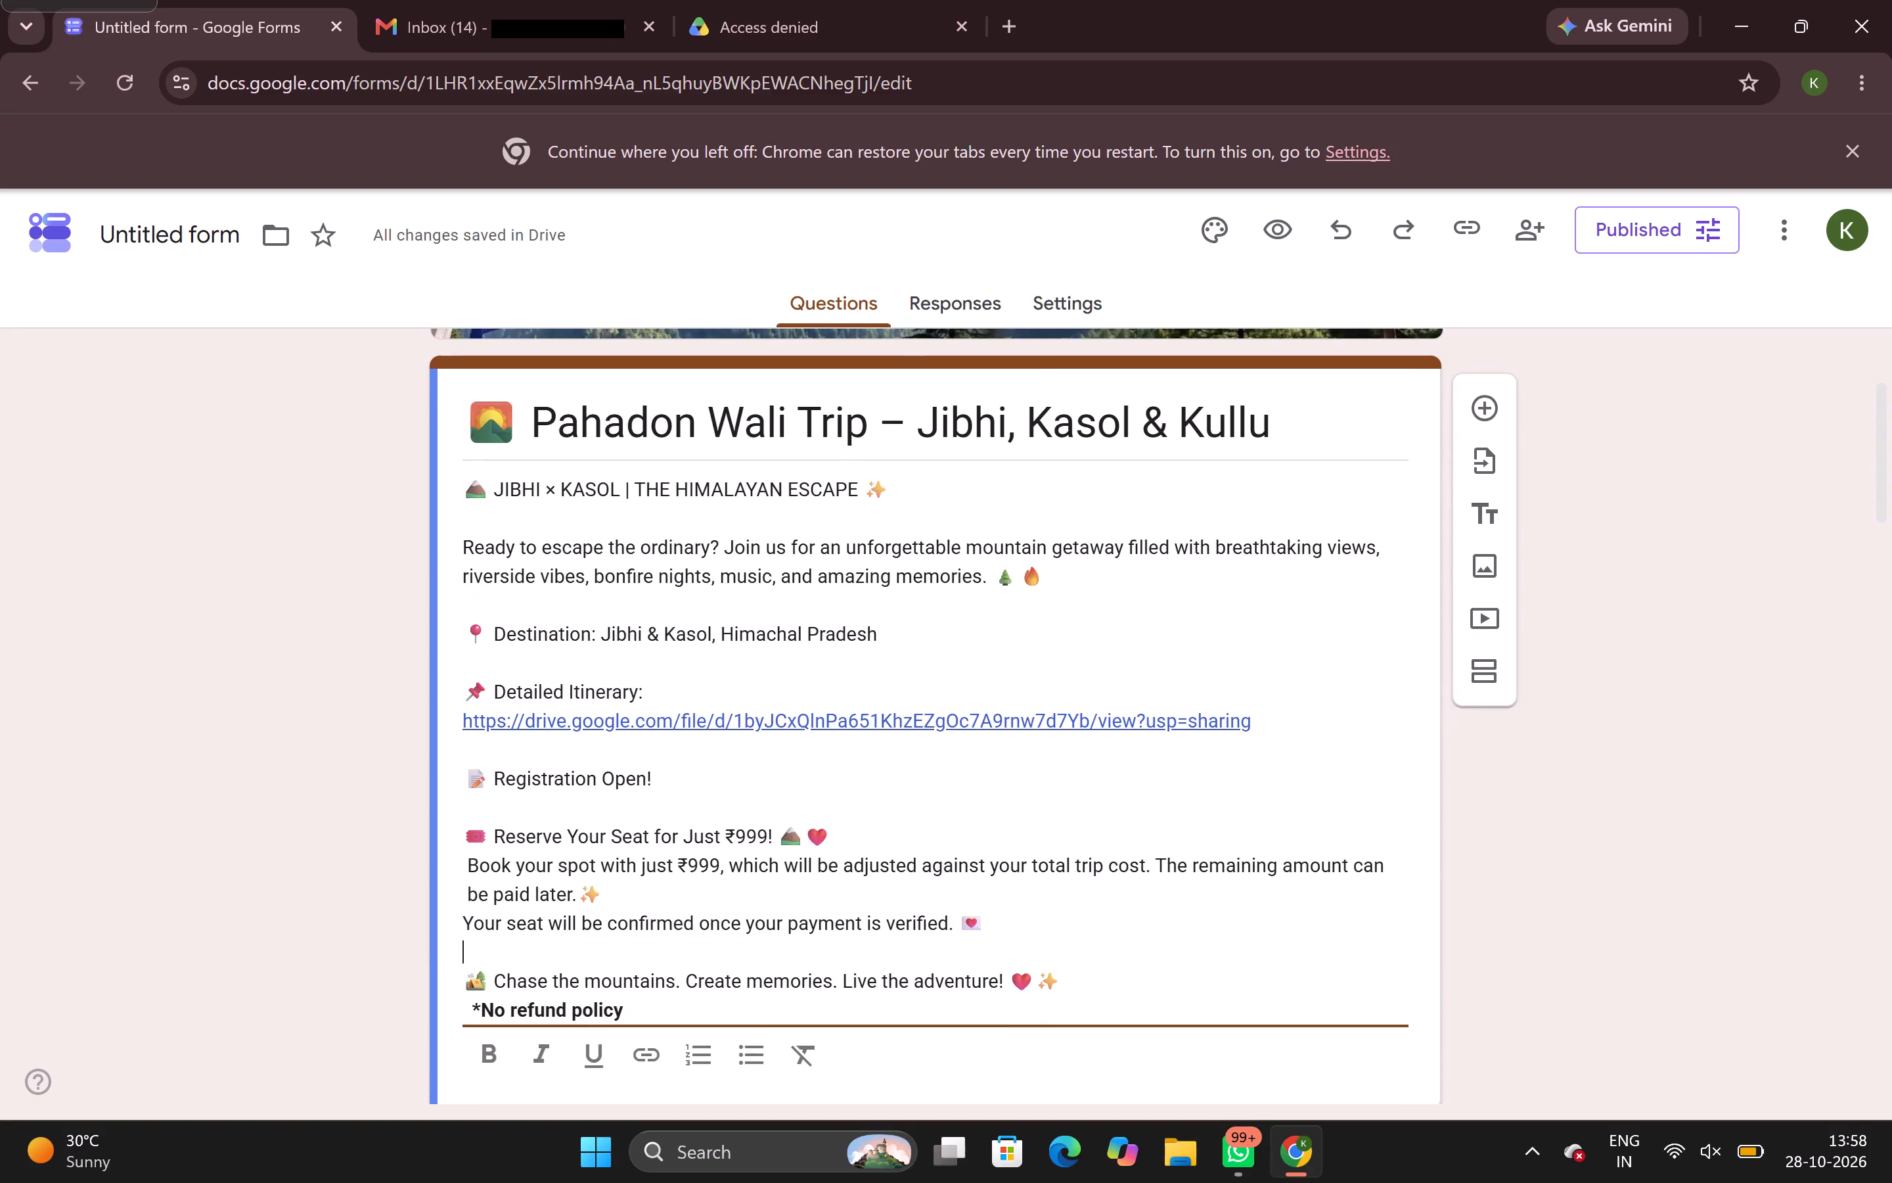
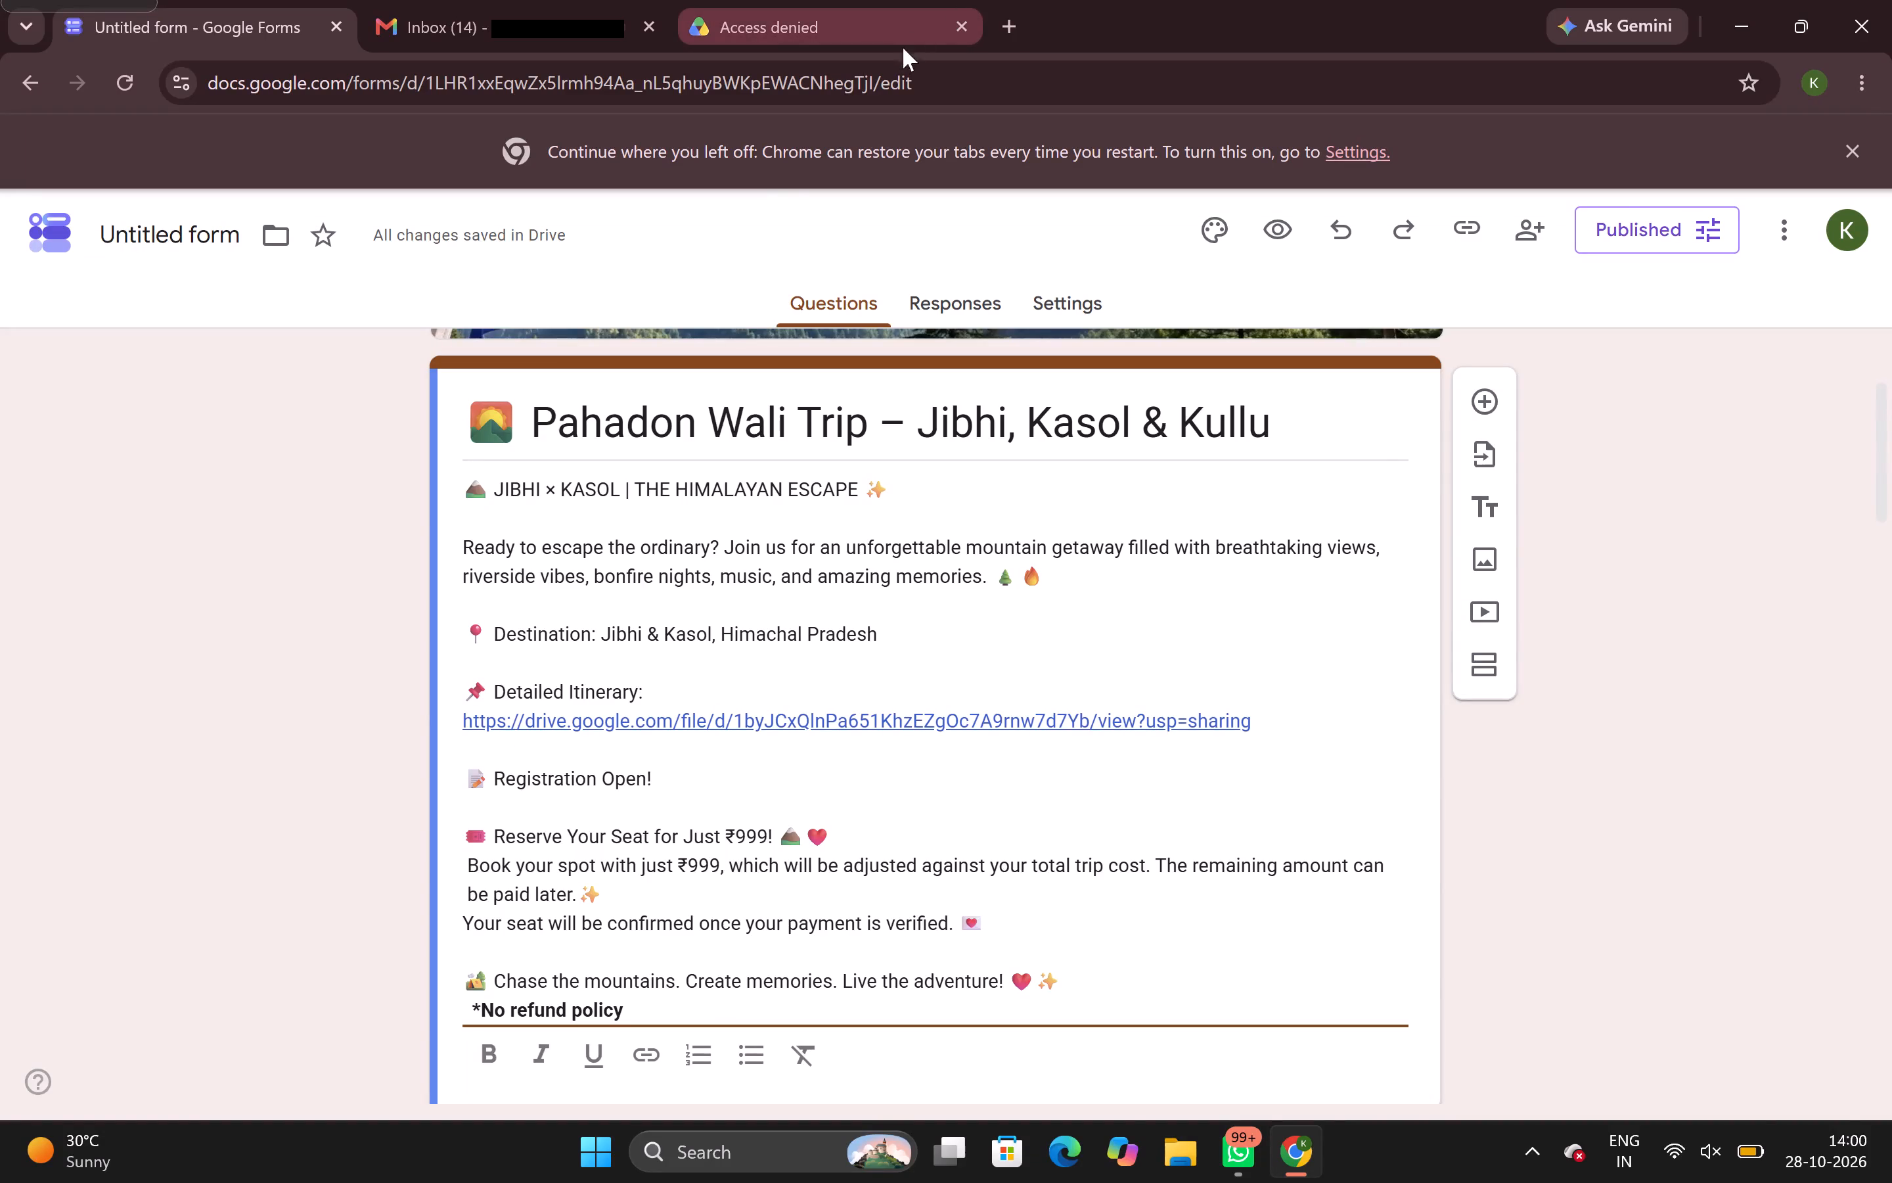
Open Google Drive in a new tab, upload today's itinerary PDF from the Downloads folder, and dismiss the sync notices.
{"action": "left_click", "coordinate": [1007, 28]}
{"action": "left_click", "coordinate": [1769, 250]}
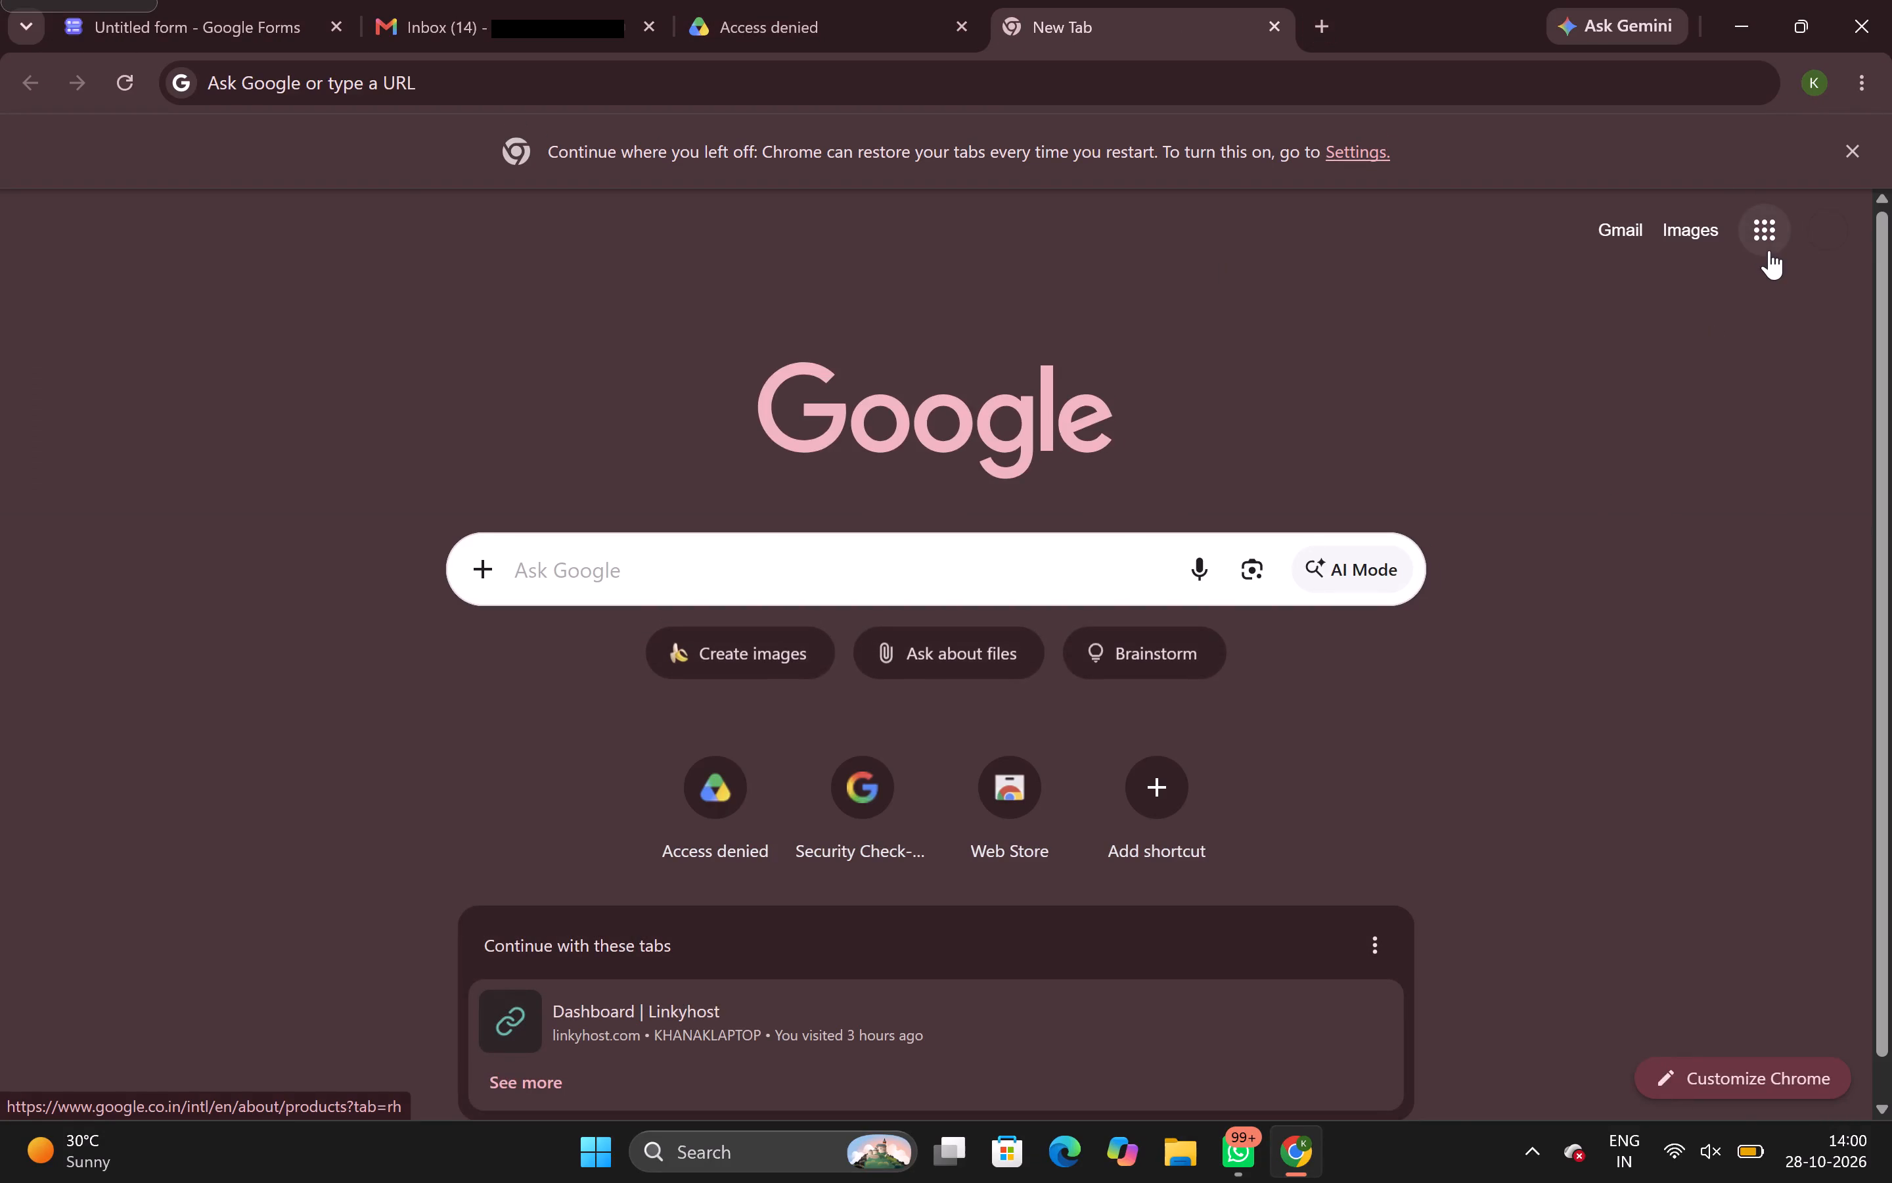
{"action": "left_click", "coordinate": [1615, 411]}
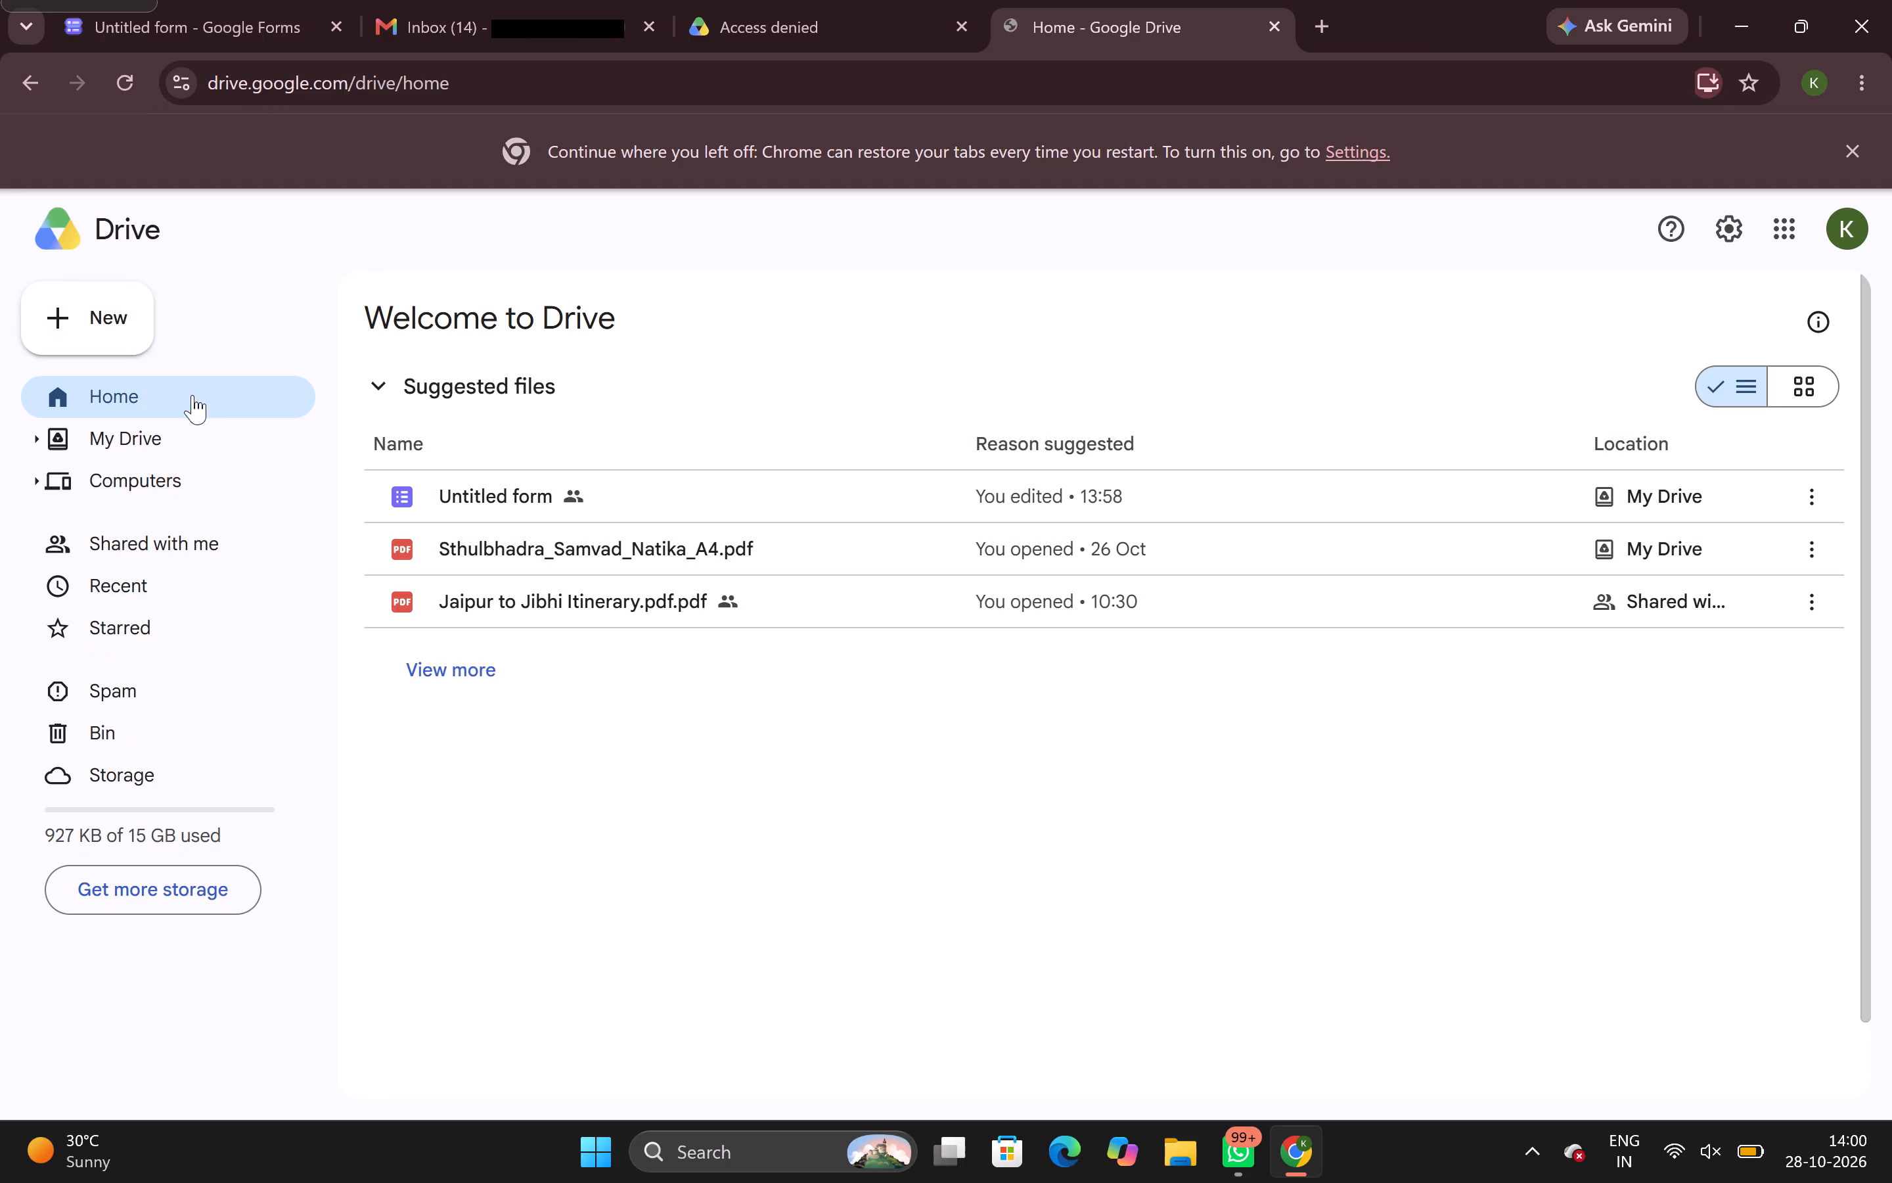
{"action": "left_click", "coordinate": [80, 294]}
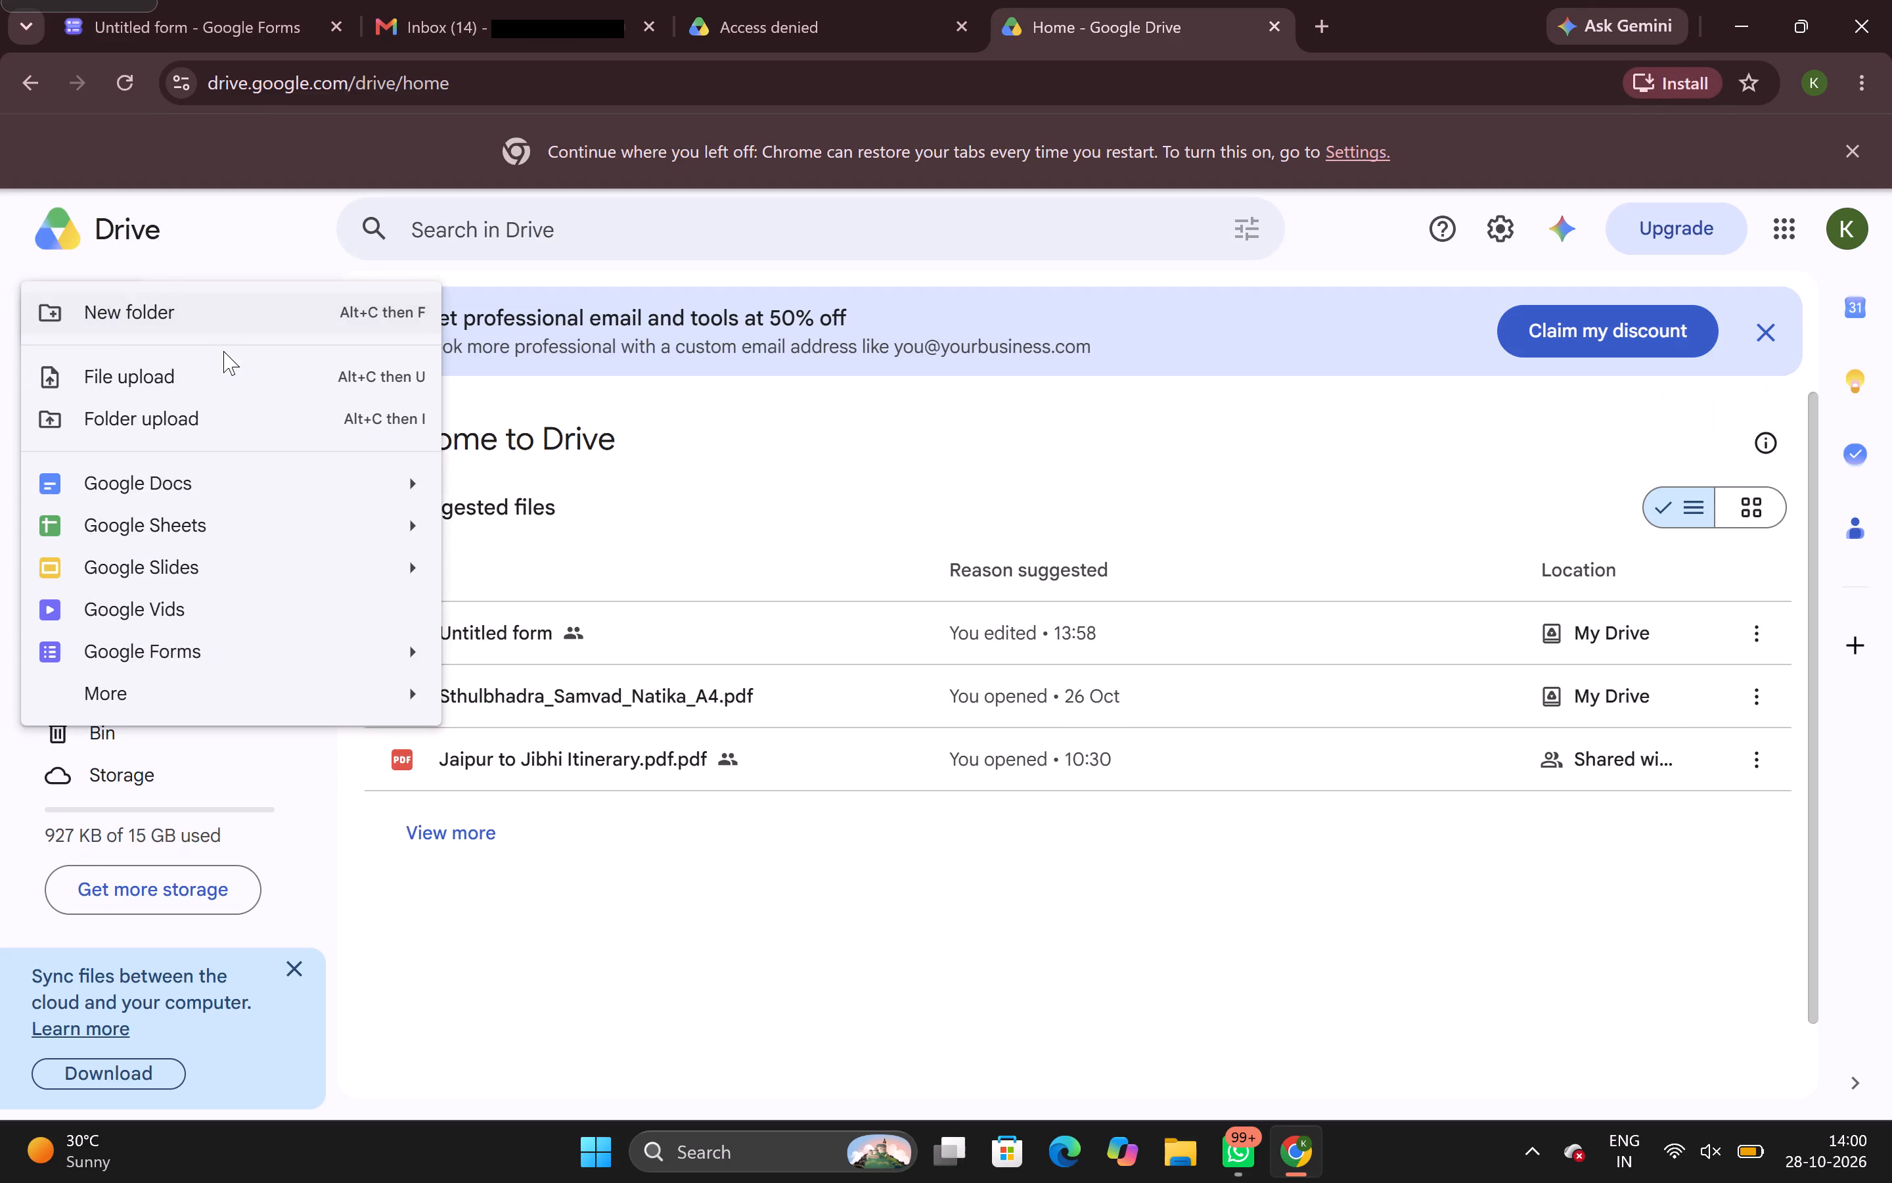
{"action": "left_click", "coordinate": [226, 367]}
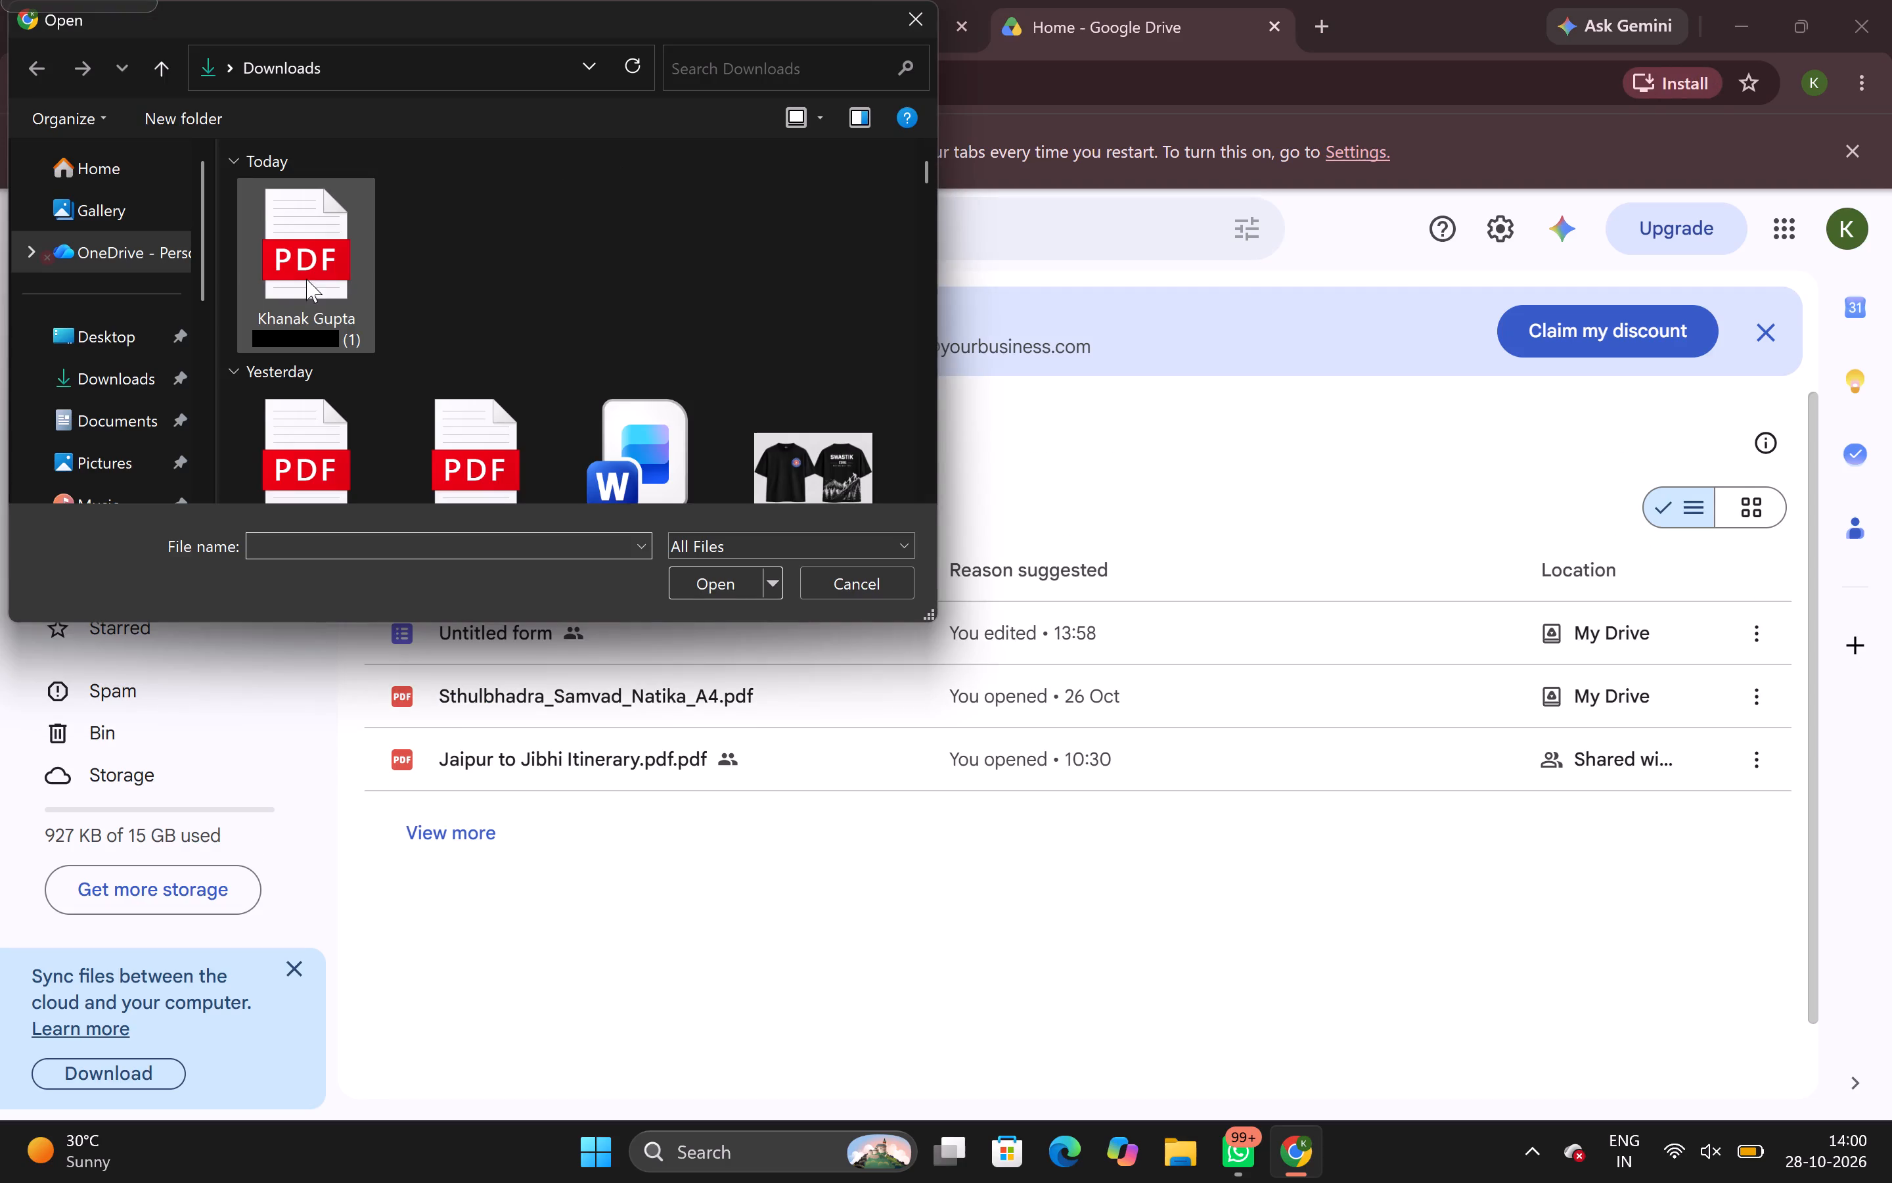
{"action": "double_click", "coordinate": [304, 273]}
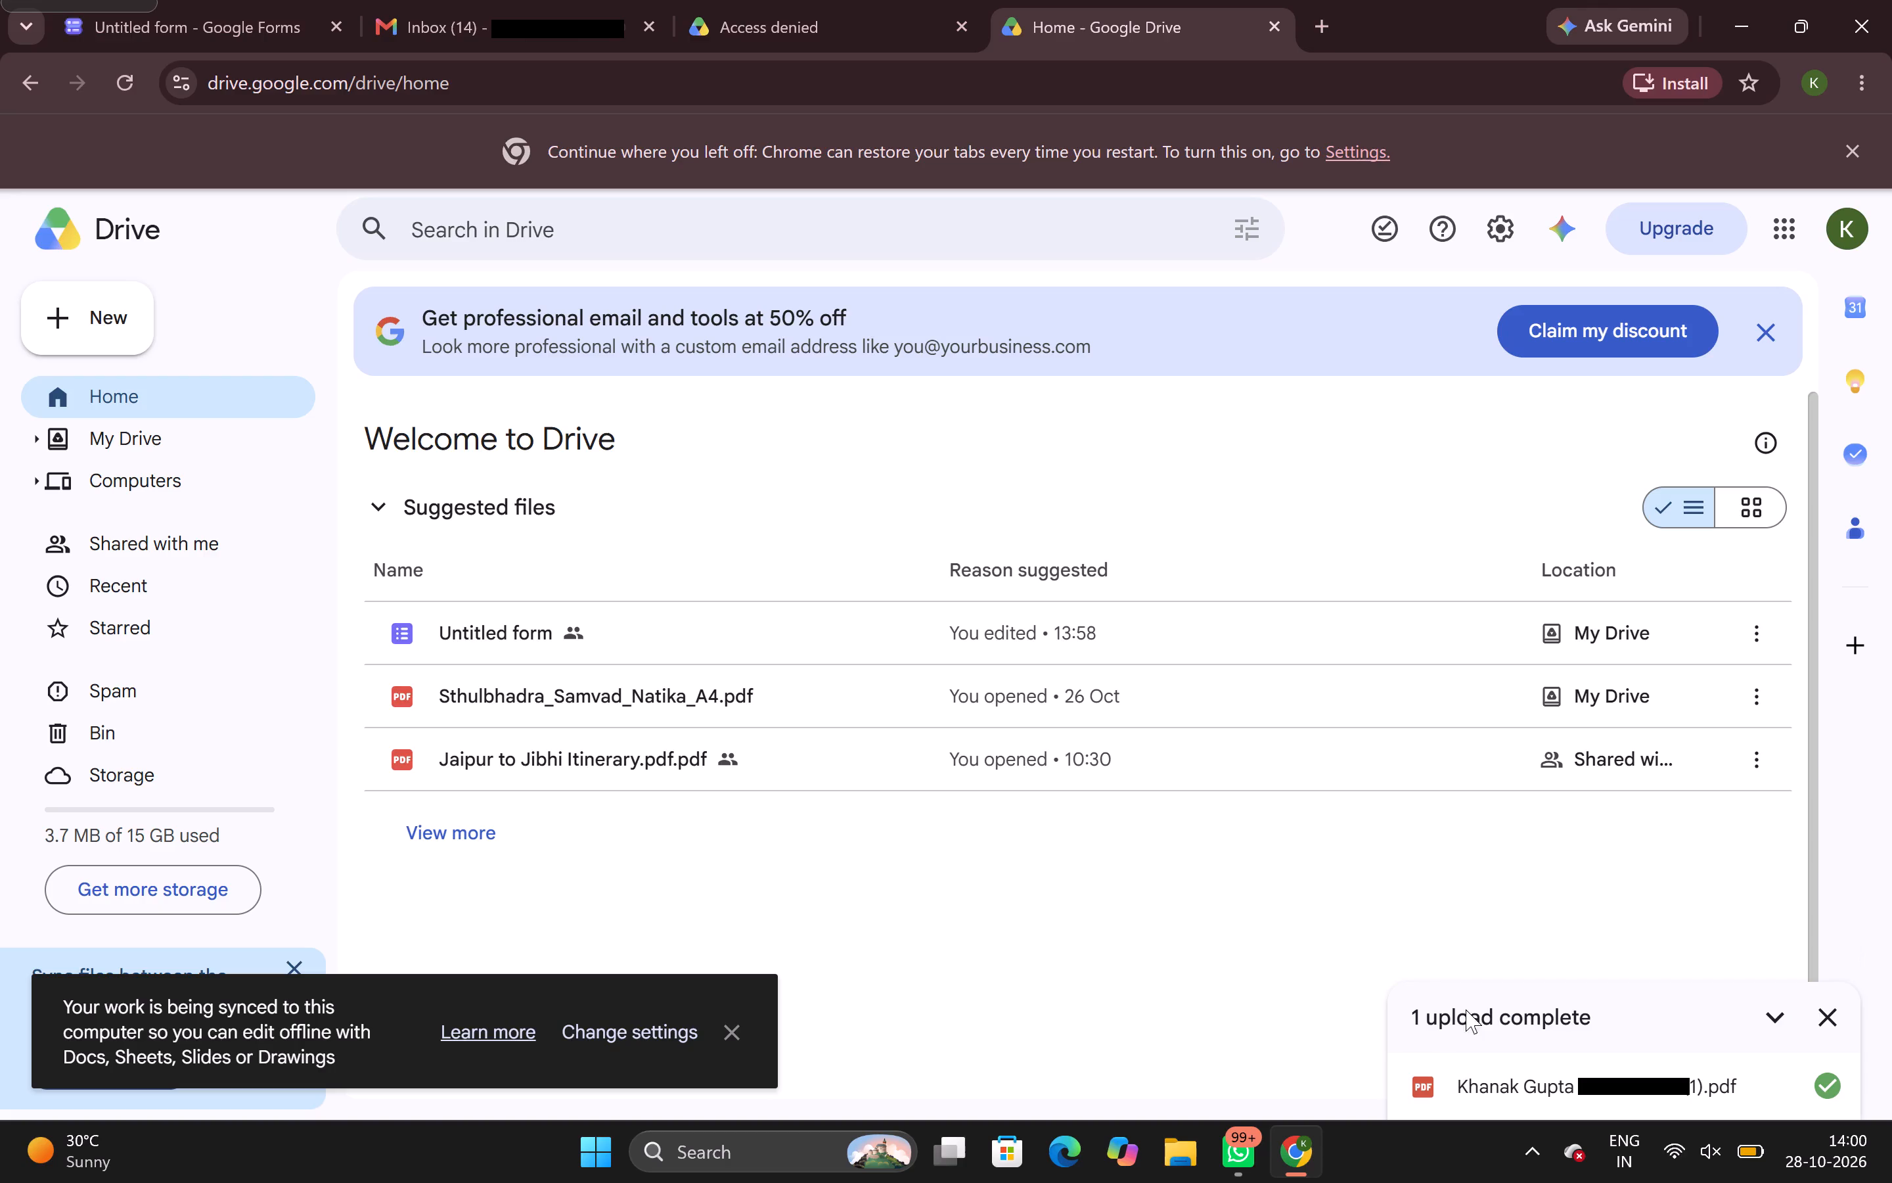
{"action": "left_click", "coordinate": [732, 1031]}
{"action": "left_click", "coordinate": [304, 963]}
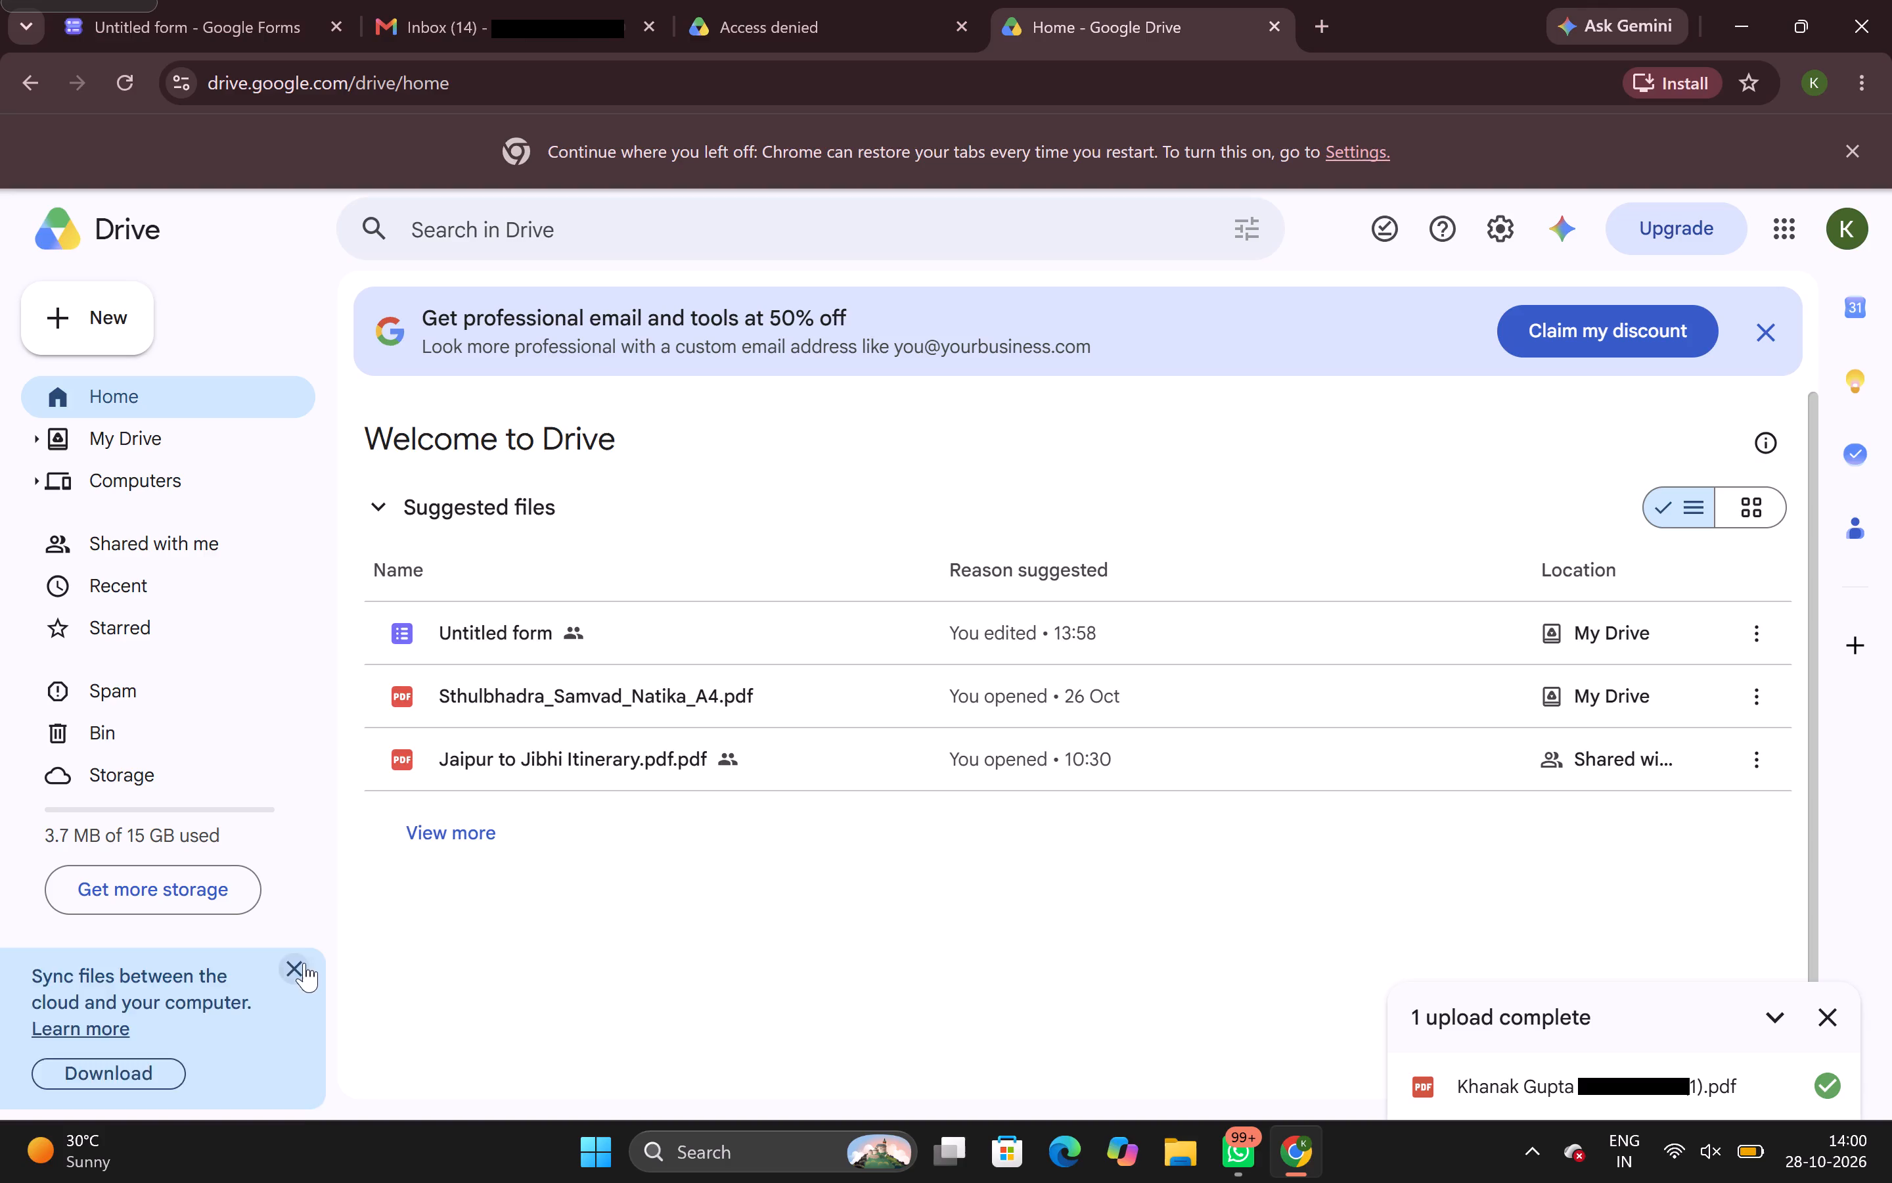
Open the uploaded itinerary PDF and set its general access to Anyone with the link, as Viewer.
{"action": "left_click", "coordinate": [1611, 1098]}
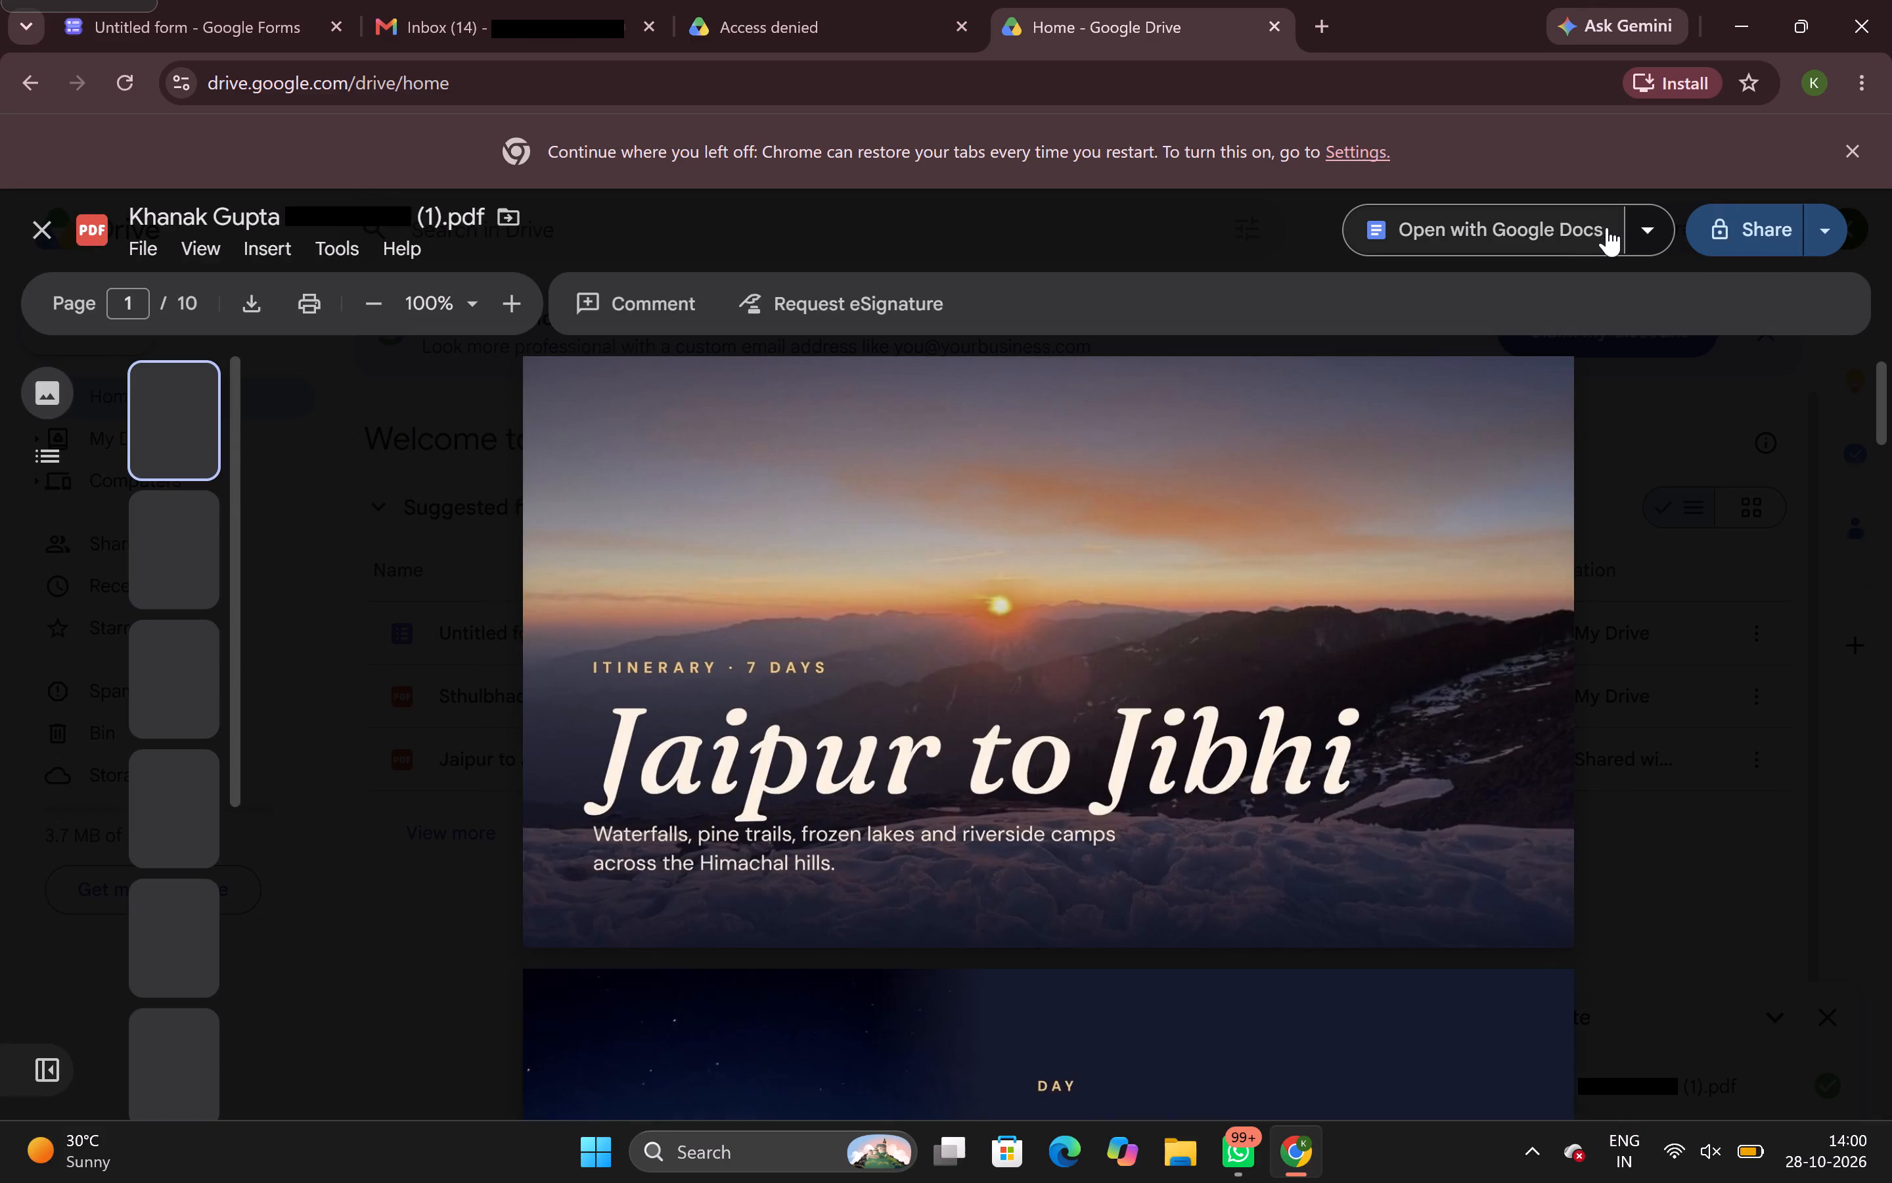
{"action": "left_click", "coordinate": [1728, 244]}
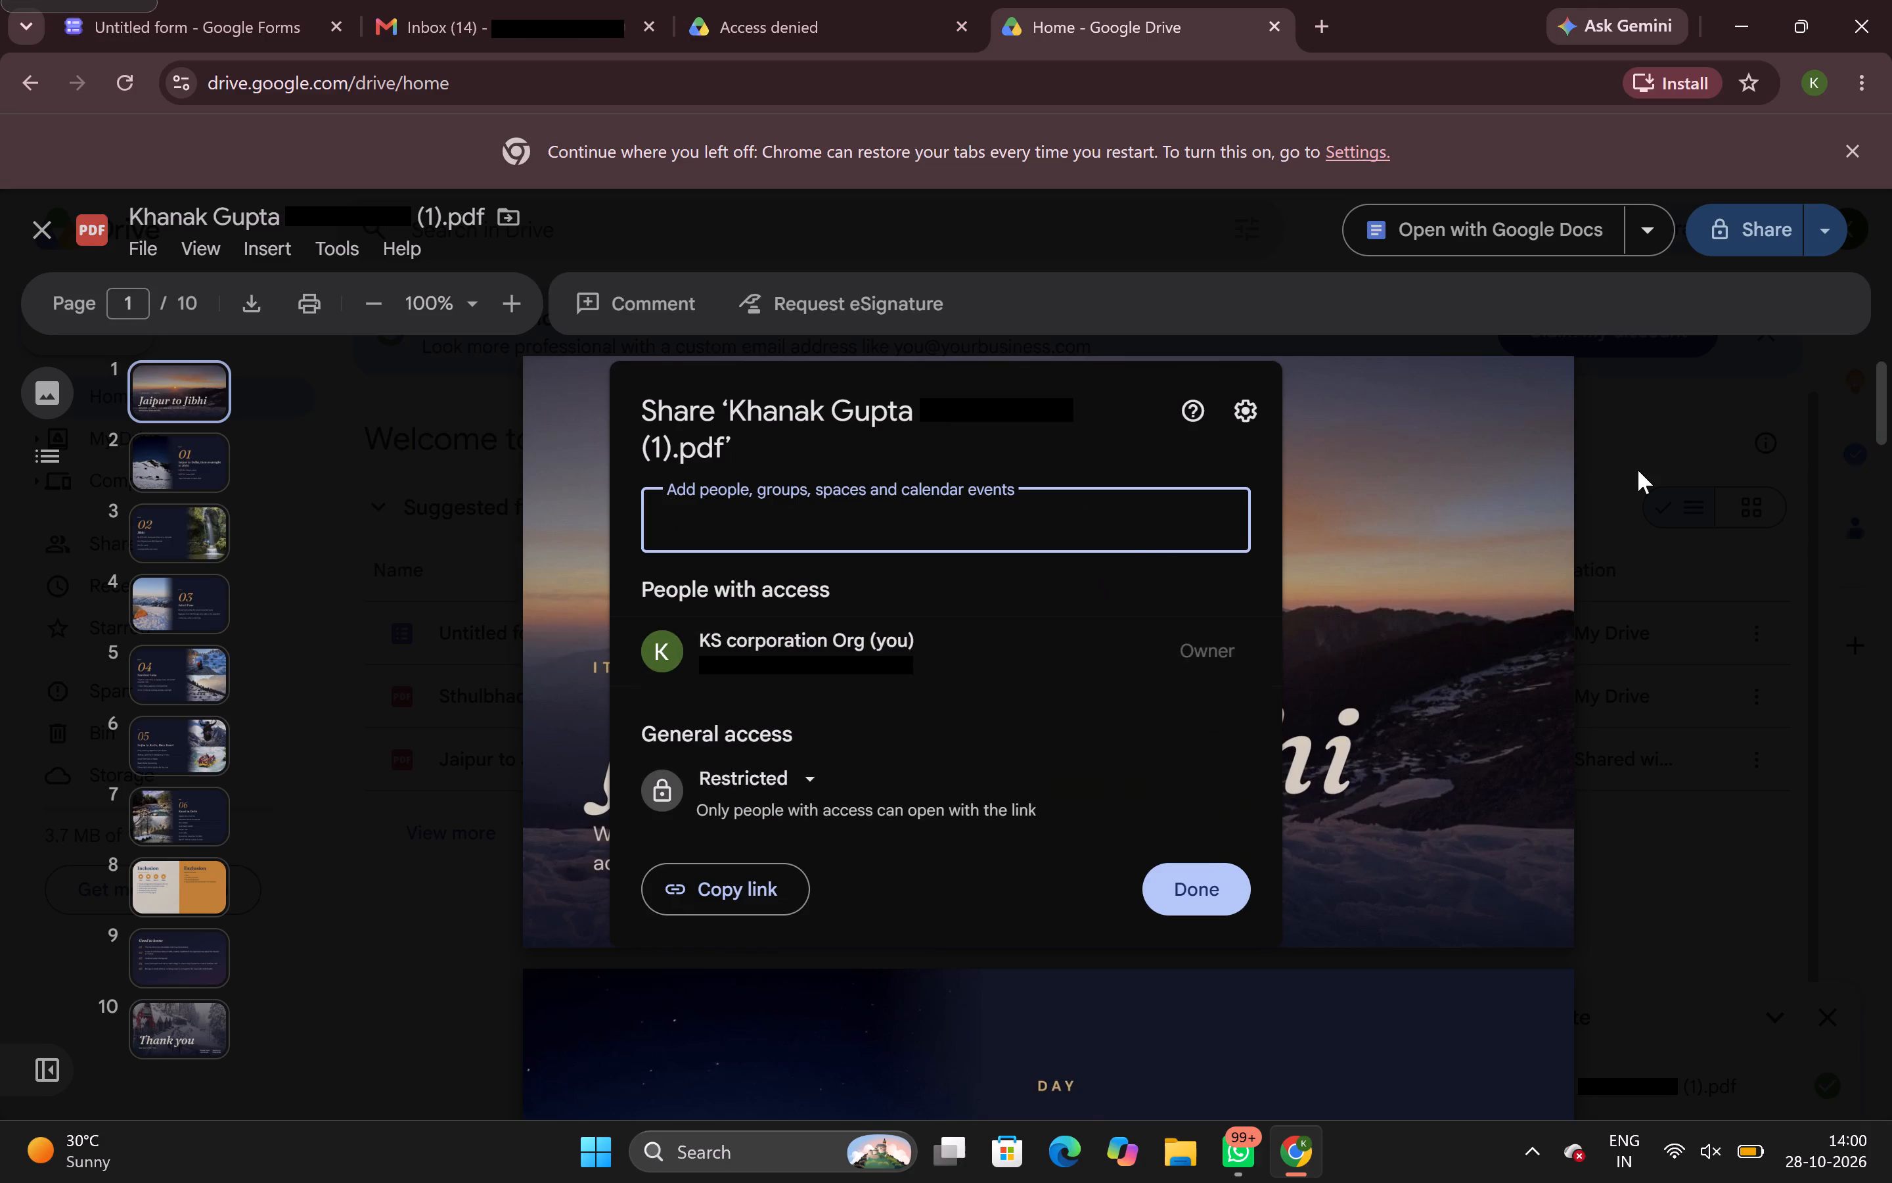
{"action": "left_click", "coordinate": [1638, 470]}
{"action": "left_click", "coordinate": [1811, 245]}
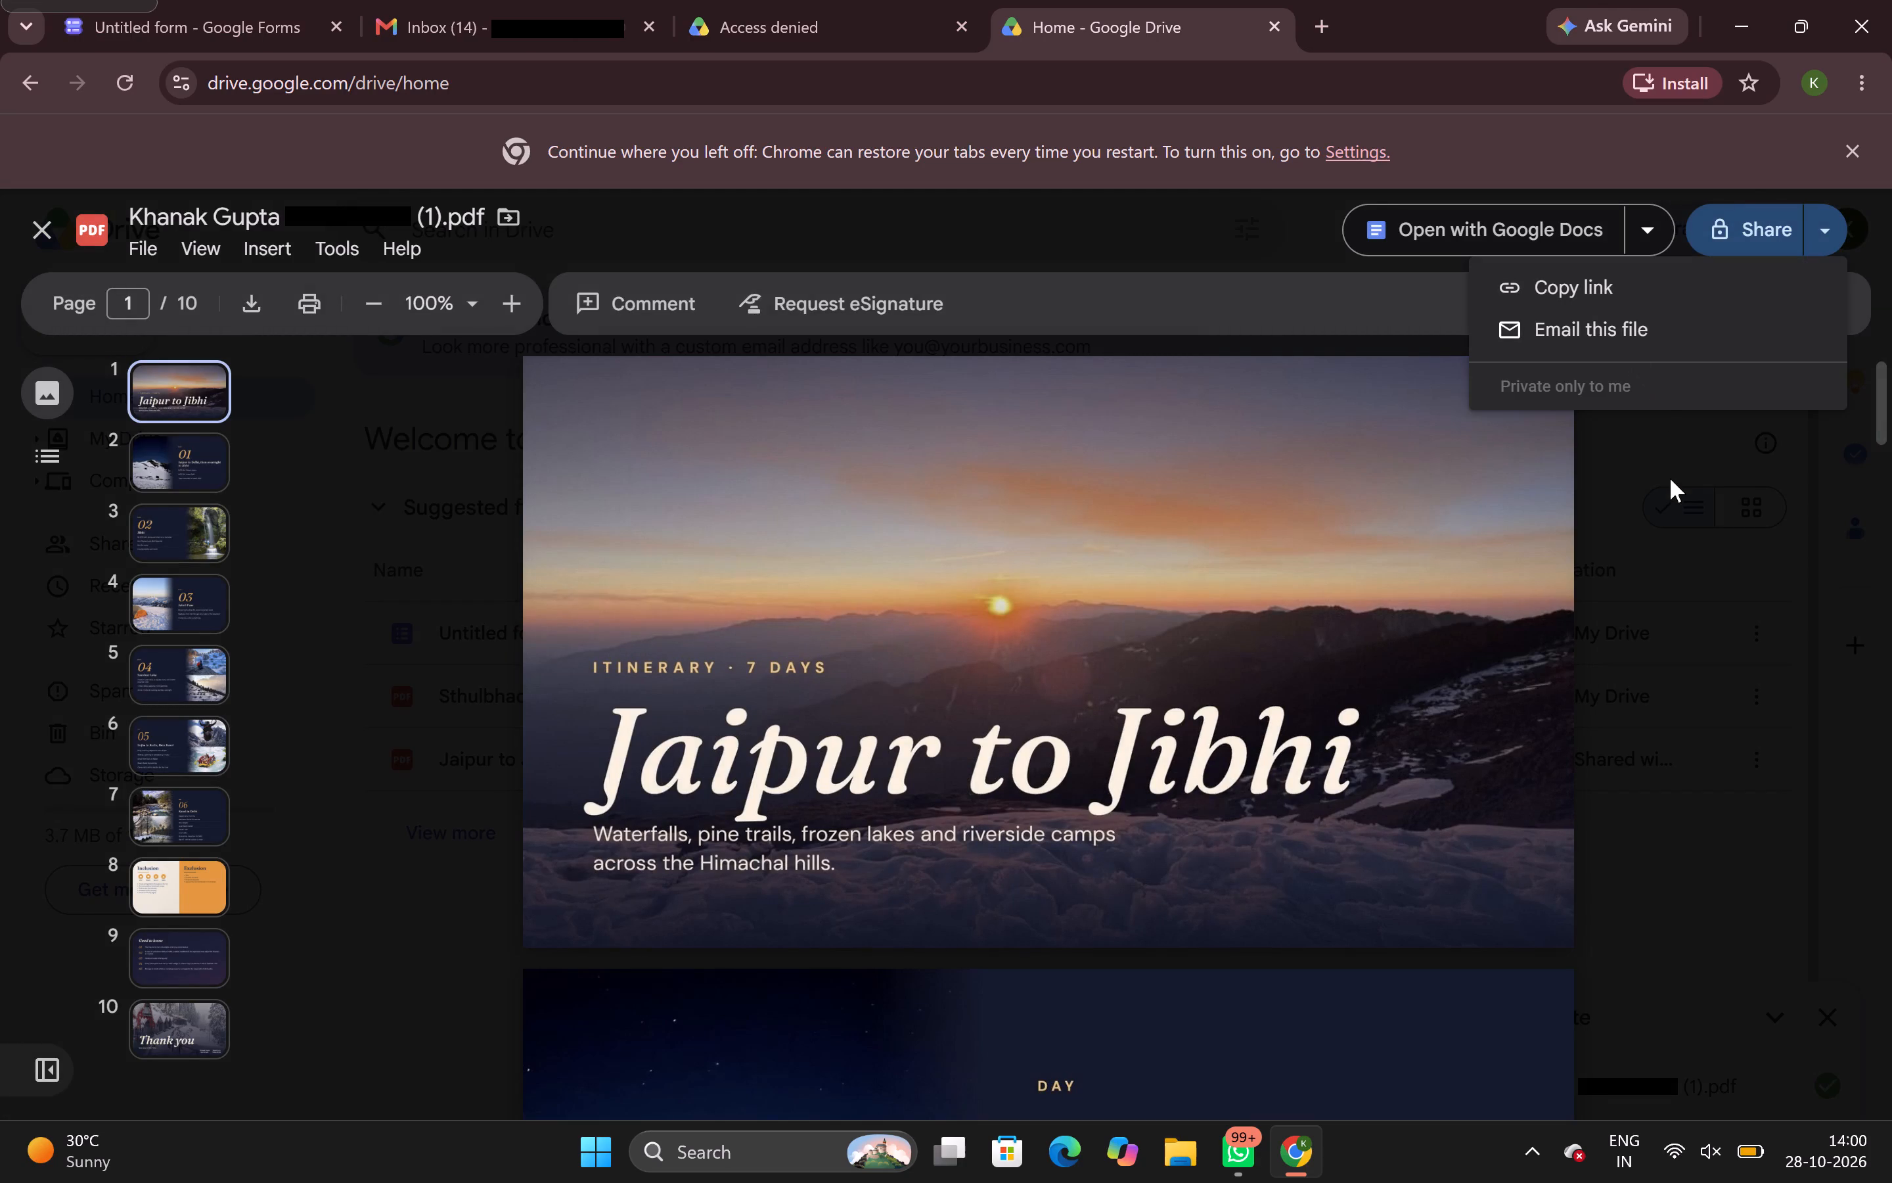
{"action": "left_click_drag", "start_coordinate": [1670, 478], "coordinate": [1734, 233]}
{"action": "left_click", "coordinate": [1734, 233]}
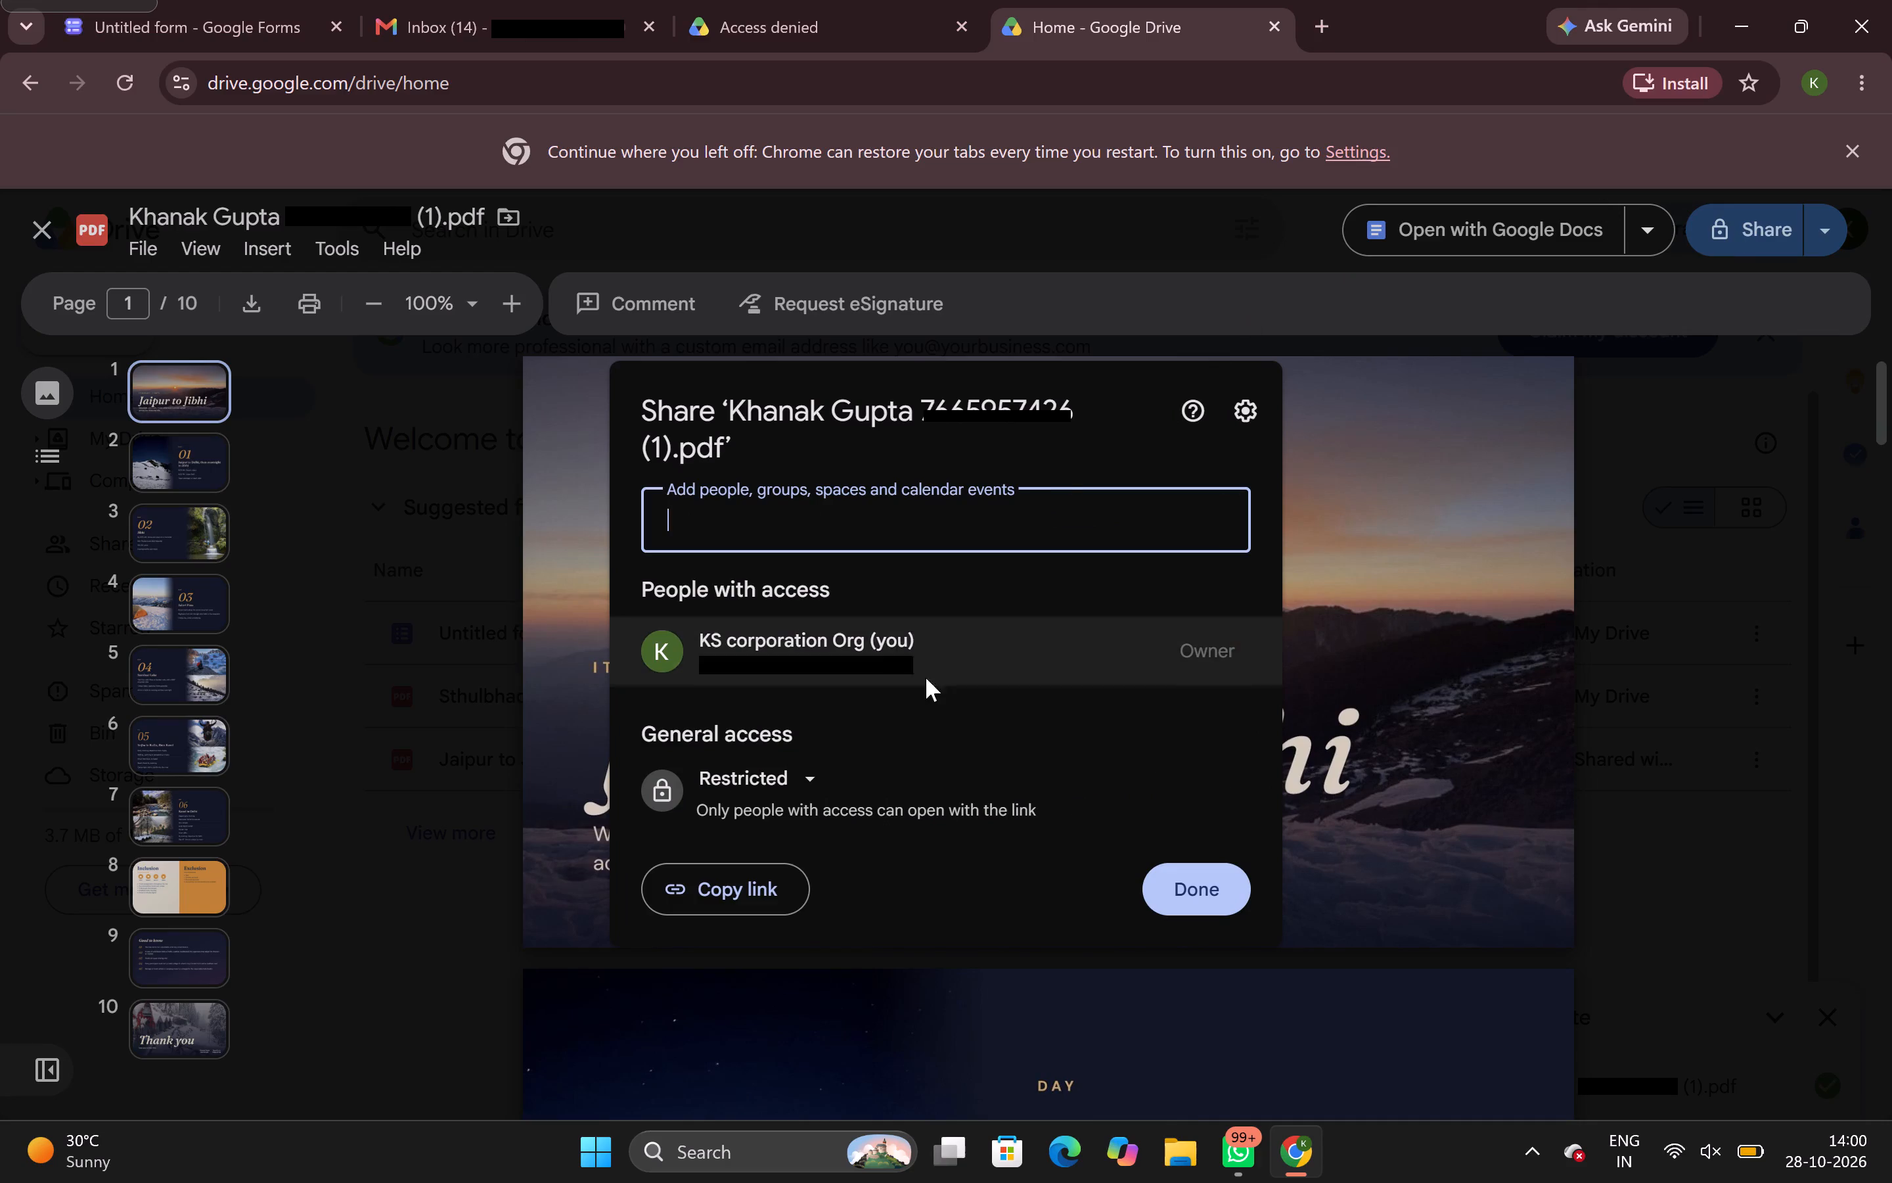
{"action": "left_click", "coordinate": [789, 788]}
{"action": "left_click", "coordinate": [824, 911]}
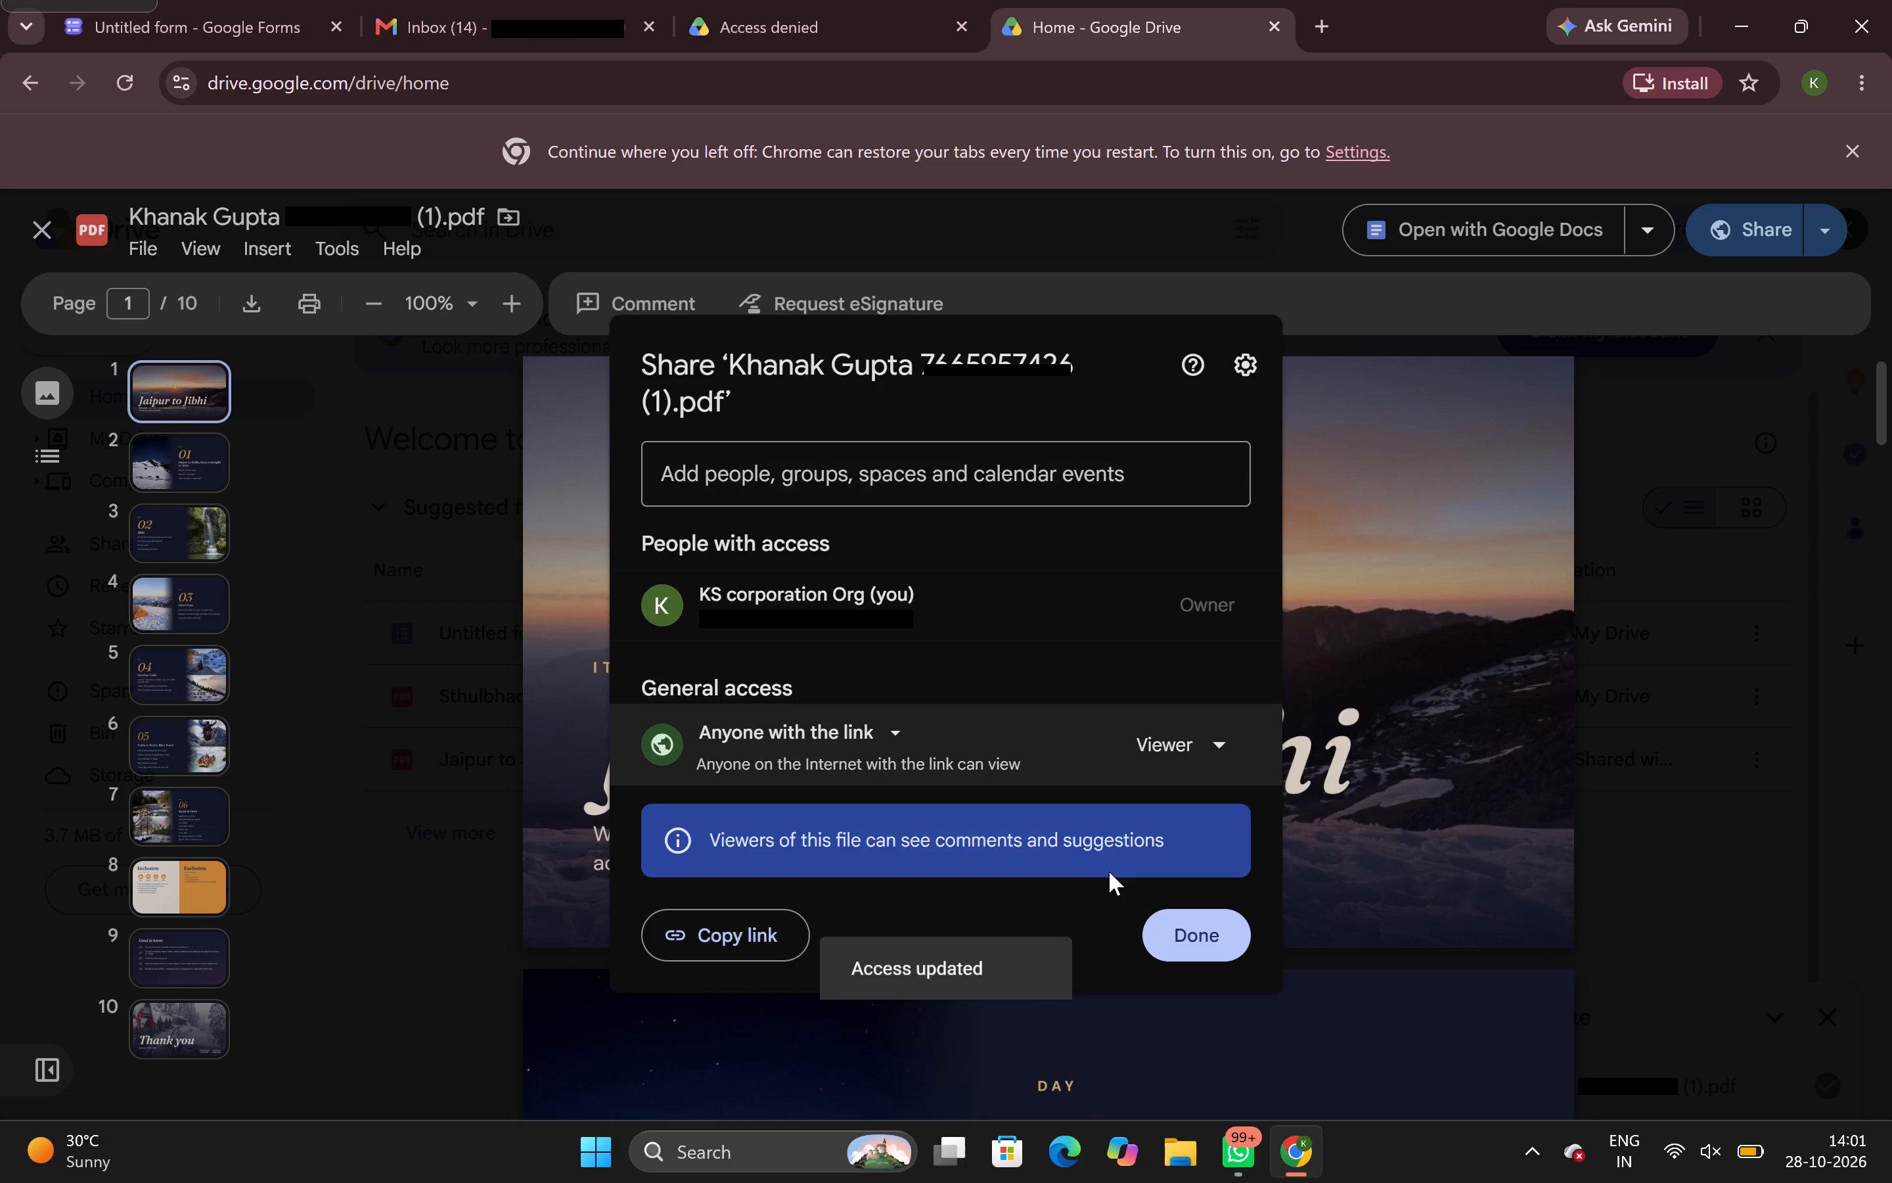
{"action": "left_click", "coordinate": [1171, 930]}
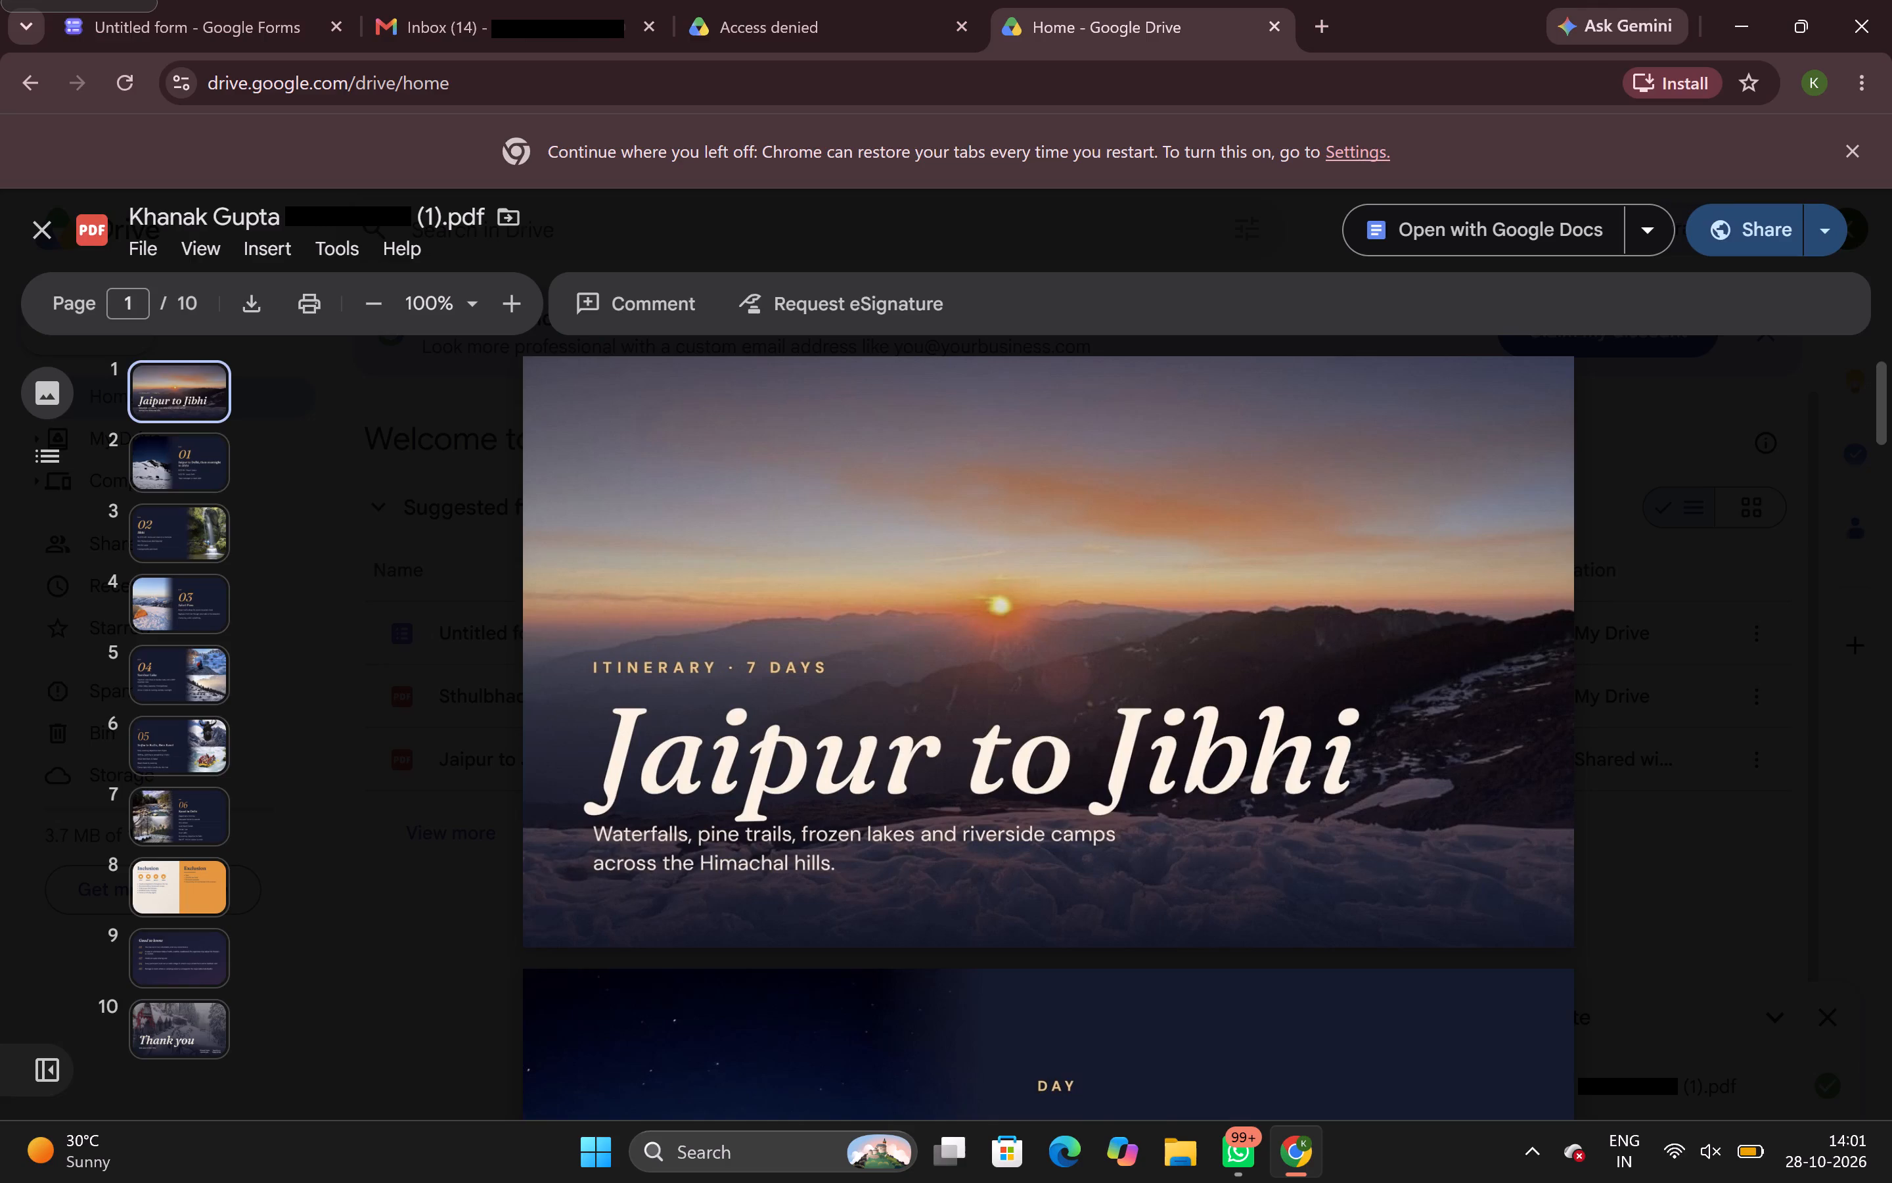
Open the Jaipur to Jibhi itinerary PDF with Google Docs.
{"action": "scroll", "coordinate": [1171, 930], "scroll_direction": "up", "scroll_amount": 1}
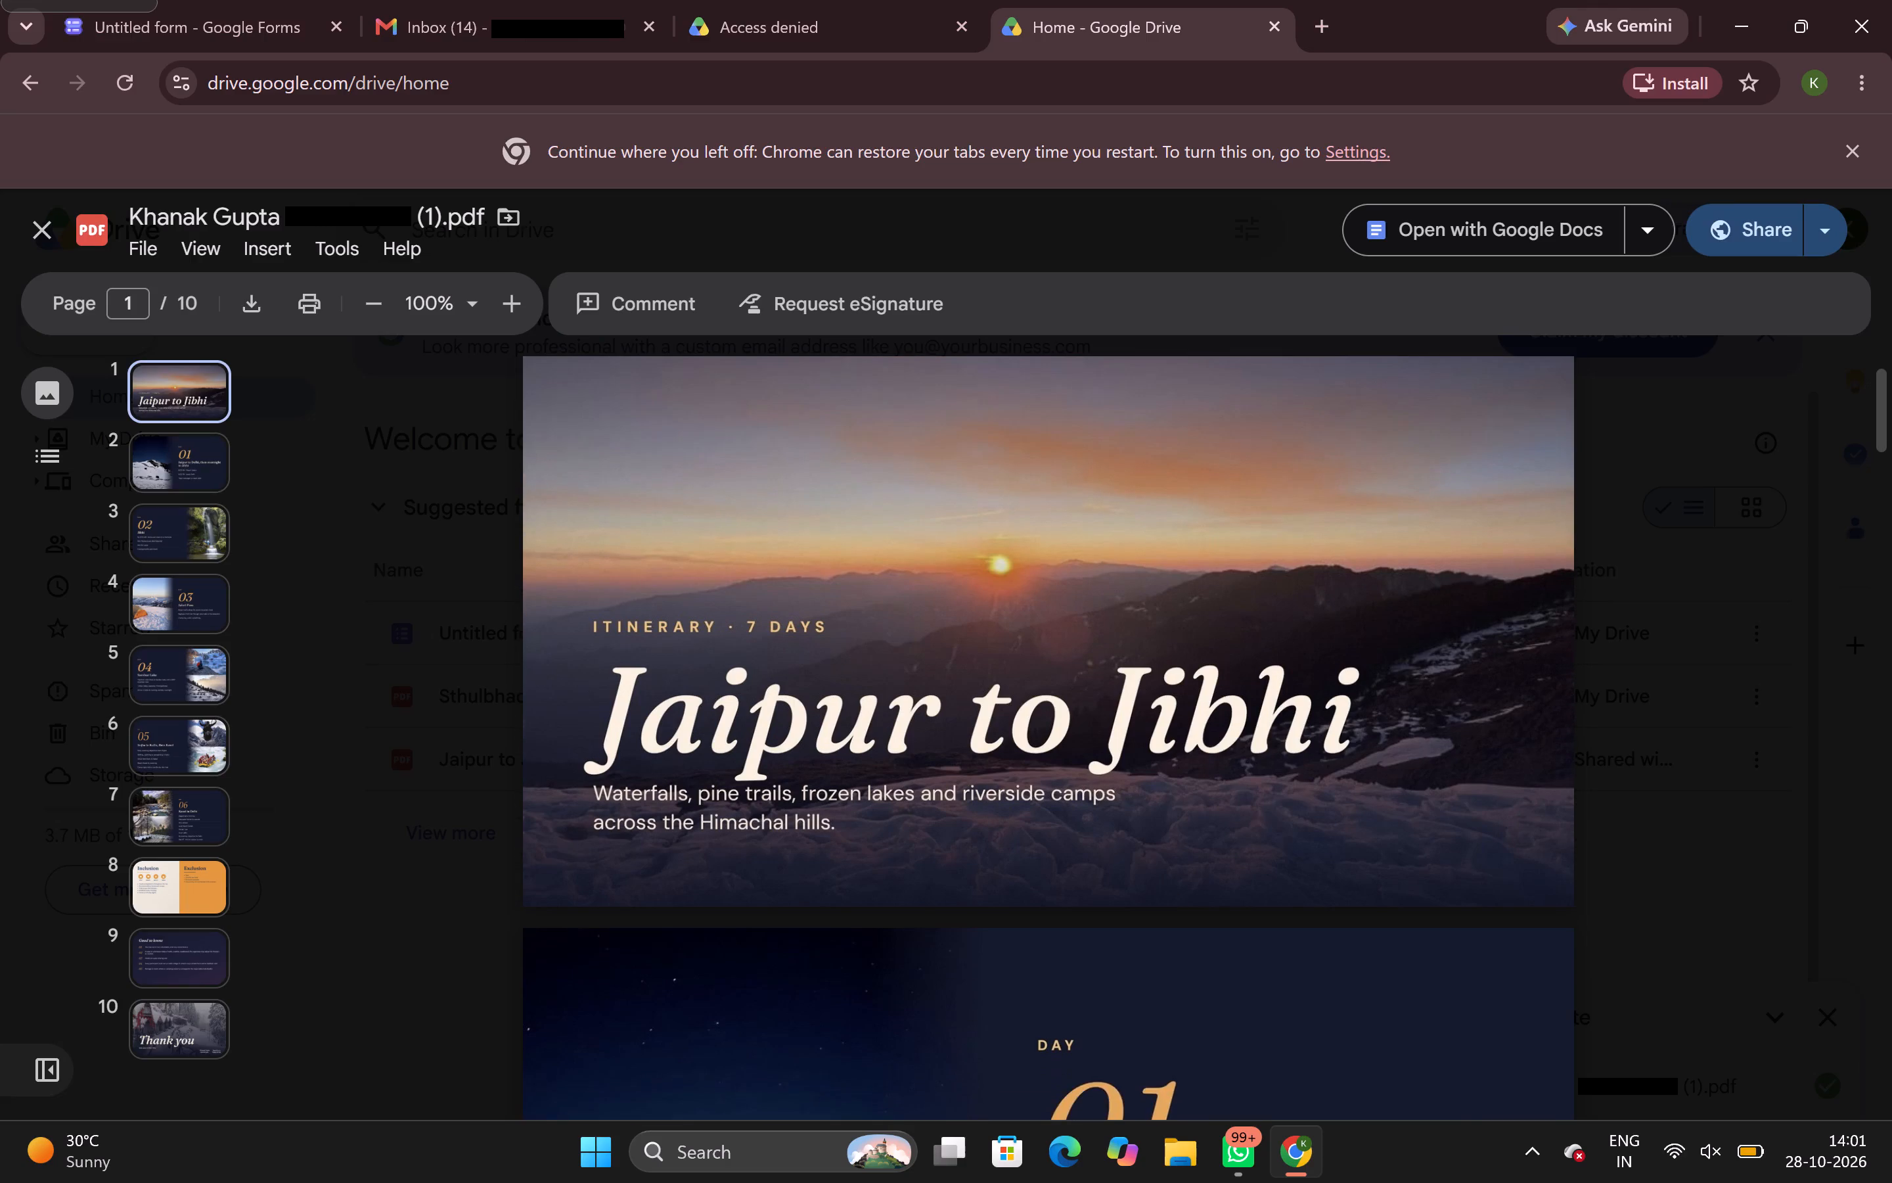
{"action": "scroll", "coordinate": [1171, 930], "scroll_direction": "up", "scroll_amount": 1}
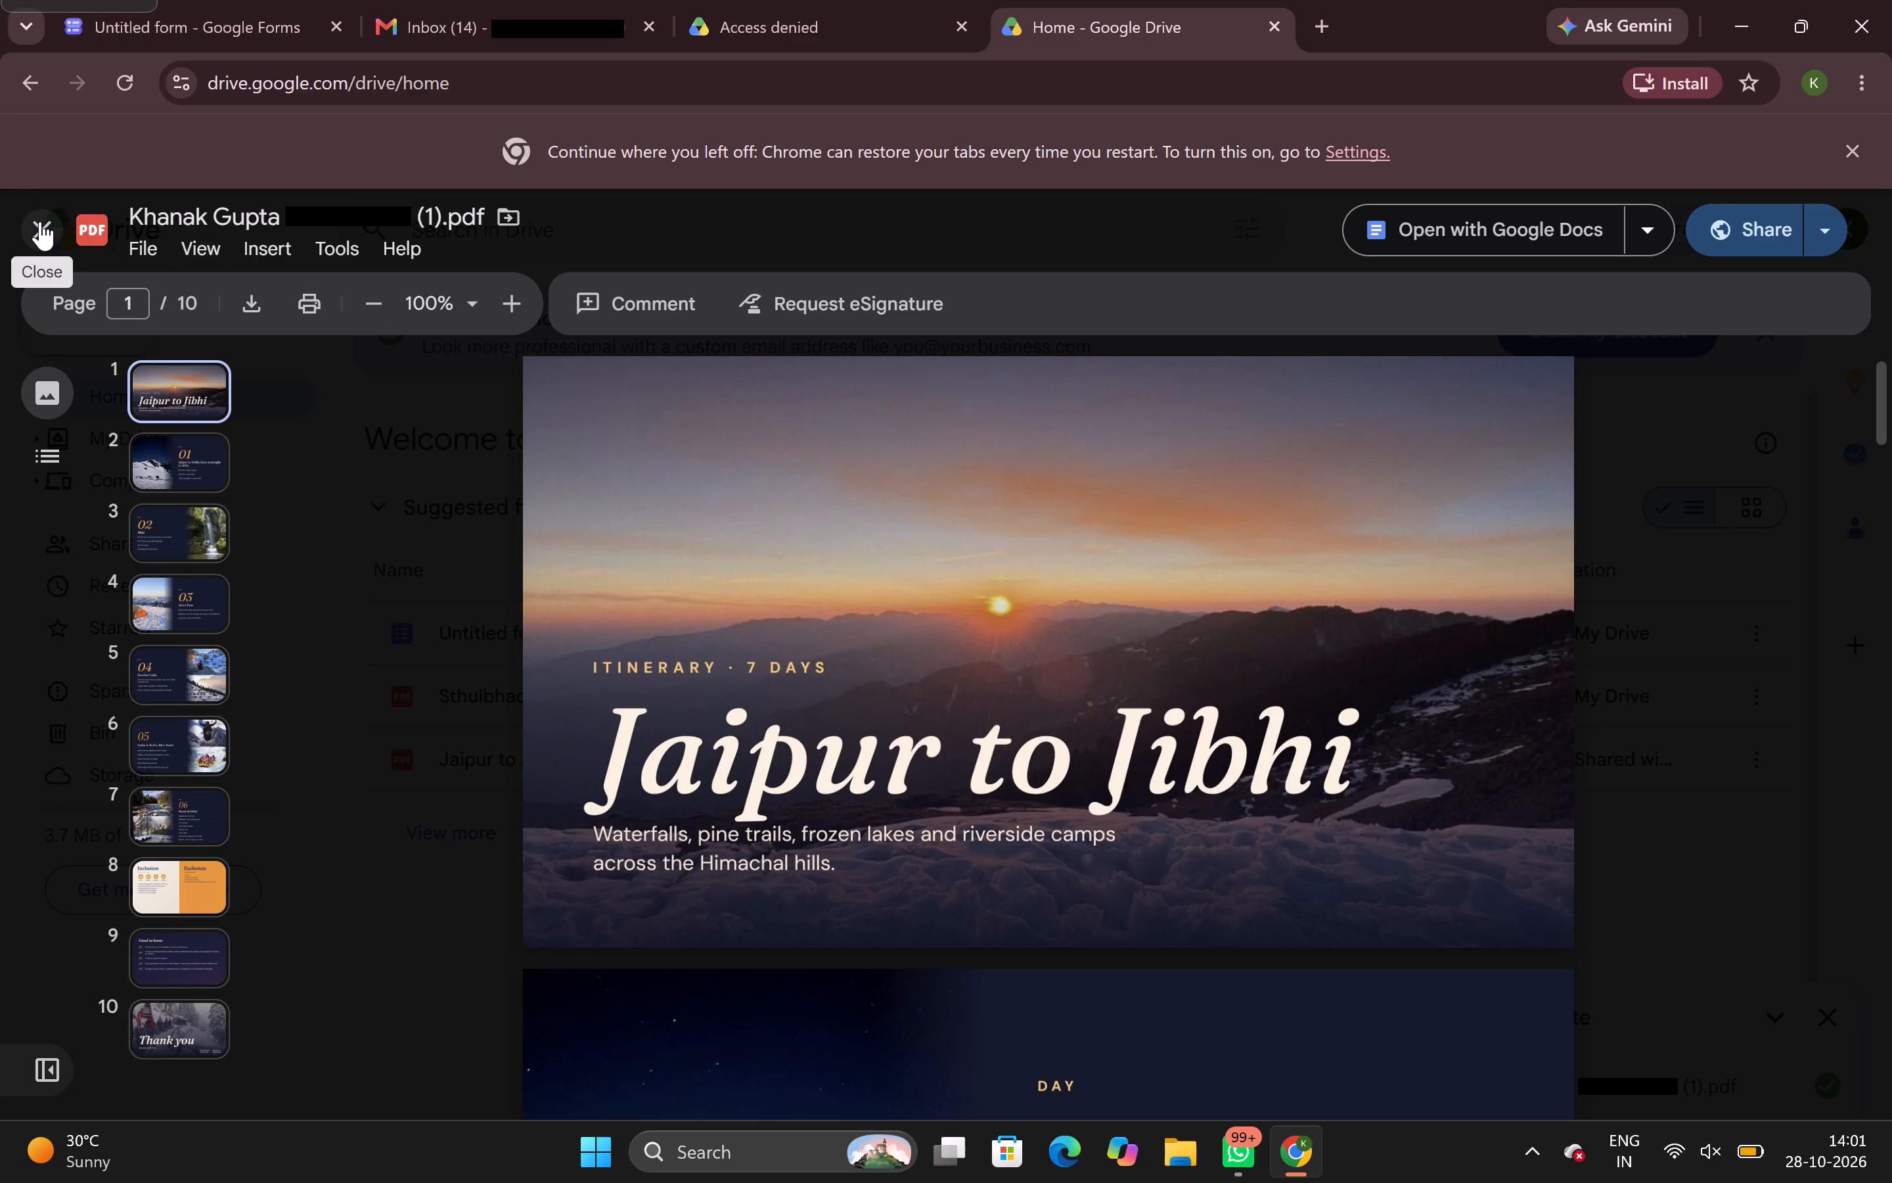
{"action": "left_click", "coordinate": [1524, 227]}
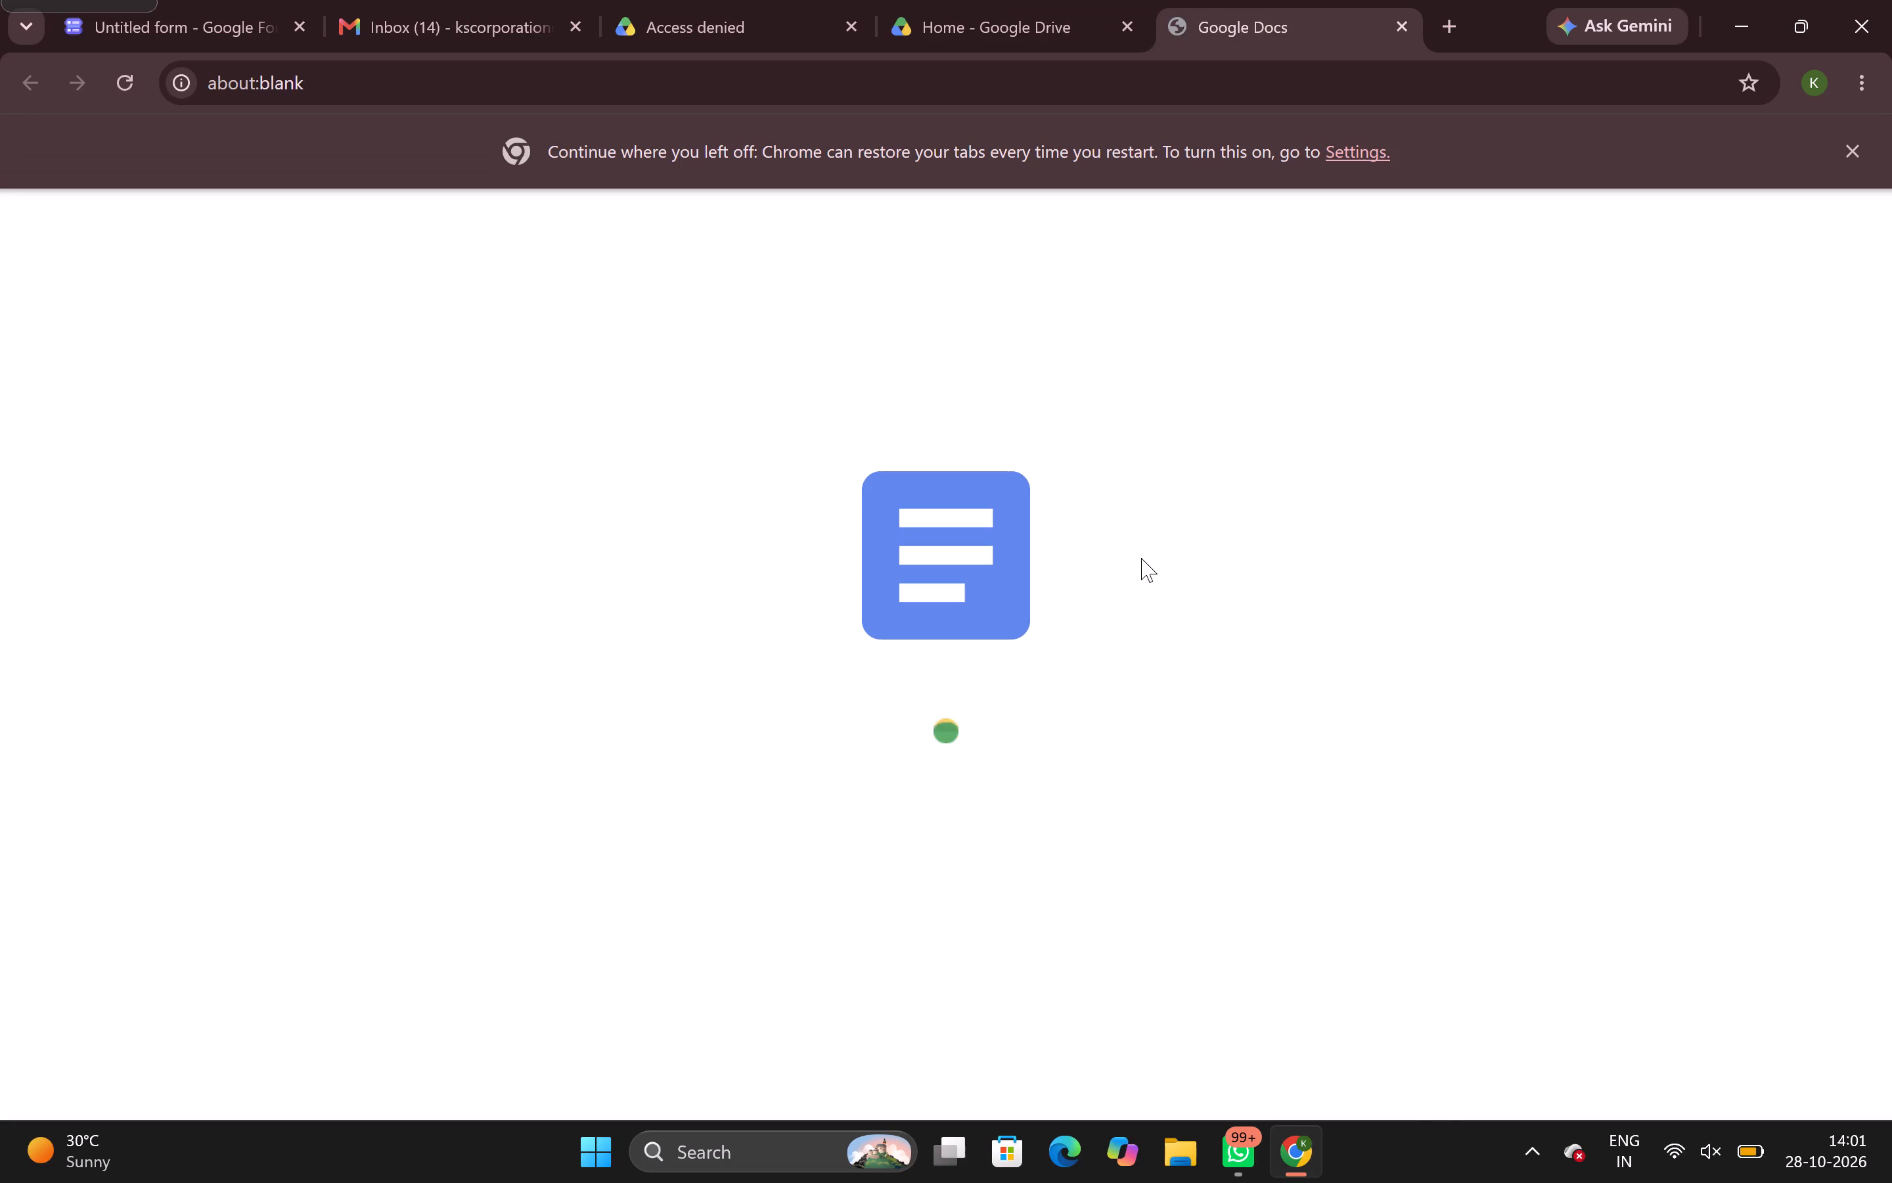
Close the Access denied and Gmail inbox tabs.
{"action": "left_click", "coordinate": [855, 20]}
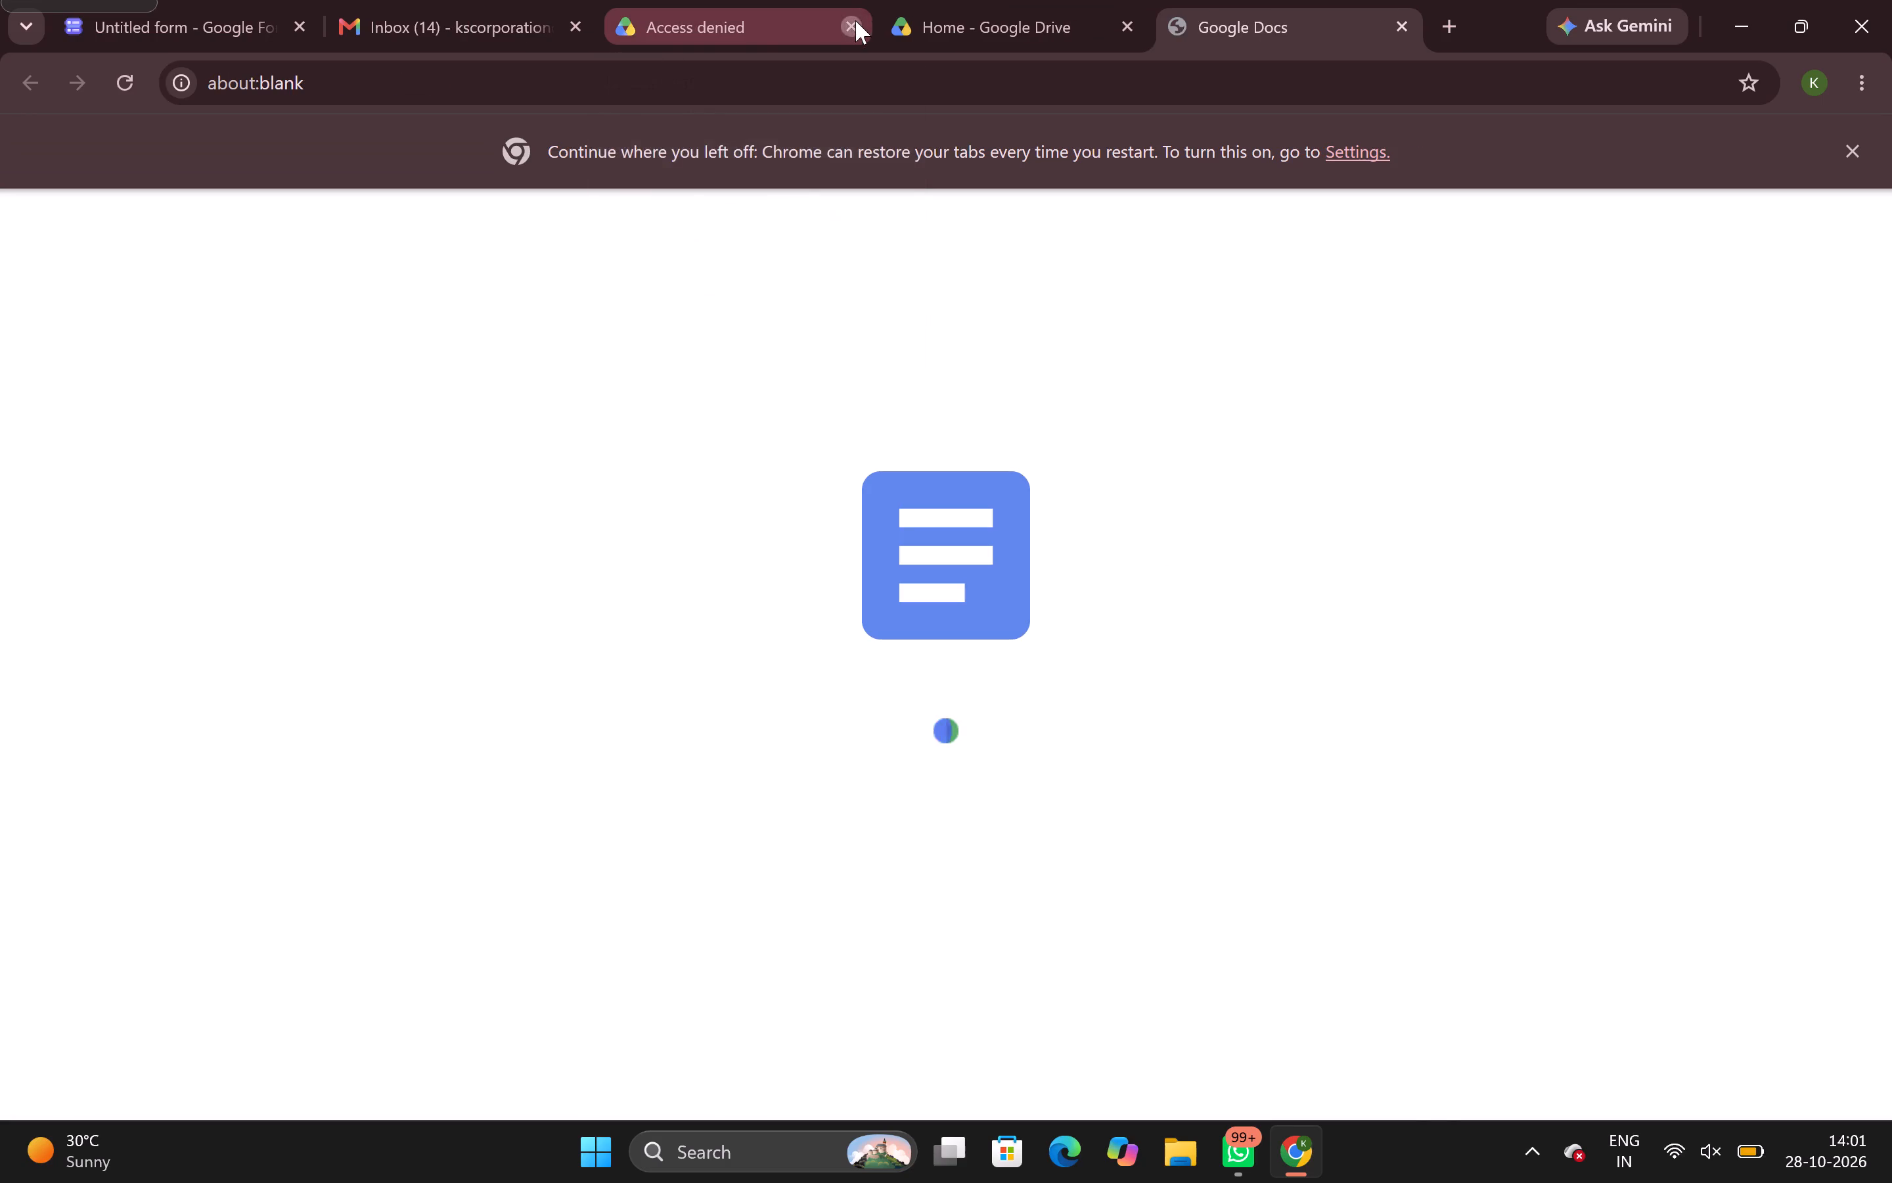
{"action": "left_click", "coordinate": [573, 22]}
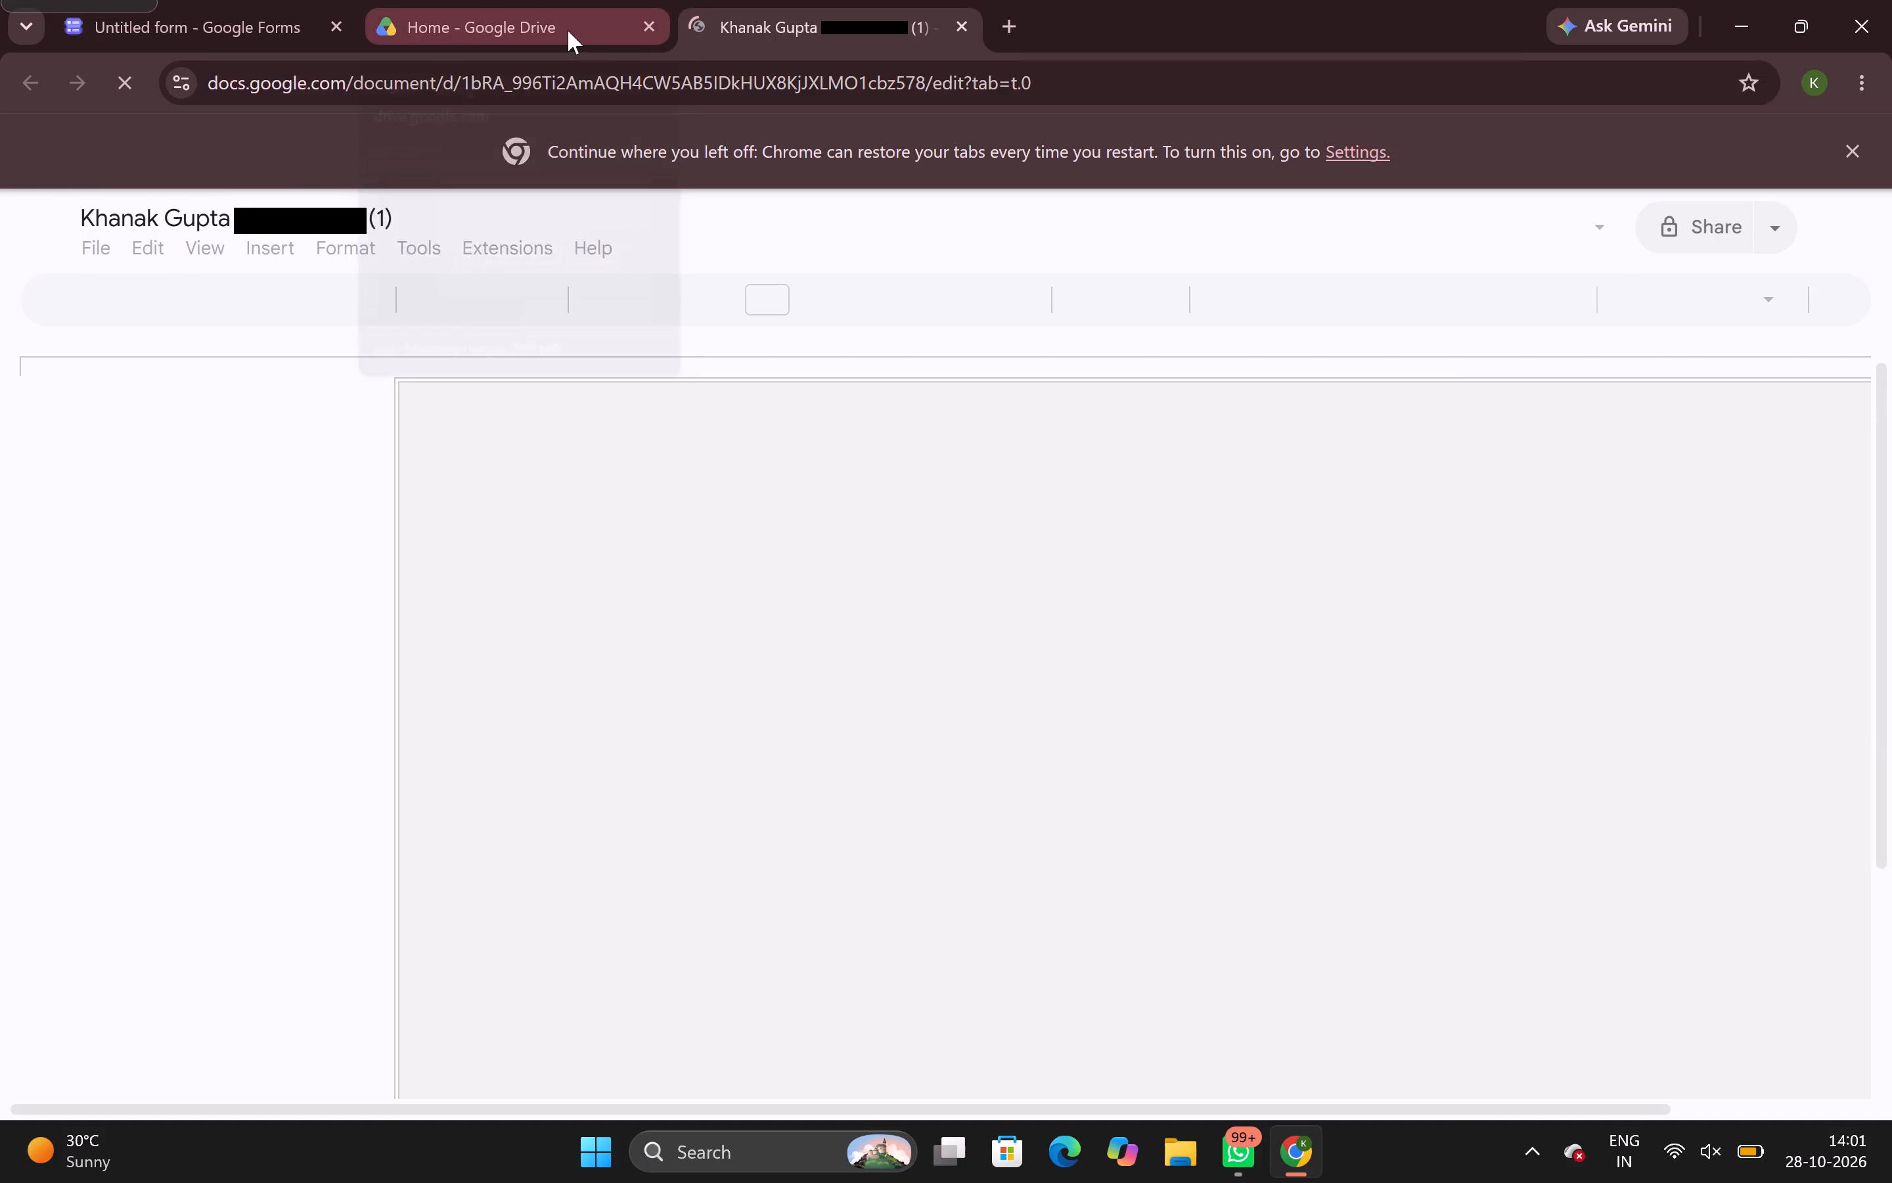
Look through the itinerary pages in the Google Docs version of the PDF.
{"action": "scroll", "coordinate": [858, 625], "scroll_direction": "down", "scroll_amount": 1}
{"action": "scroll", "coordinate": [858, 625], "scroll_direction": "up", "scroll_amount": 1}
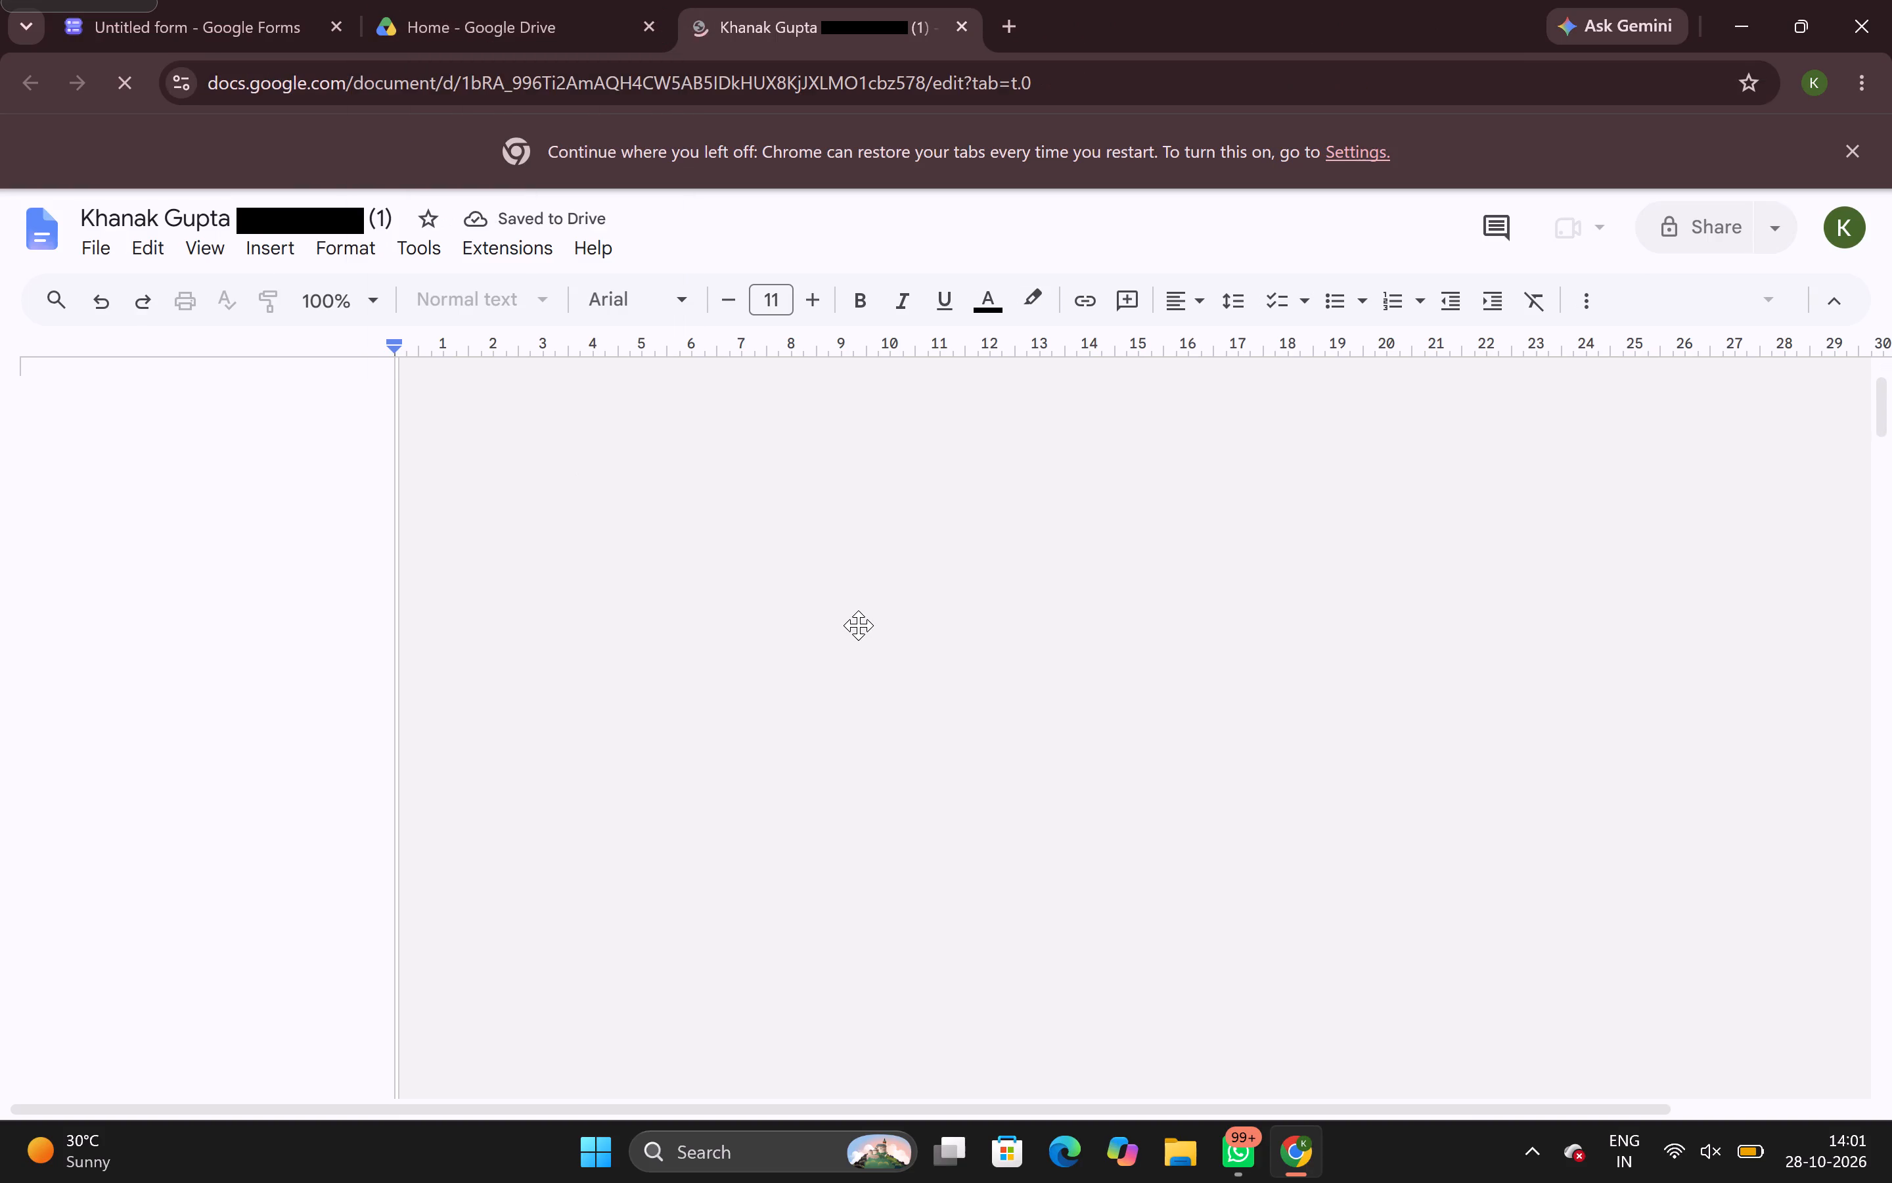
{"action": "scroll", "coordinate": [858, 625], "scroll_direction": "up", "scroll_amount": 1}
{"action": "scroll", "coordinate": [858, 625], "scroll_direction": "down", "scroll_amount": 3}
{"action": "scroll", "coordinate": [815, 776], "scroll_direction": "down", "scroll_amount": 2}
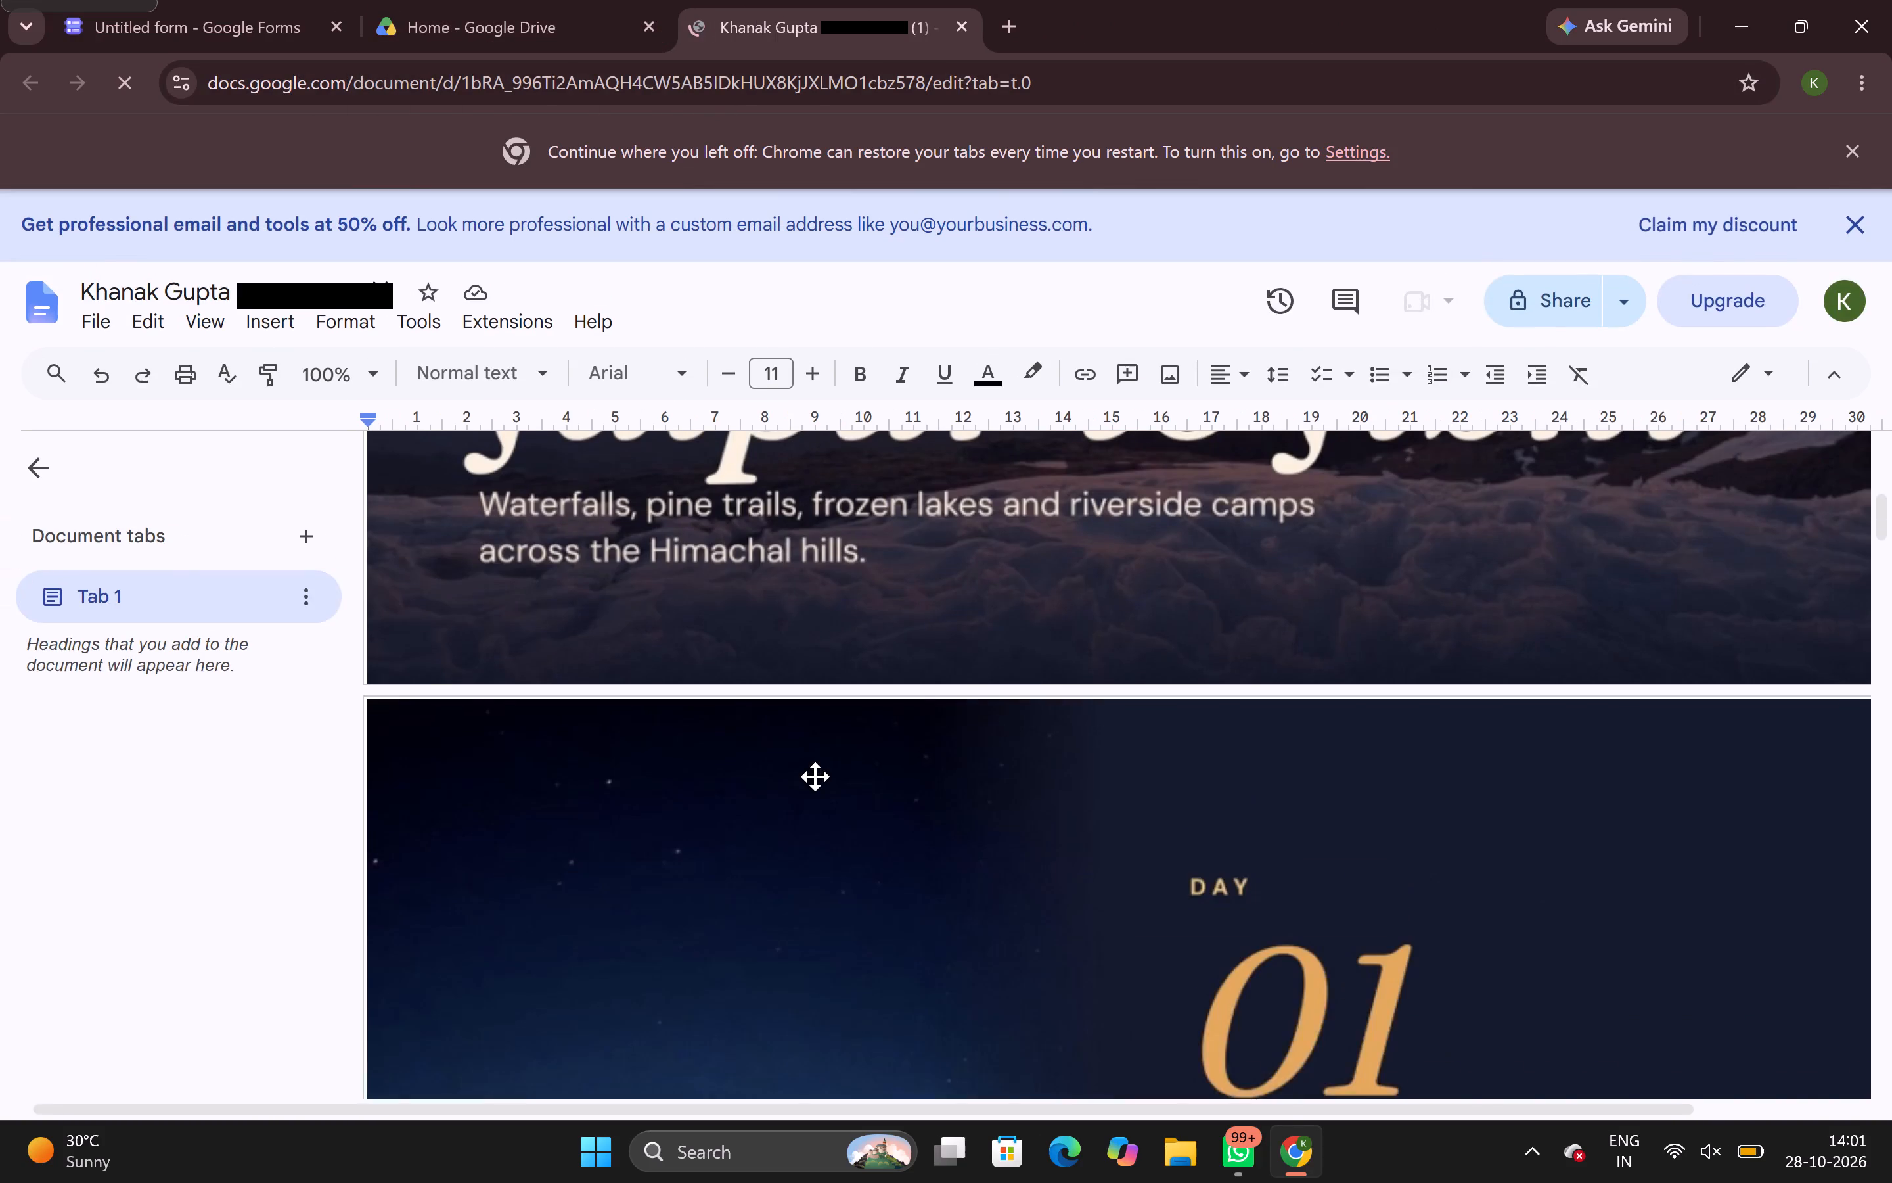
{"action": "scroll", "coordinate": [815, 776], "scroll_direction": "down", "scroll_amount": 2}
Switch back to the Google Drive tab.
{"action": "left_click", "coordinate": [538, 12]}
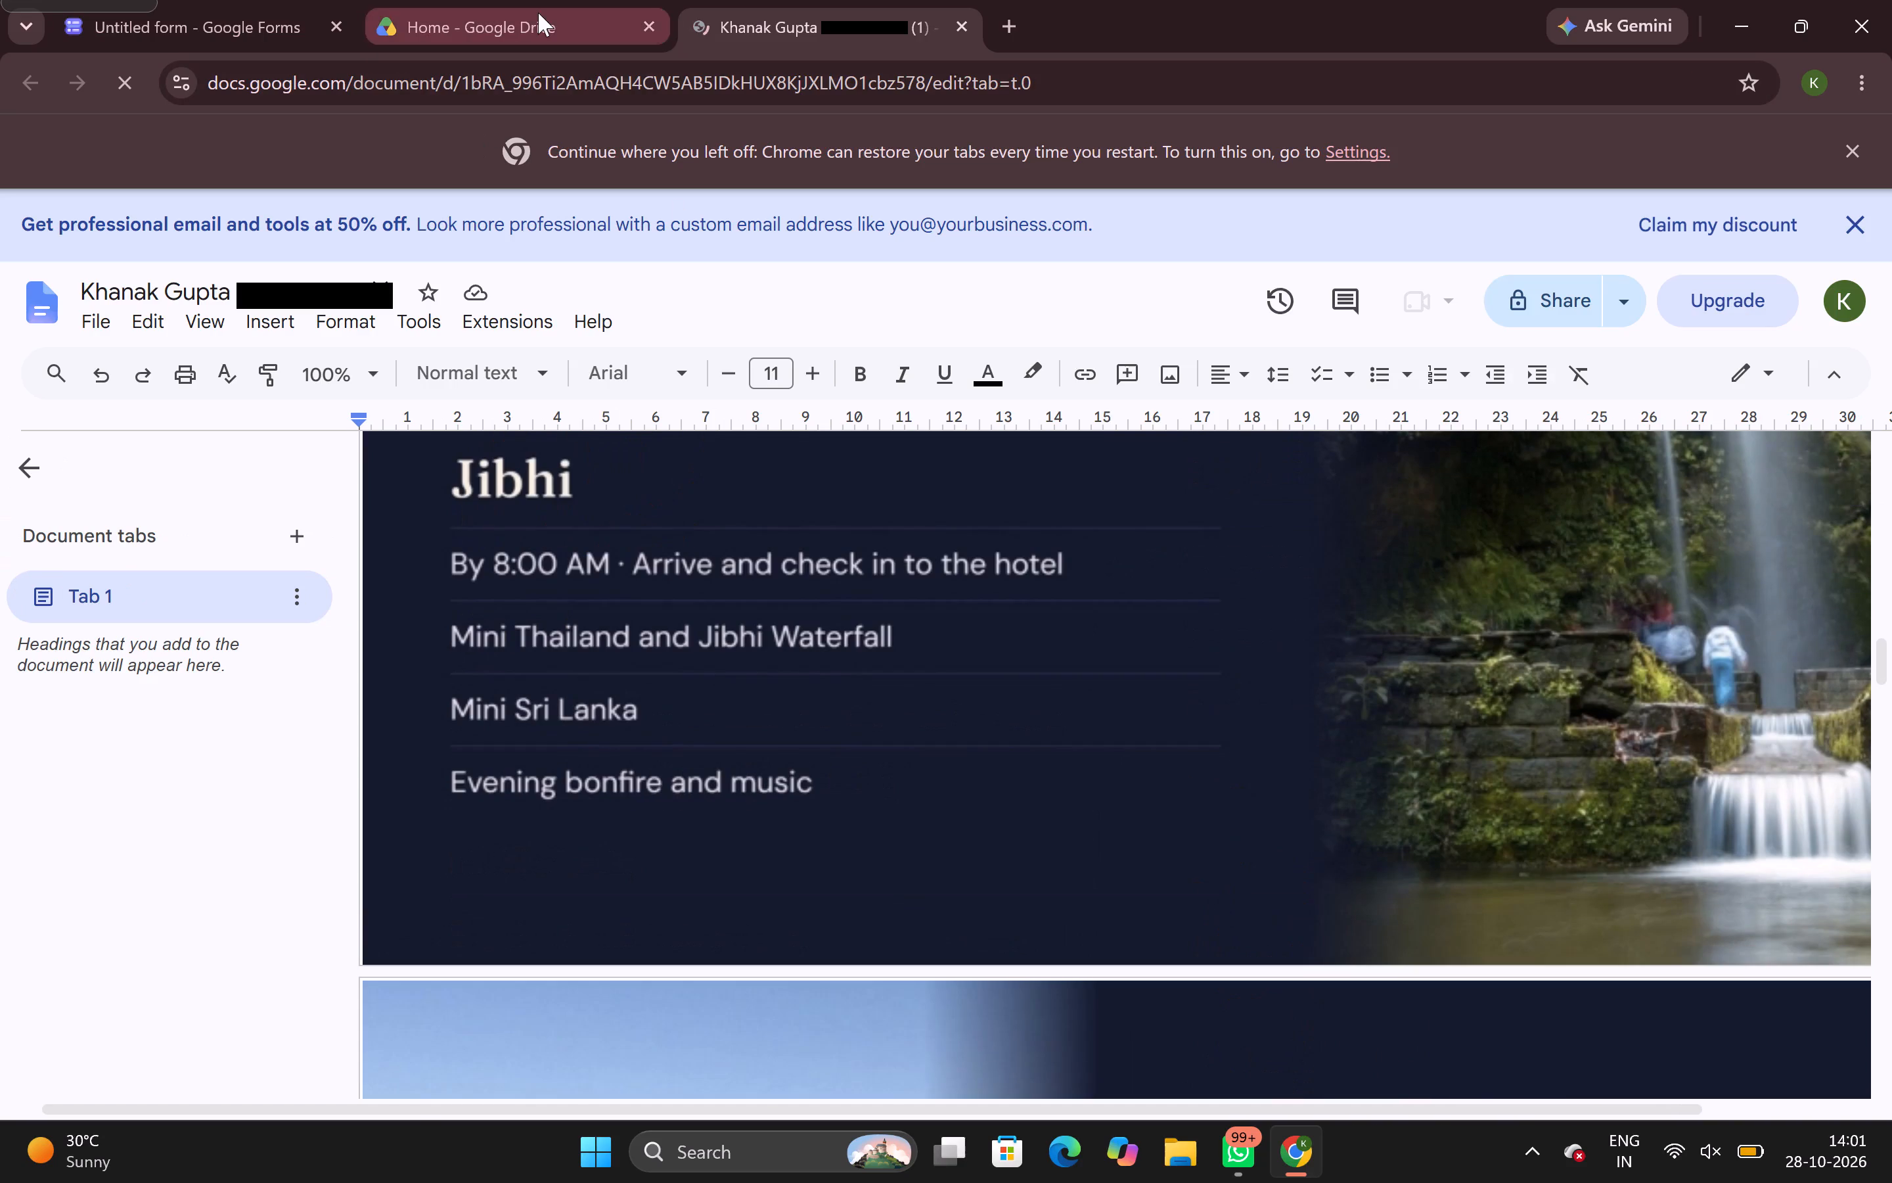
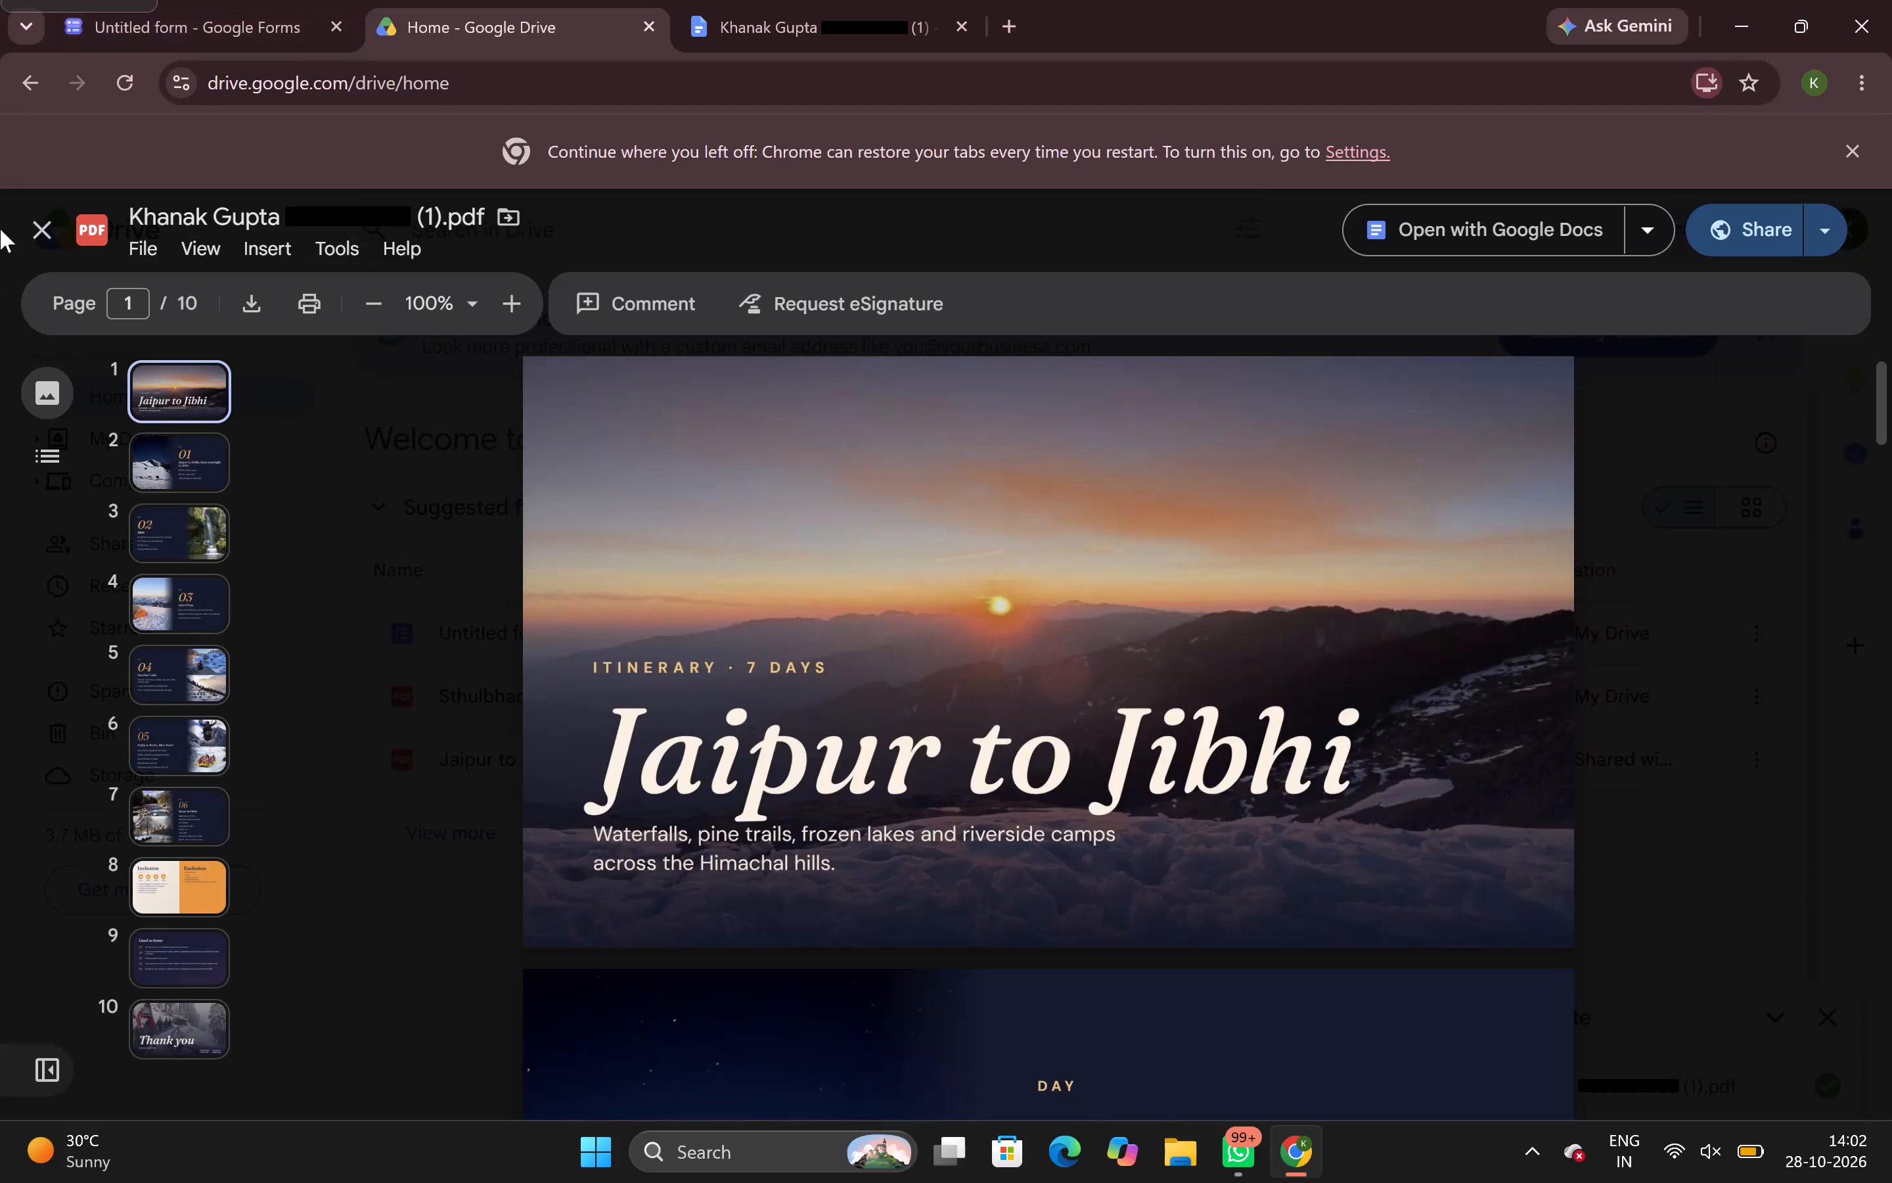
Close the PDF preview and copy the link to the itinerary's Google Docs version in My Drive.
{"action": "left_click", "coordinate": [34, 231]}
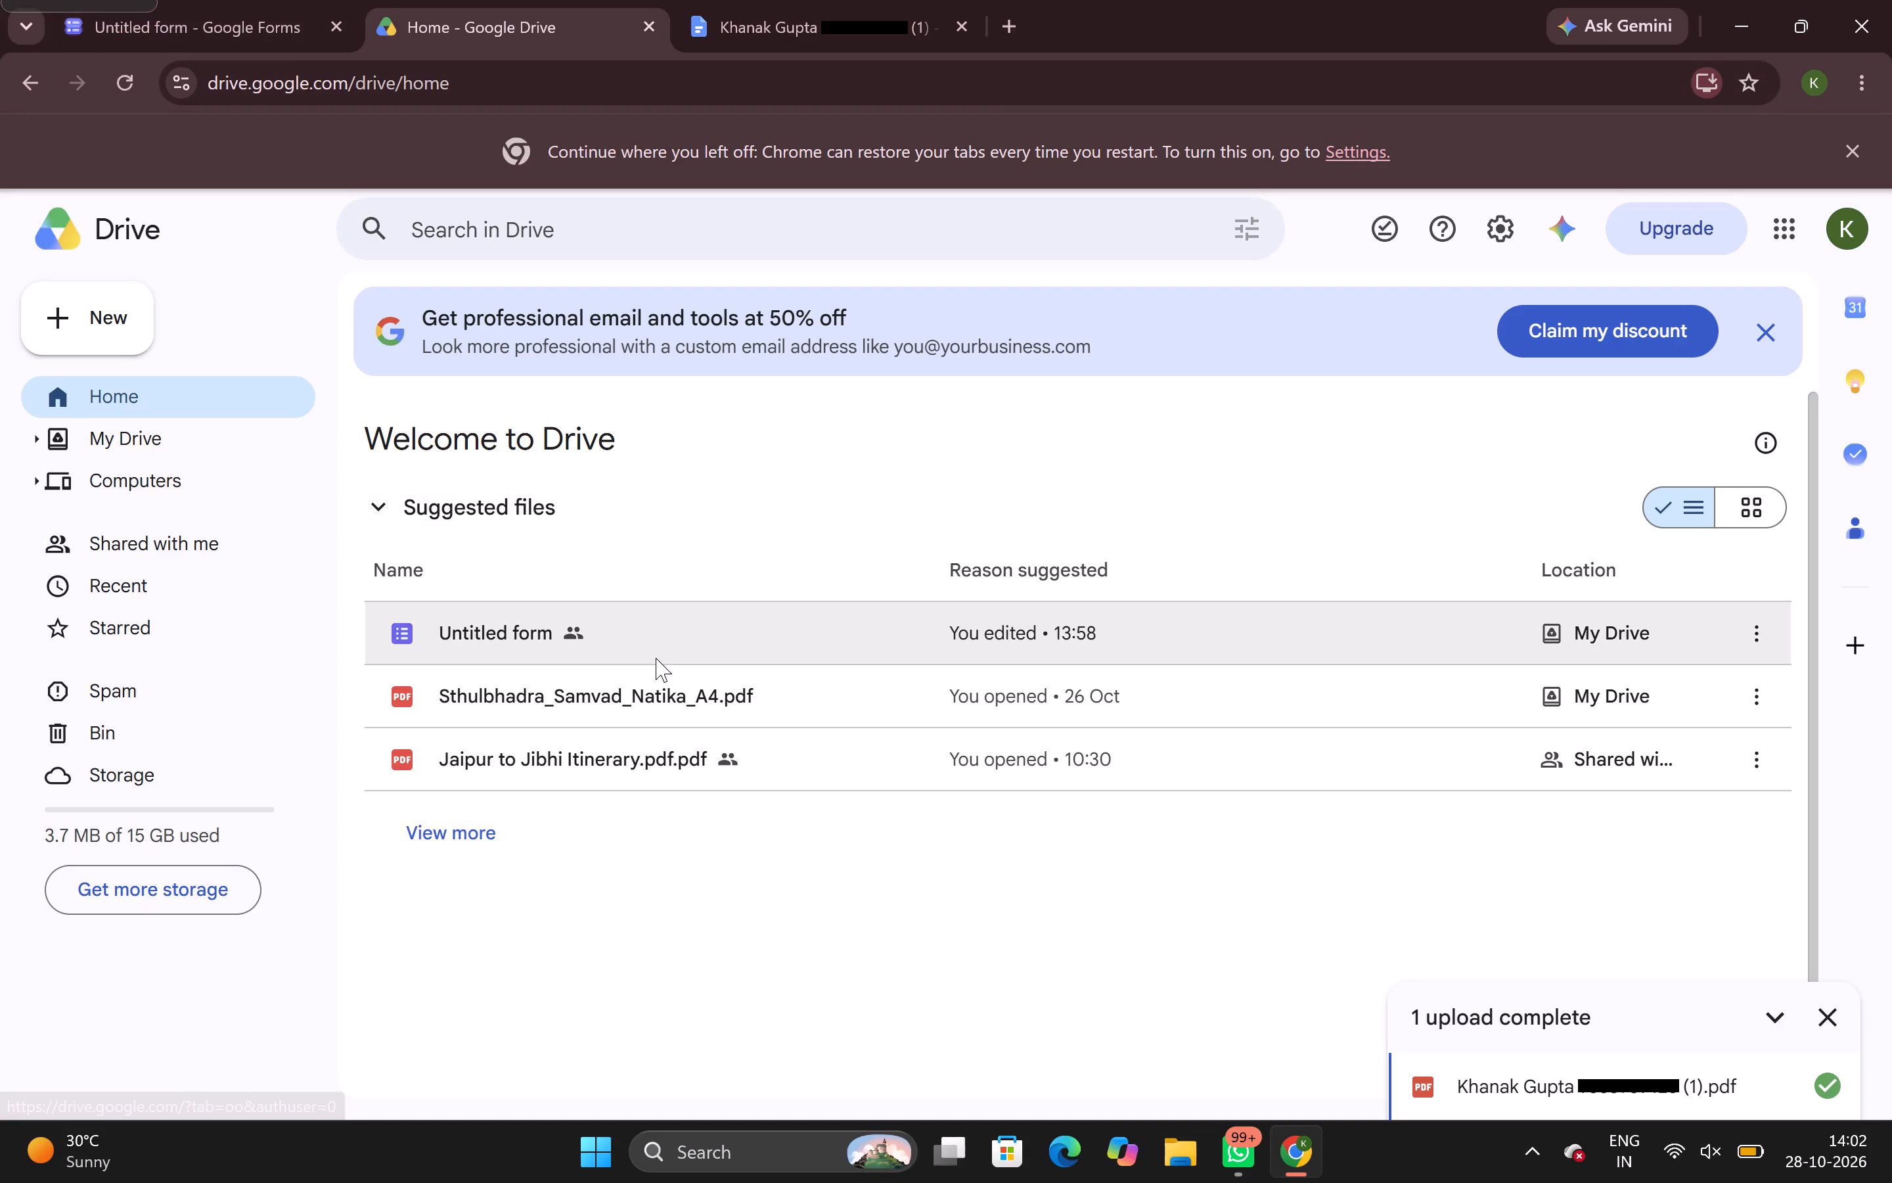
{"action": "scroll", "coordinate": [656, 658], "scroll_direction": "up", "scroll_amount": 3}
{"action": "scroll", "coordinate": [656, 658], "scroll_direction": "down", "scroll_amount": 1}
{"action": "scroll", "coordinate": [689, 914], "scroll_direction": "up", "scroll_amount": 3}
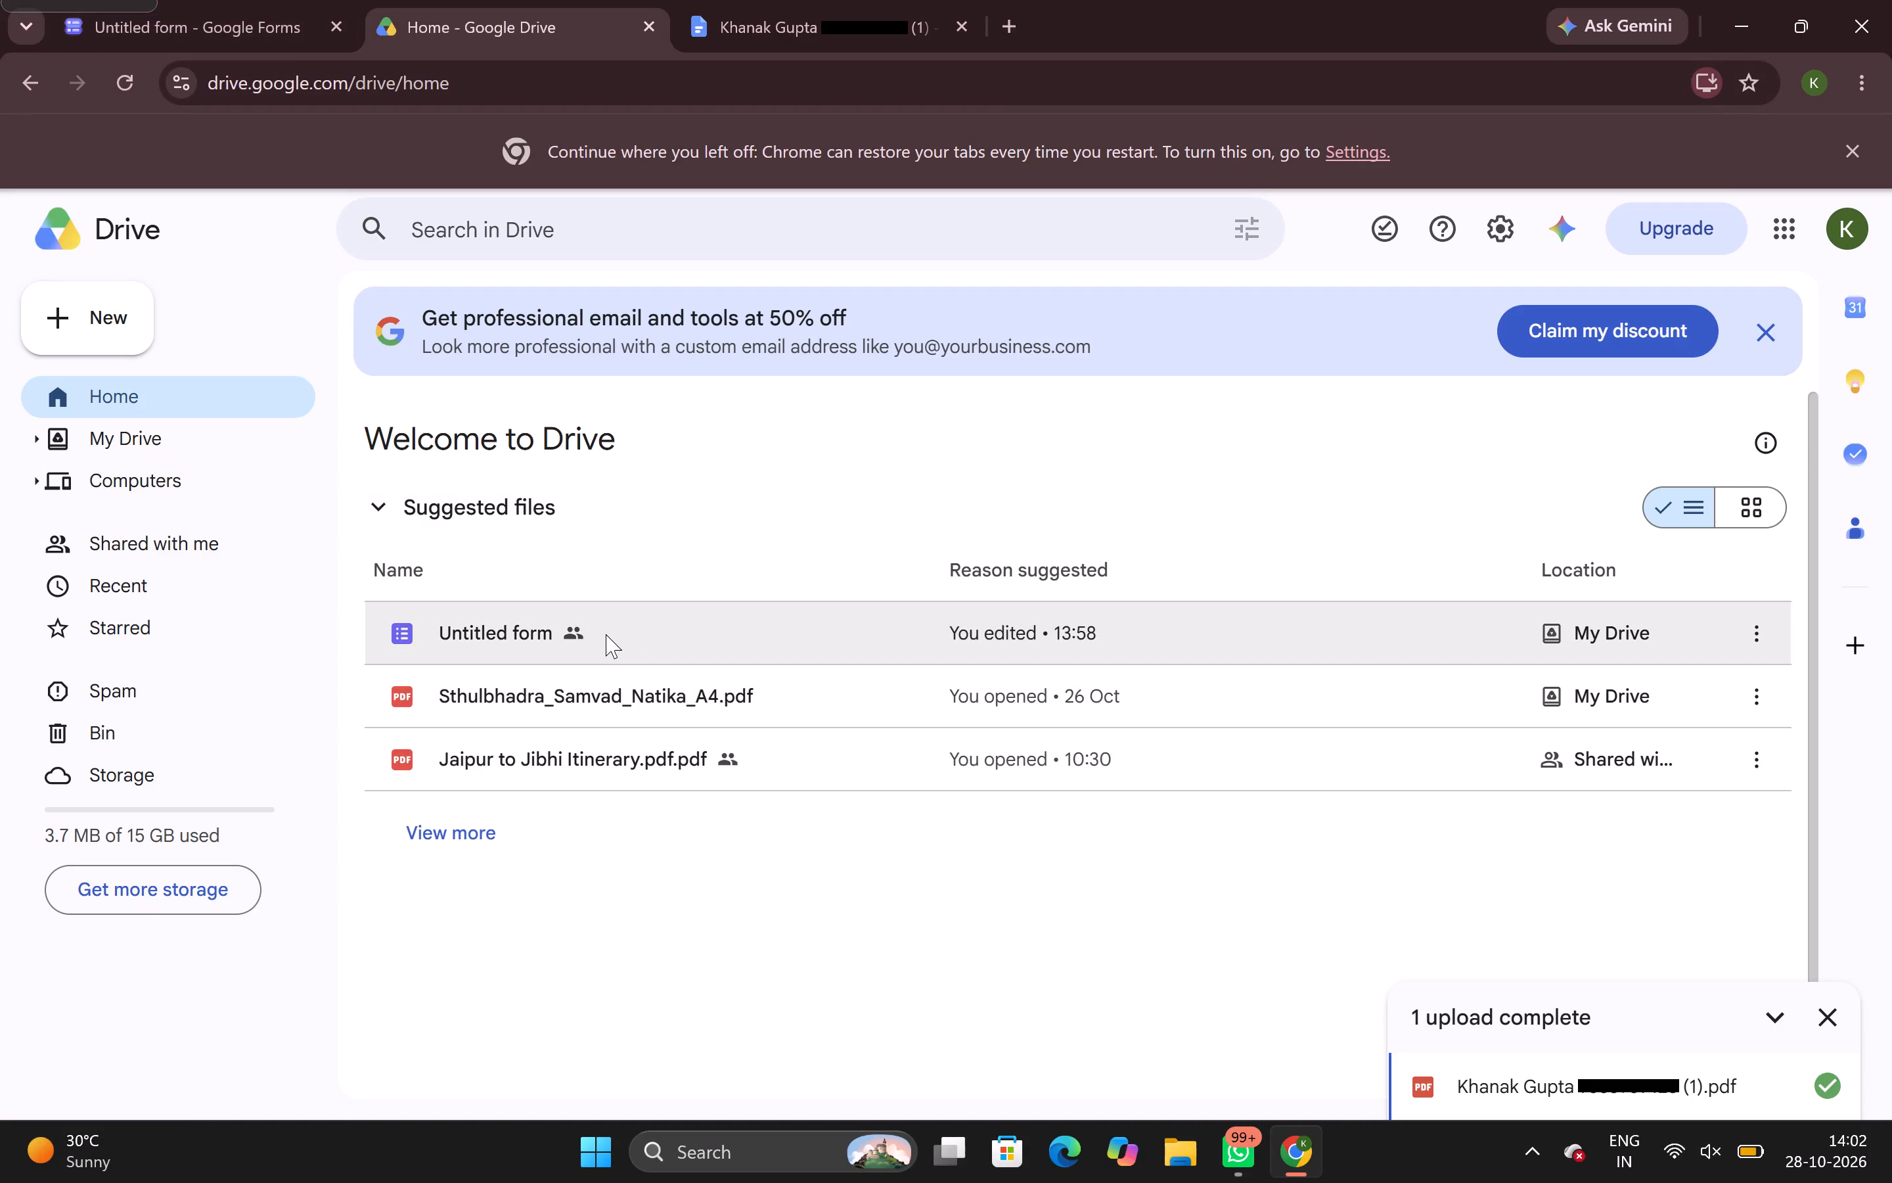
{"action": "left_click", "coordinate": [250, 449]}
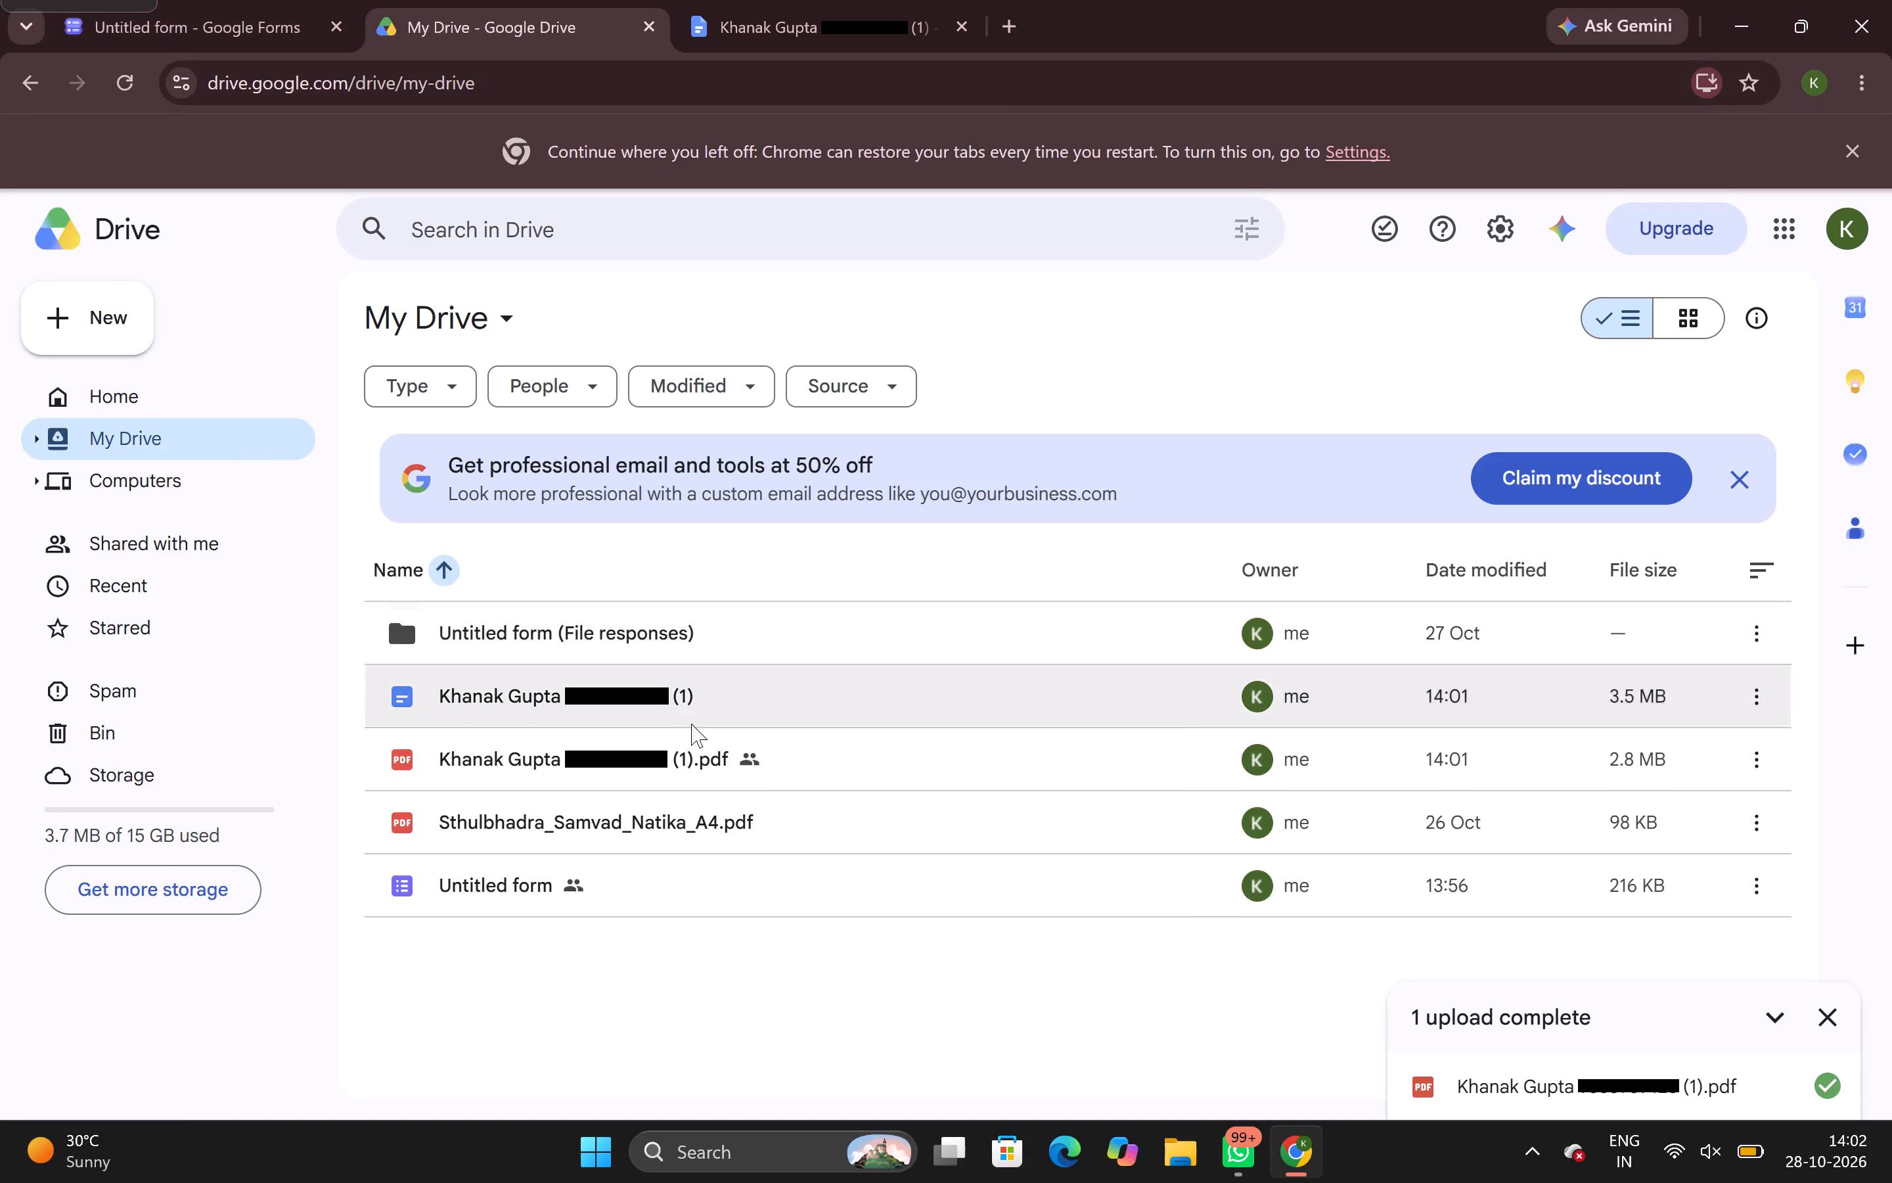
{"action": "left_click", "coordinate": [1752, 693]}
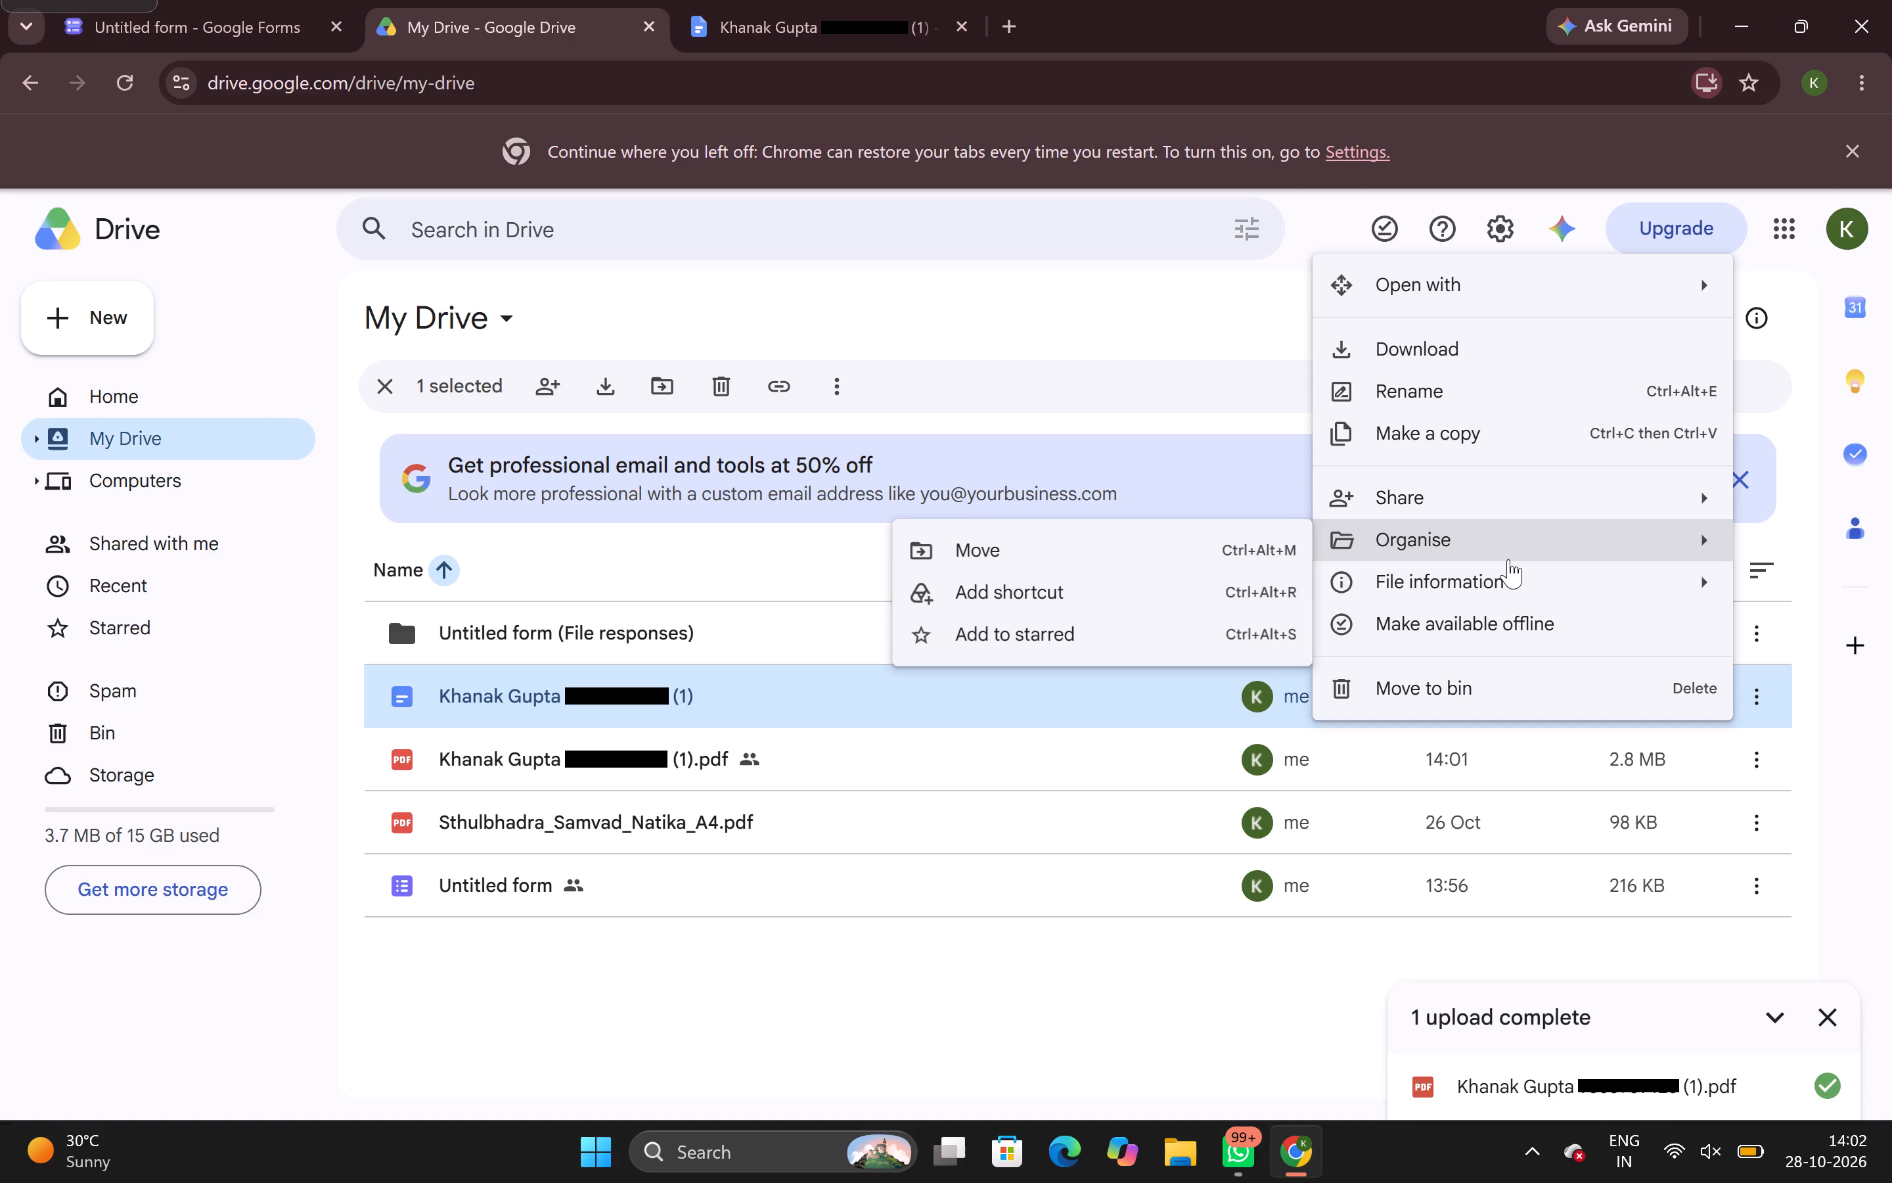
{"action": "left_click", "coordinate": [1498, 498]}
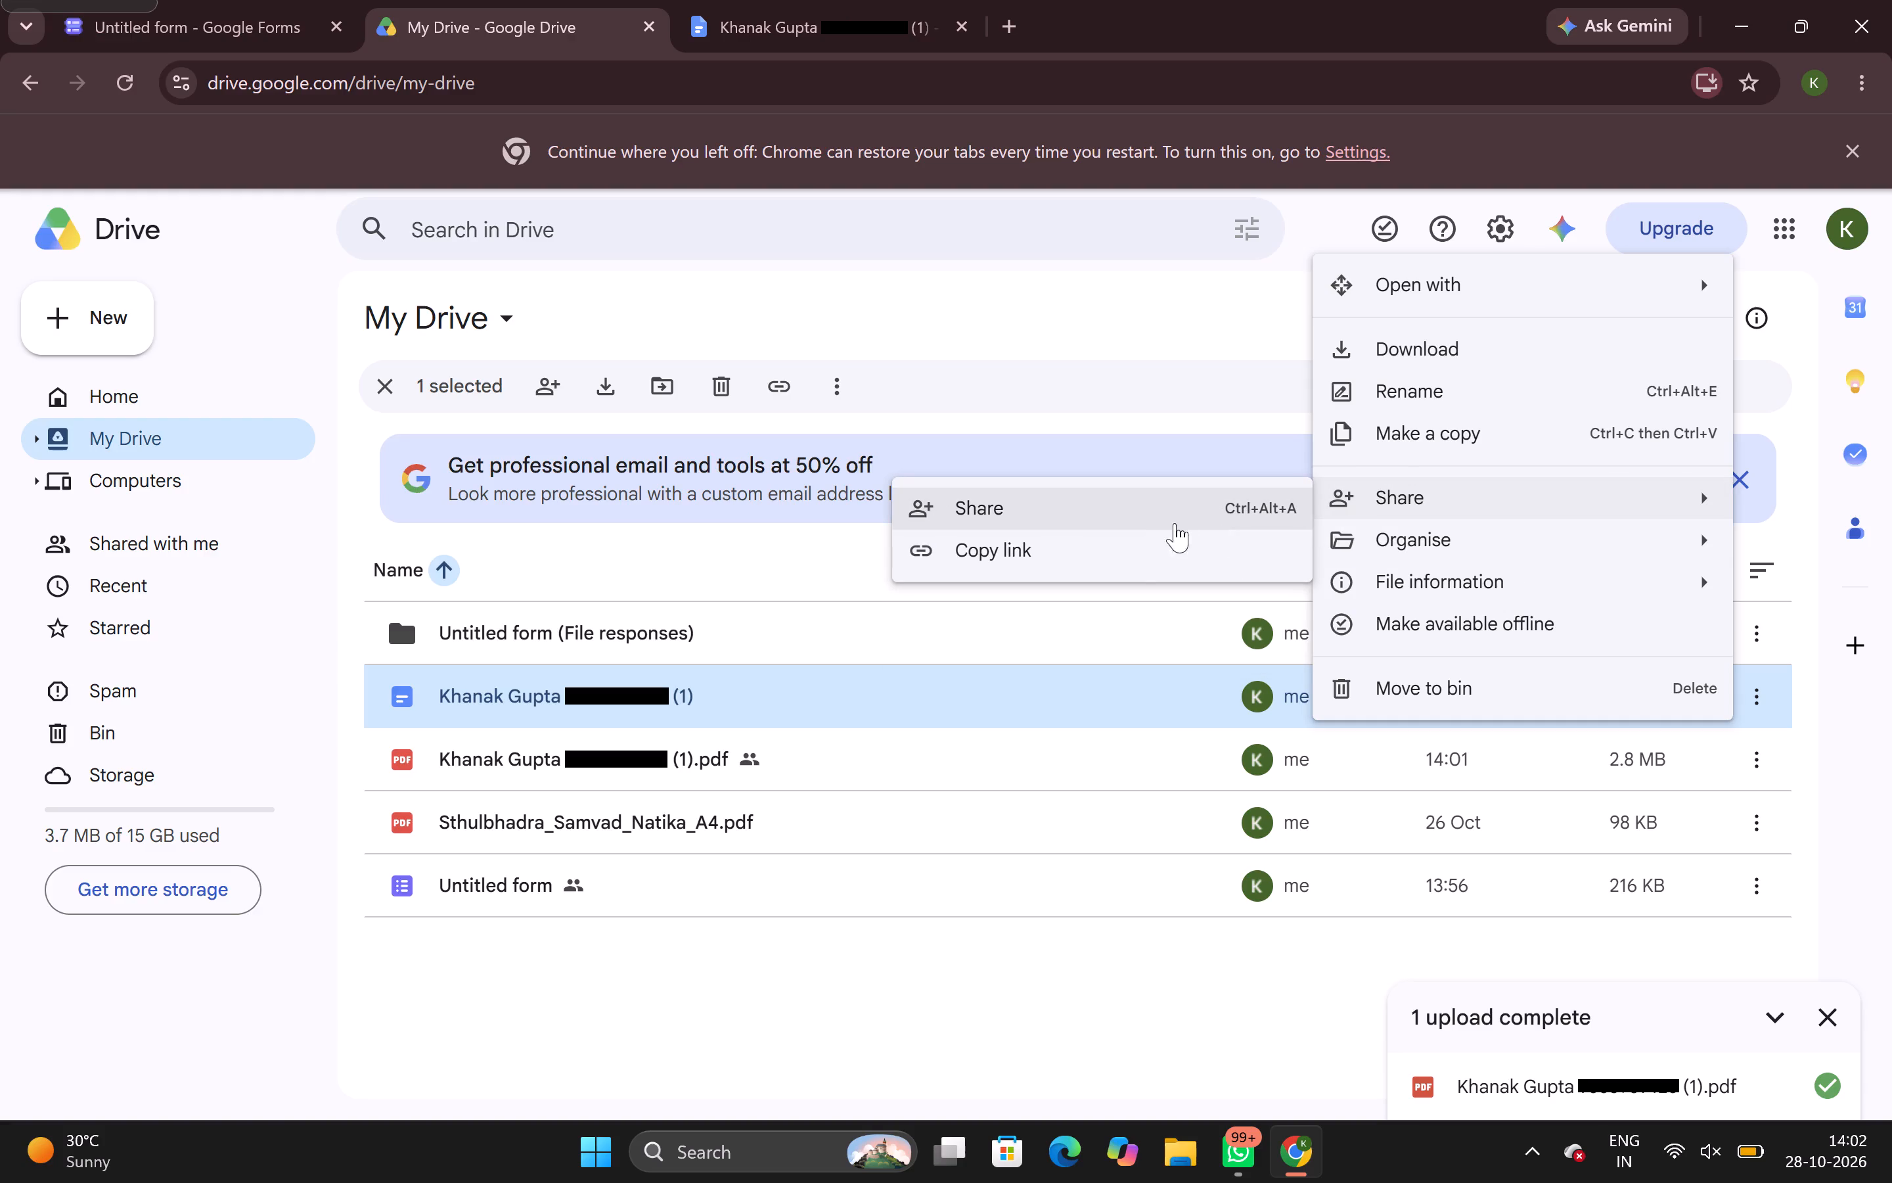
{"action": "left_click", "coordinate": [1147, 542]}
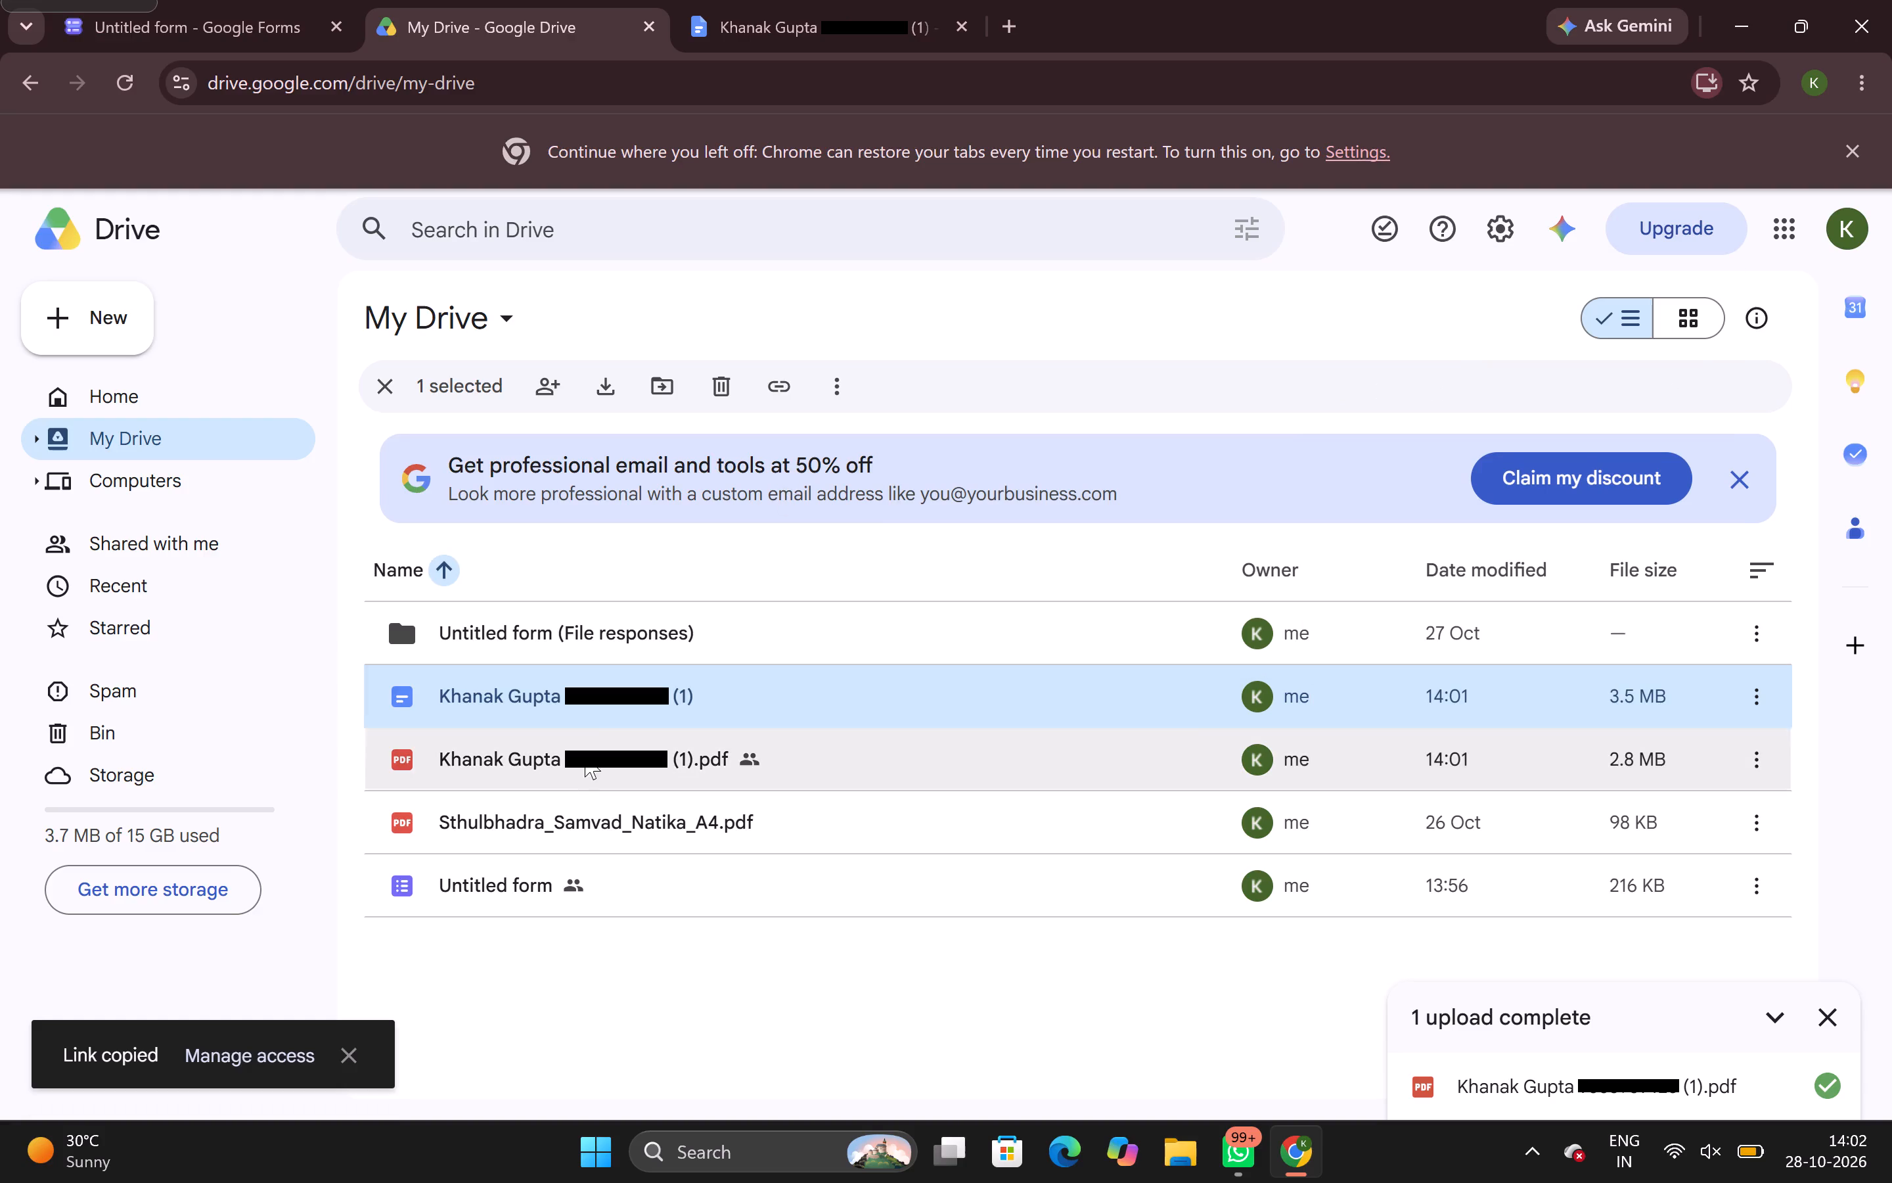
Set the itinerary document's general access to Anyone with the link.
{"action": "left_click", "coordinate": [191, 1054]}
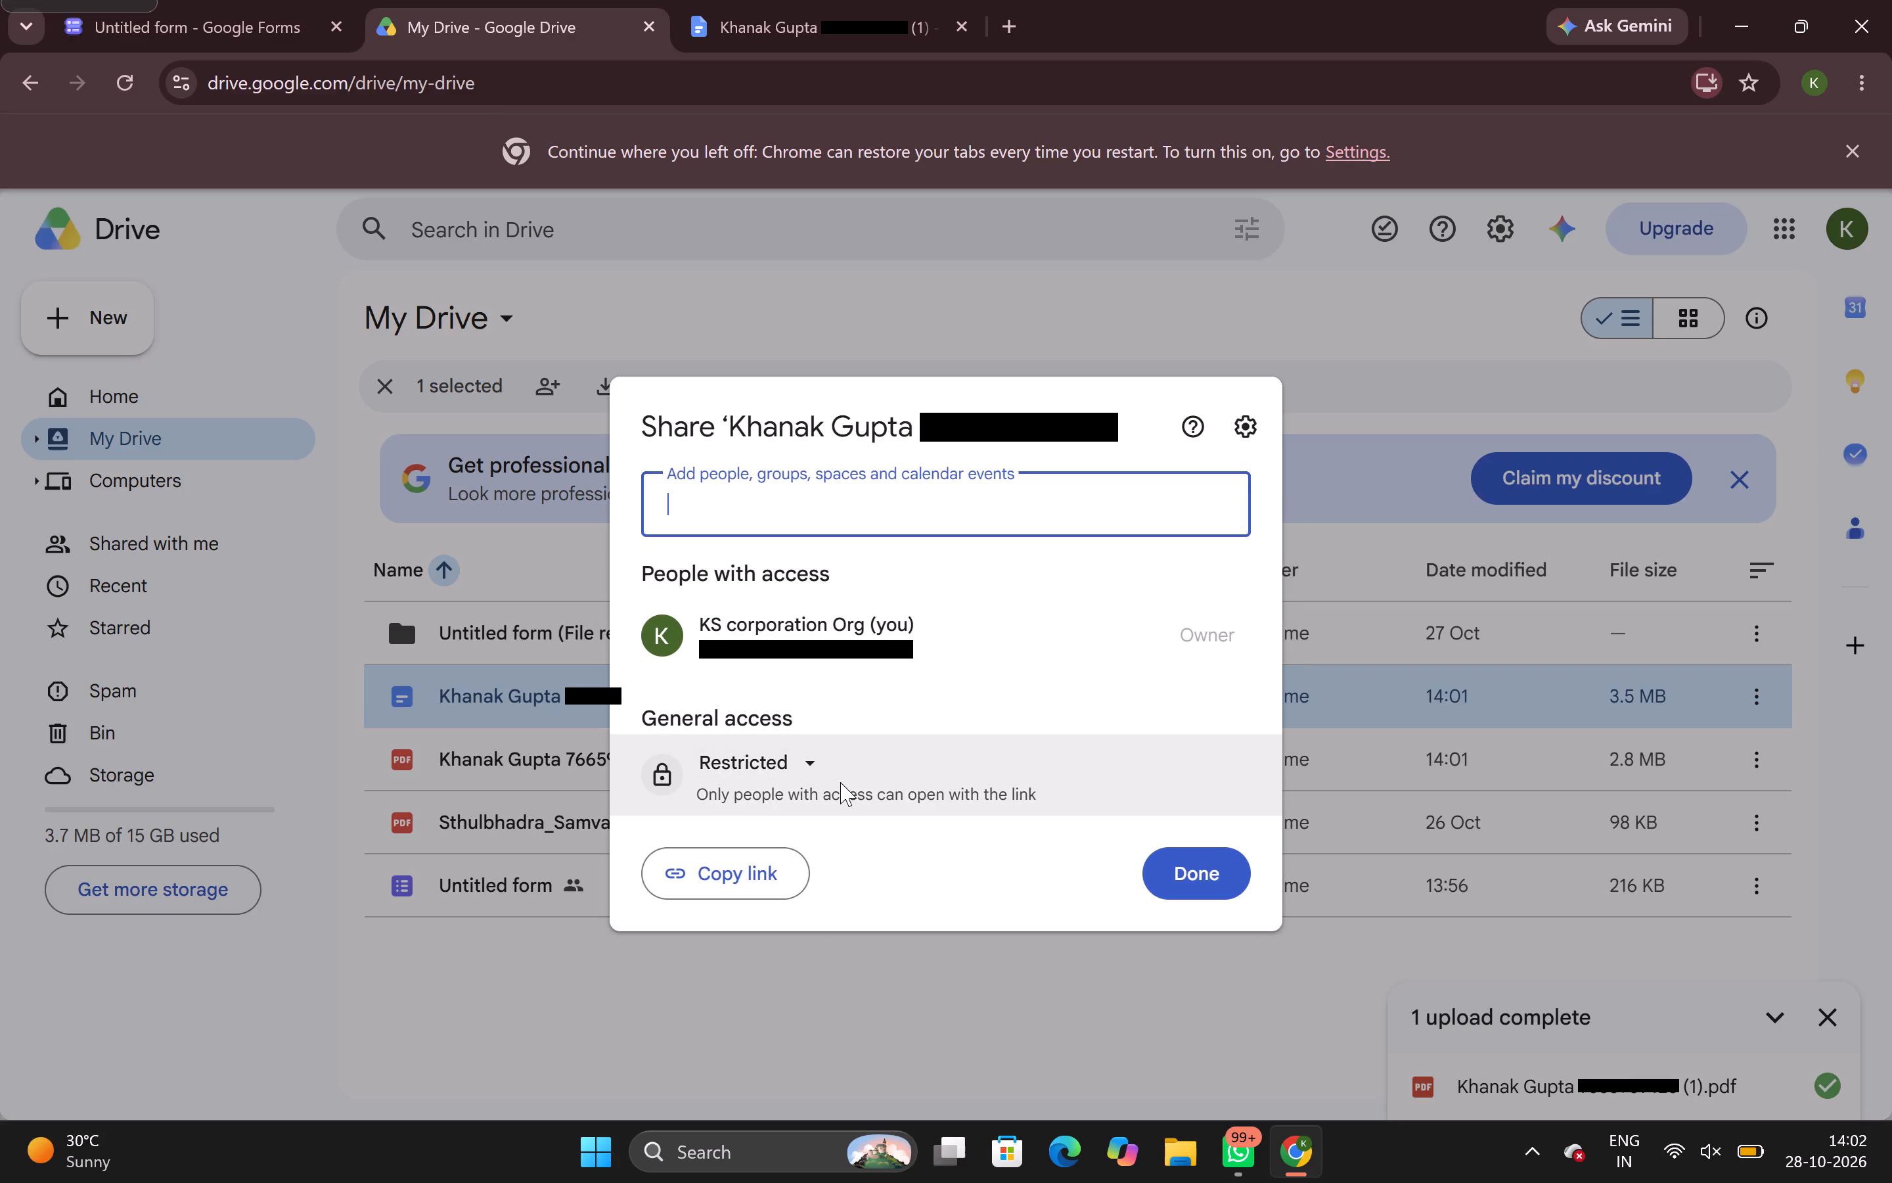
{"action": "left_click", "coordinate": [840, 782]}
{"action": "left_click", "coordinate": [819, 771]}
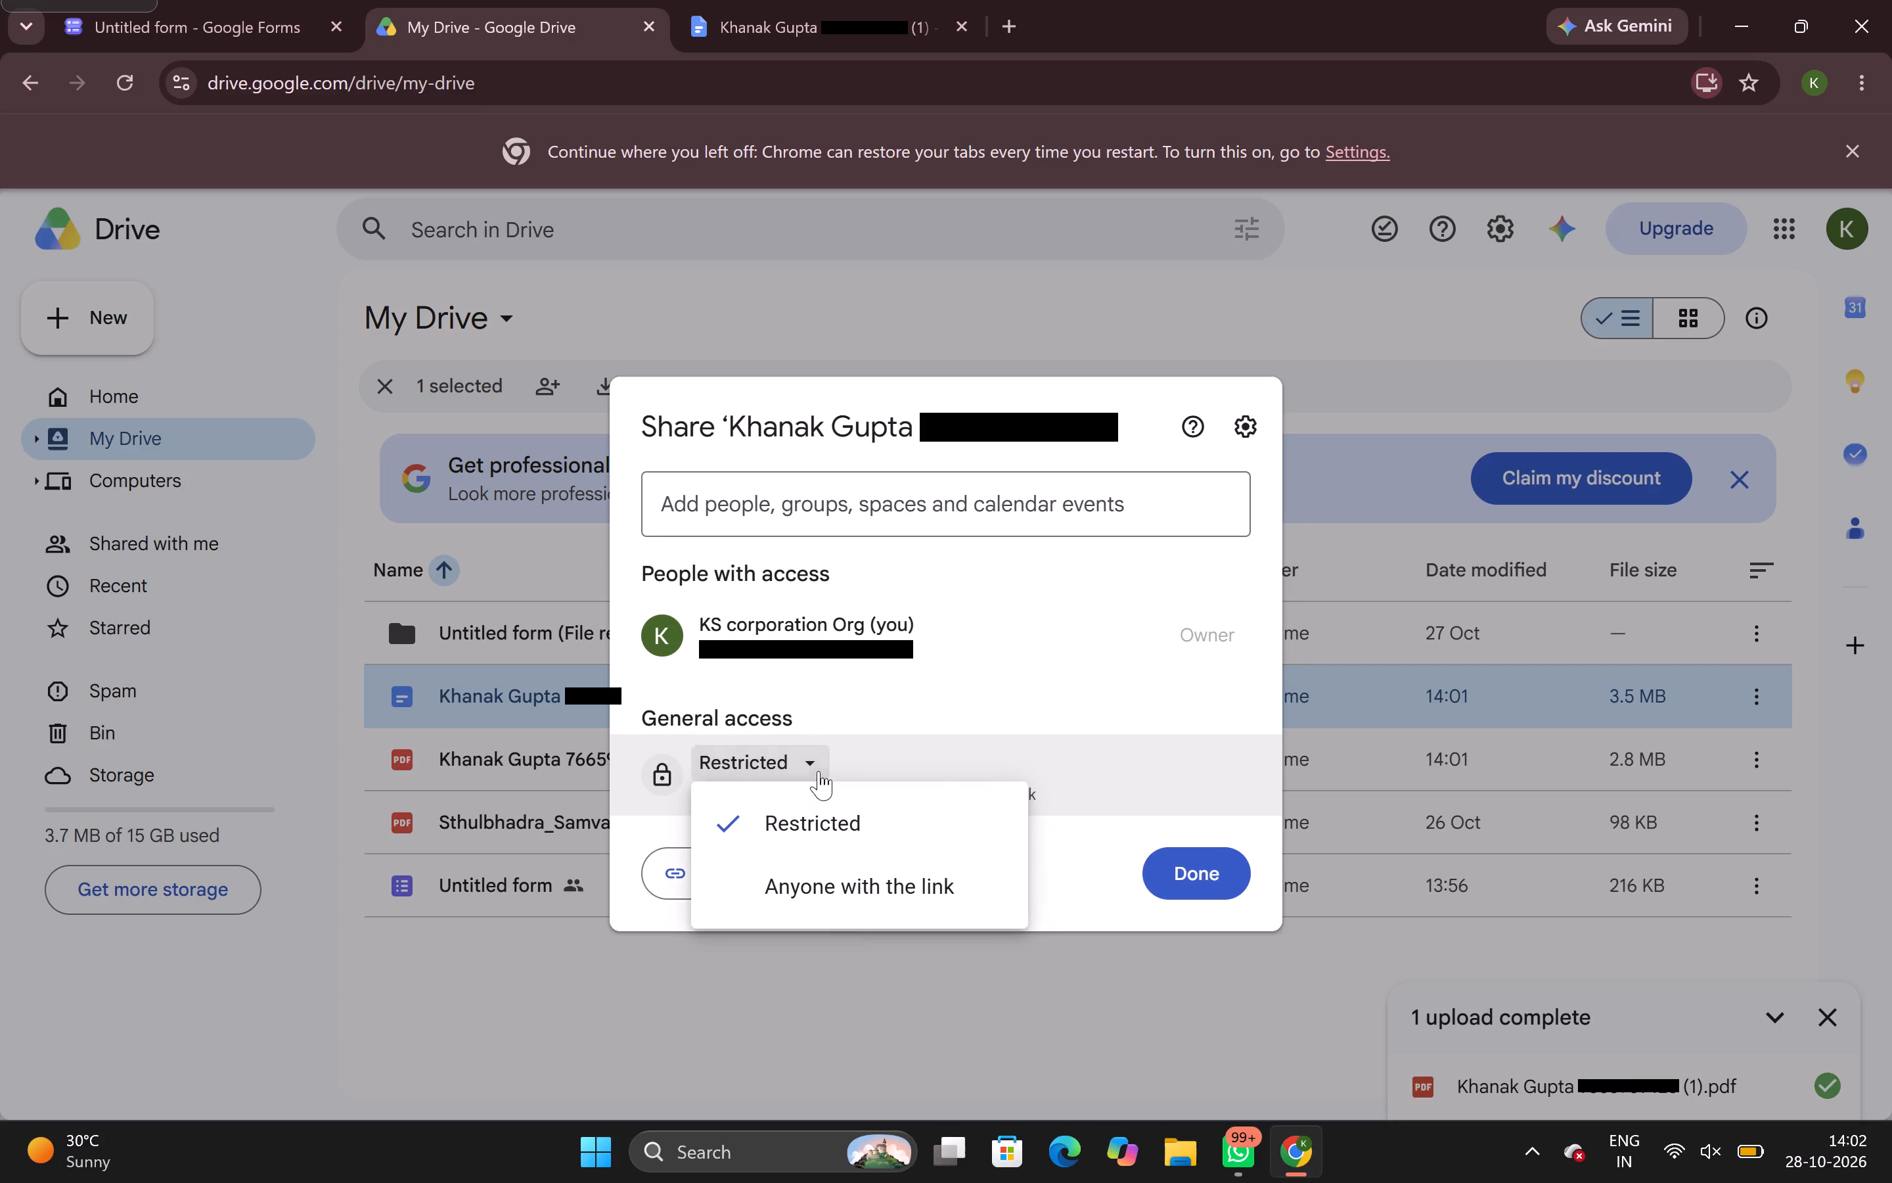
{"action": "left_click", "coordinate": [852, 907]}
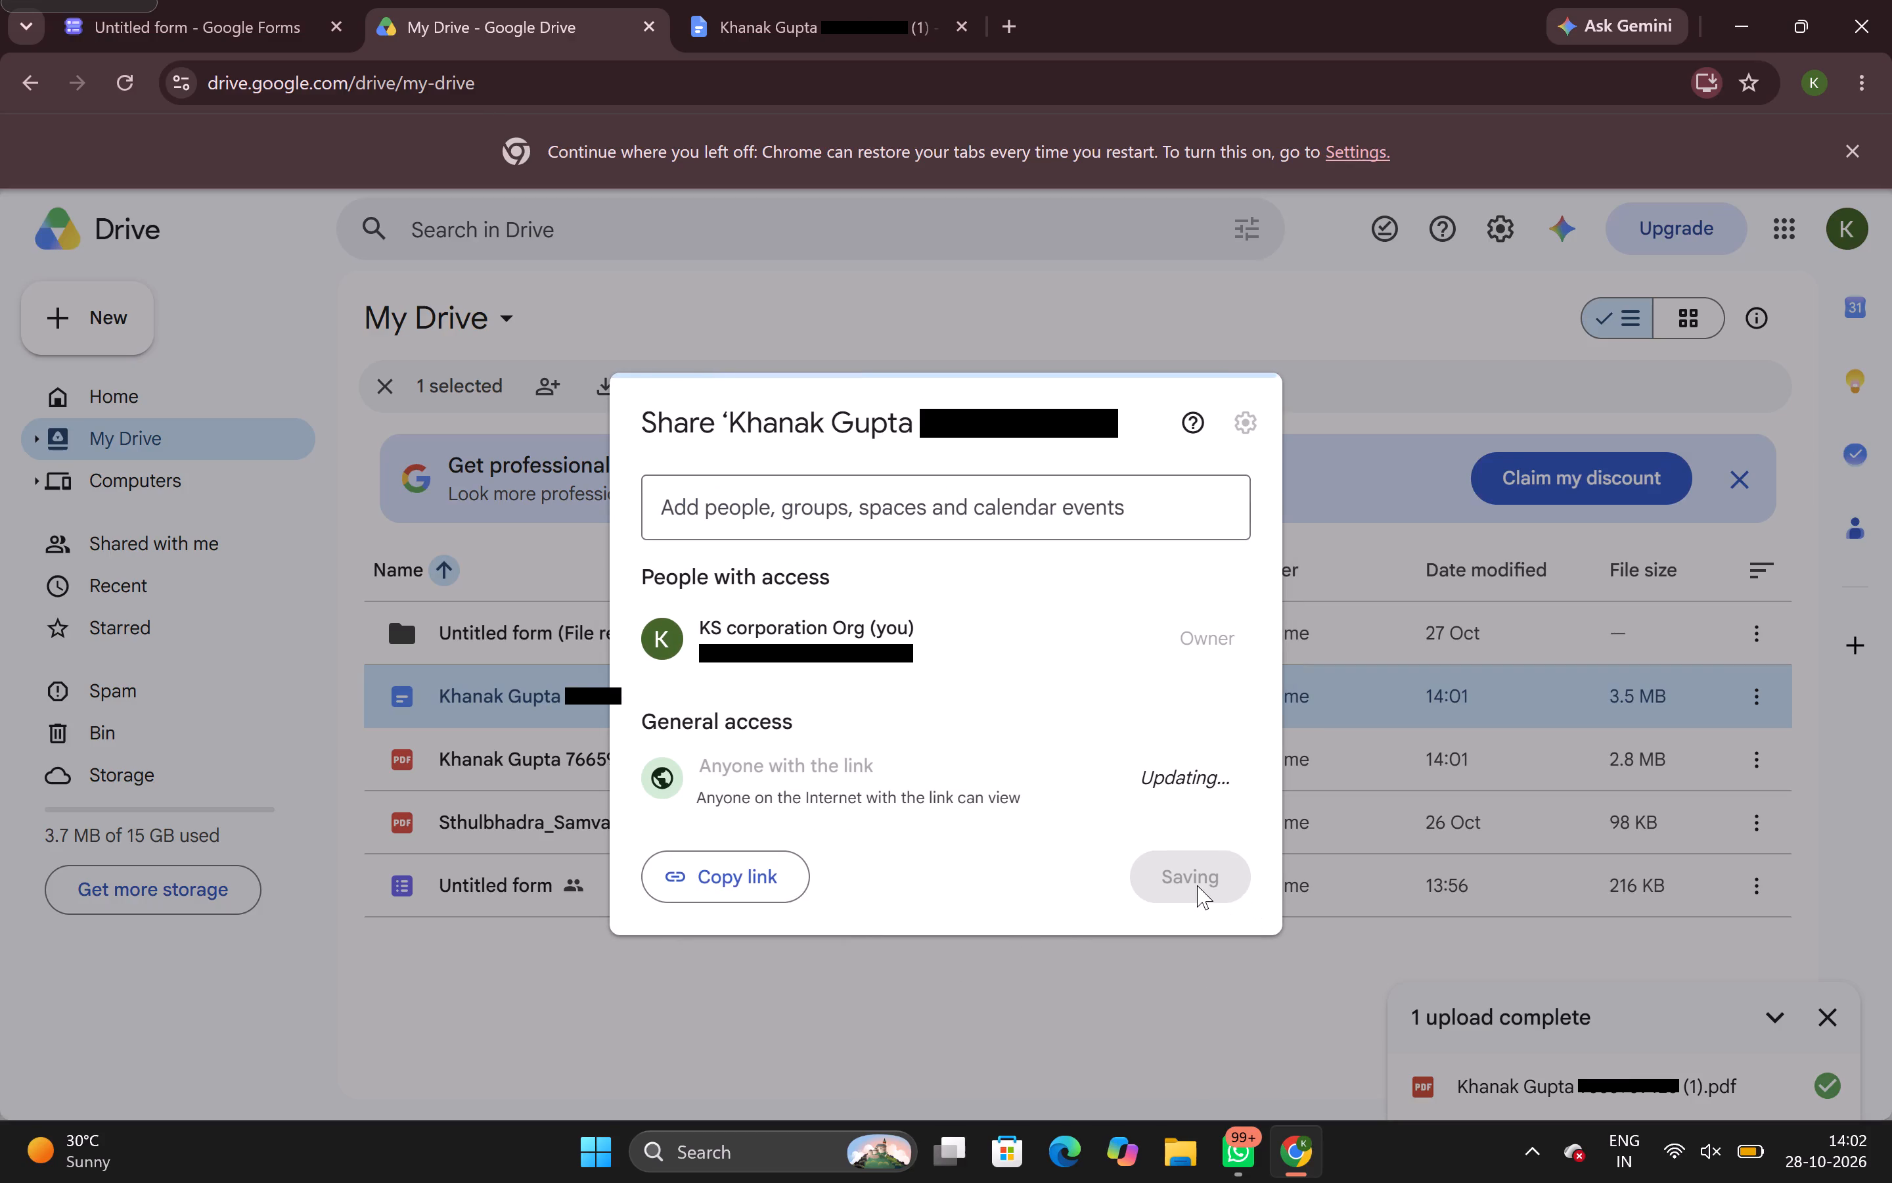
{"action": "left_click", "coordinate": [1197, 885]}
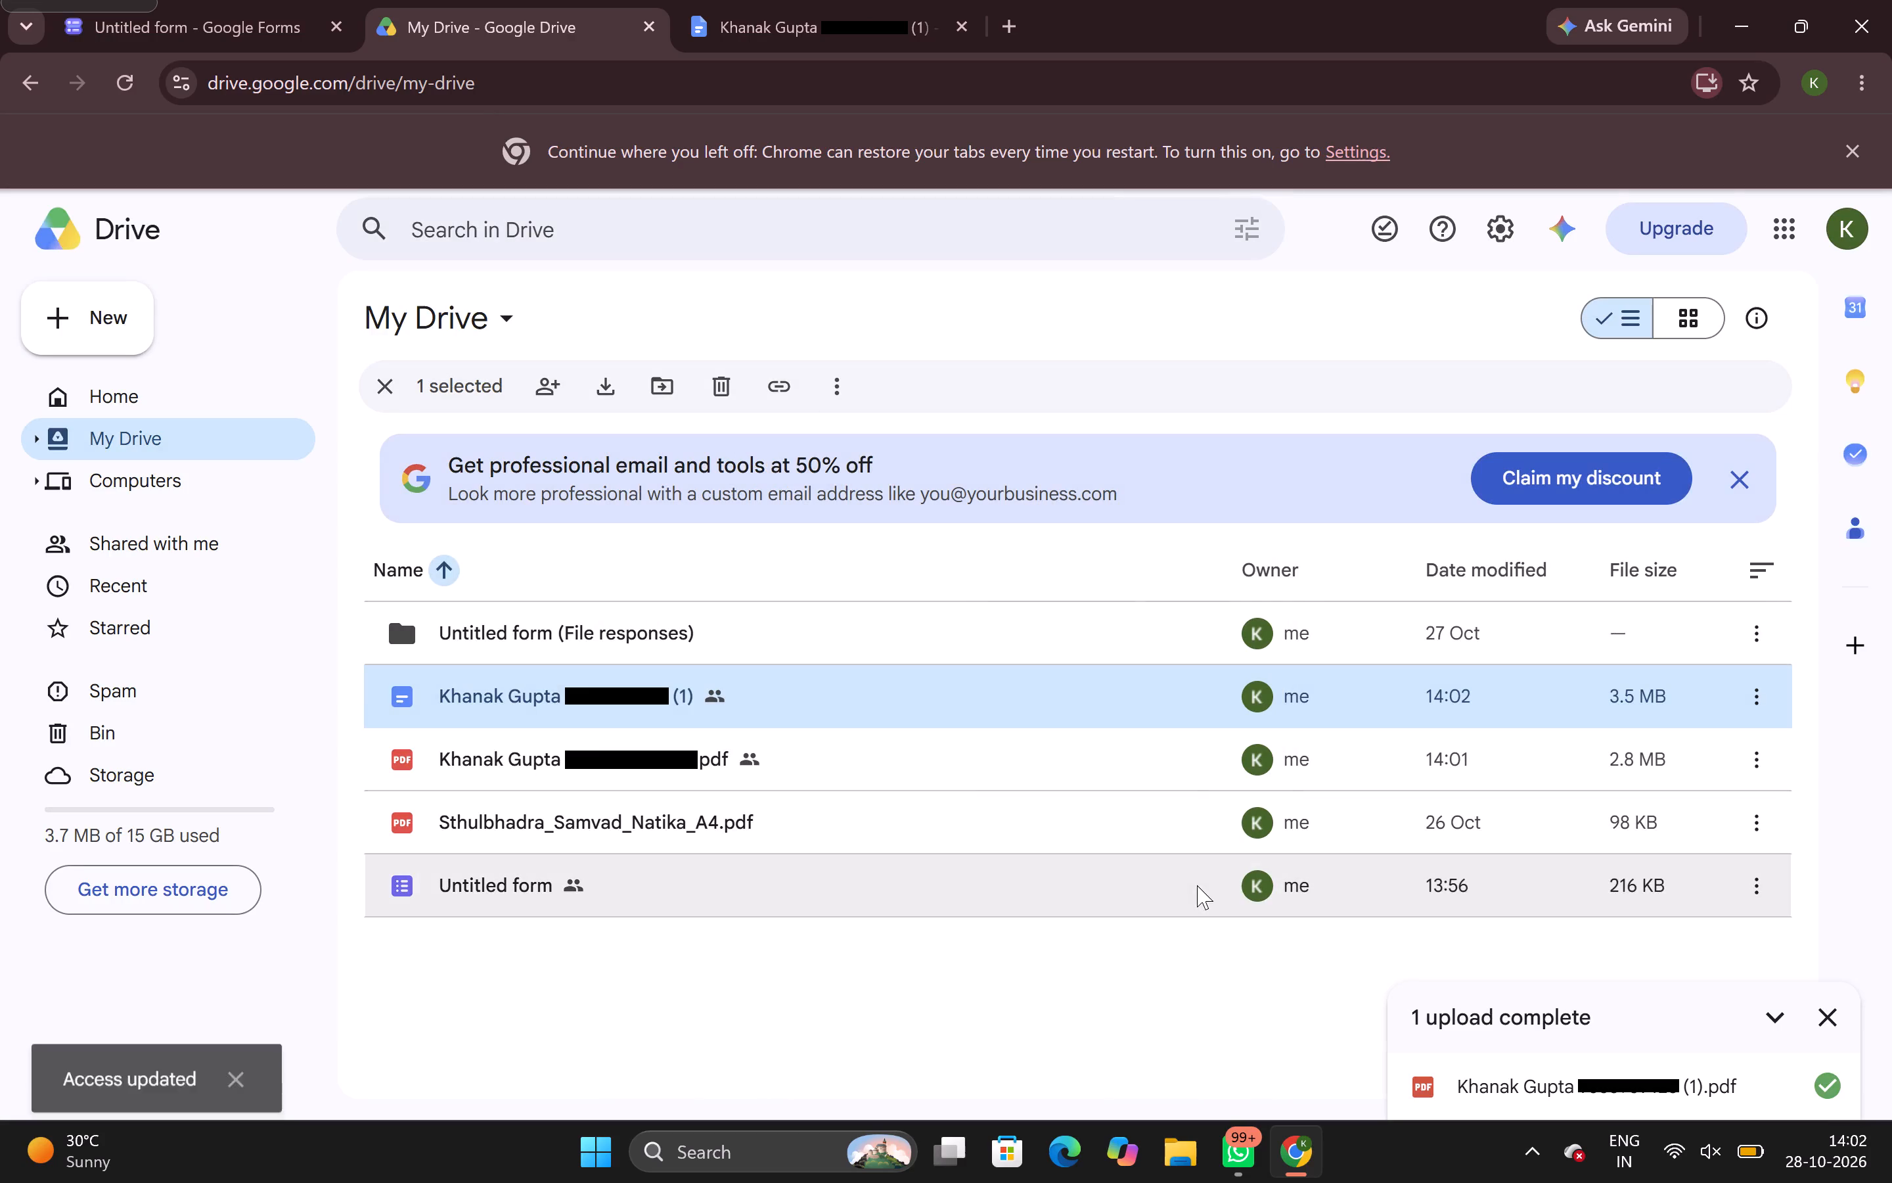
Replace the Detailed Itinerary link in the Pahadon Wali Trip form description with the copied Google Docs link.
{"action": "left_click", "coordinate": [236, 1]}
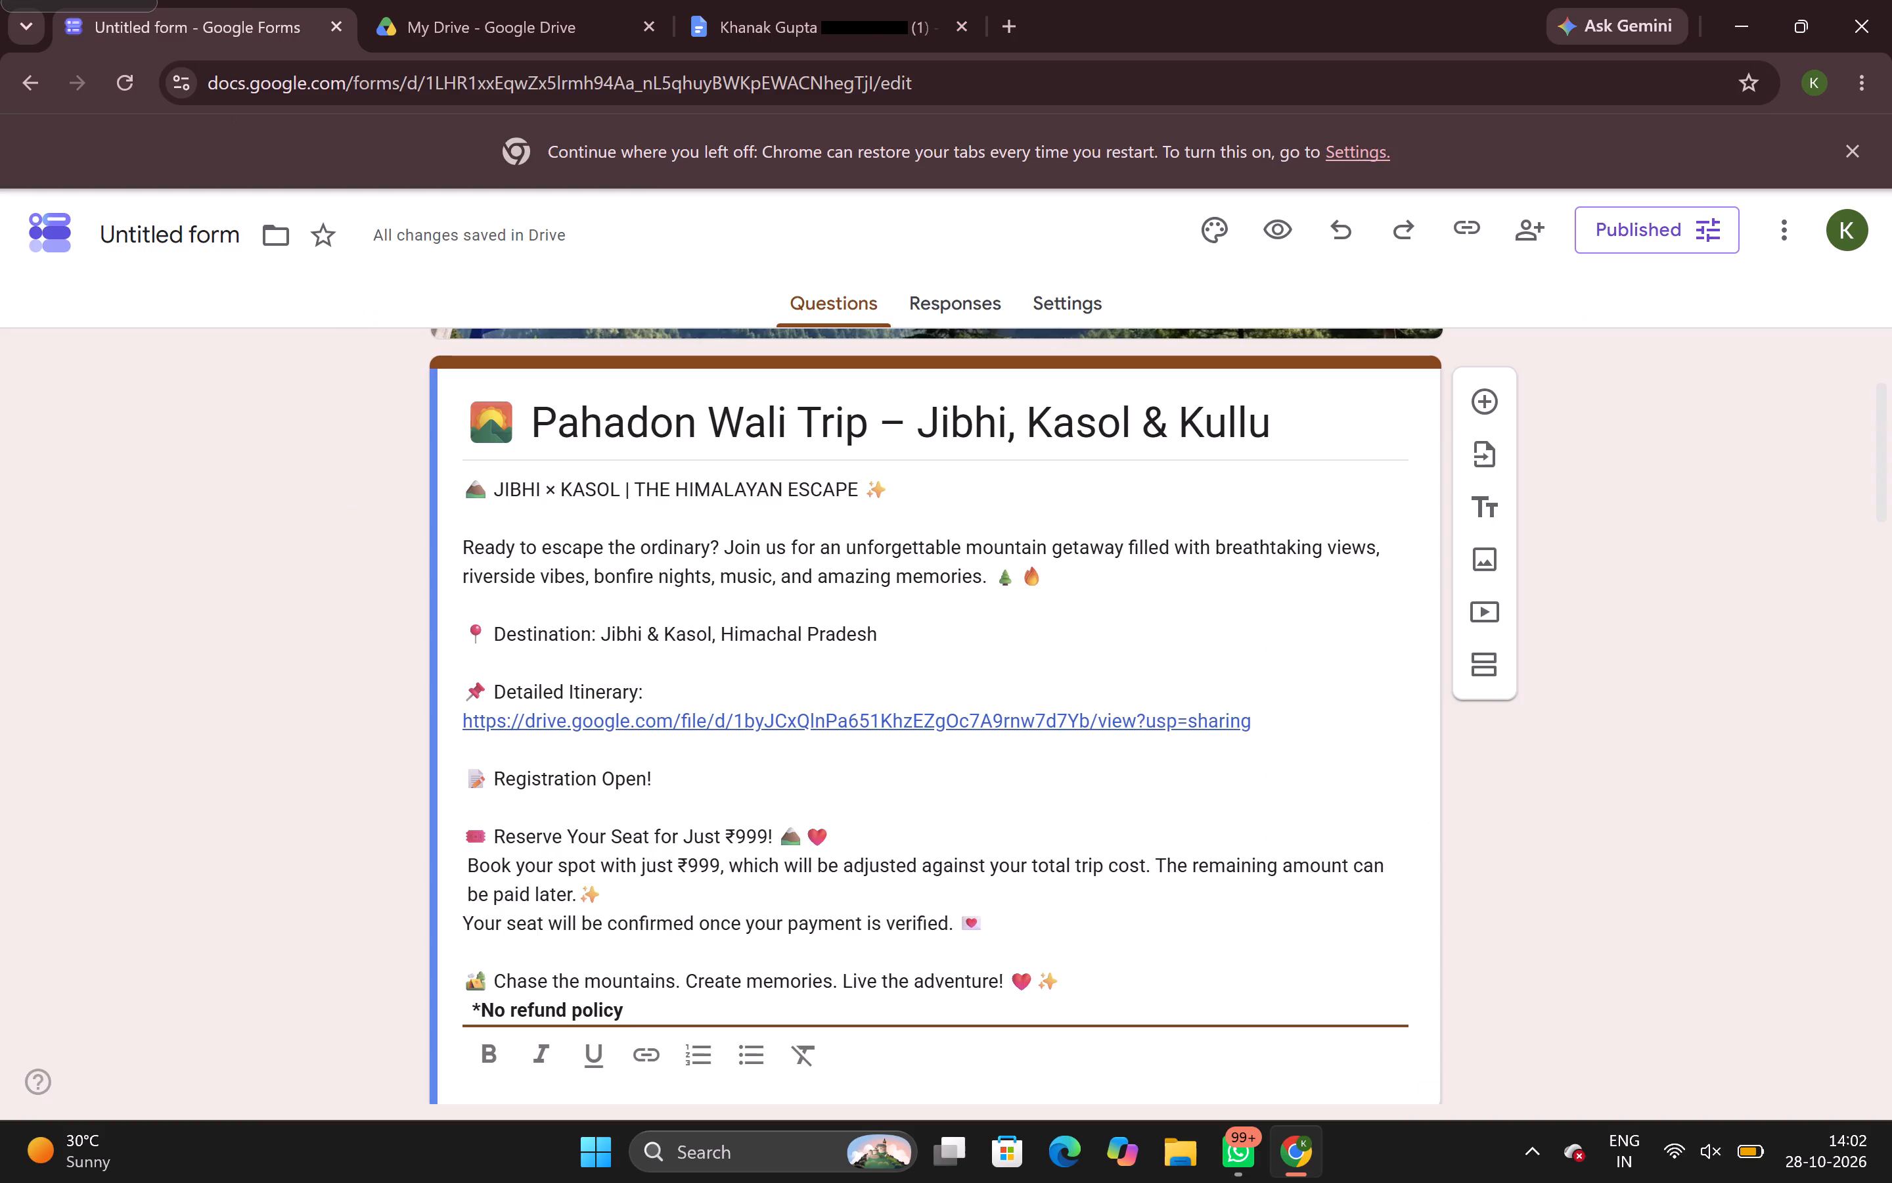
{"action": "left_click_drag", "start_coordinate": [1260, 718], "coordinate": [459, 726]}
{"action": "key", "text": "BackSpace"}
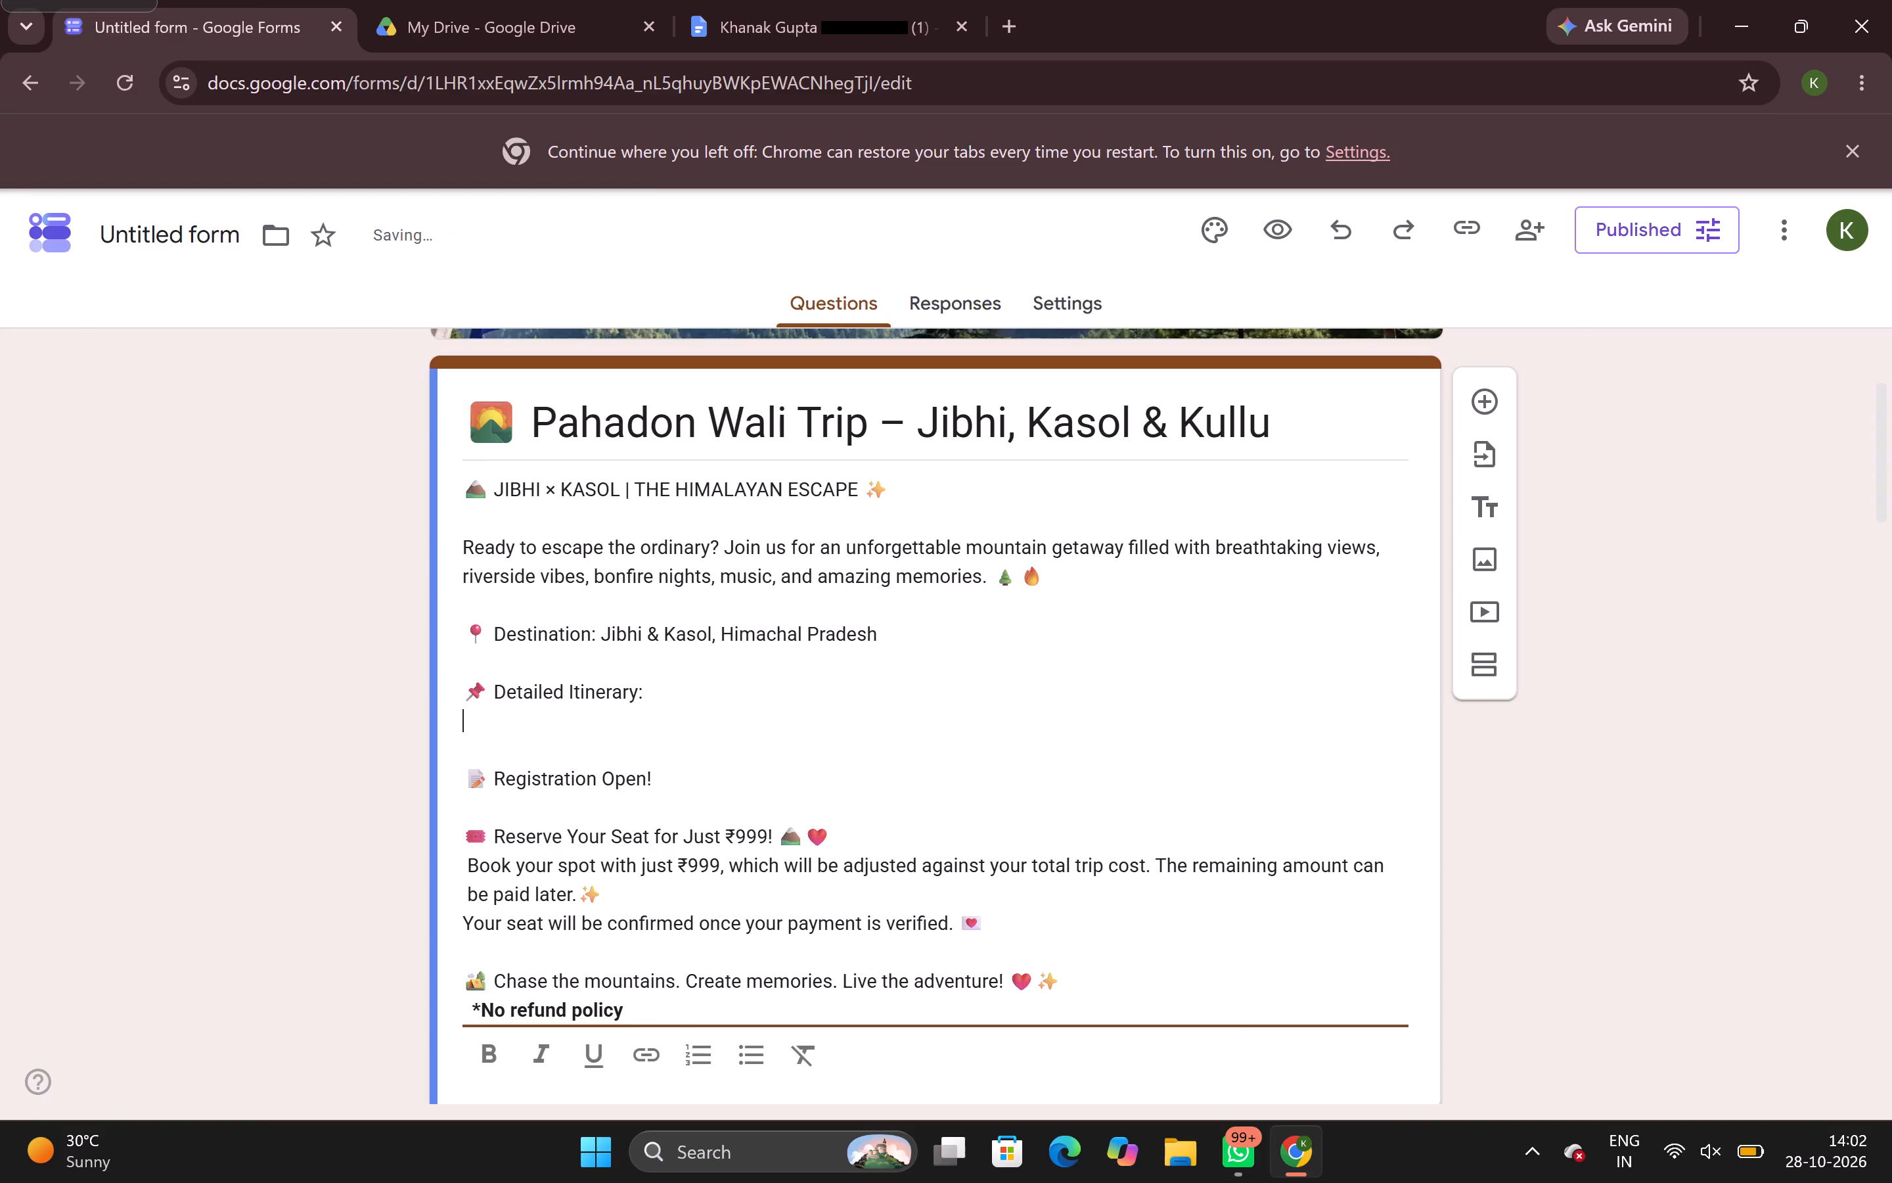
{"action": "key", "text": "ctrl+v"}
{"action": "key", "text": "space"}
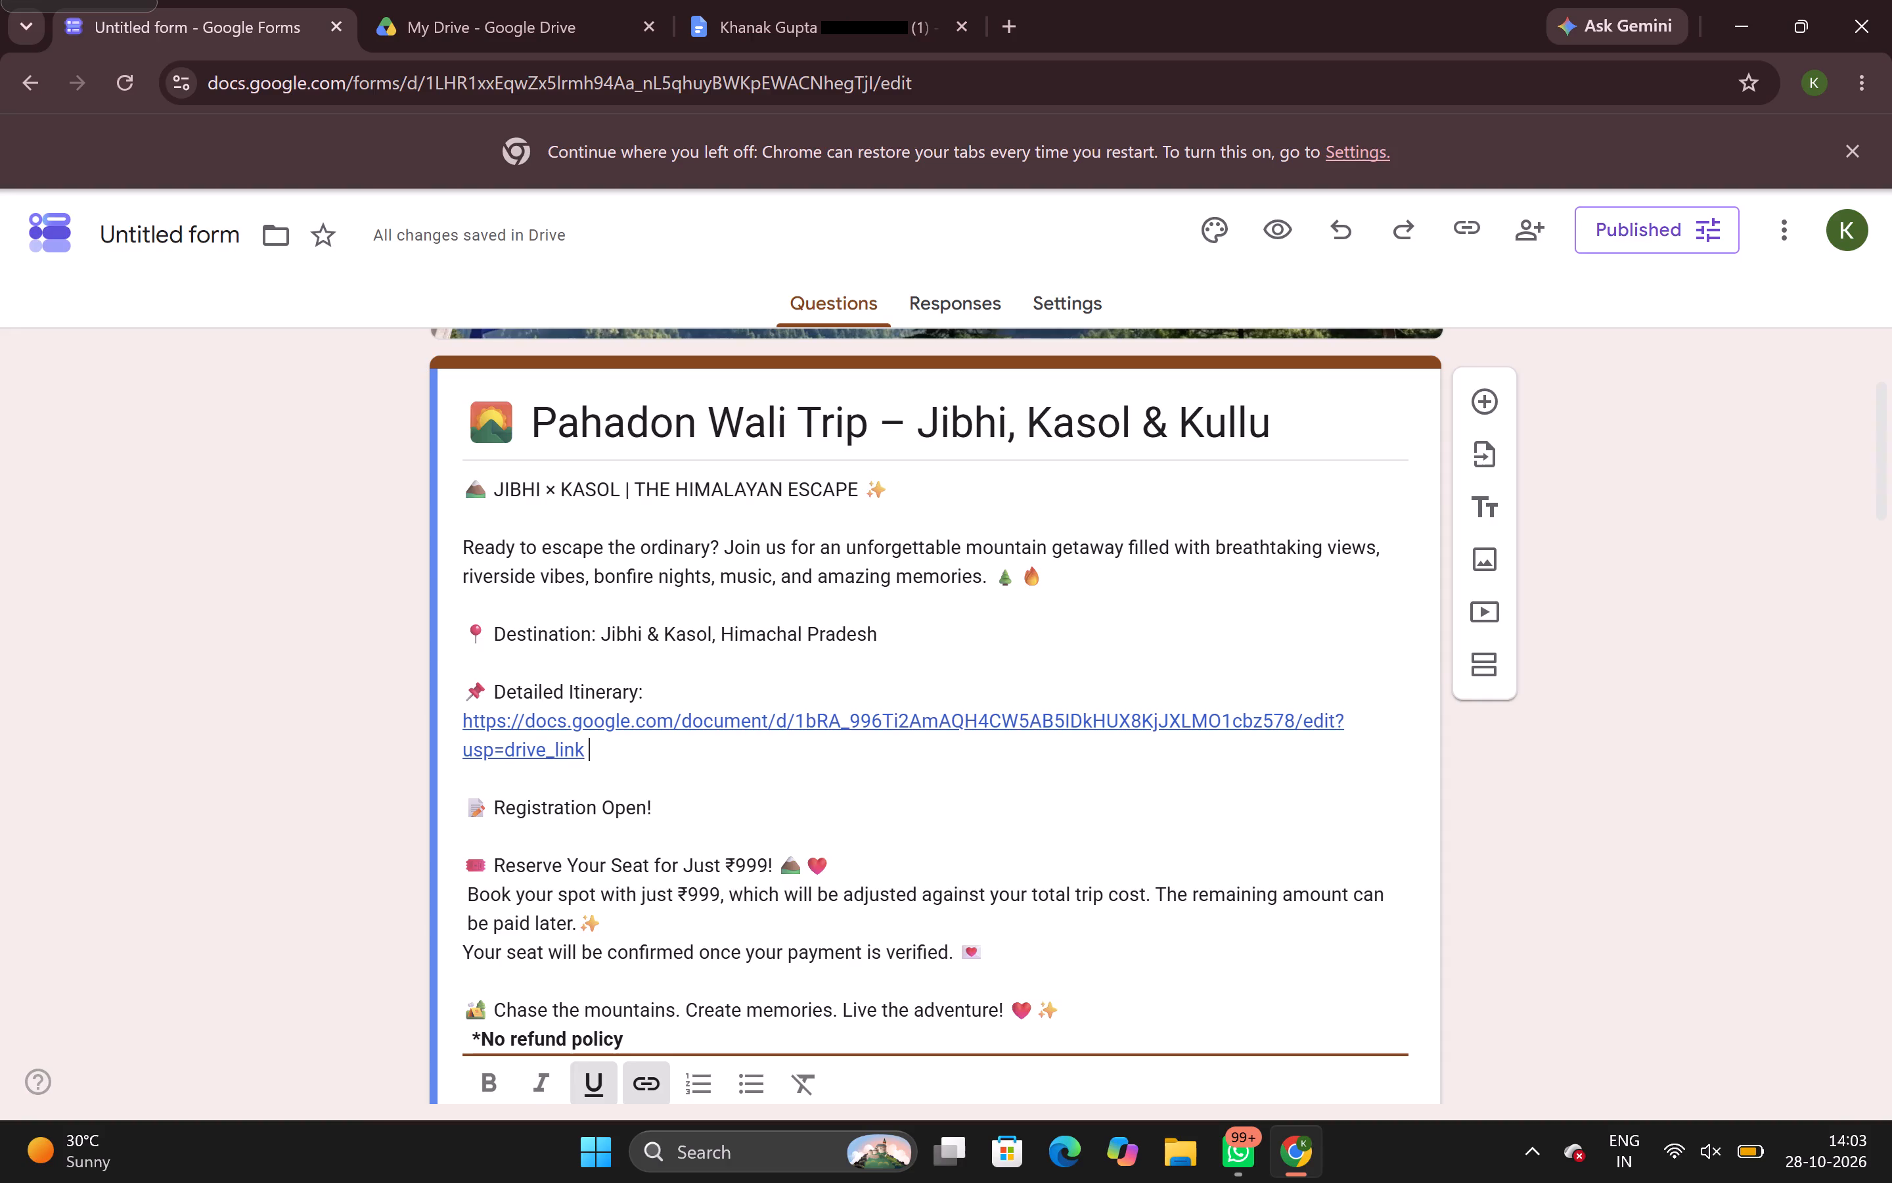
Check the form's responder access settings from its published options, and save the options.
{"action": "scroll", "coordinate": [1022, 810], "scroll_direction": "down", "scroll_amount": 1}
{"action": "scroll", "coordinate": [1022, 810], "scroll_direction": "up", "scroll_amount": 2}
{"action": "left_click", "coordinate": [1682, 252]}
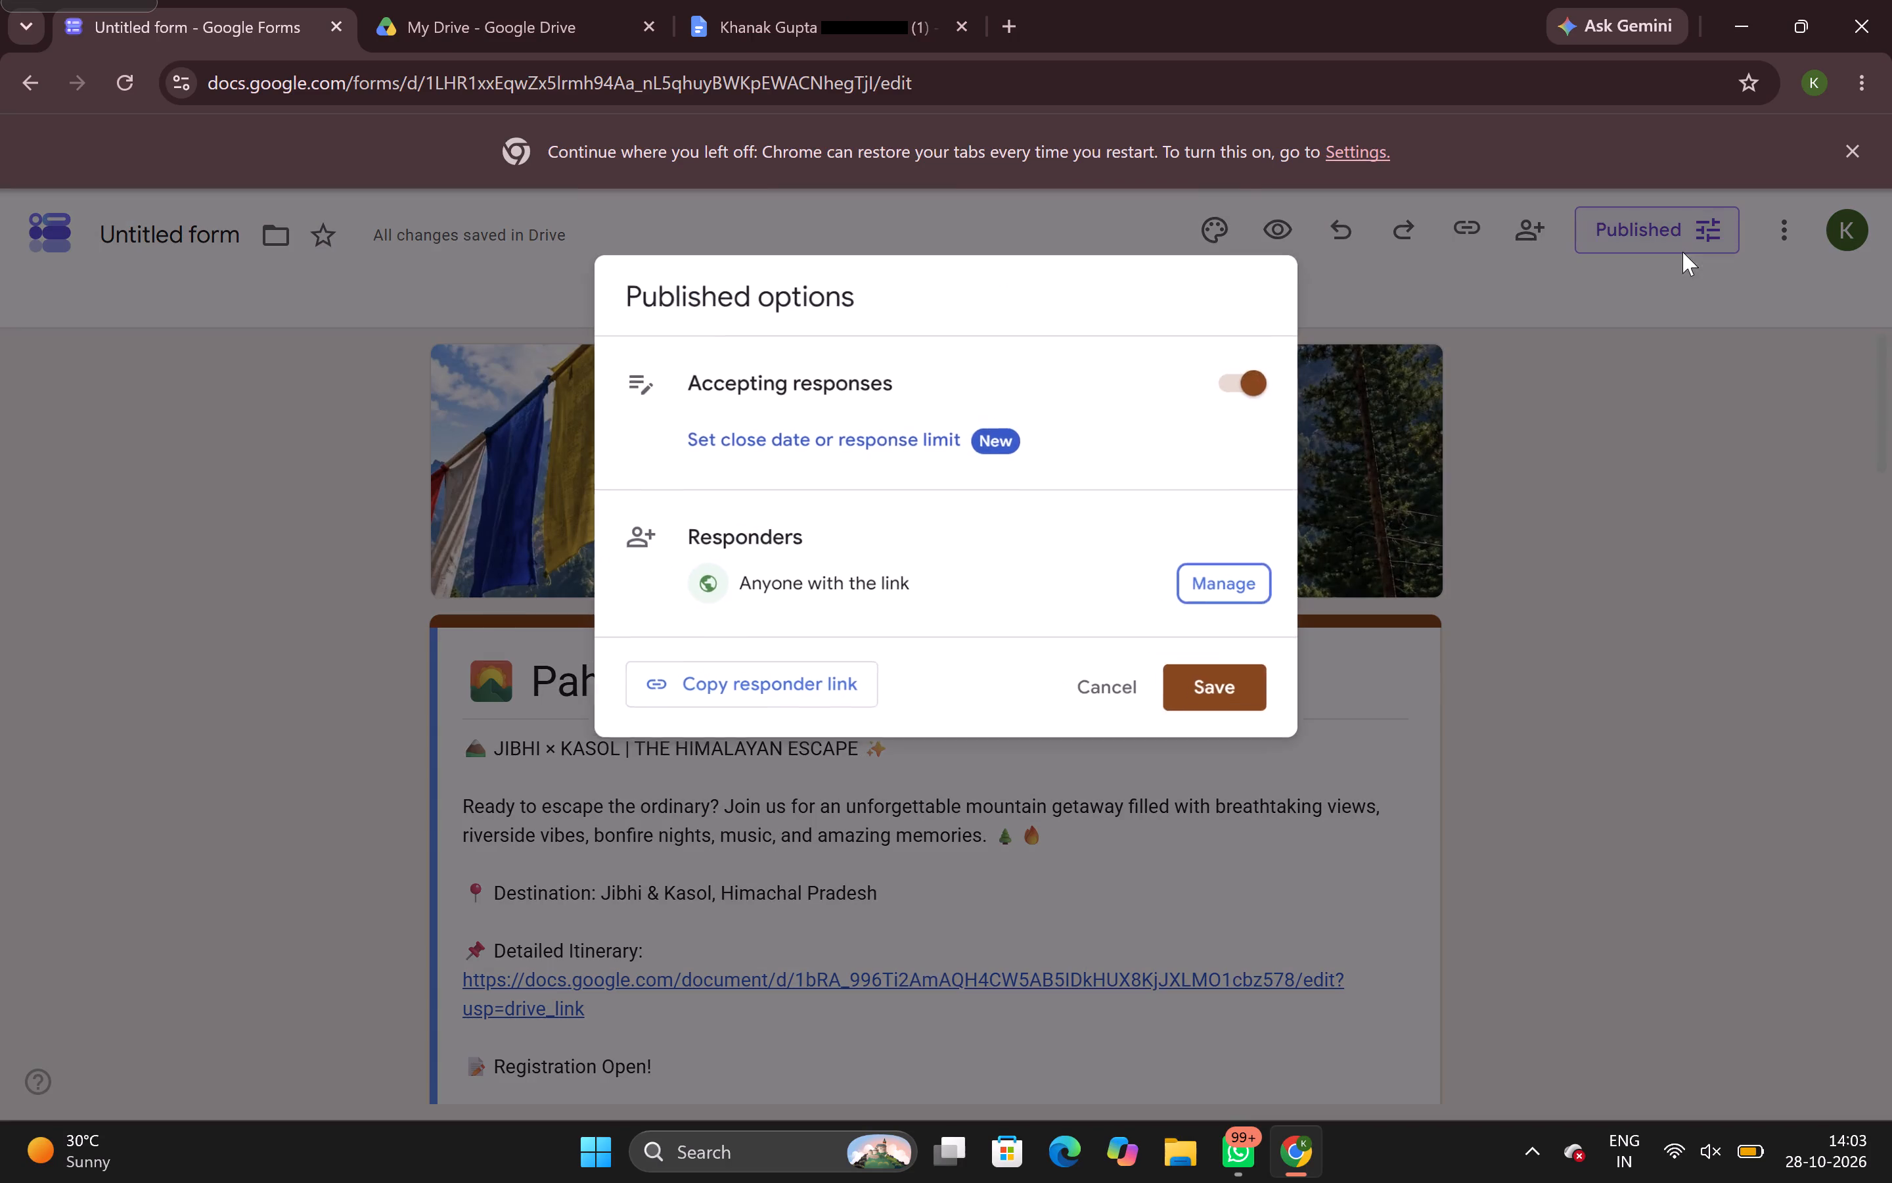
{"action": "left_click", "coordinate": [1207, 588]}
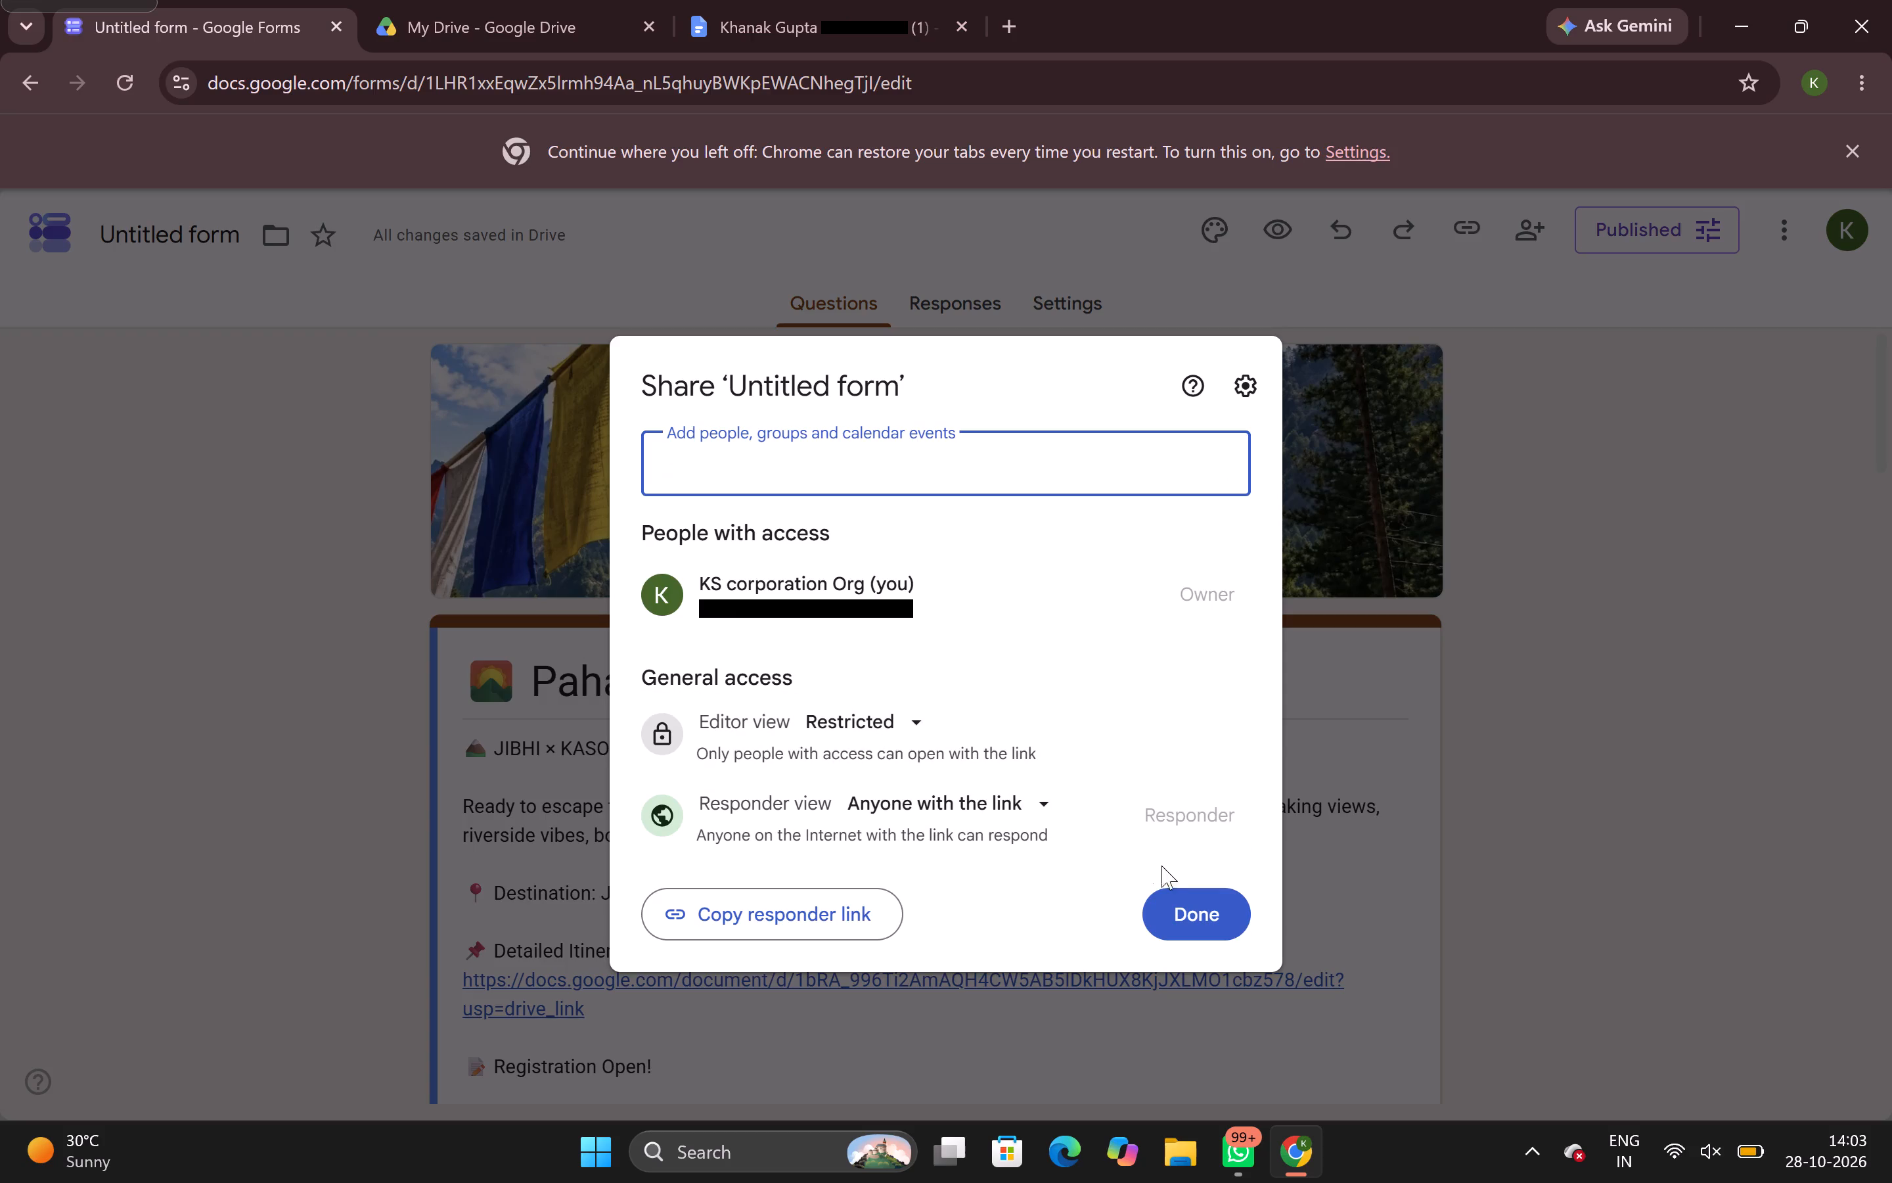
{"action": "left_click", "coordinate": [1167, 917]}
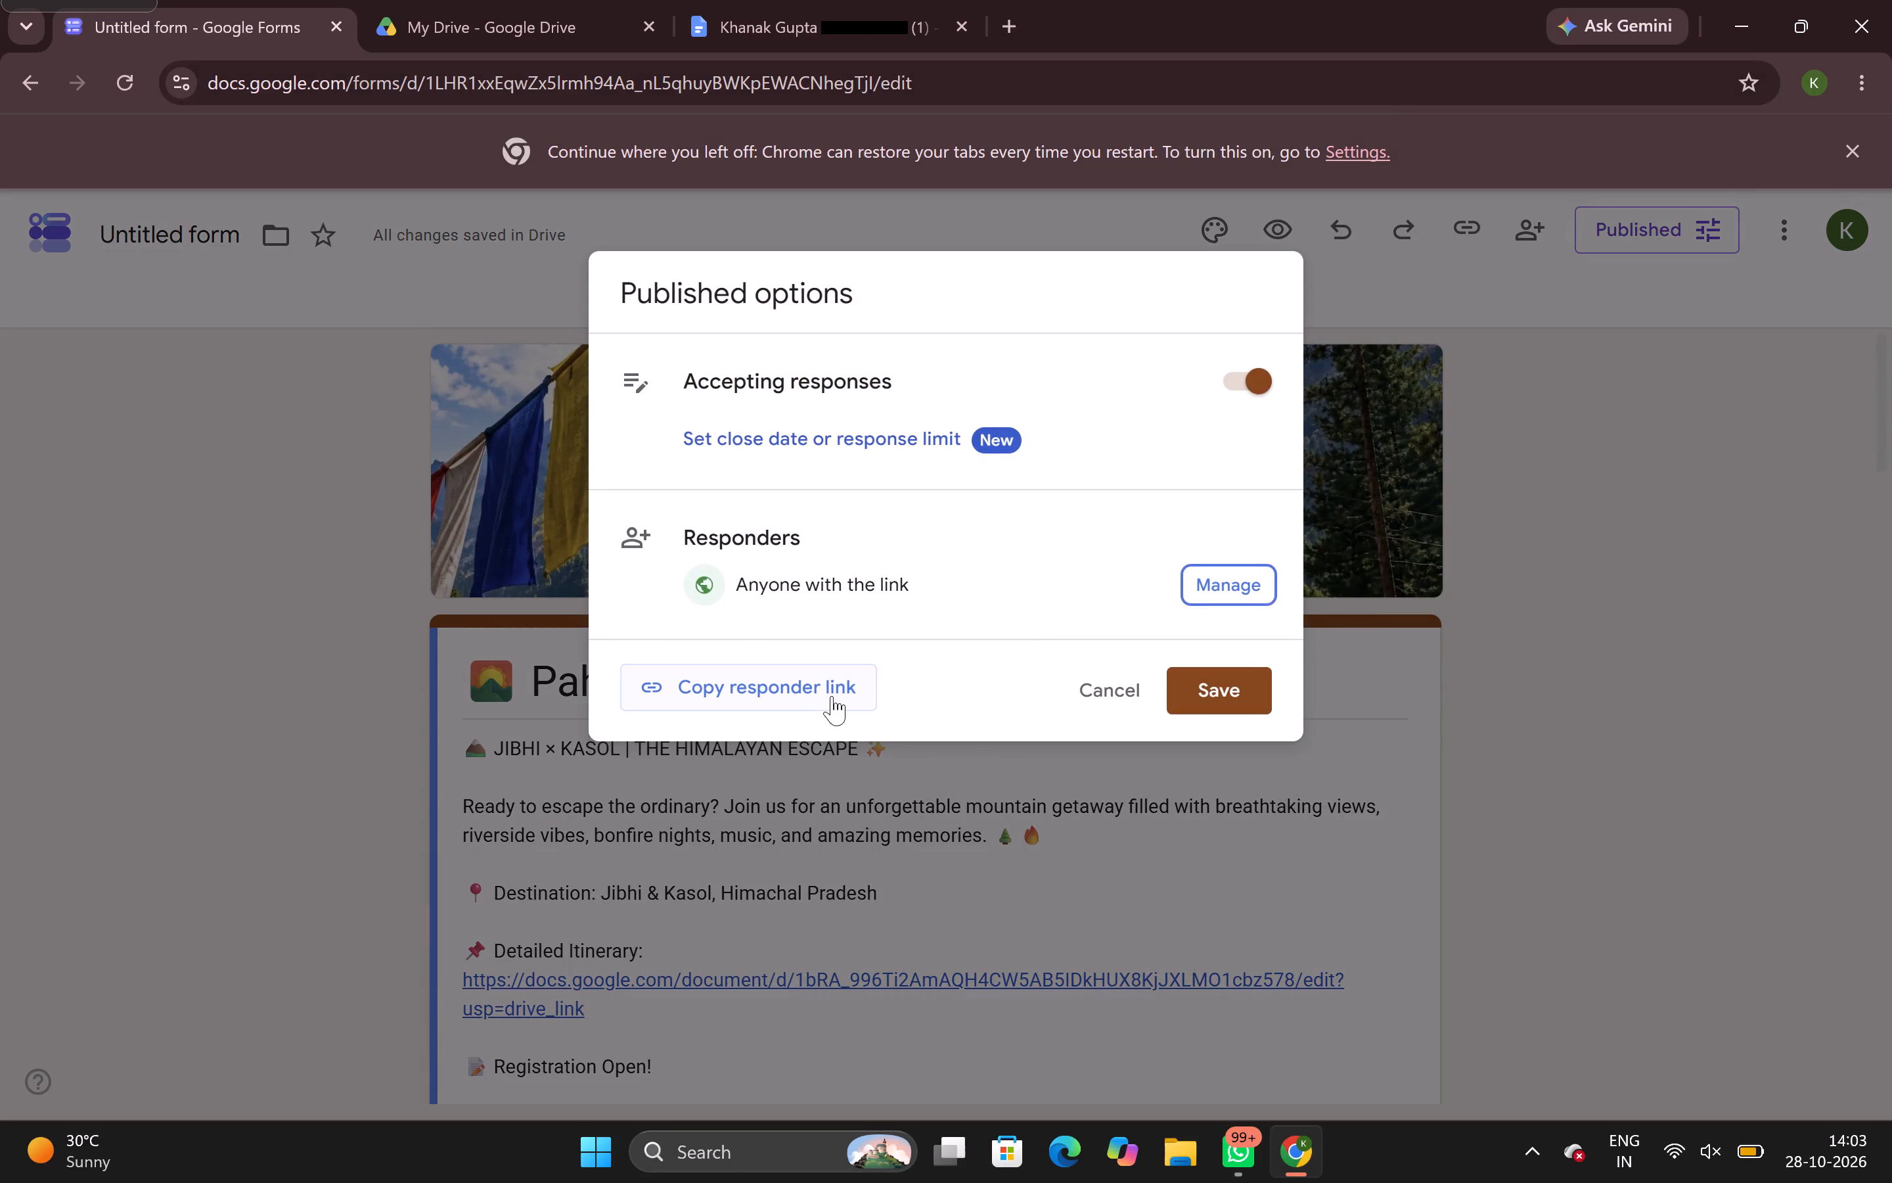
{"action": "left_click", "coordinate": [1179, 682]}
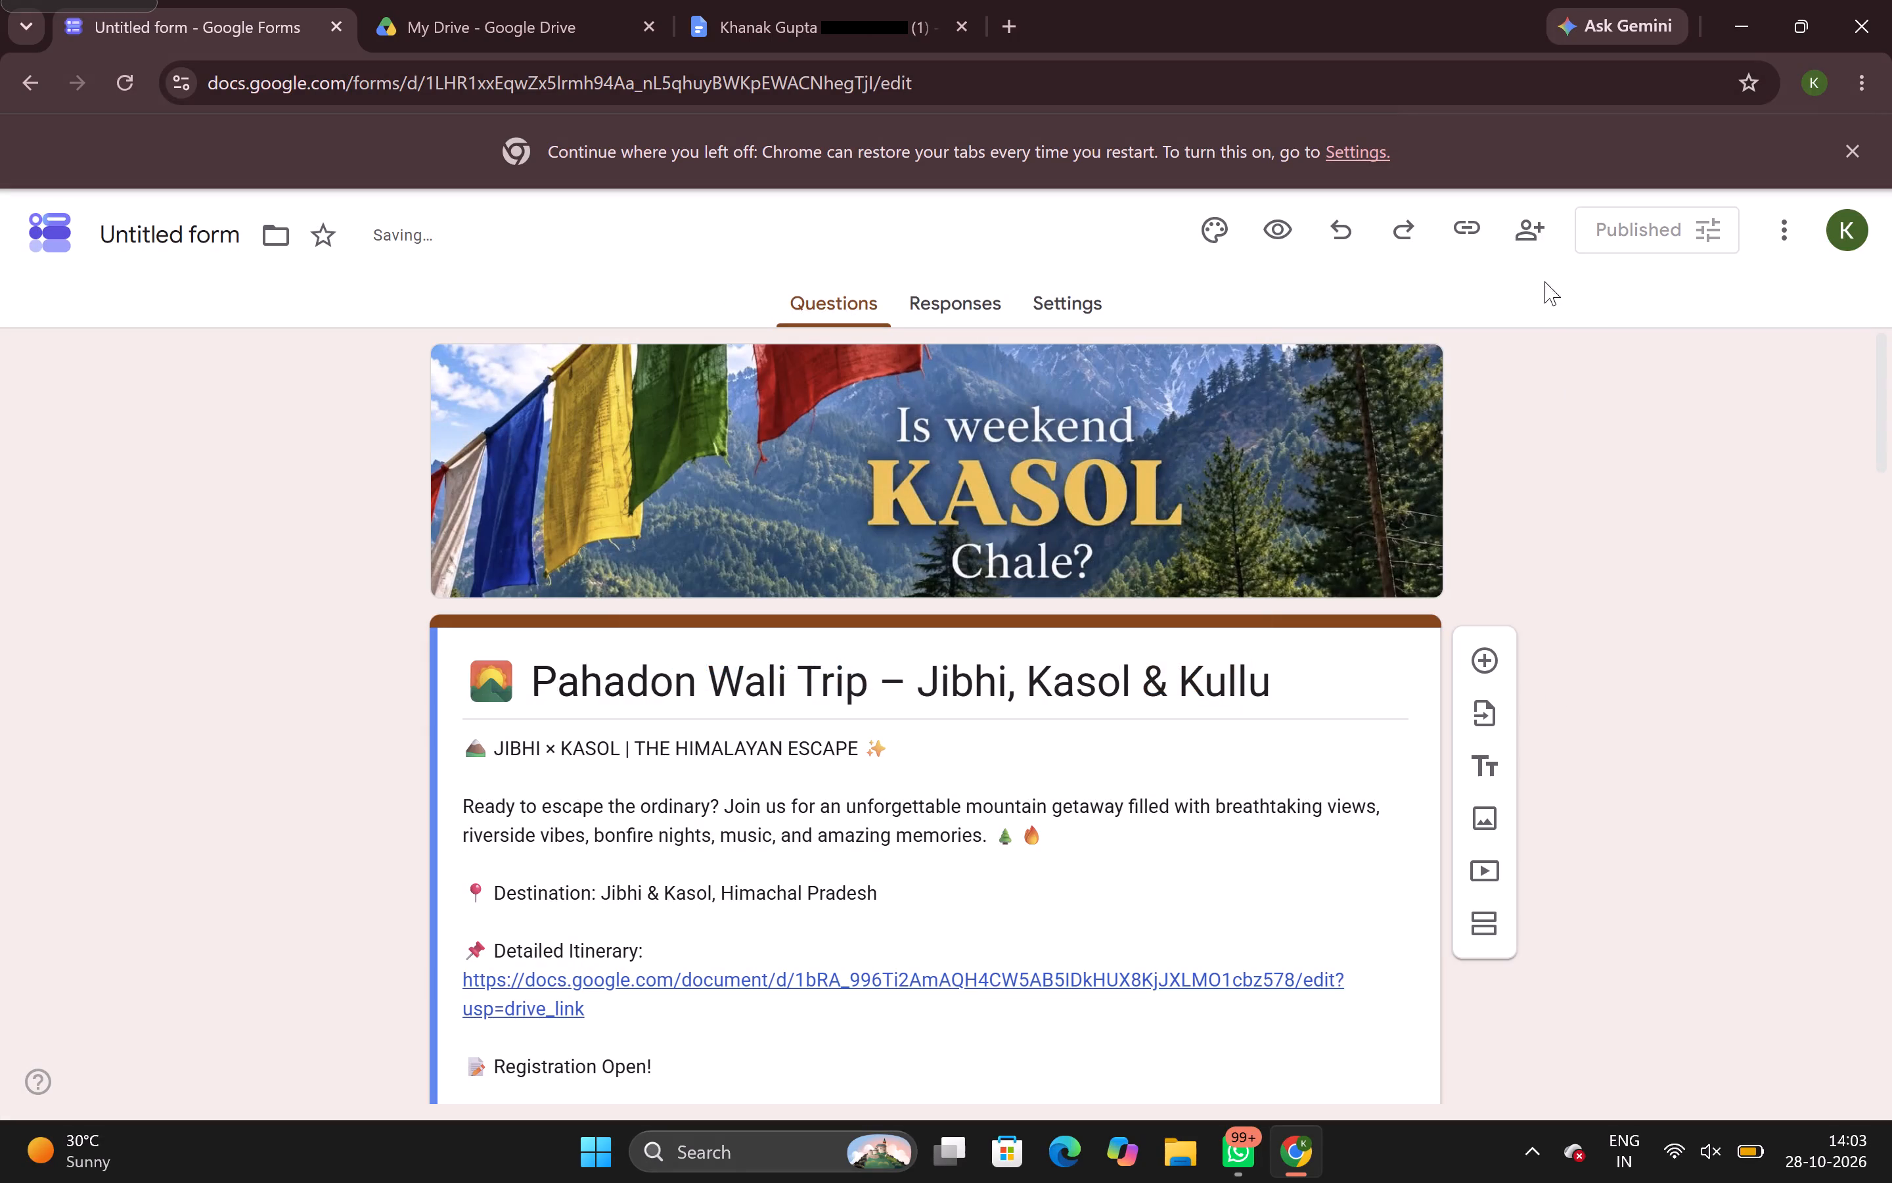
Copy the form's full responder link from the published options.
{"action": "left_click", "coordinate": [1682, 225]}
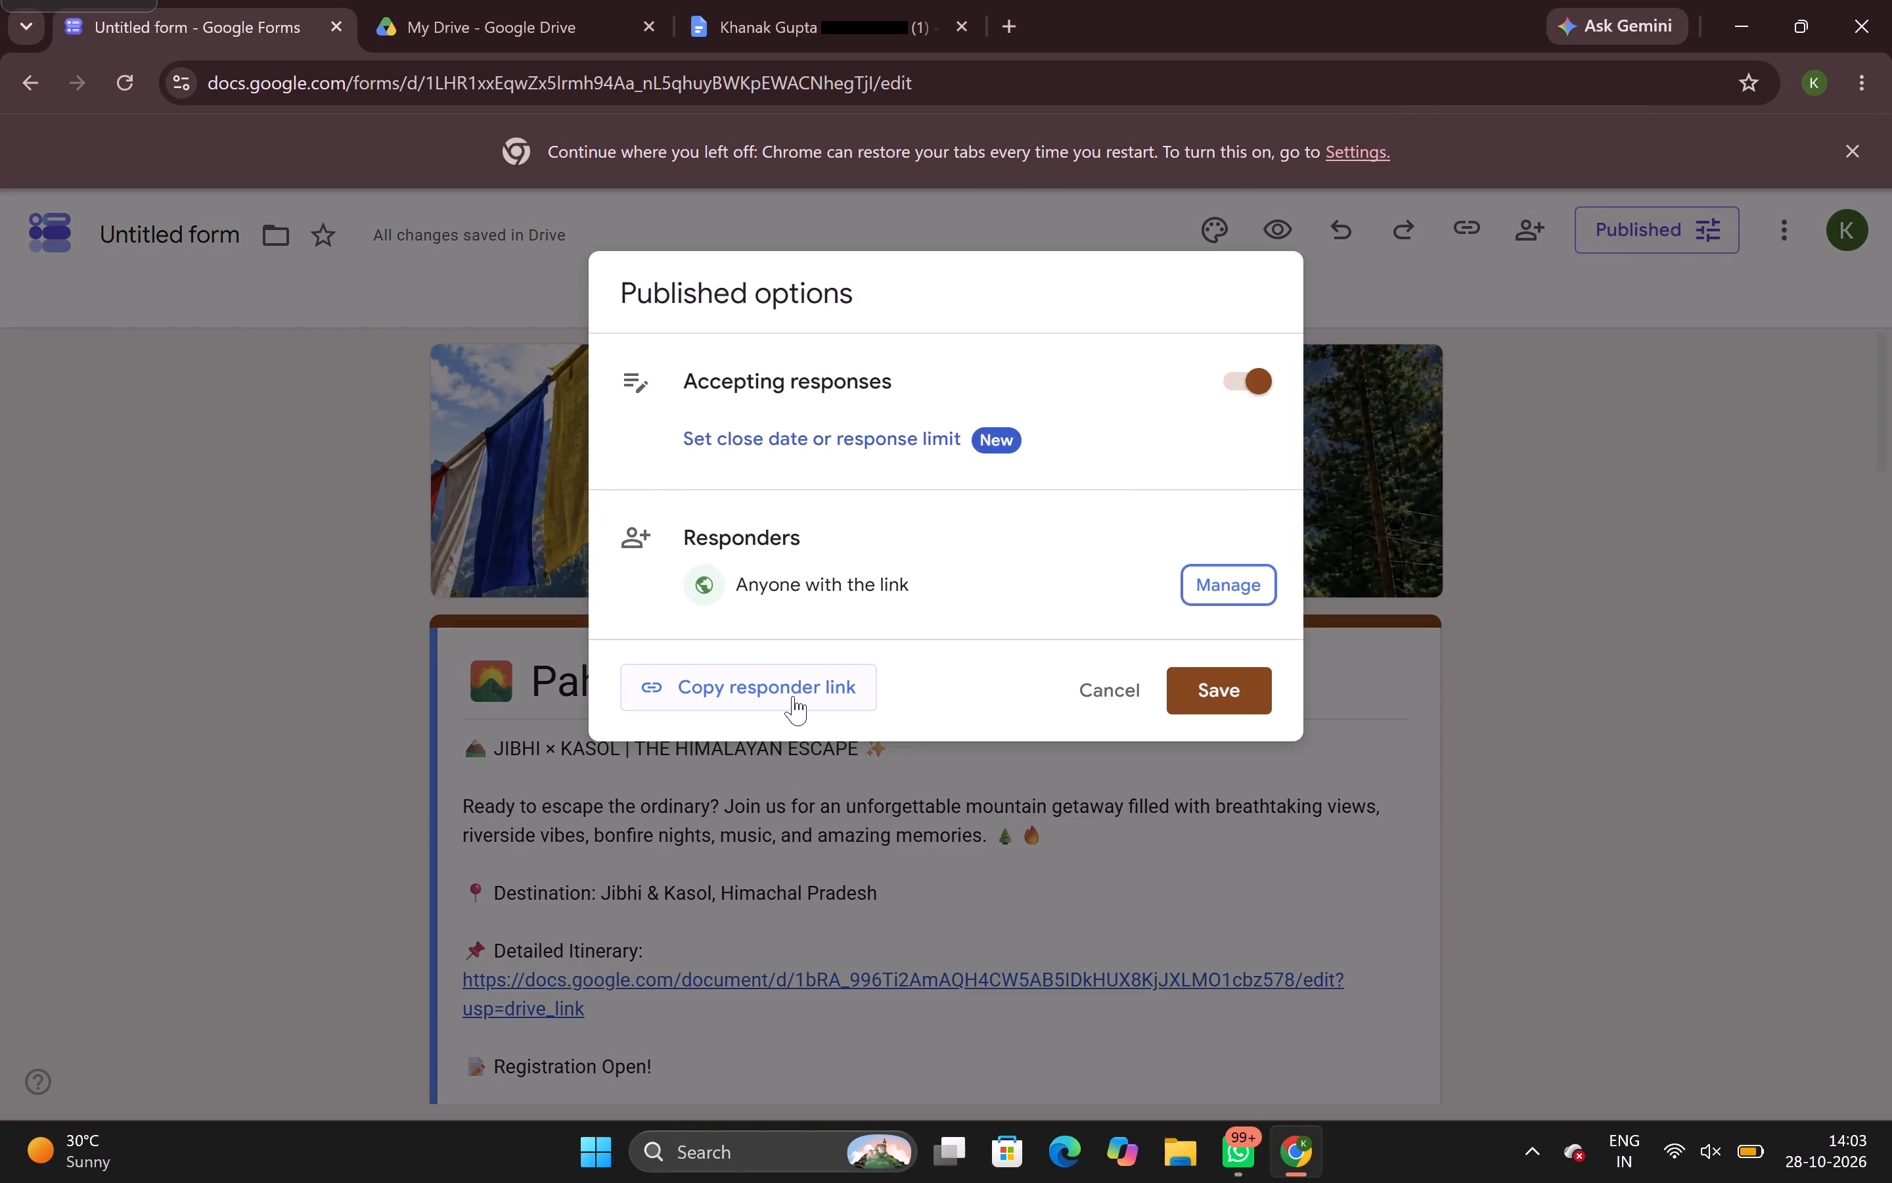
{"action": "left_click", "coordinate": [793, 696]}
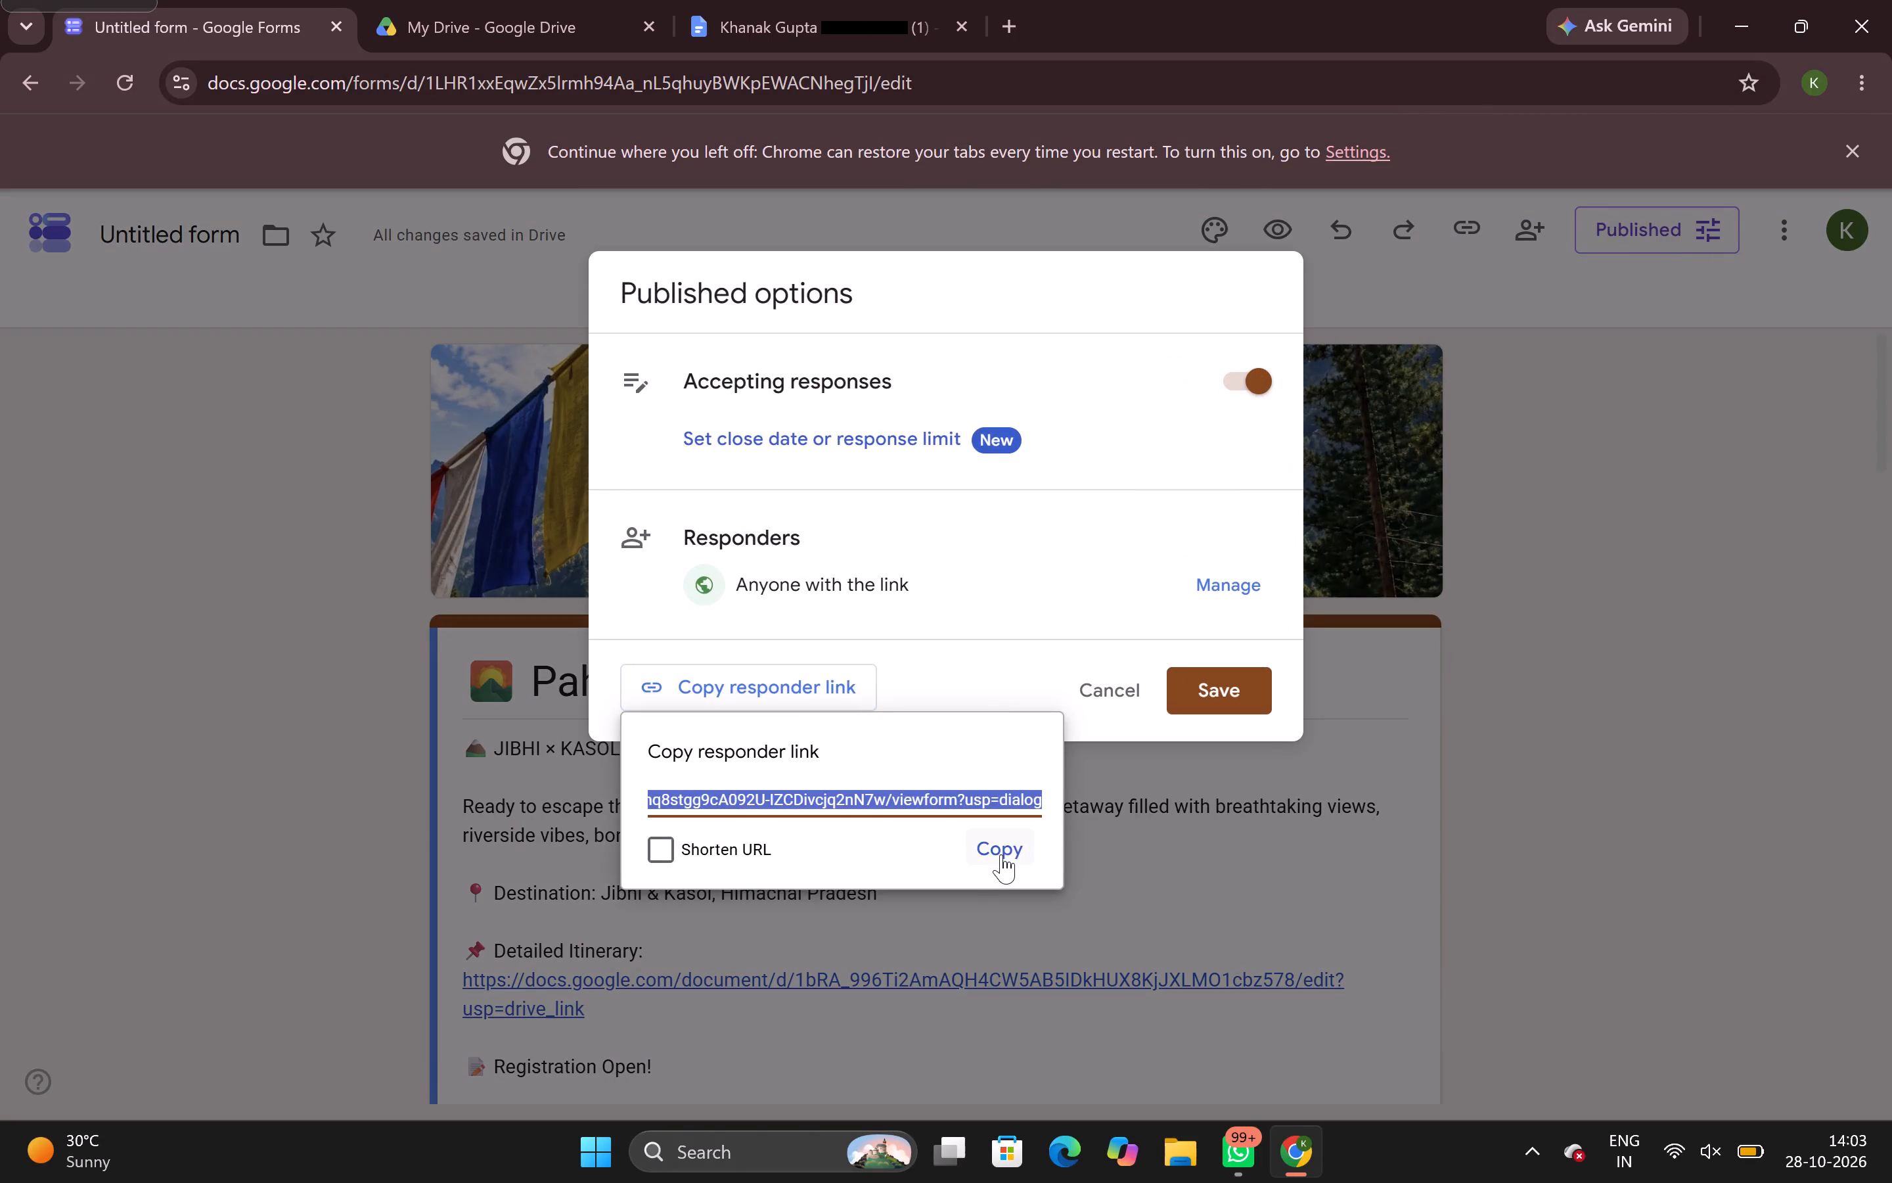
{"action": "left_click", "coordinate": [1001, 854]}
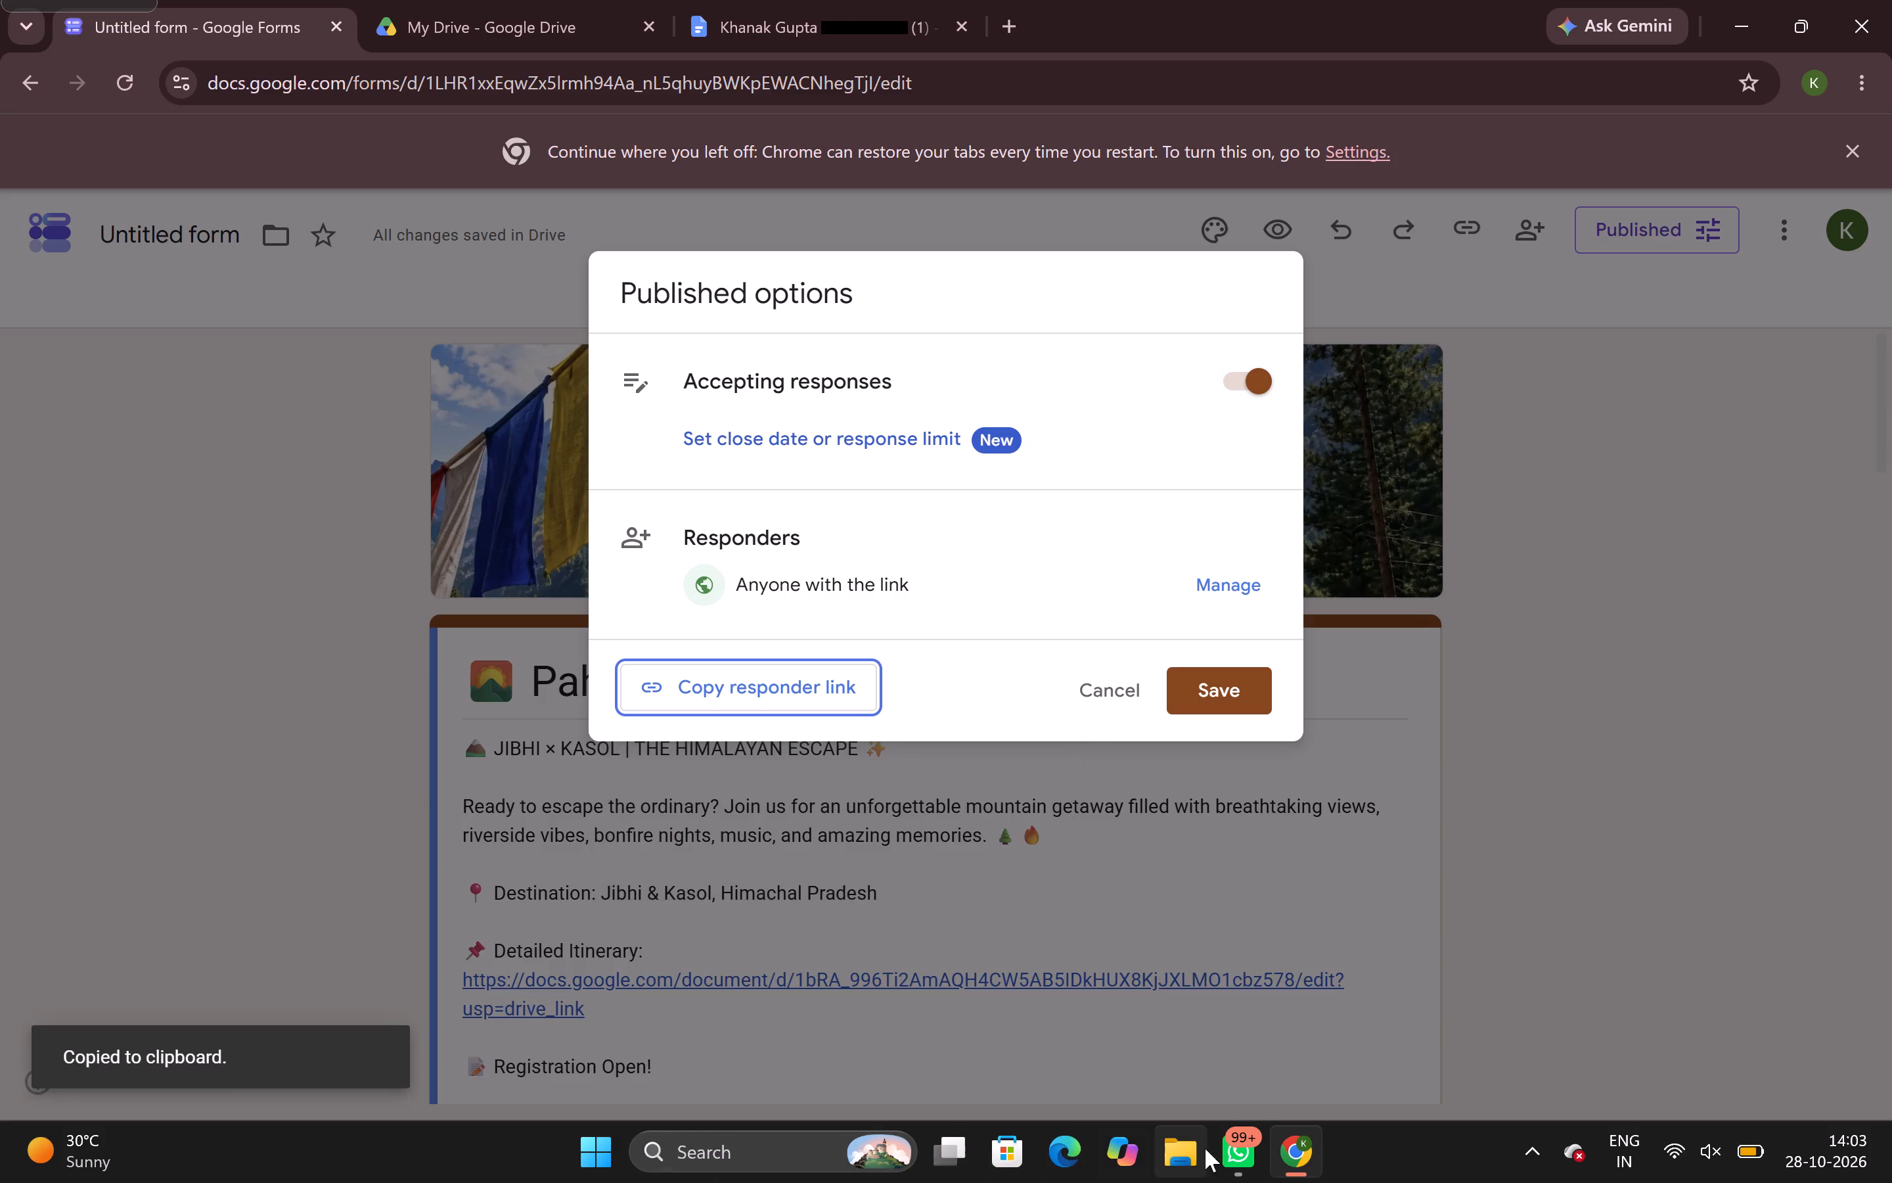
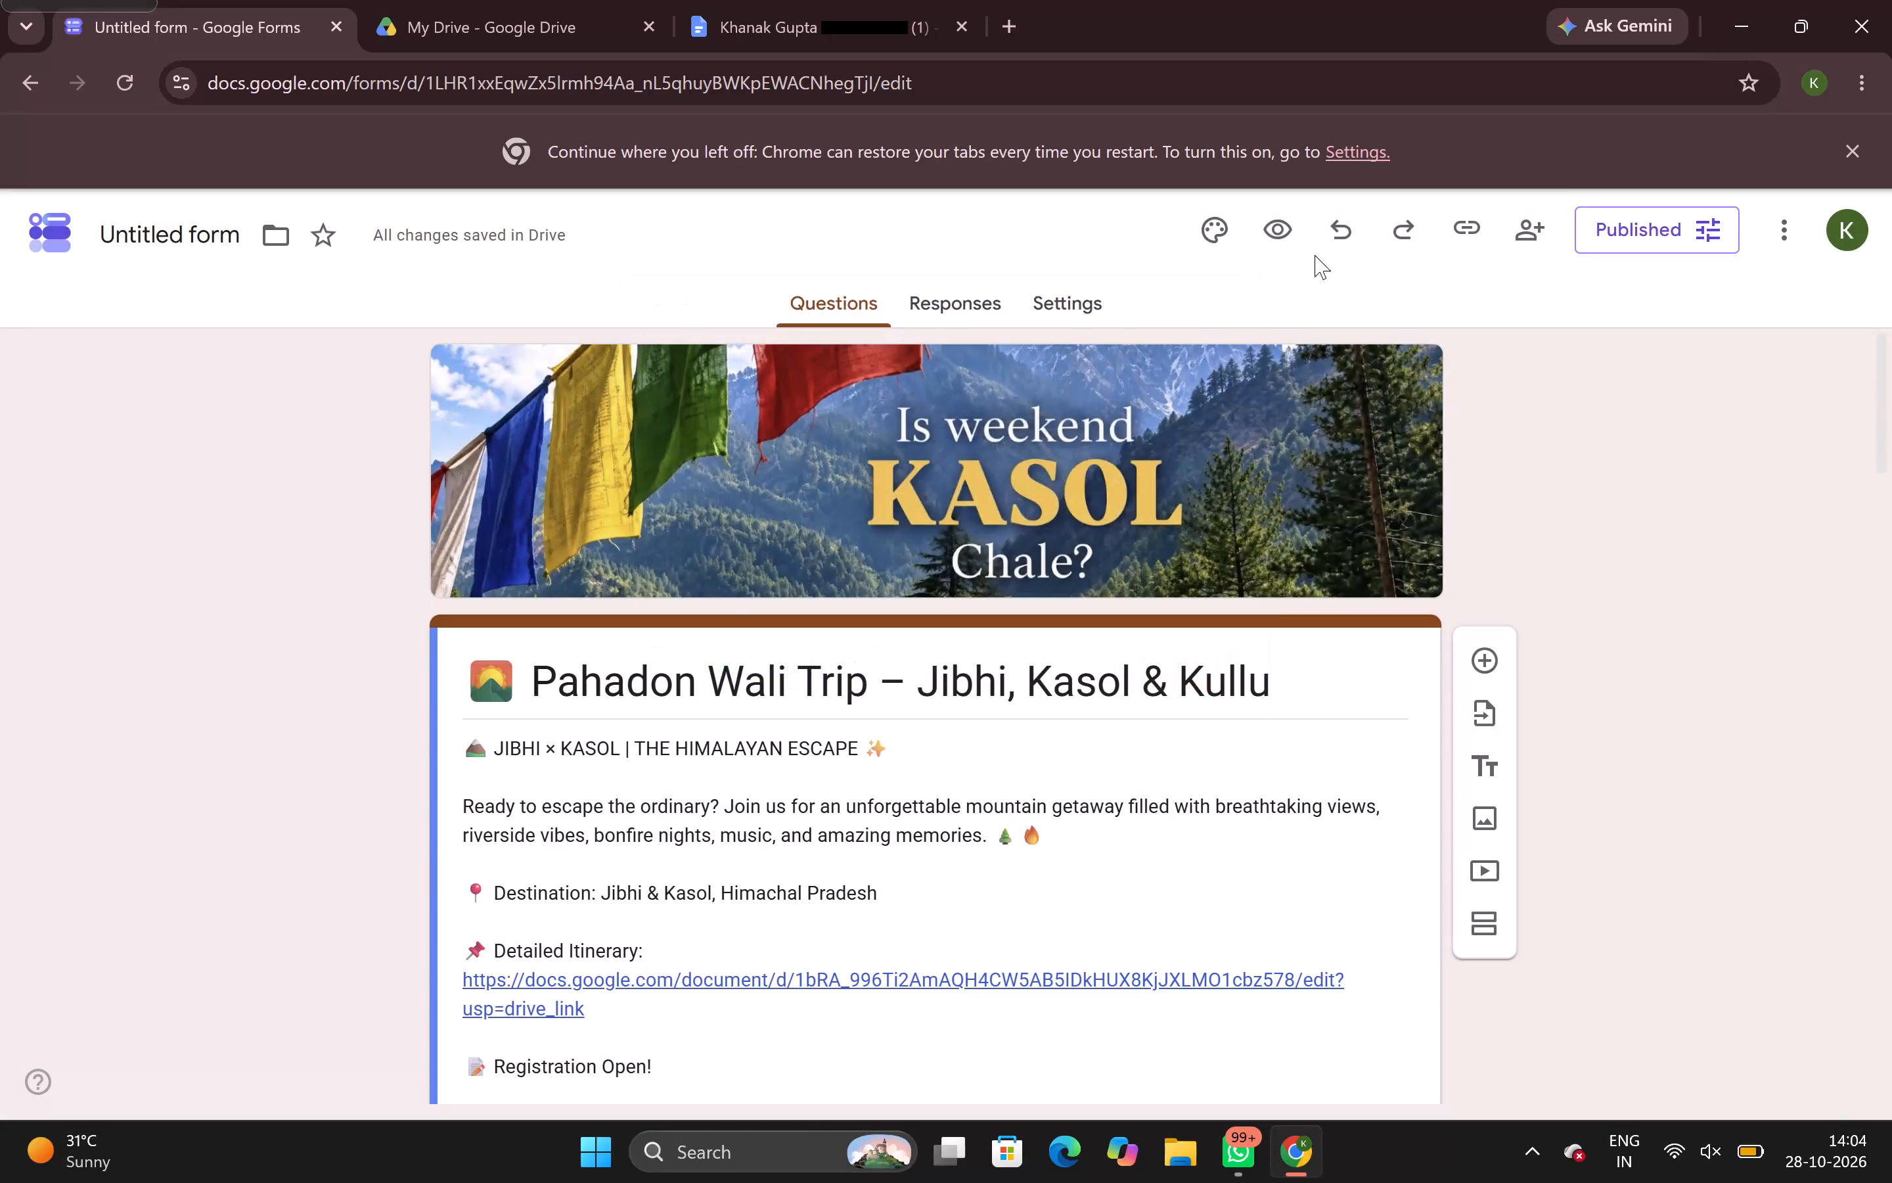
Open the itinerary Google Docs file in My Drive for renaming and clear its existing name.
{"action": "left_click", "coordinate": [478, 24]}
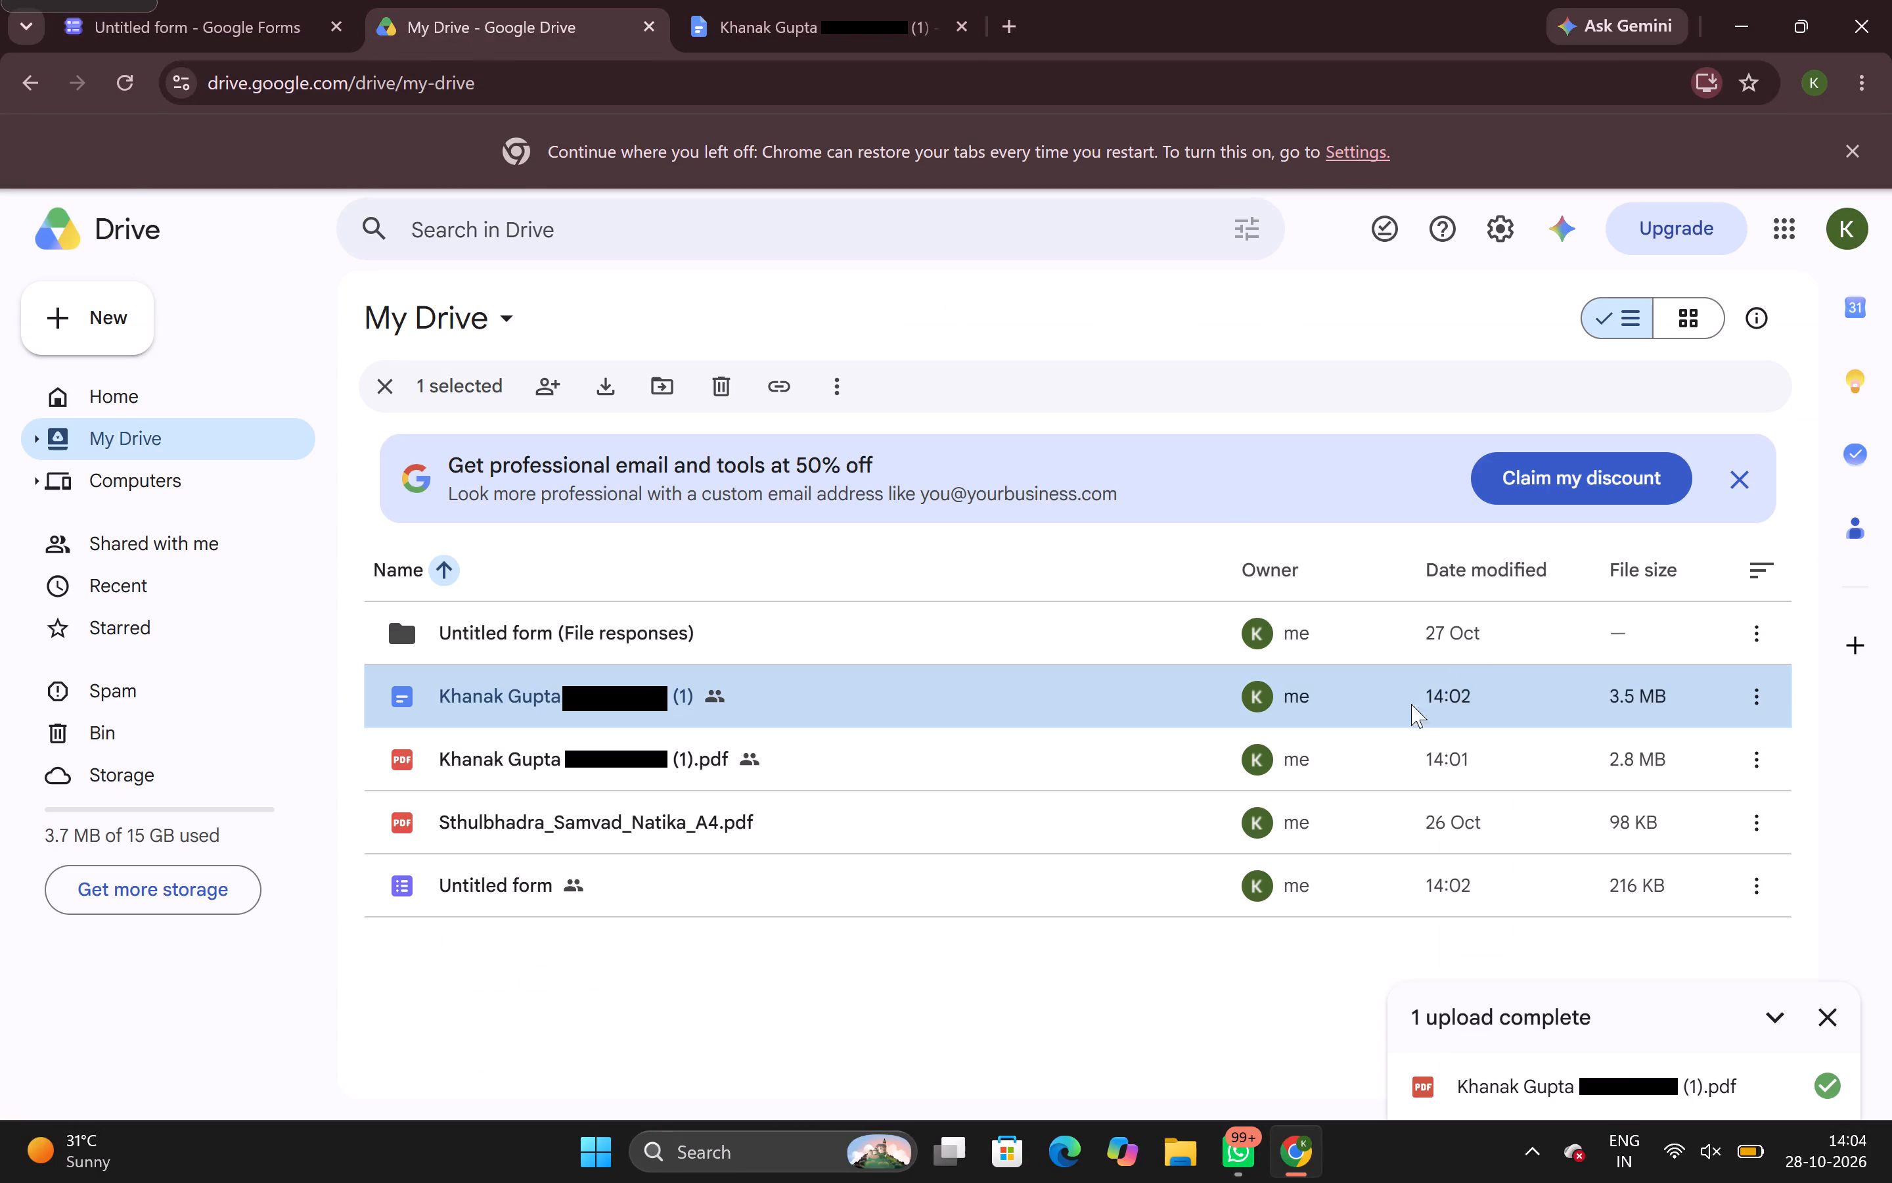
{"action": "left_click", "coordinate": [1758, 699]}
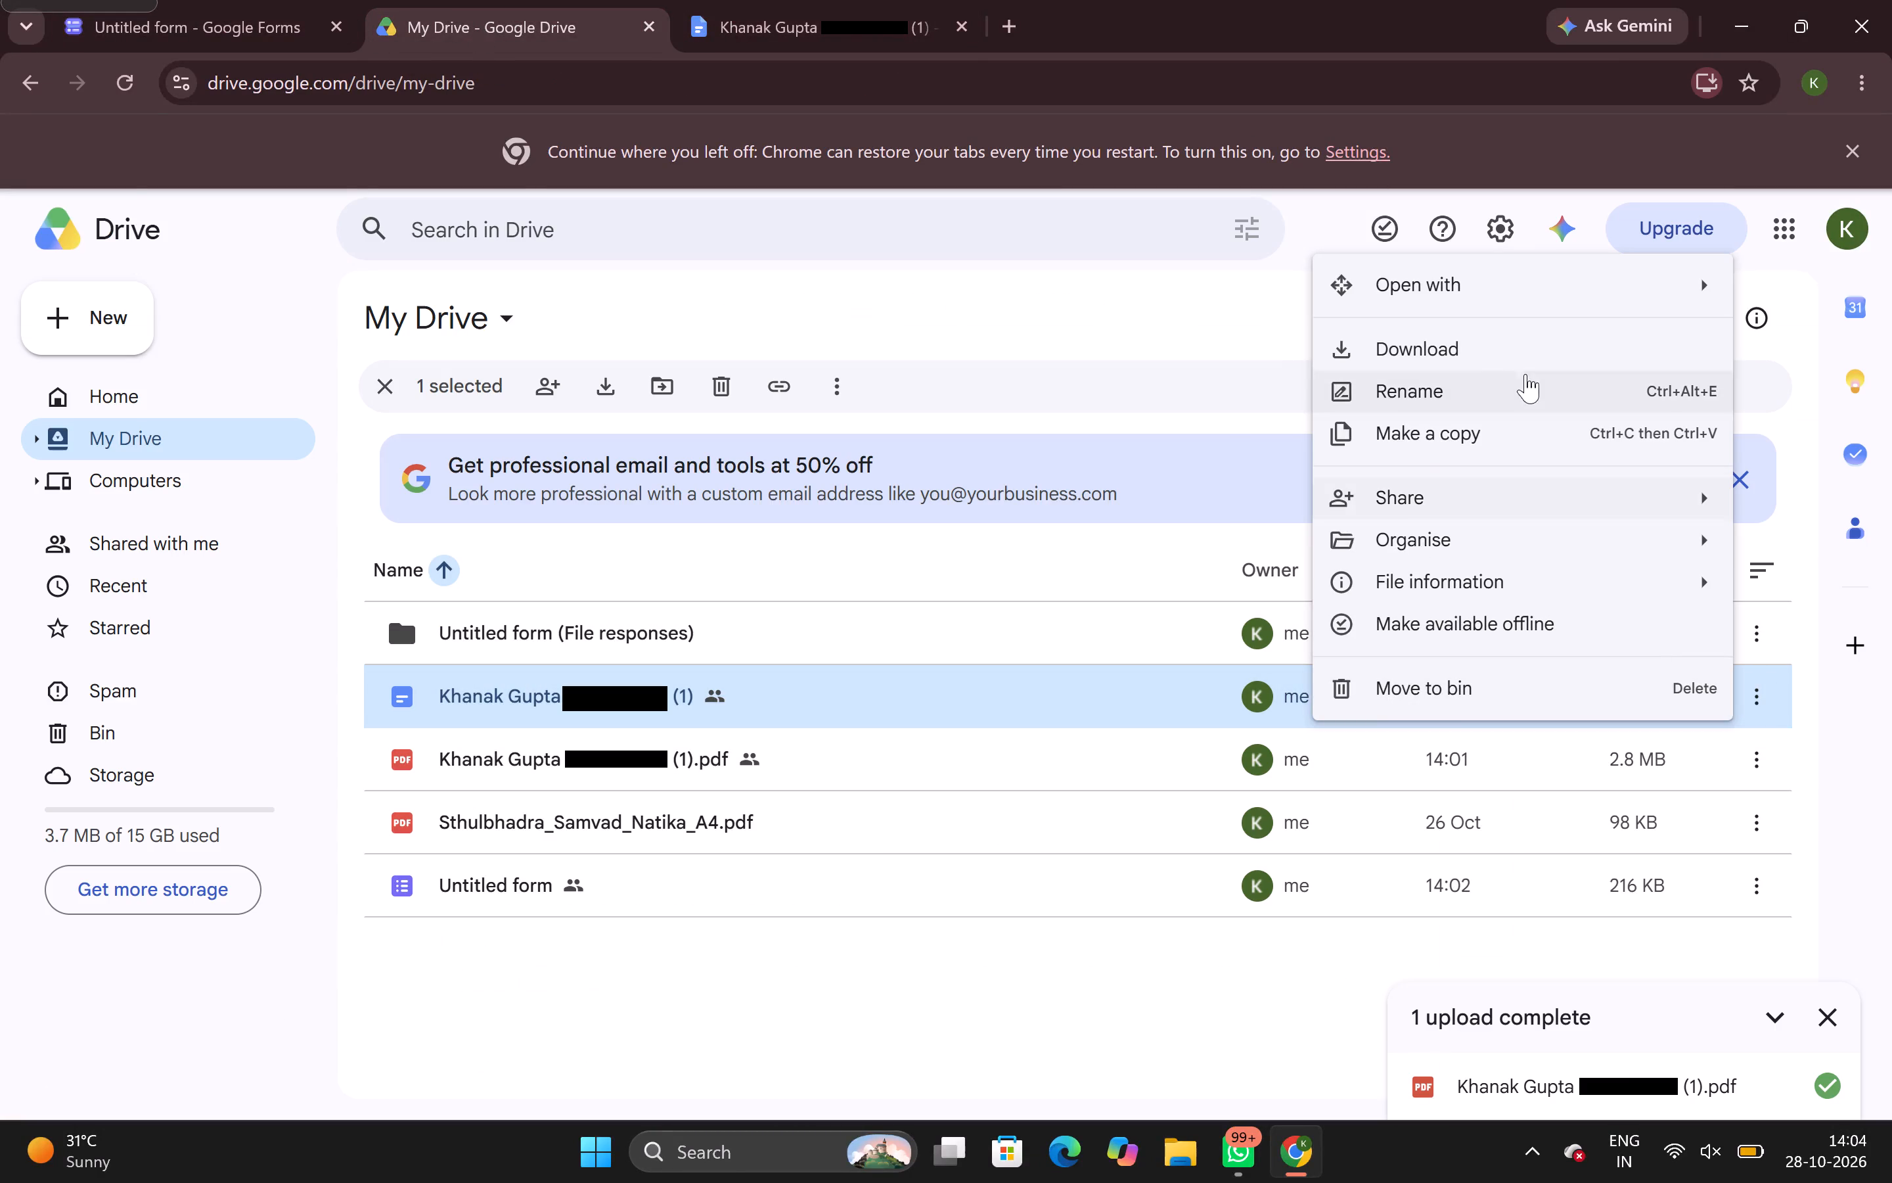
{"action": "left_click", "coordinate": [1425, 401]}
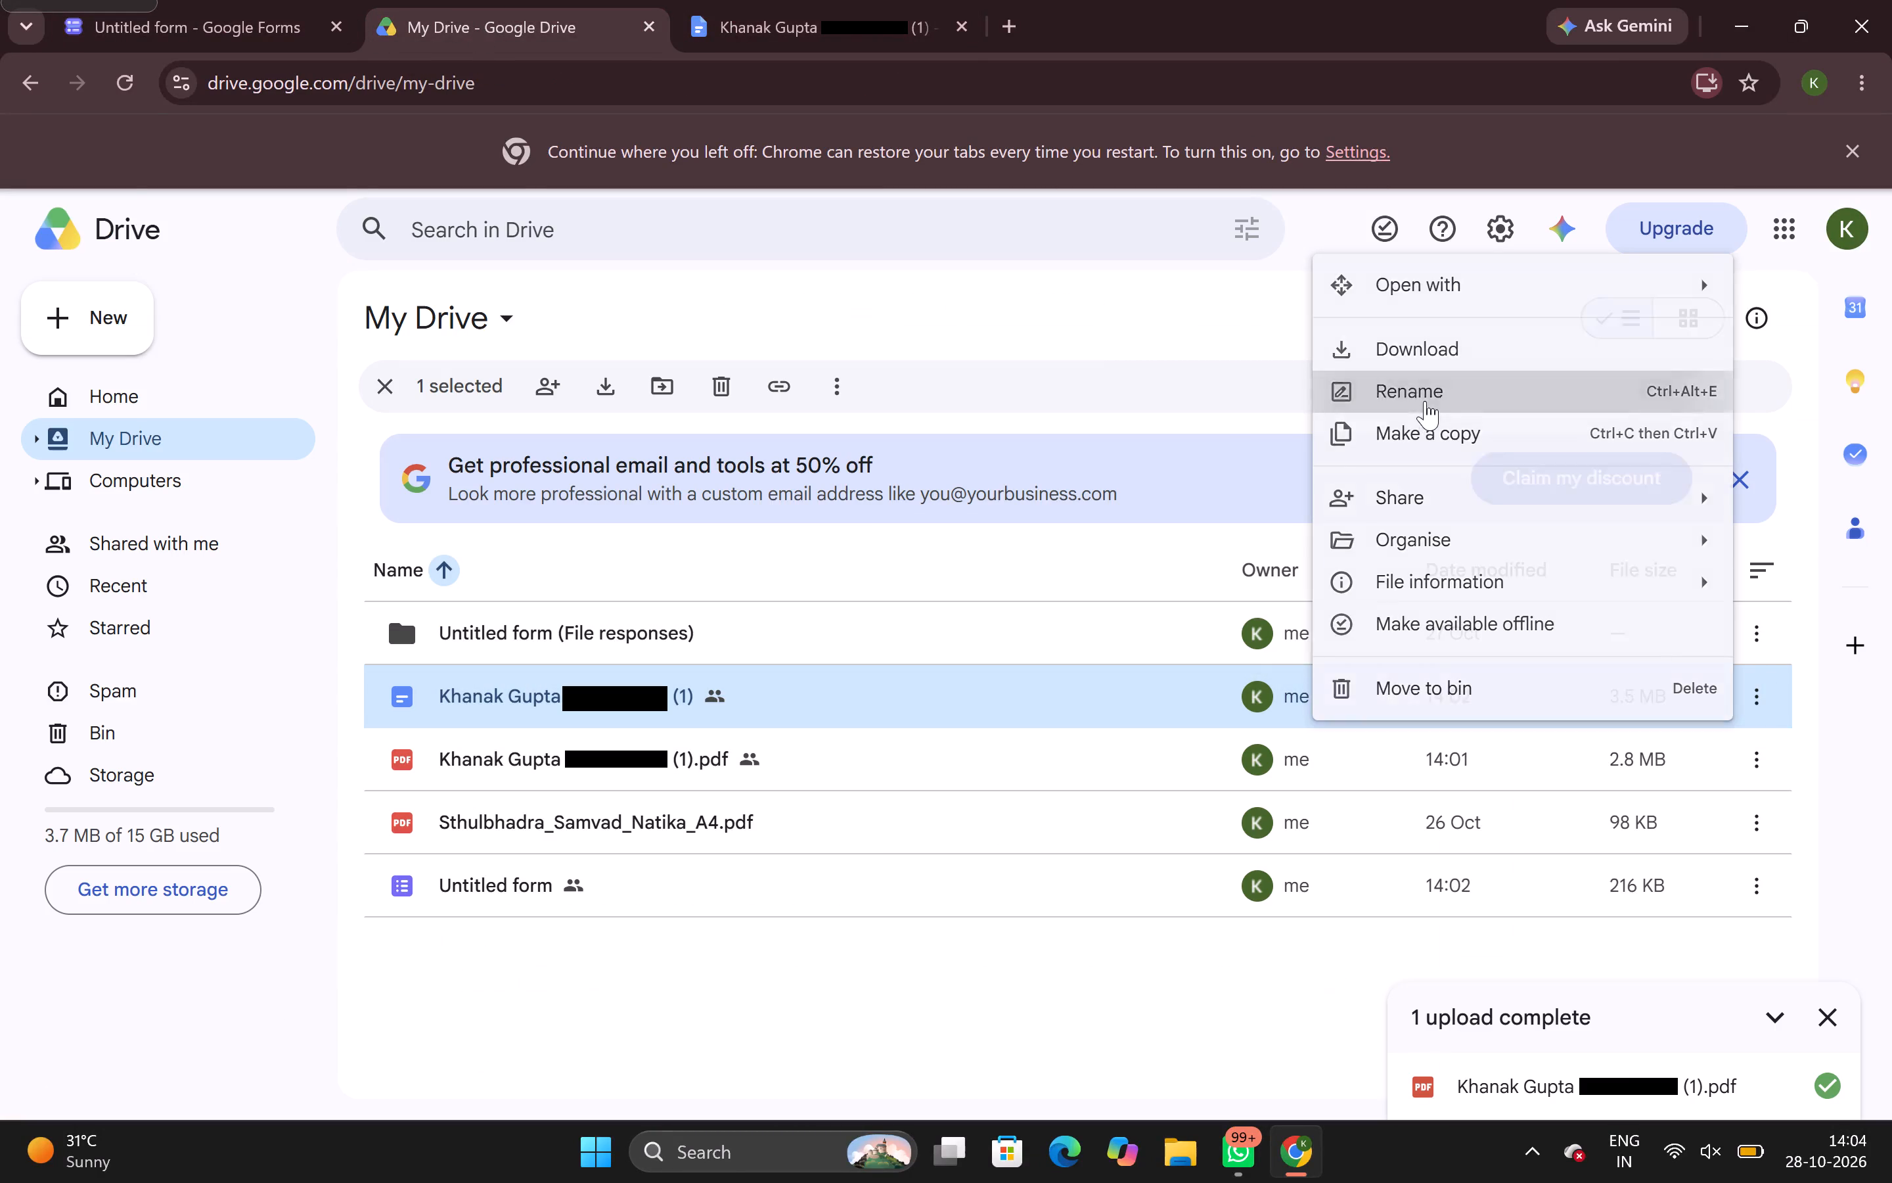
{"action": "key", "text": "BackSpace"}
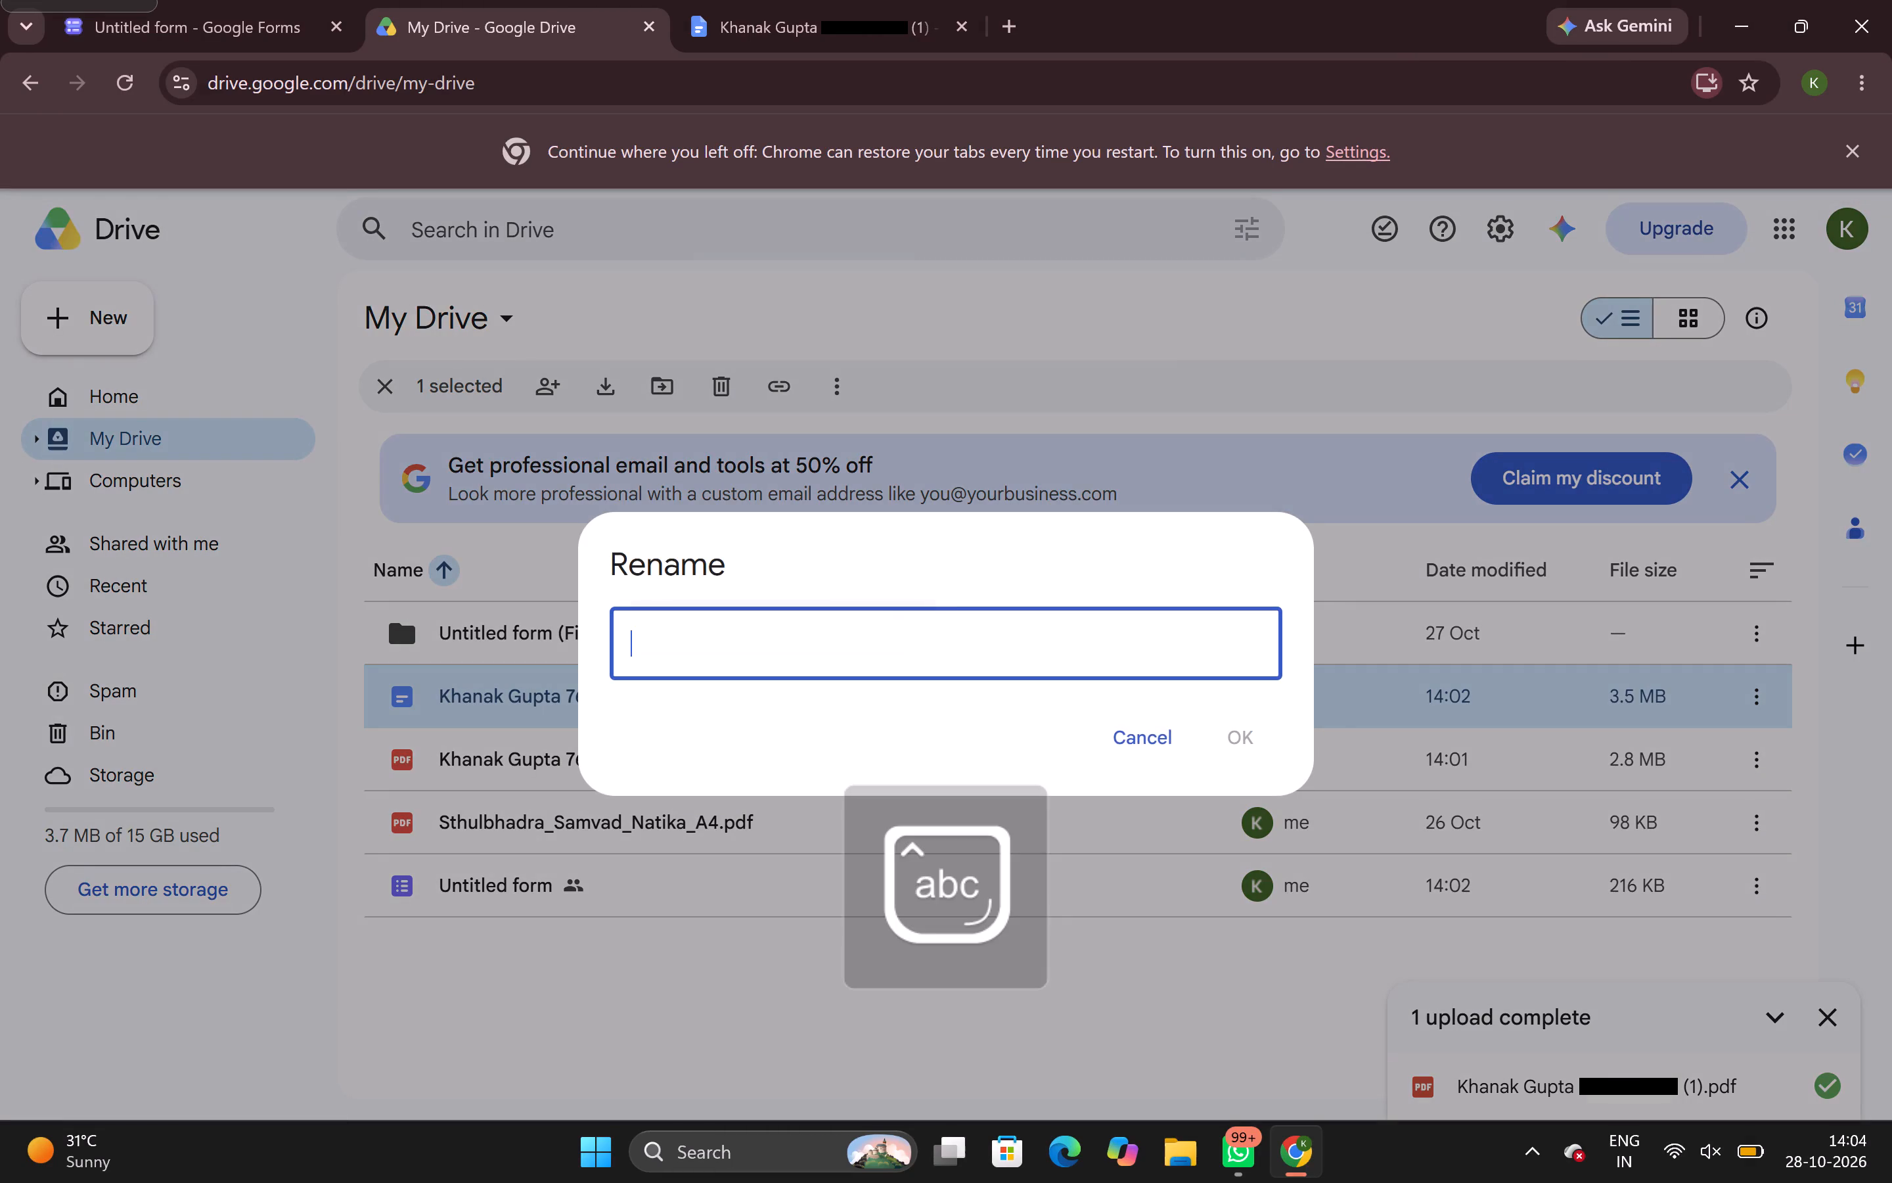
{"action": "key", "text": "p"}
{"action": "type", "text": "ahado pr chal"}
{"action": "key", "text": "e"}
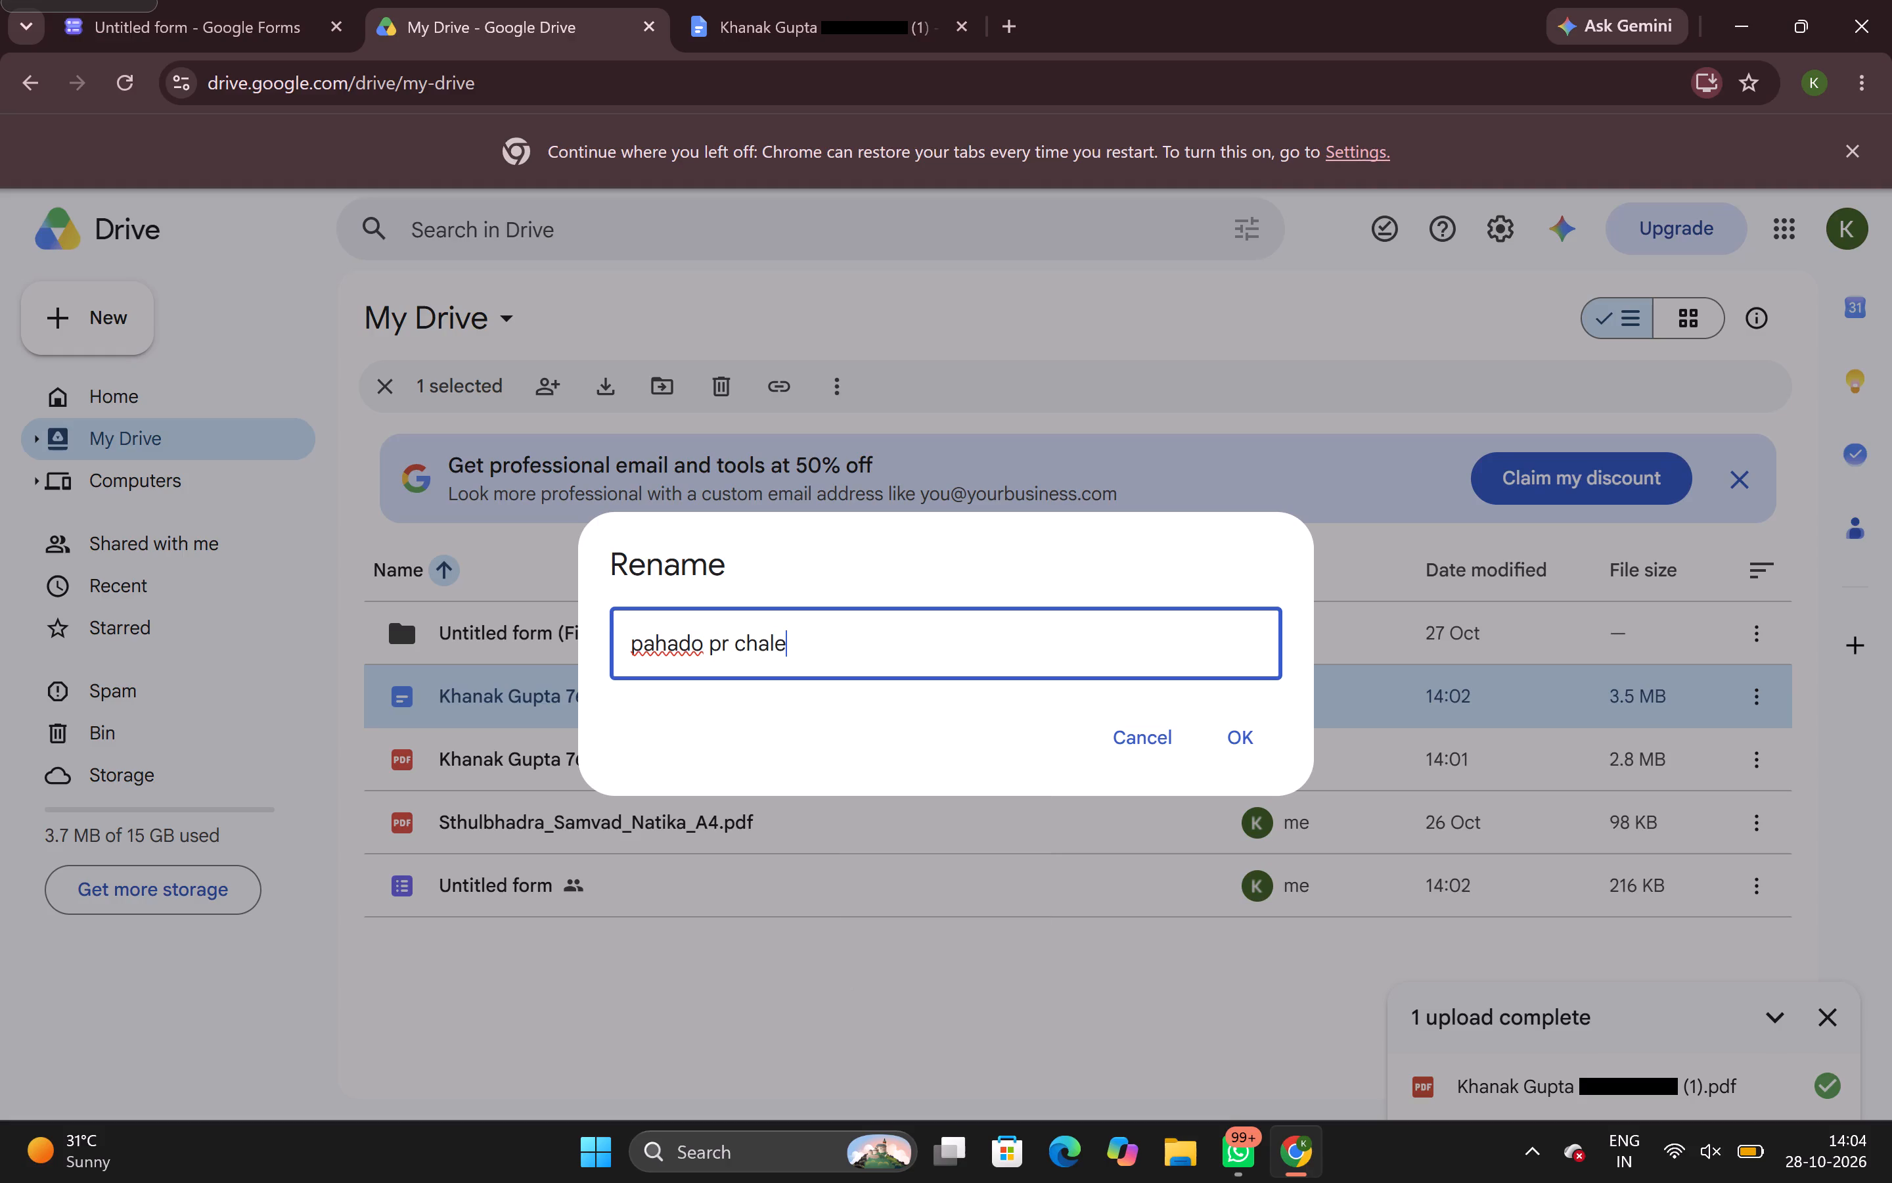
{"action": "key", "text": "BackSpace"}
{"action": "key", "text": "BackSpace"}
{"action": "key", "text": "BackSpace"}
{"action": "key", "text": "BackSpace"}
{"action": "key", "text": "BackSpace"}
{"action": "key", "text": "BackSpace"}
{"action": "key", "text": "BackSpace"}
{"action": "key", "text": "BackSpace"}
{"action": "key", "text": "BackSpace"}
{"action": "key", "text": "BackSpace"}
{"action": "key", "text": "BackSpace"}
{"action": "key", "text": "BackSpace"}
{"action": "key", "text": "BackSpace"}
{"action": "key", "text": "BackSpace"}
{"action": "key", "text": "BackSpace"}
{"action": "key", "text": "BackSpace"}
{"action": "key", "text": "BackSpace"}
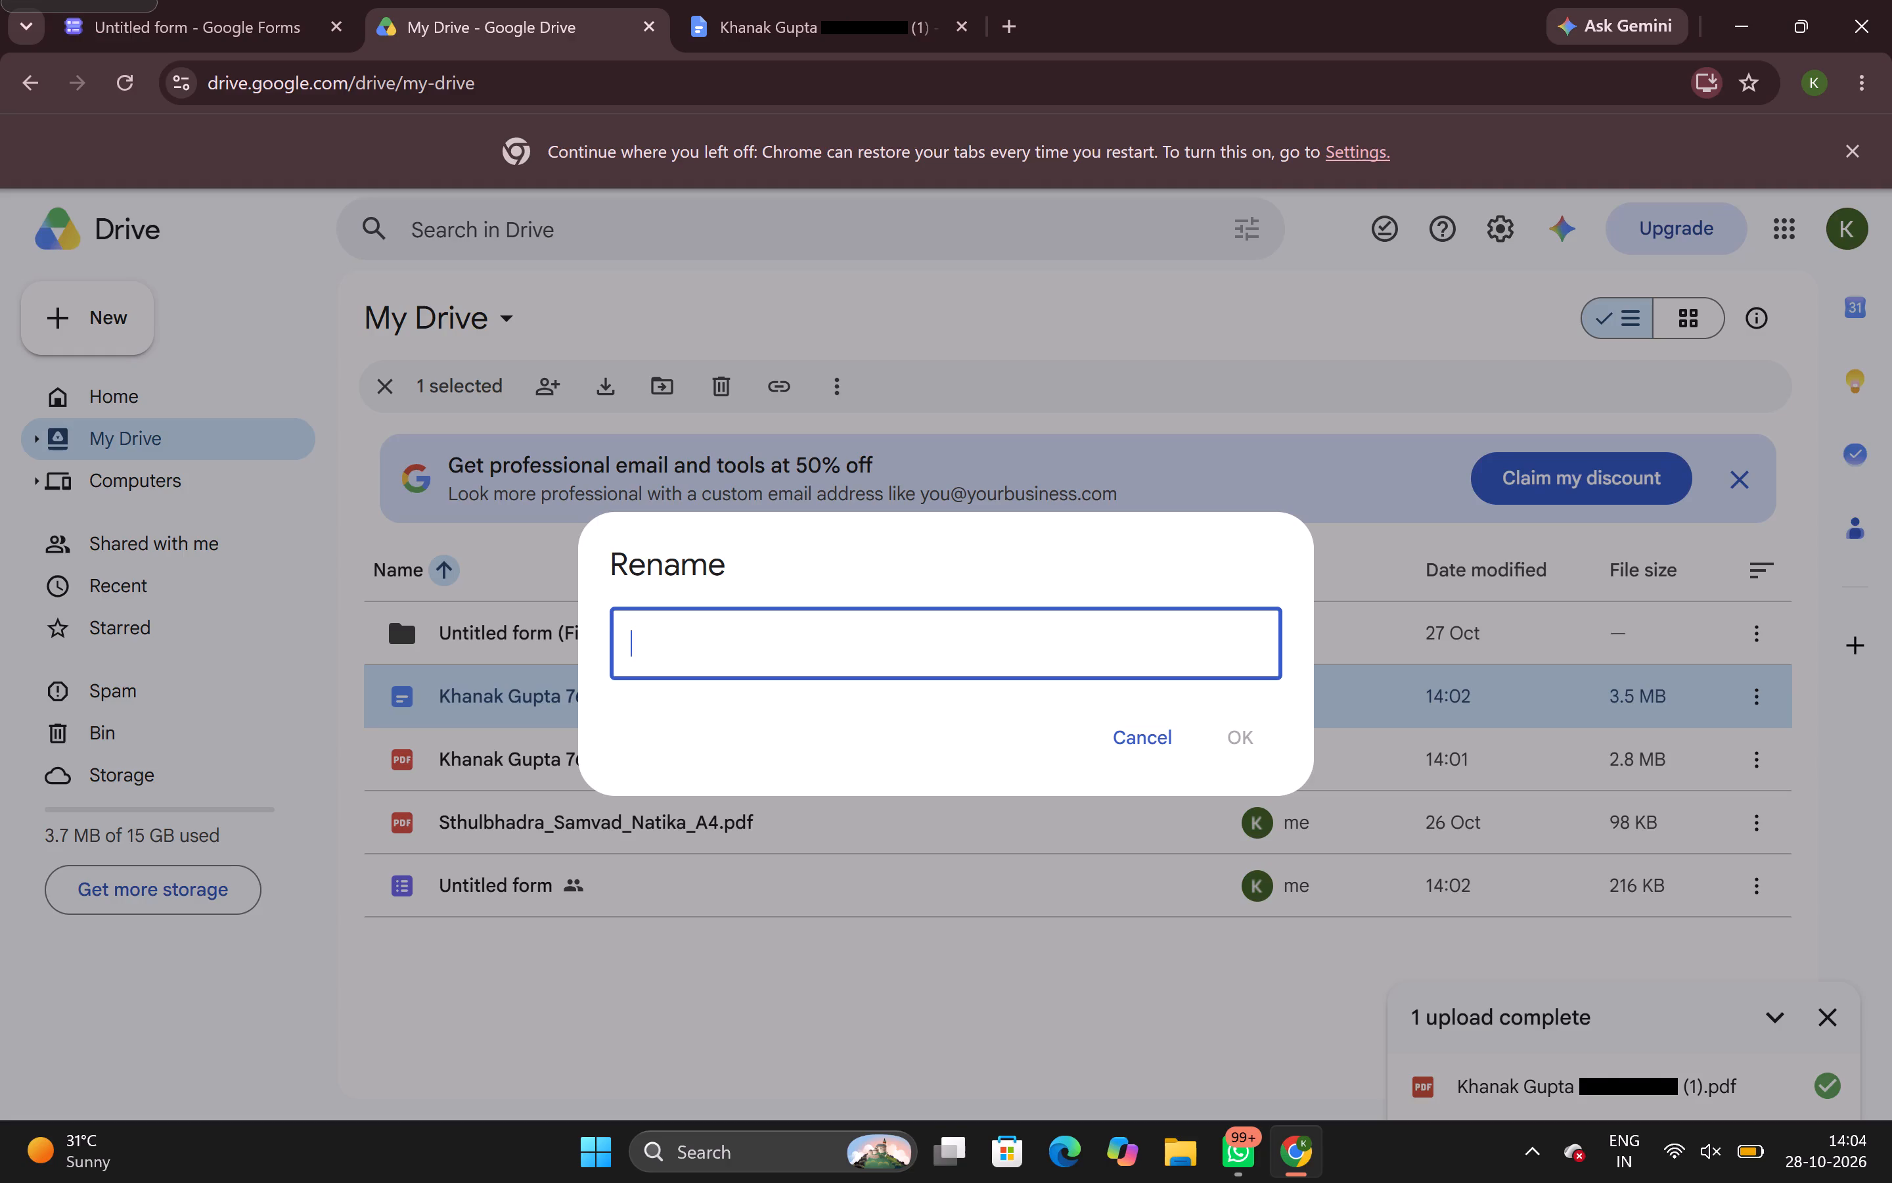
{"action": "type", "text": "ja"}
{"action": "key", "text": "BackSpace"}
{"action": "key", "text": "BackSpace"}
Rename the itinerary Google Docs file as Jaipur to Jibhi Itinerary.
{"action": "type", "text": "aipur to"}
{"action": "key", "text": "space"}
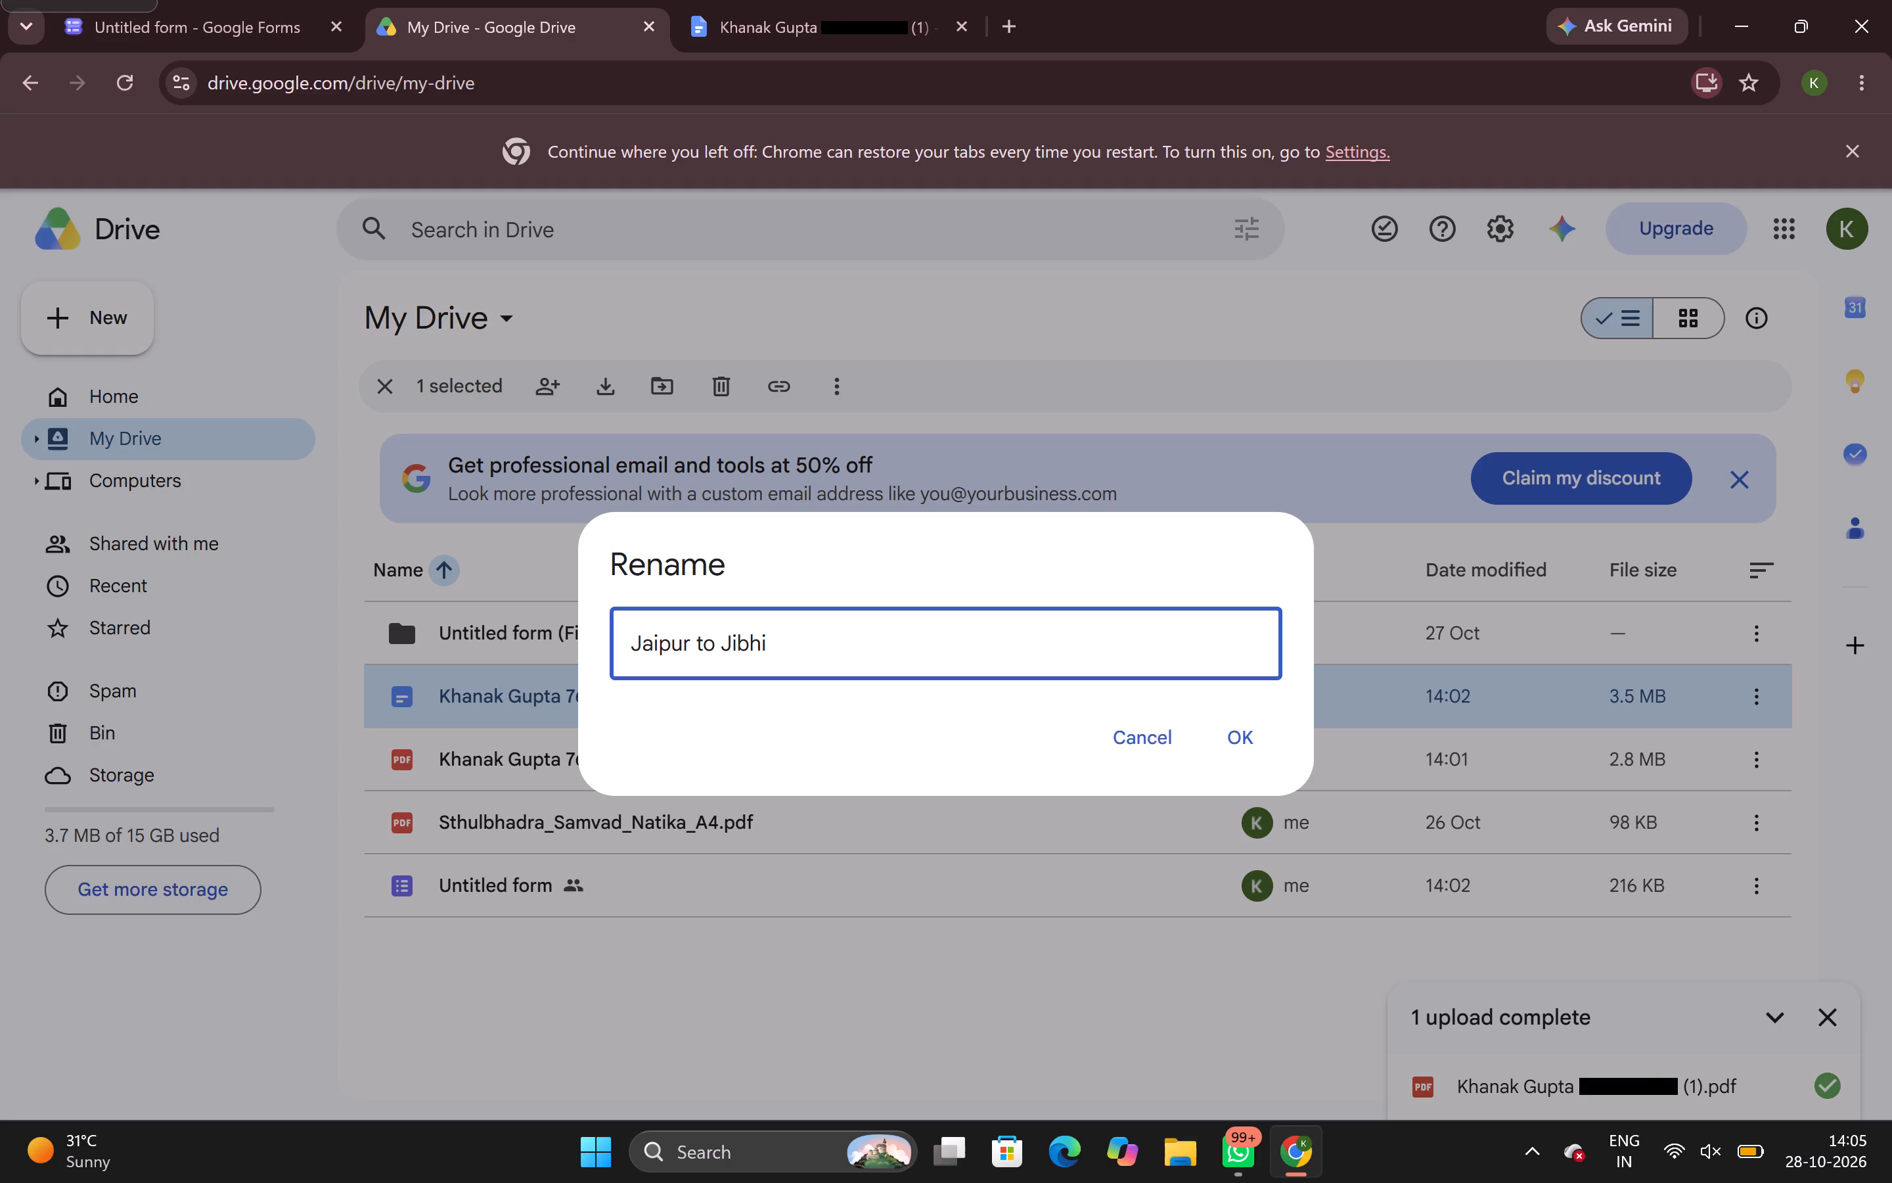
{"action": "key", "text": "space"}
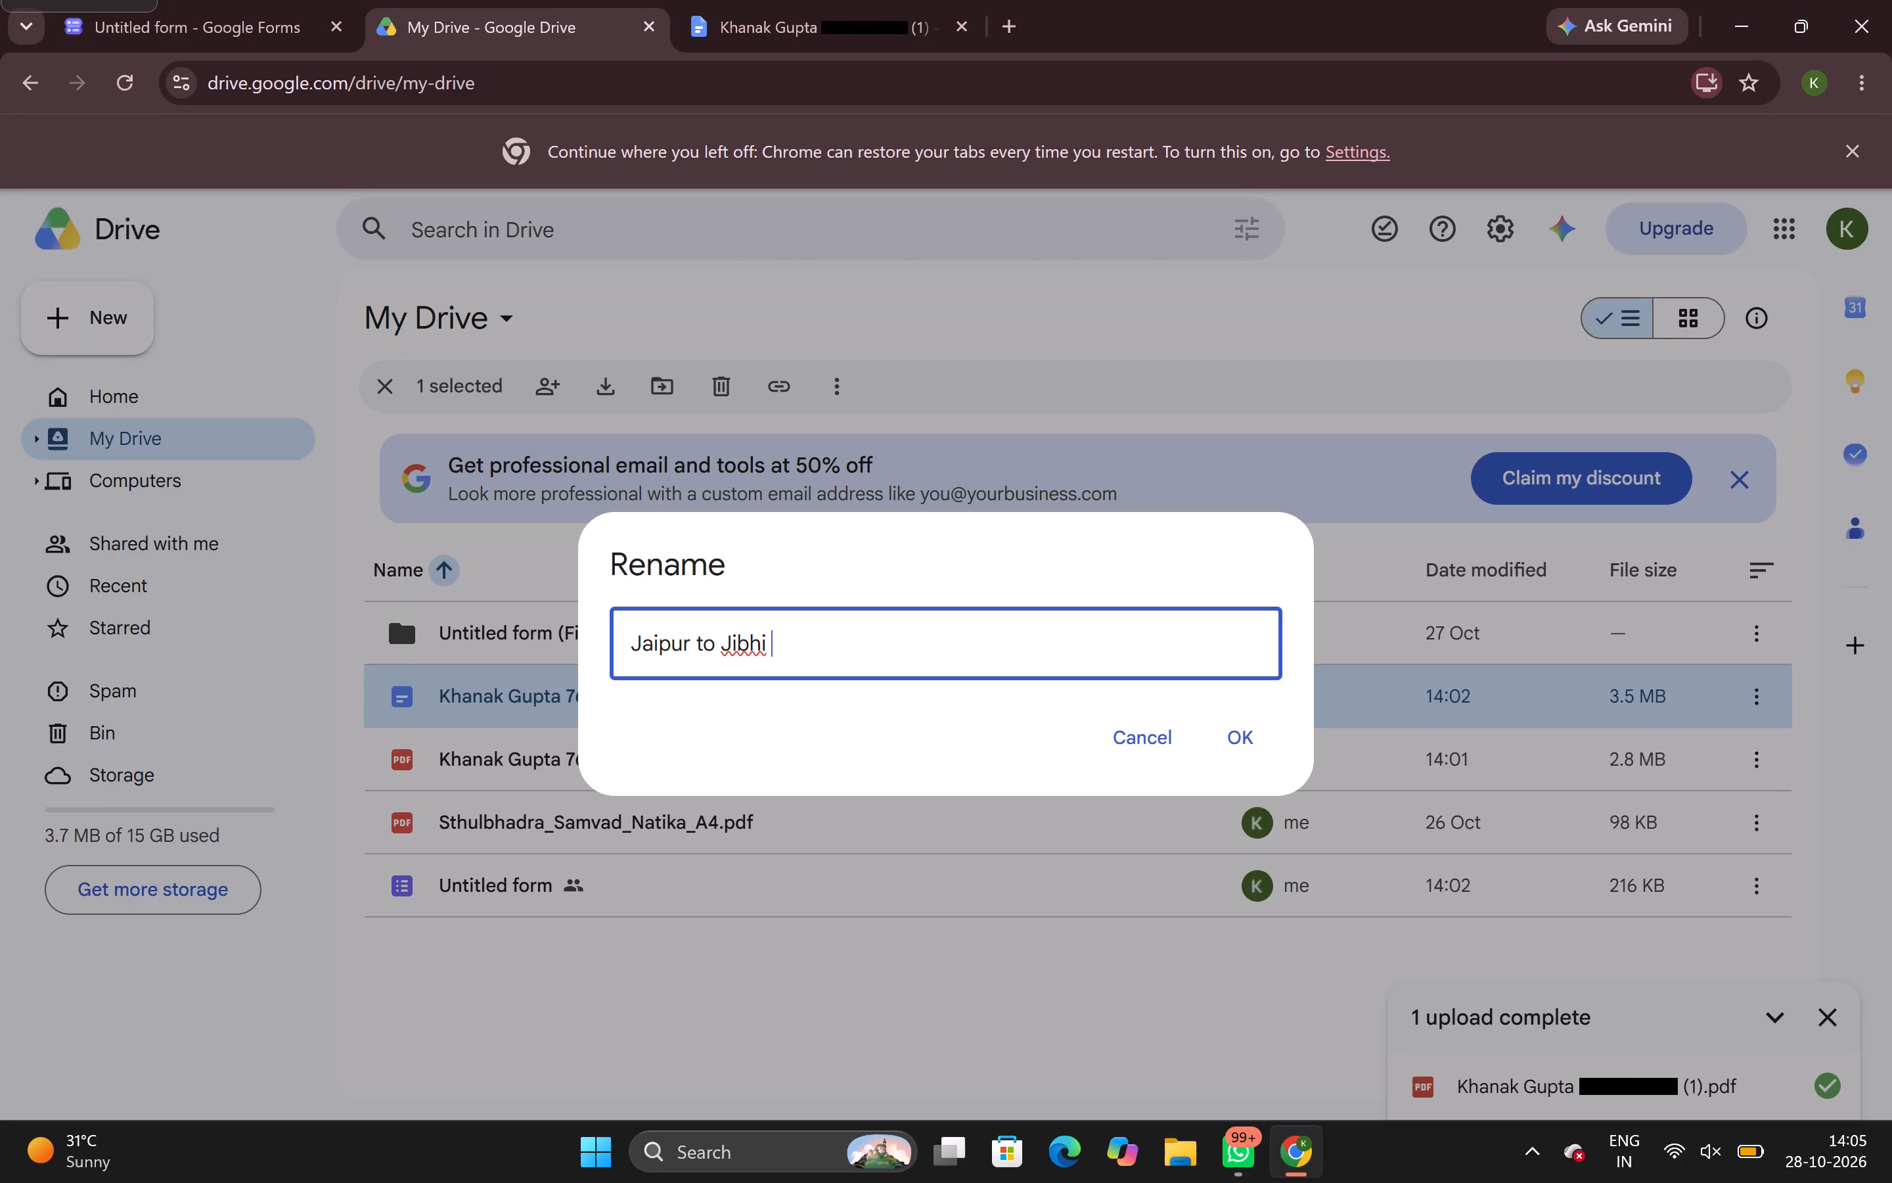
{"action": "type", "text": "iti"}
{"action": "type", "text": "ne"}
{"action": "type", "text": "rary"}
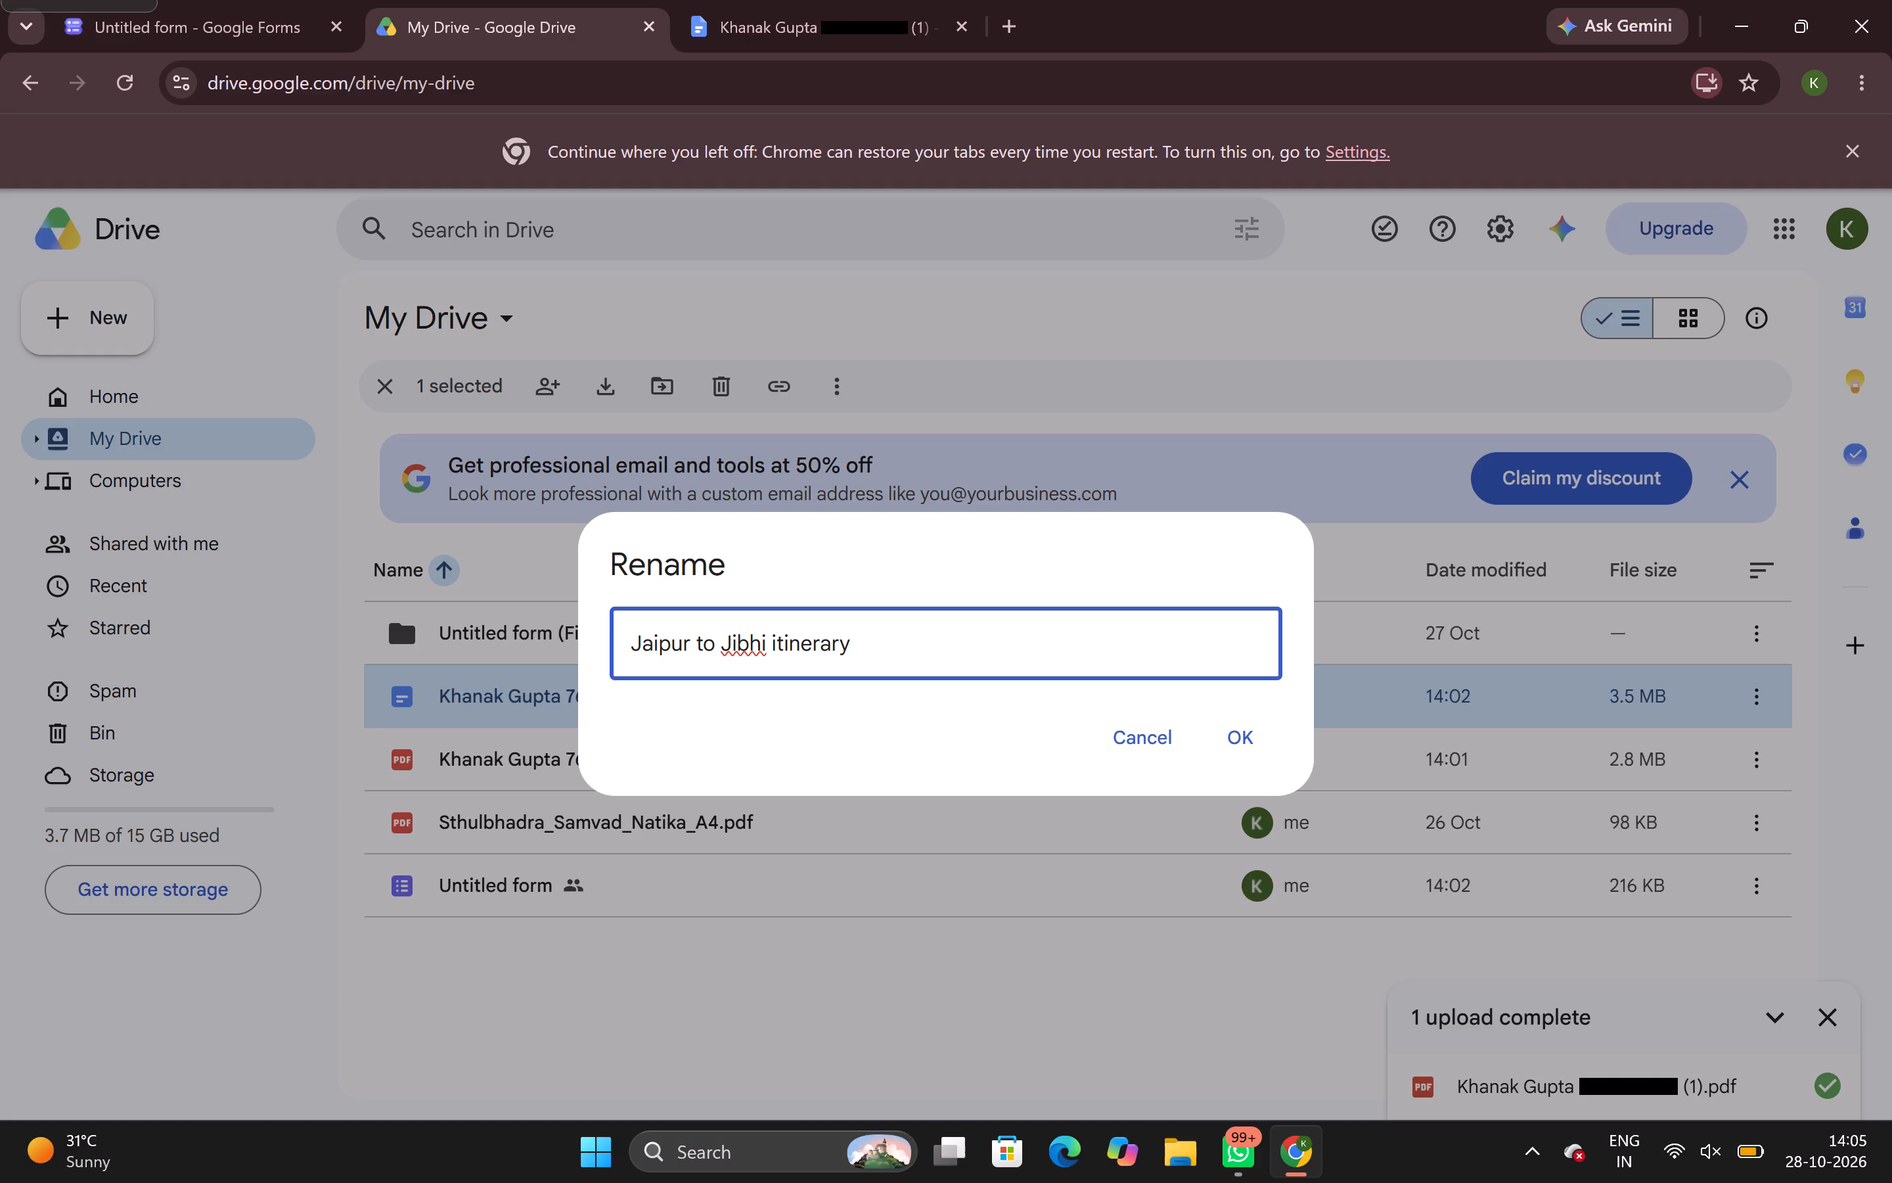
{"action": "key", "text": "period"}
{"action": "key", "text": "BackSpace"}
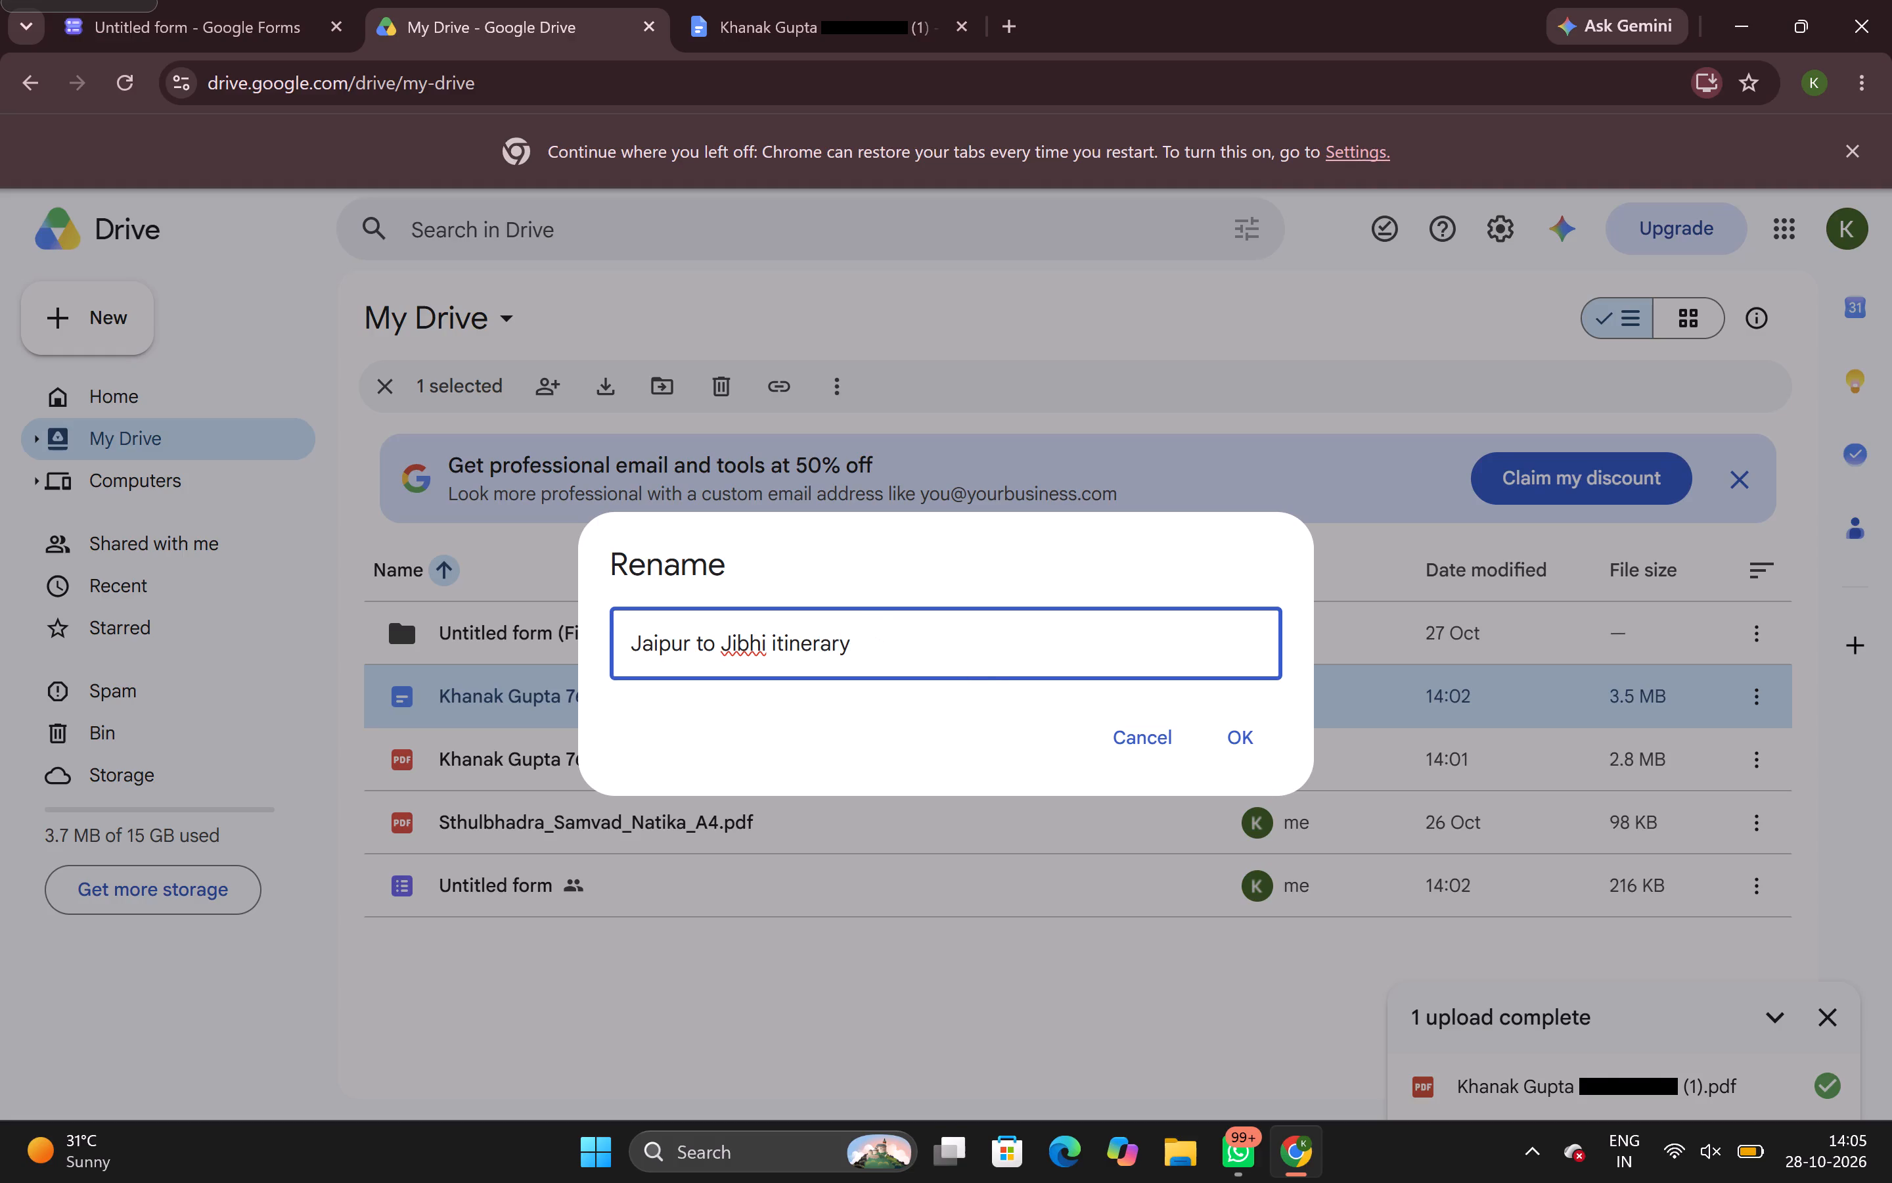
{"action": "left_click", "coordinate": [775, 643]}
{"action": "key", "text": "BackSpace"}
{"action": "key", "text": "i"}
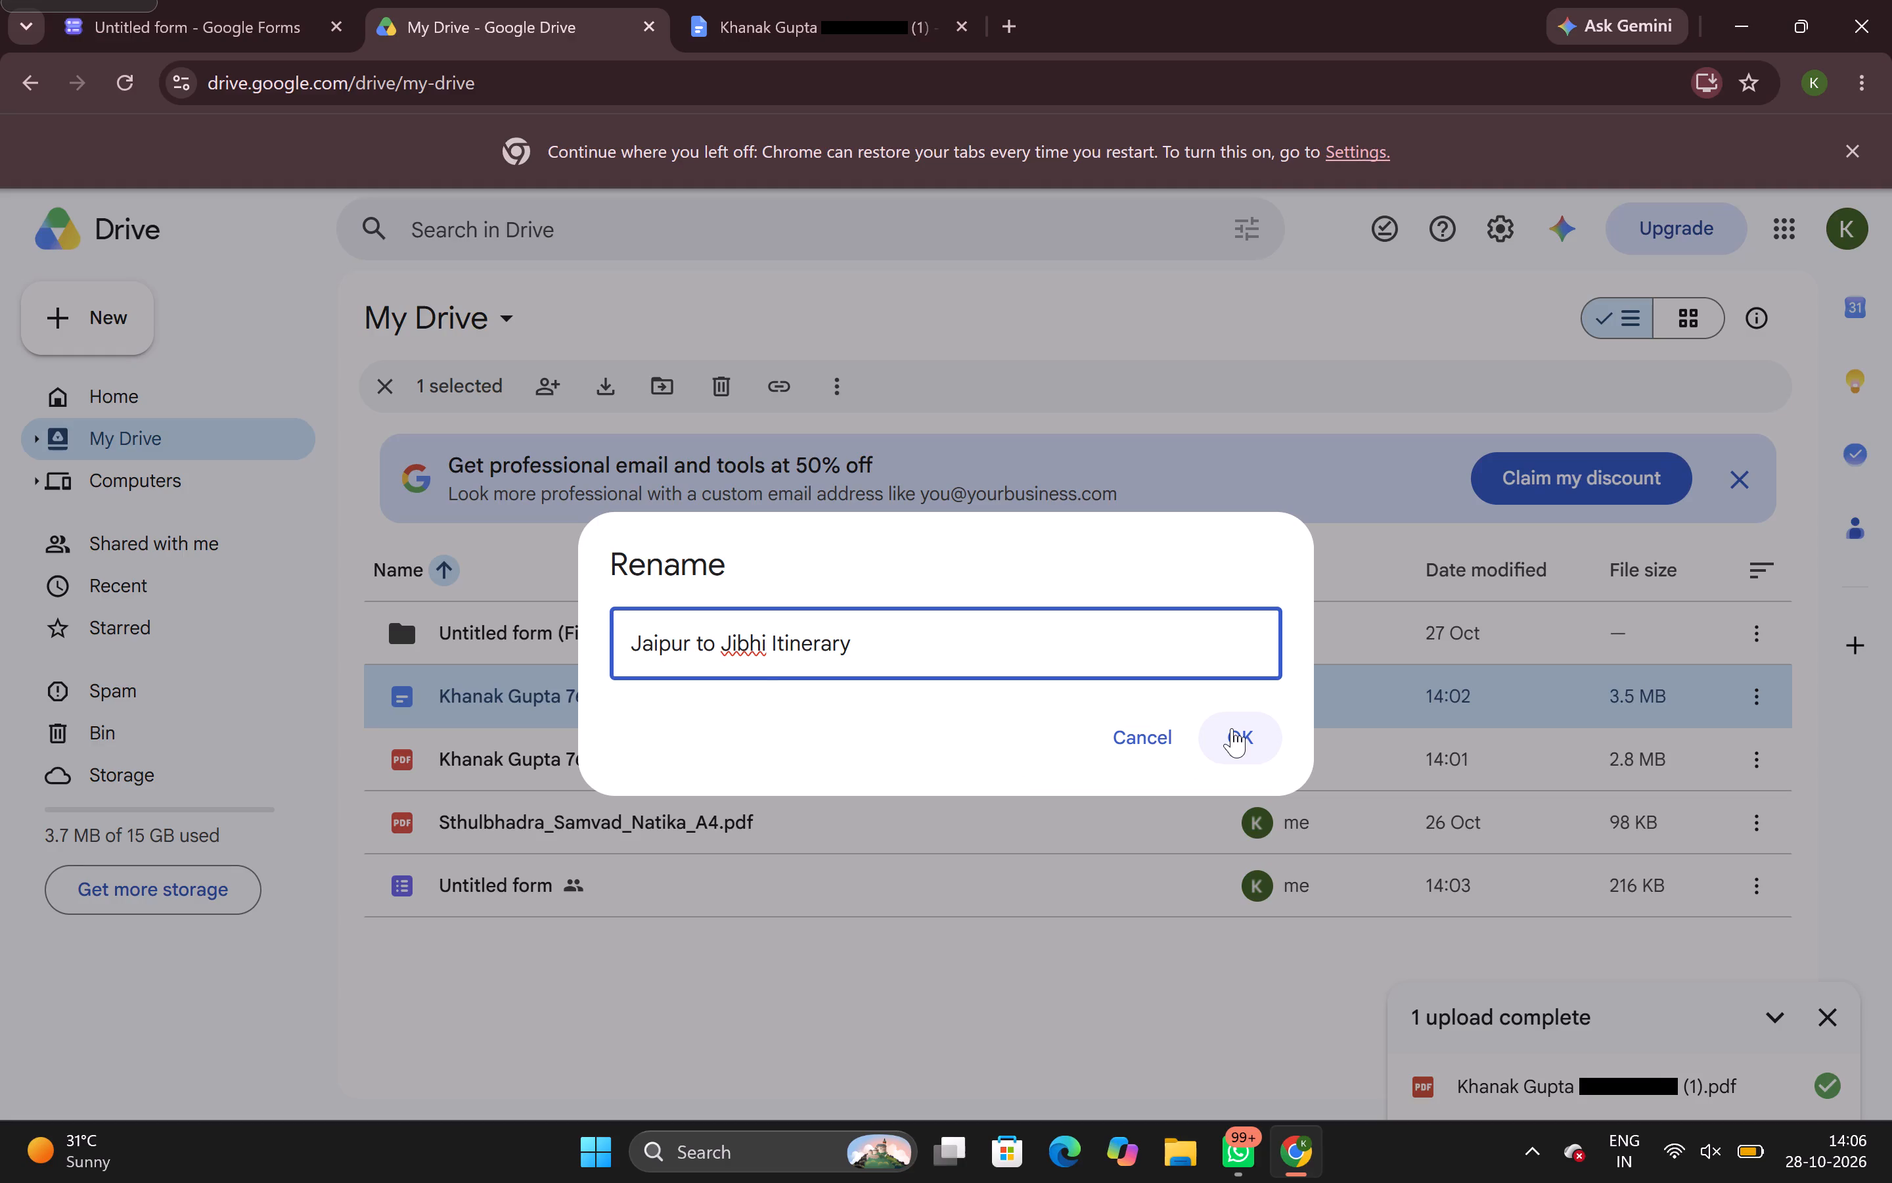
Apply the new name Jaipur to Jibhi Itinerary to the Google Docs file and dismiss the rename notification.
{"action": "left_click", "coordinate": [1232, 728]}
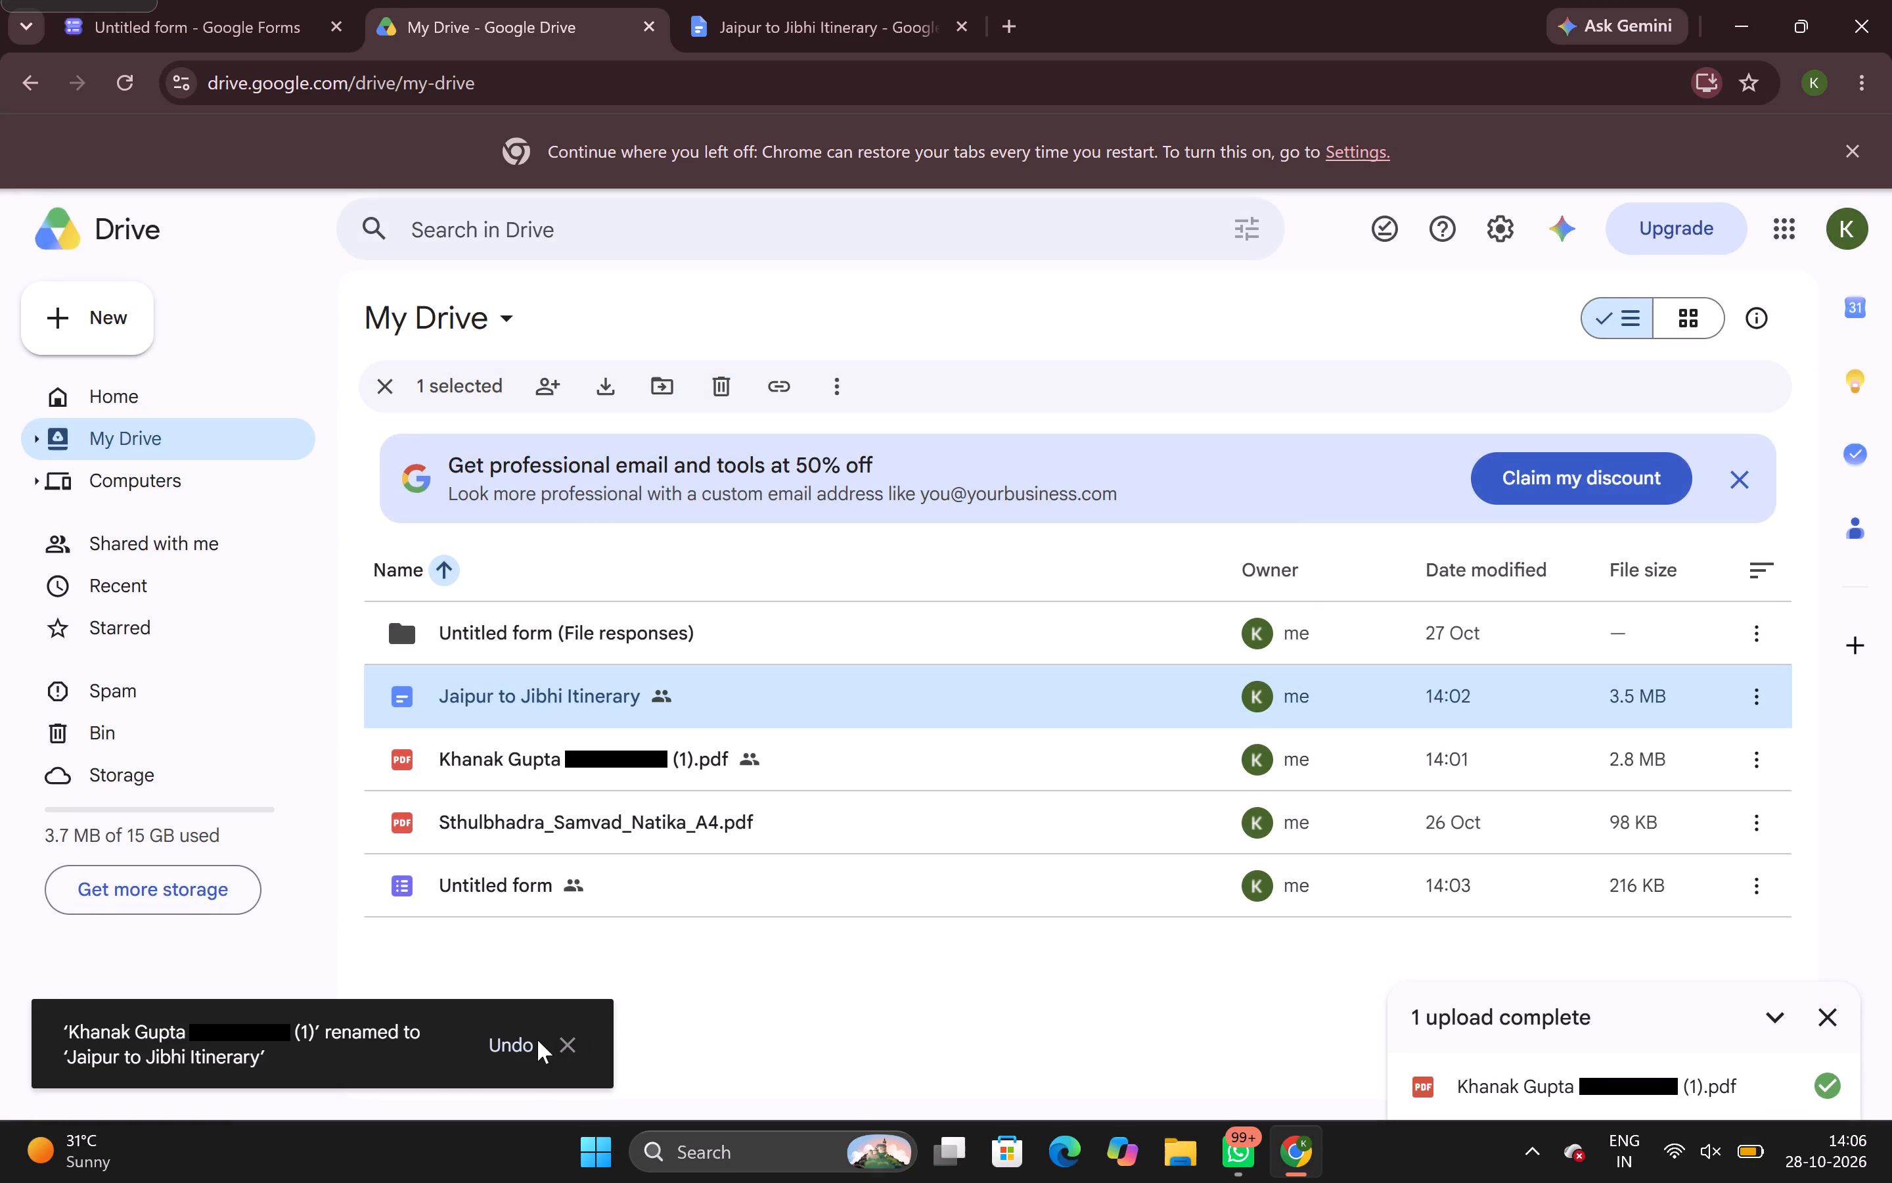
{"action": "left_click", "coordinate": [558, 1044]}
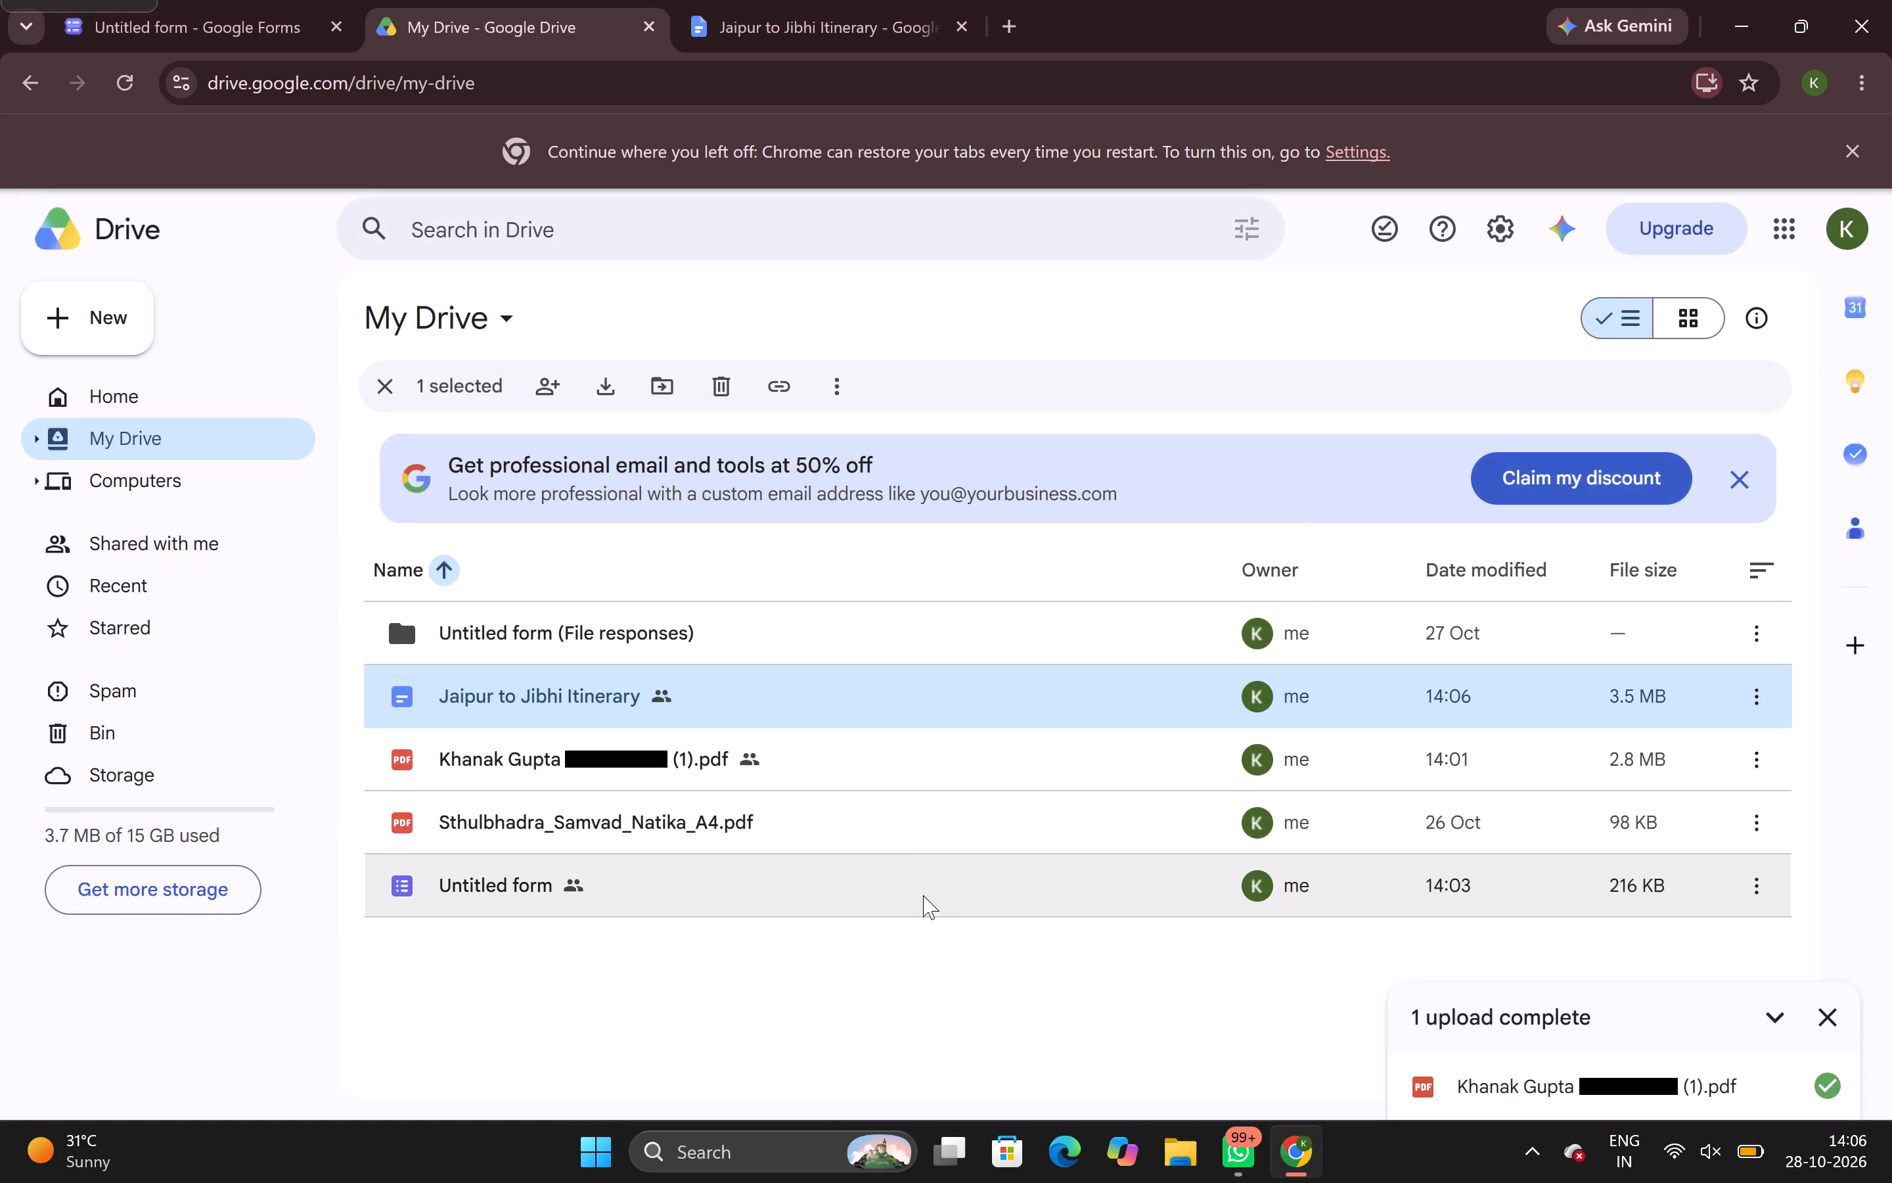
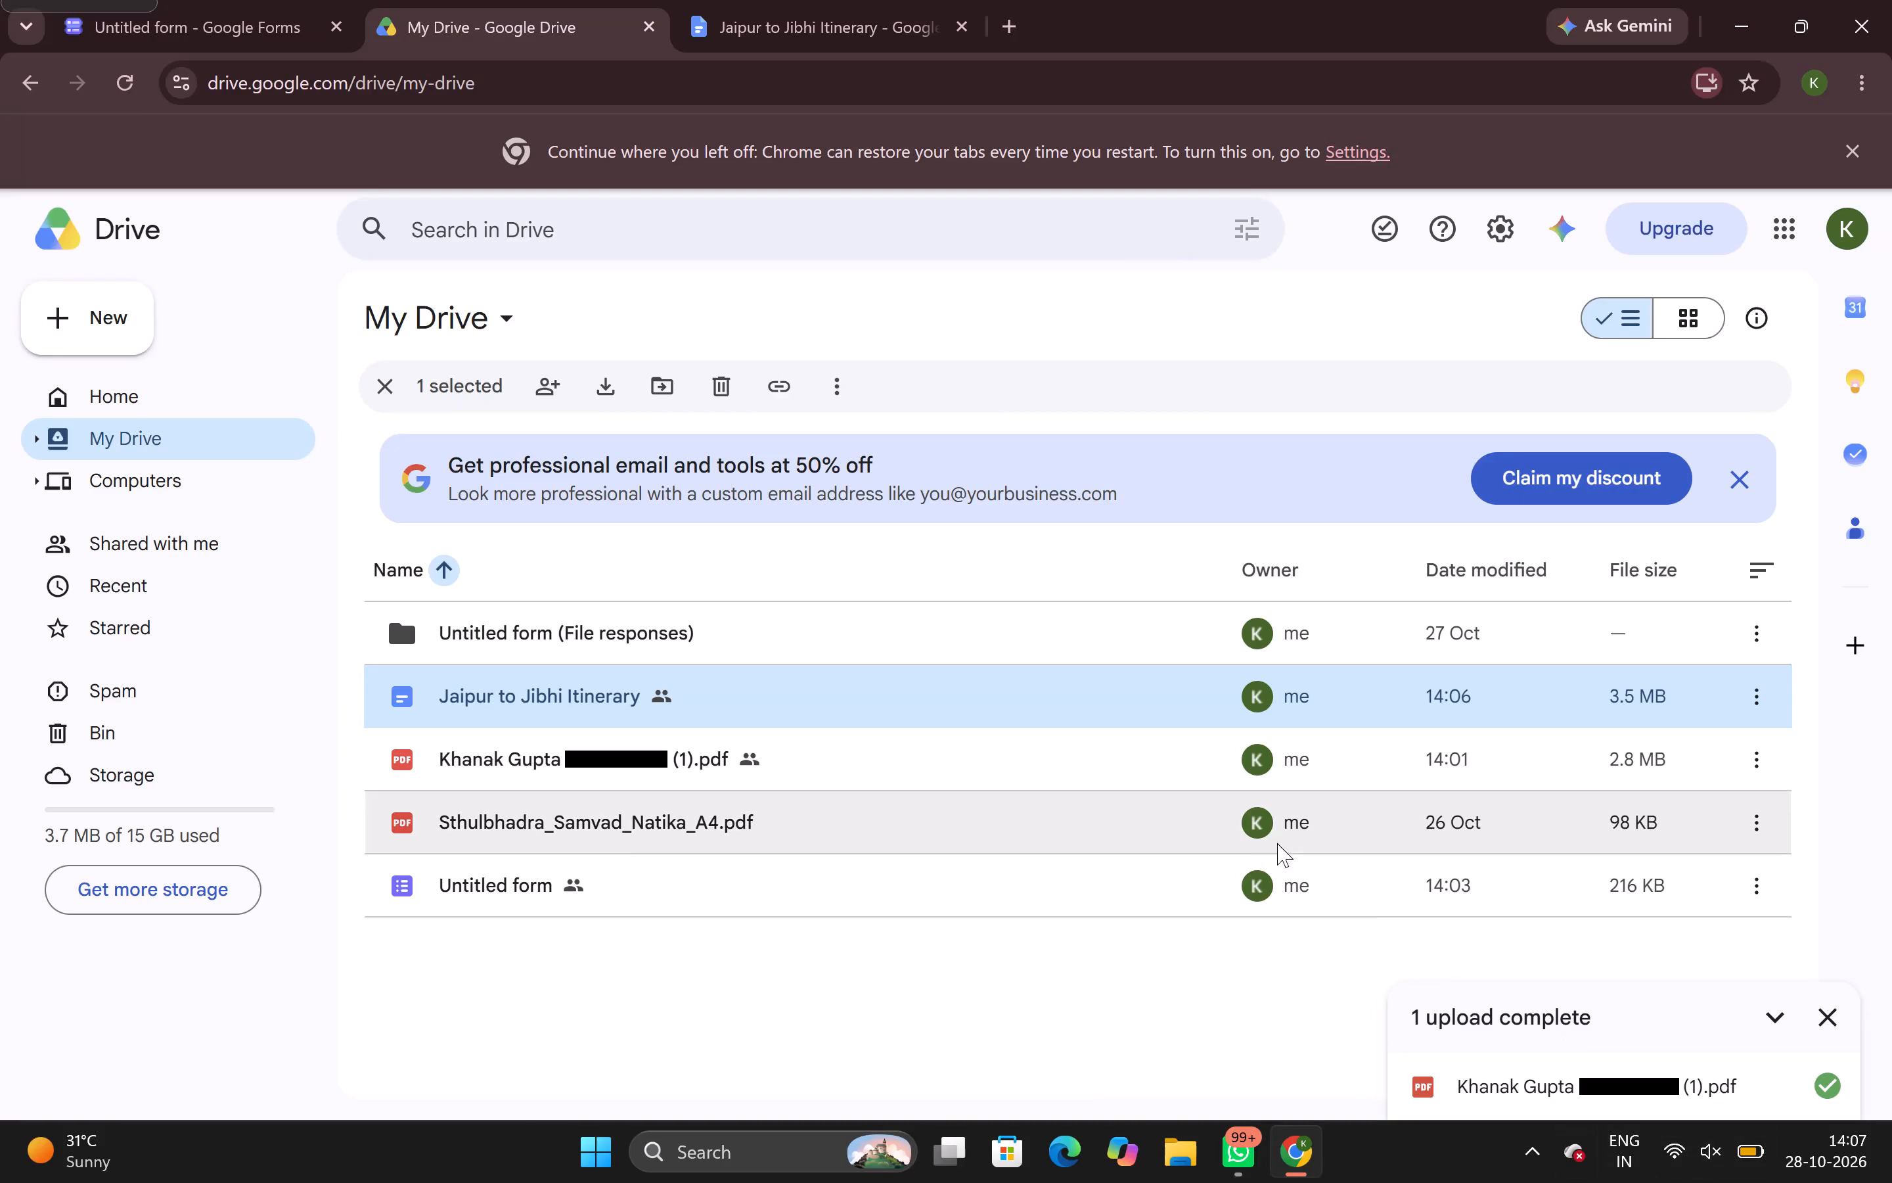
Switch from My Drive back to the Pahadon Wali Trip form in the Google Forms editor.
{"action": "scroll", "coordinate": [882, 972], "scroll_direction": "down", "scroll_amount": 3}
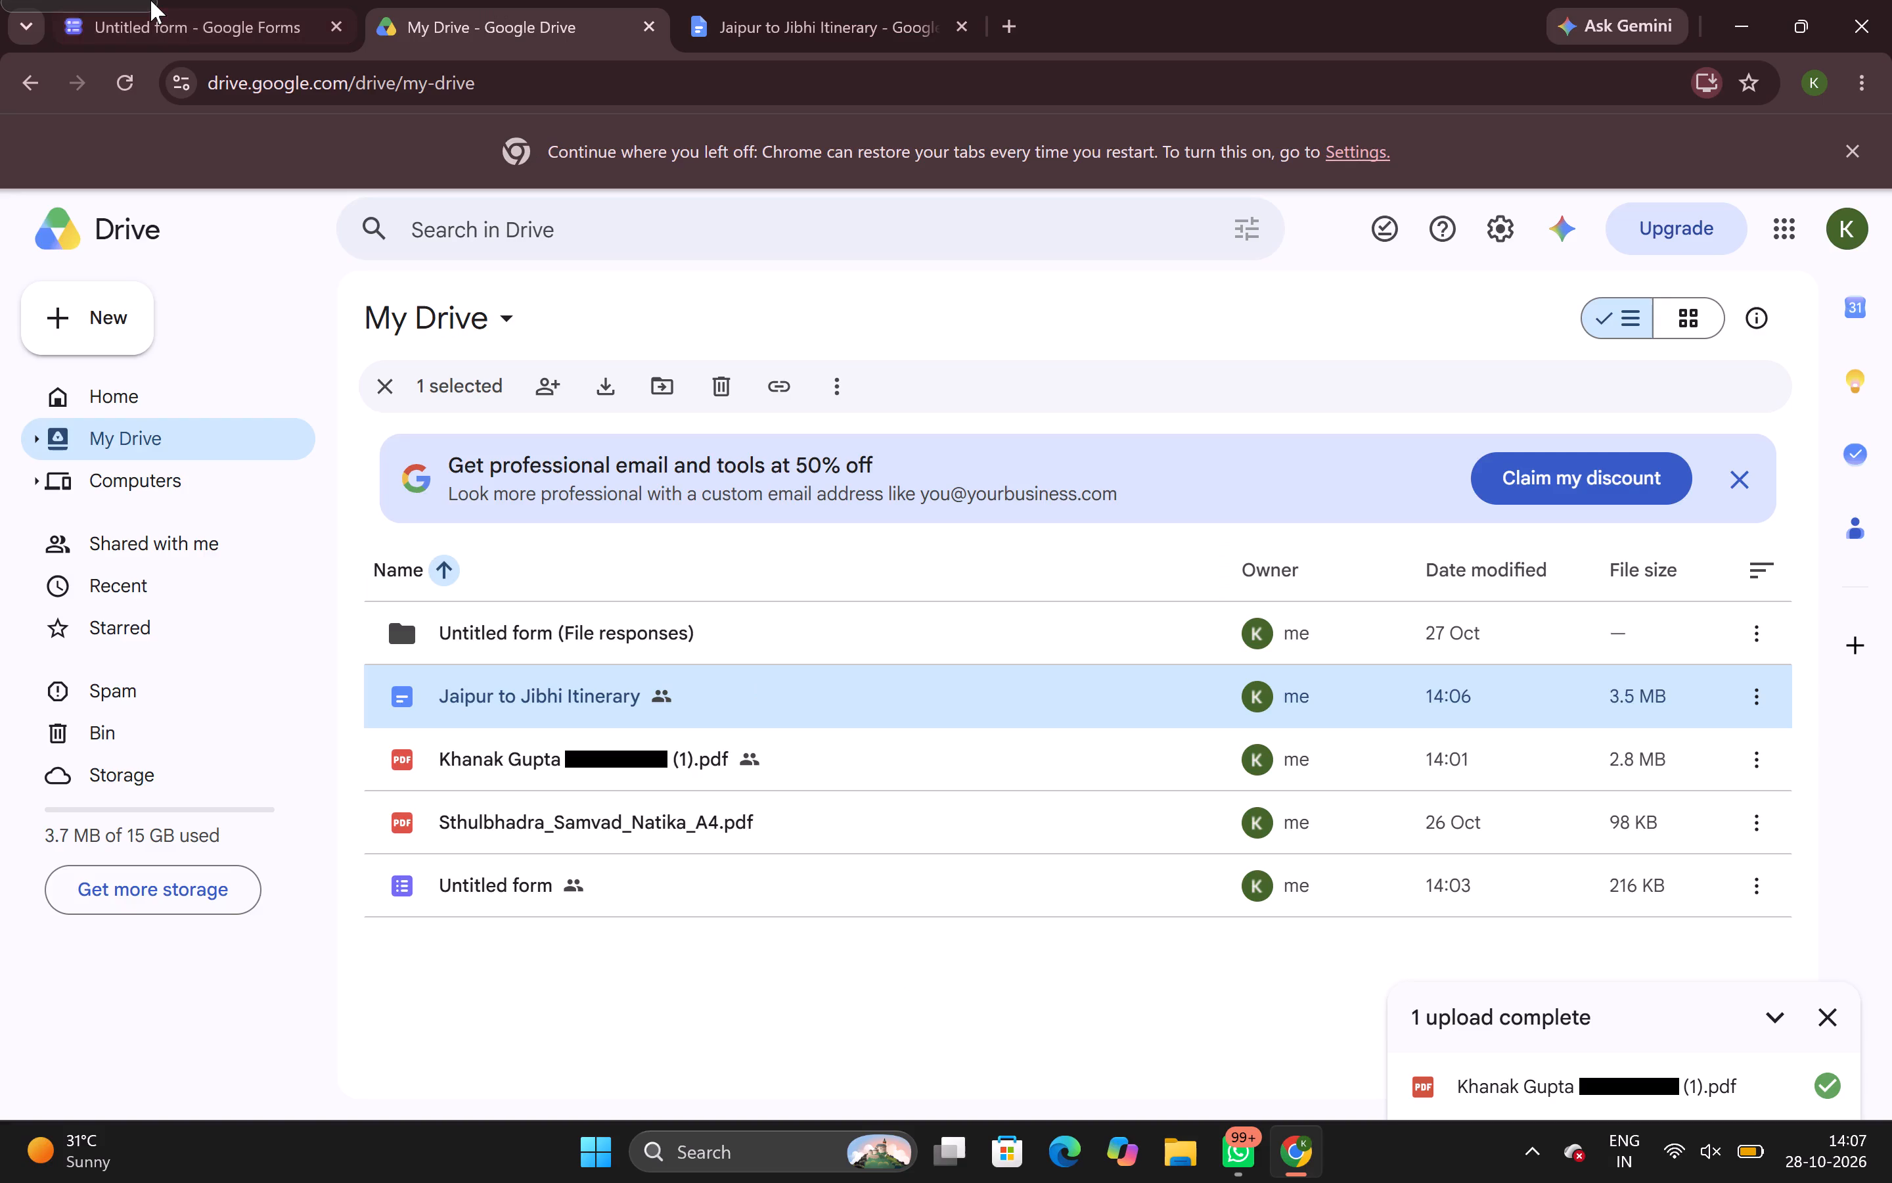
{"action": "left_click", "coordinate": [180, 26]}
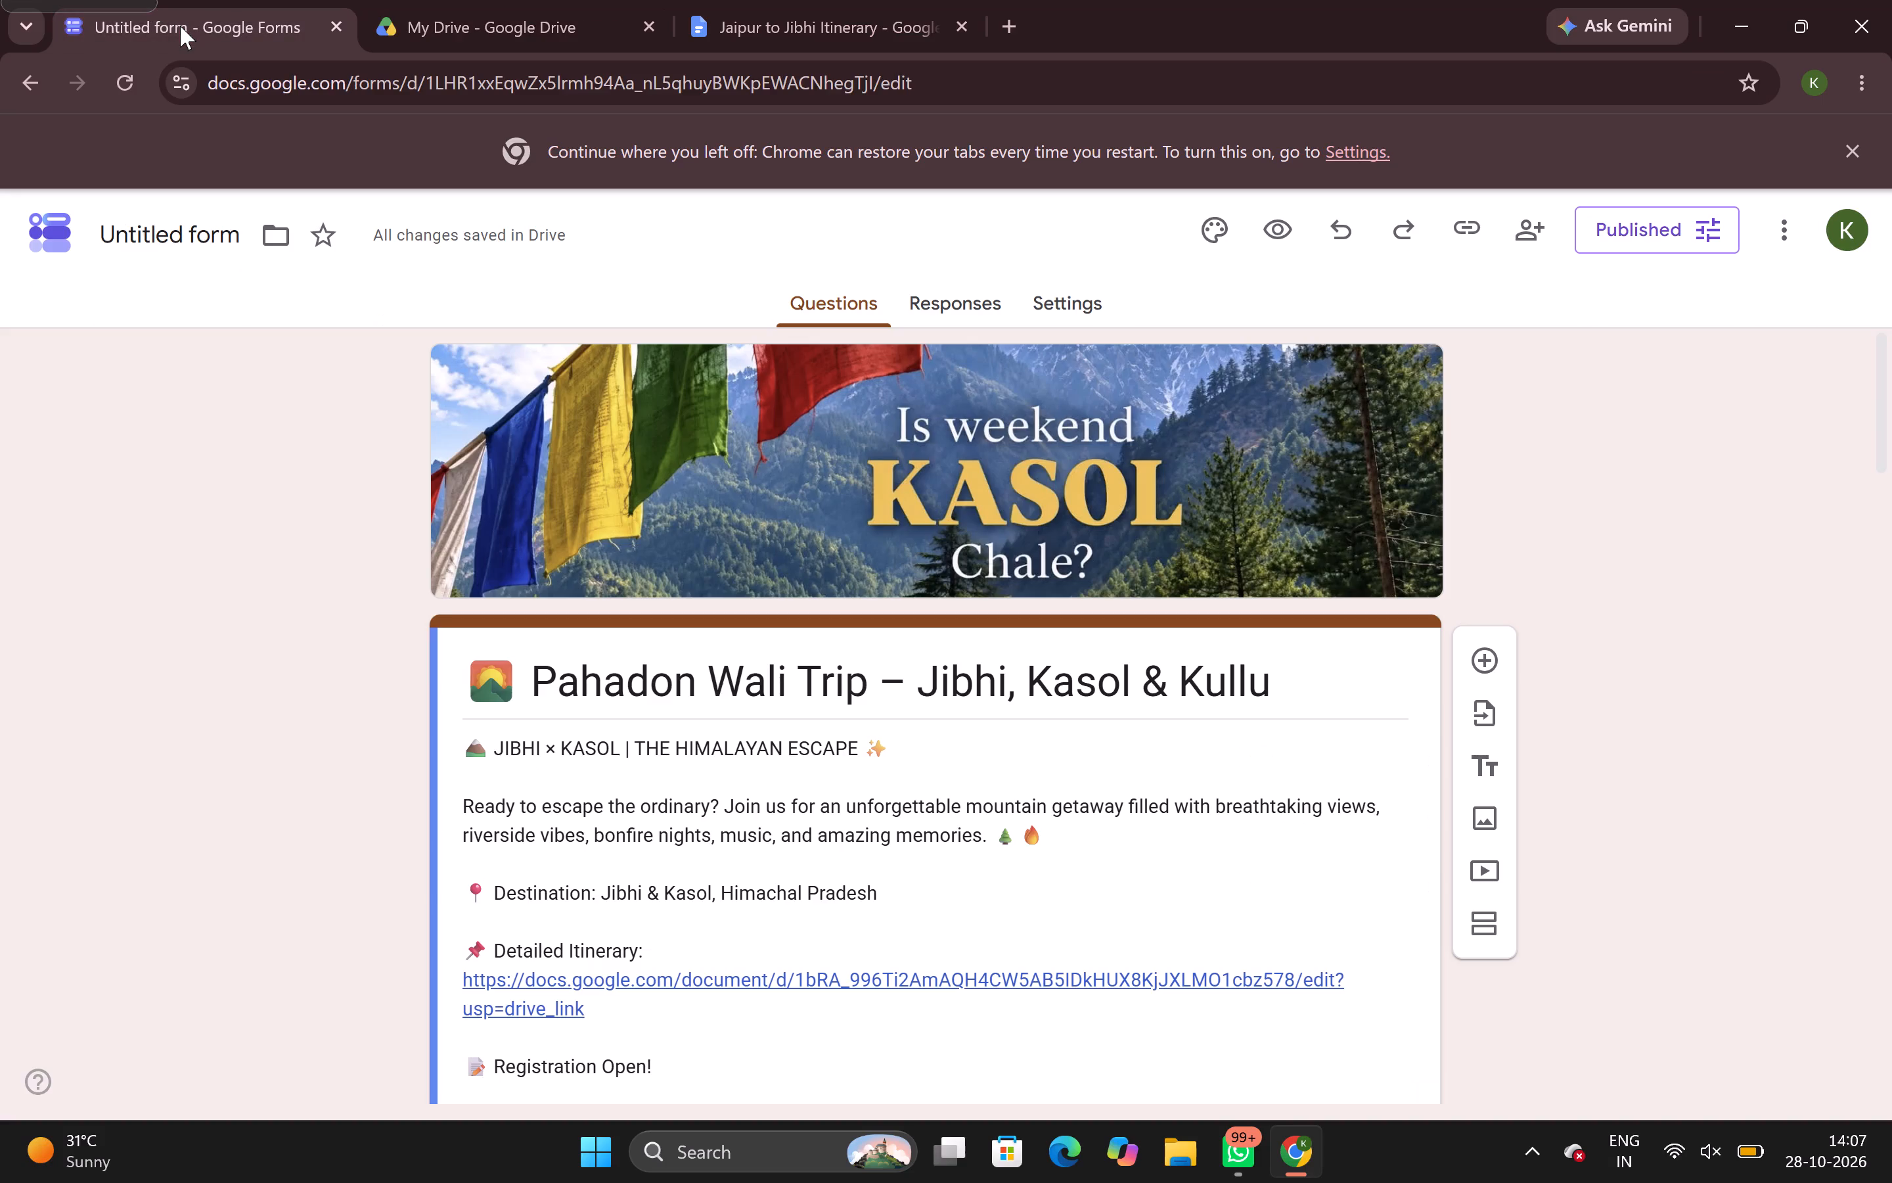
Close the browser tab holding the untitled trip form.
{"action": "left_click", "coordinate": [324, 28]}
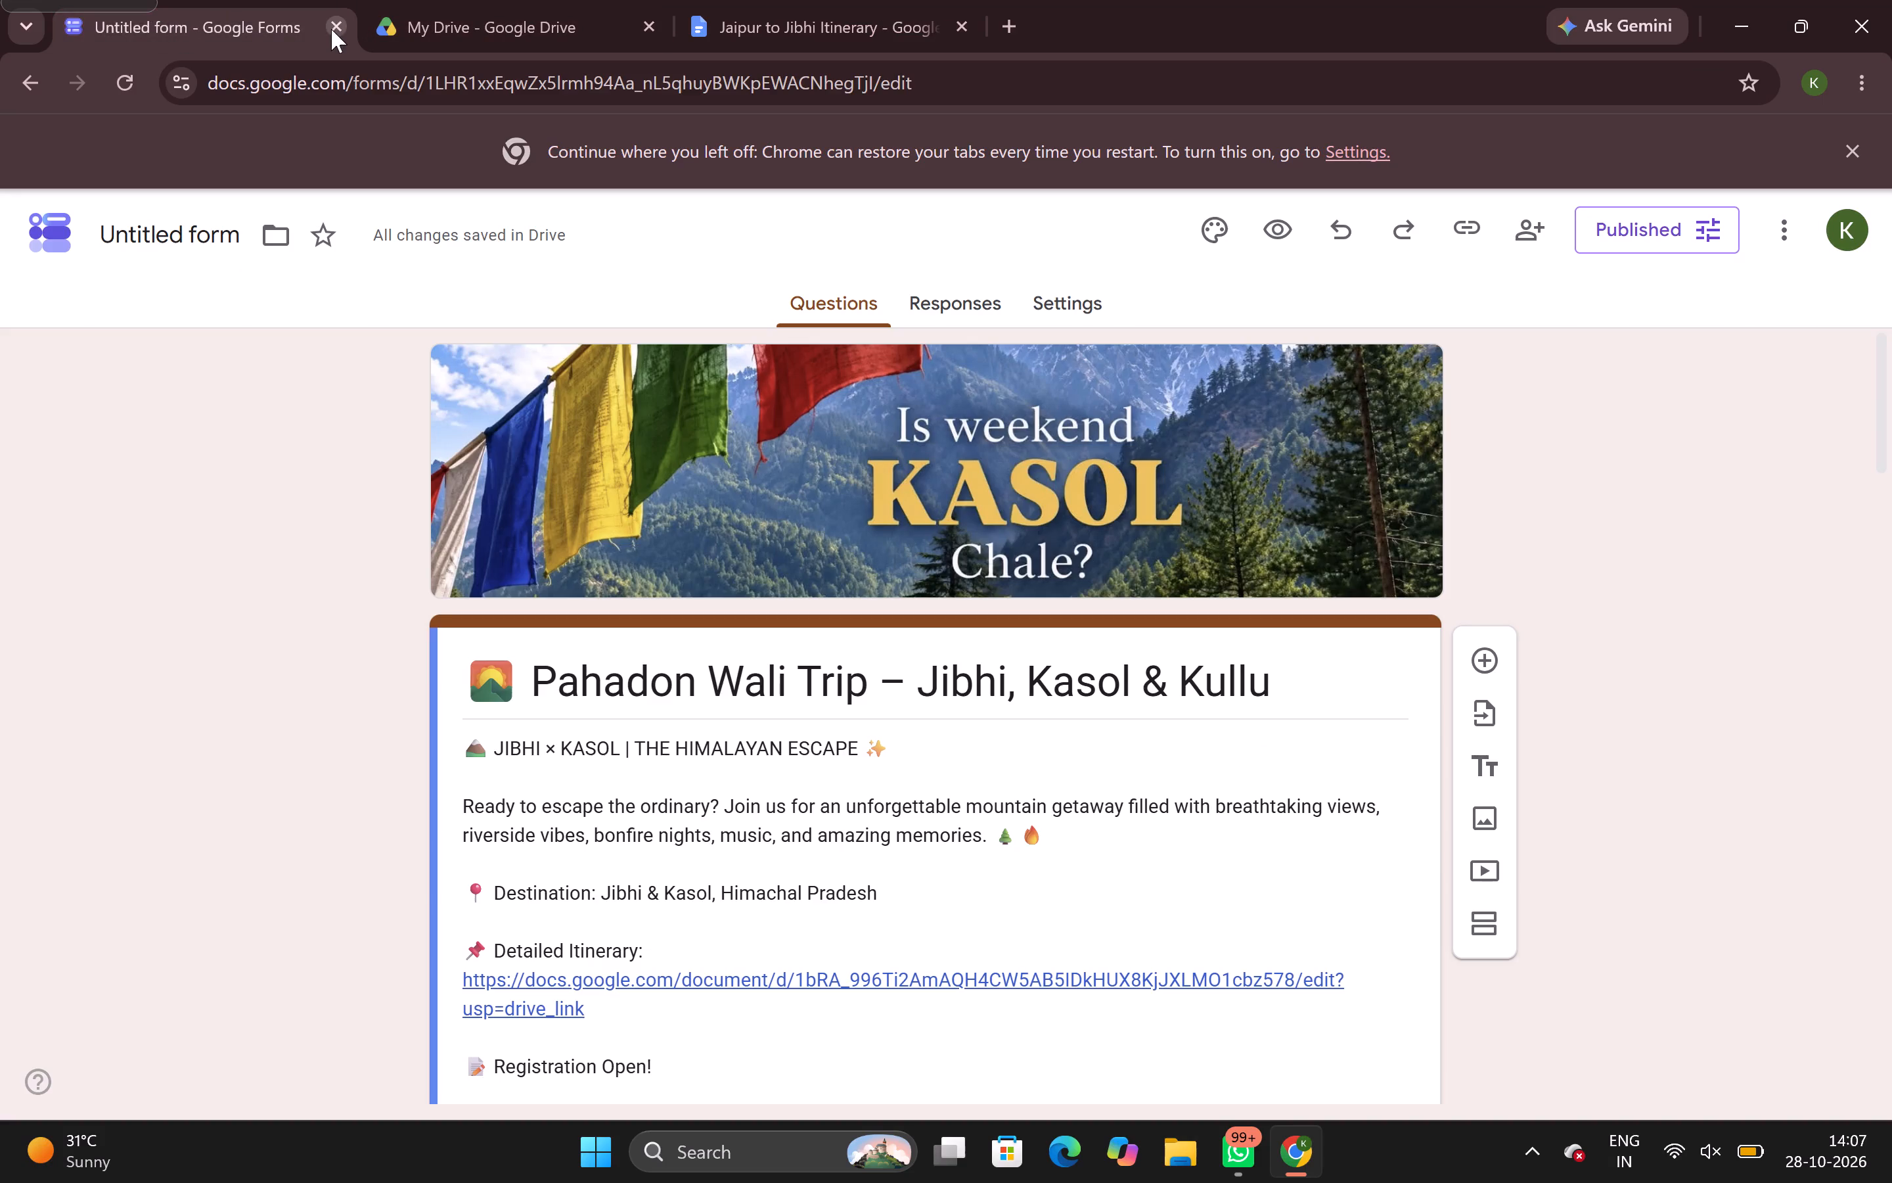
{"action": "left_click", "coordinate": [331, 29]}
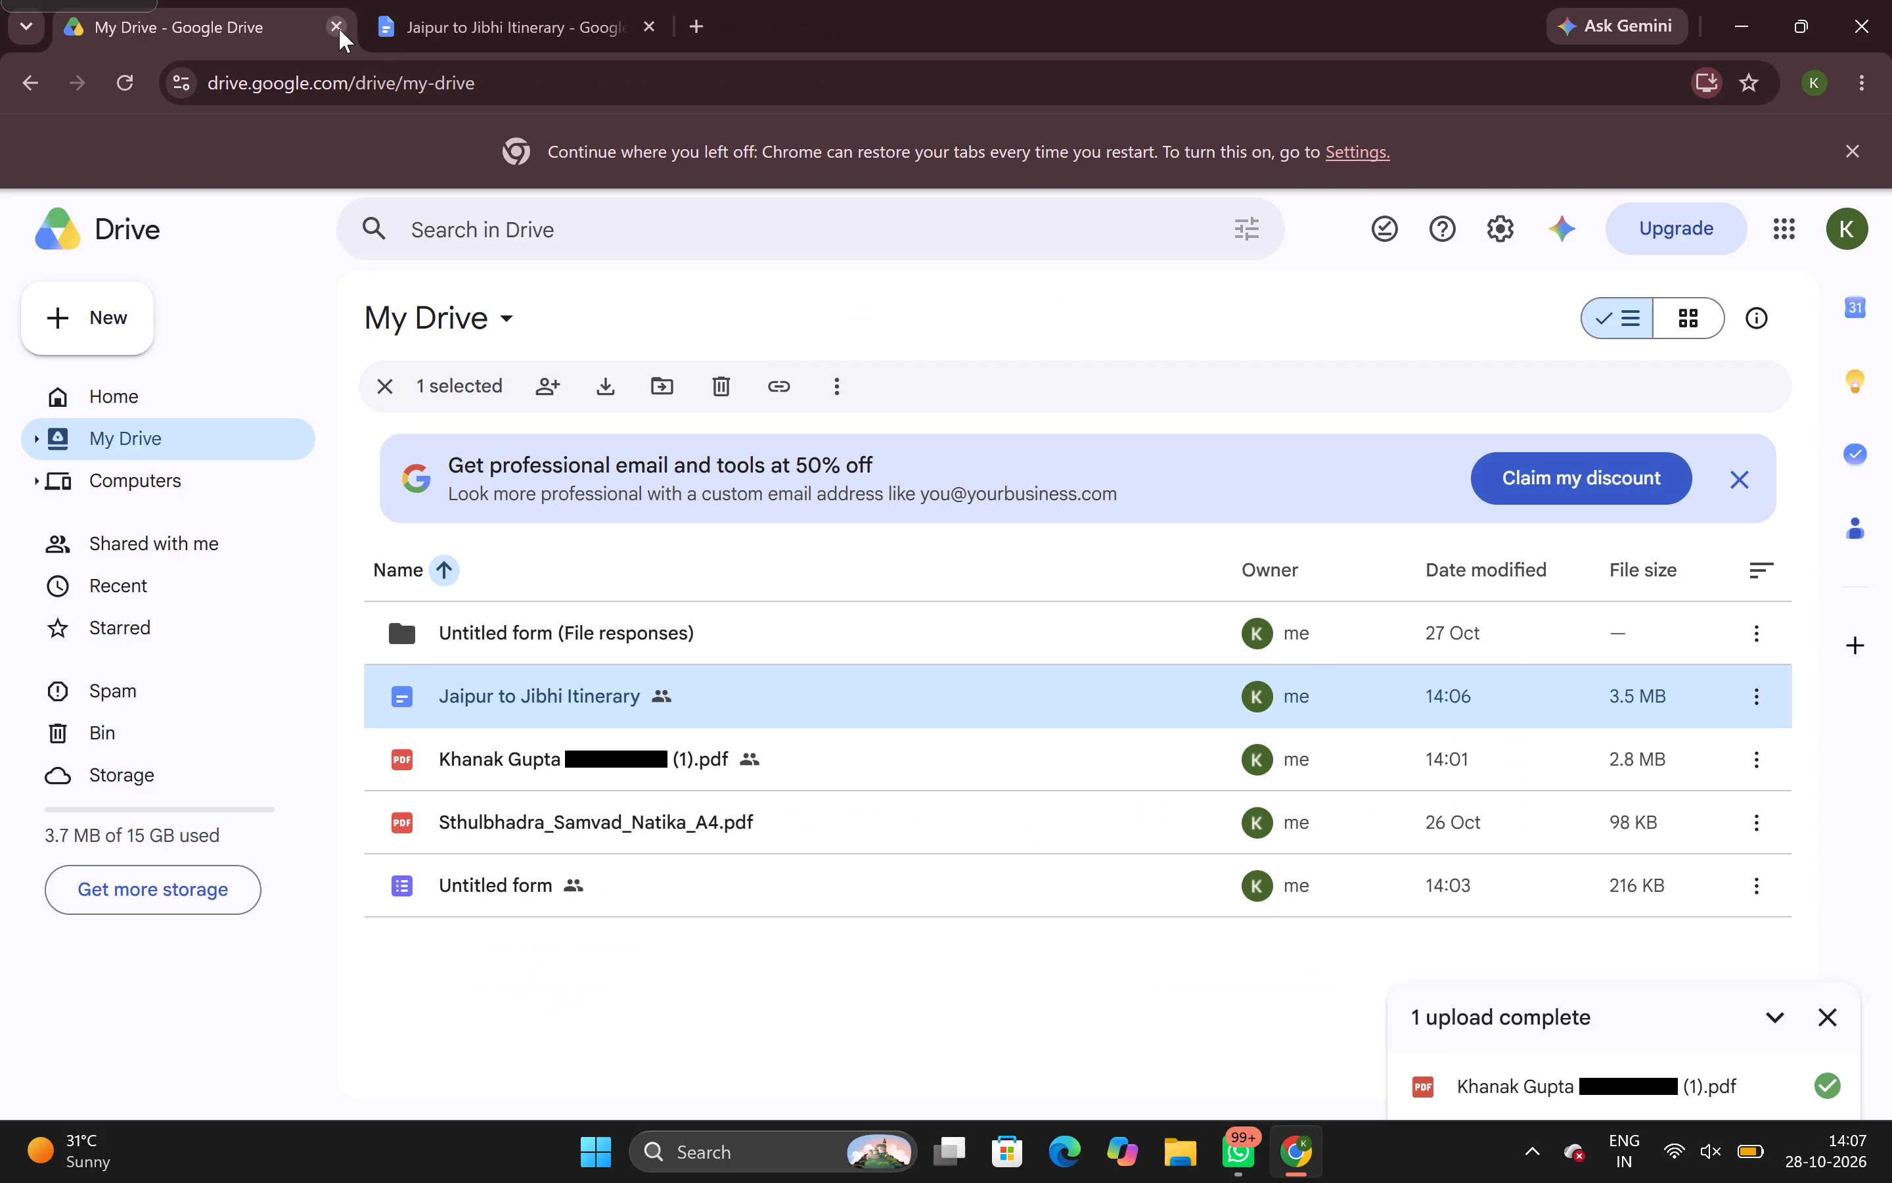
In the Jaipur to Jibhi Itinerary document, select the white contact text below the final page's dark image.
{"action": "left_click", "coordinate": [554, 12]}
{"action": "scroll", "coordinate": [760, 707], "scroll_direction": "down", "scroll_amount": 14}
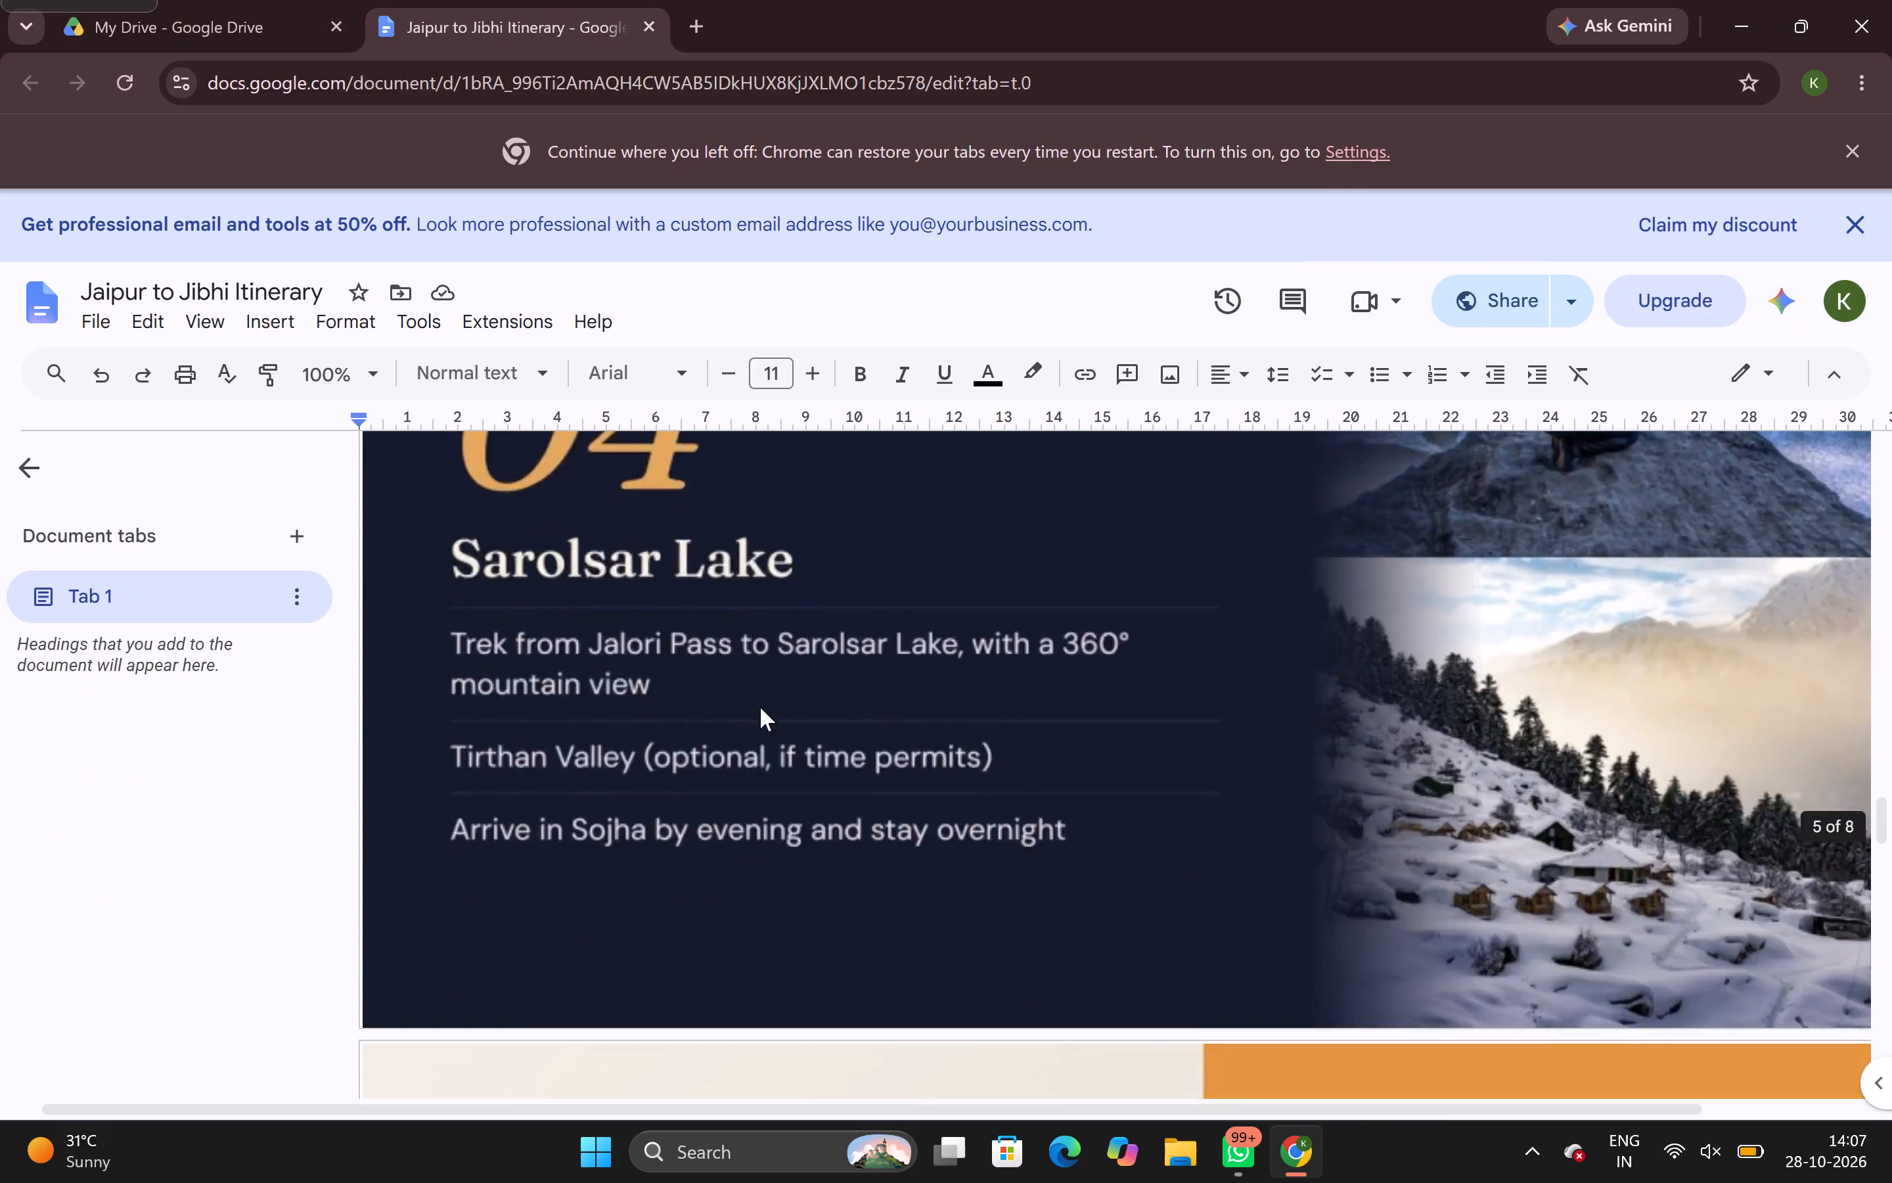
{"action": "scroll", "coordinate": [760, 707], "scroll_direction": "down", "scroll_amount": 10}
{"action": "scroll", "coordinate": [760, 707], "scroll_direction": "up", "scroll_amount": 4}
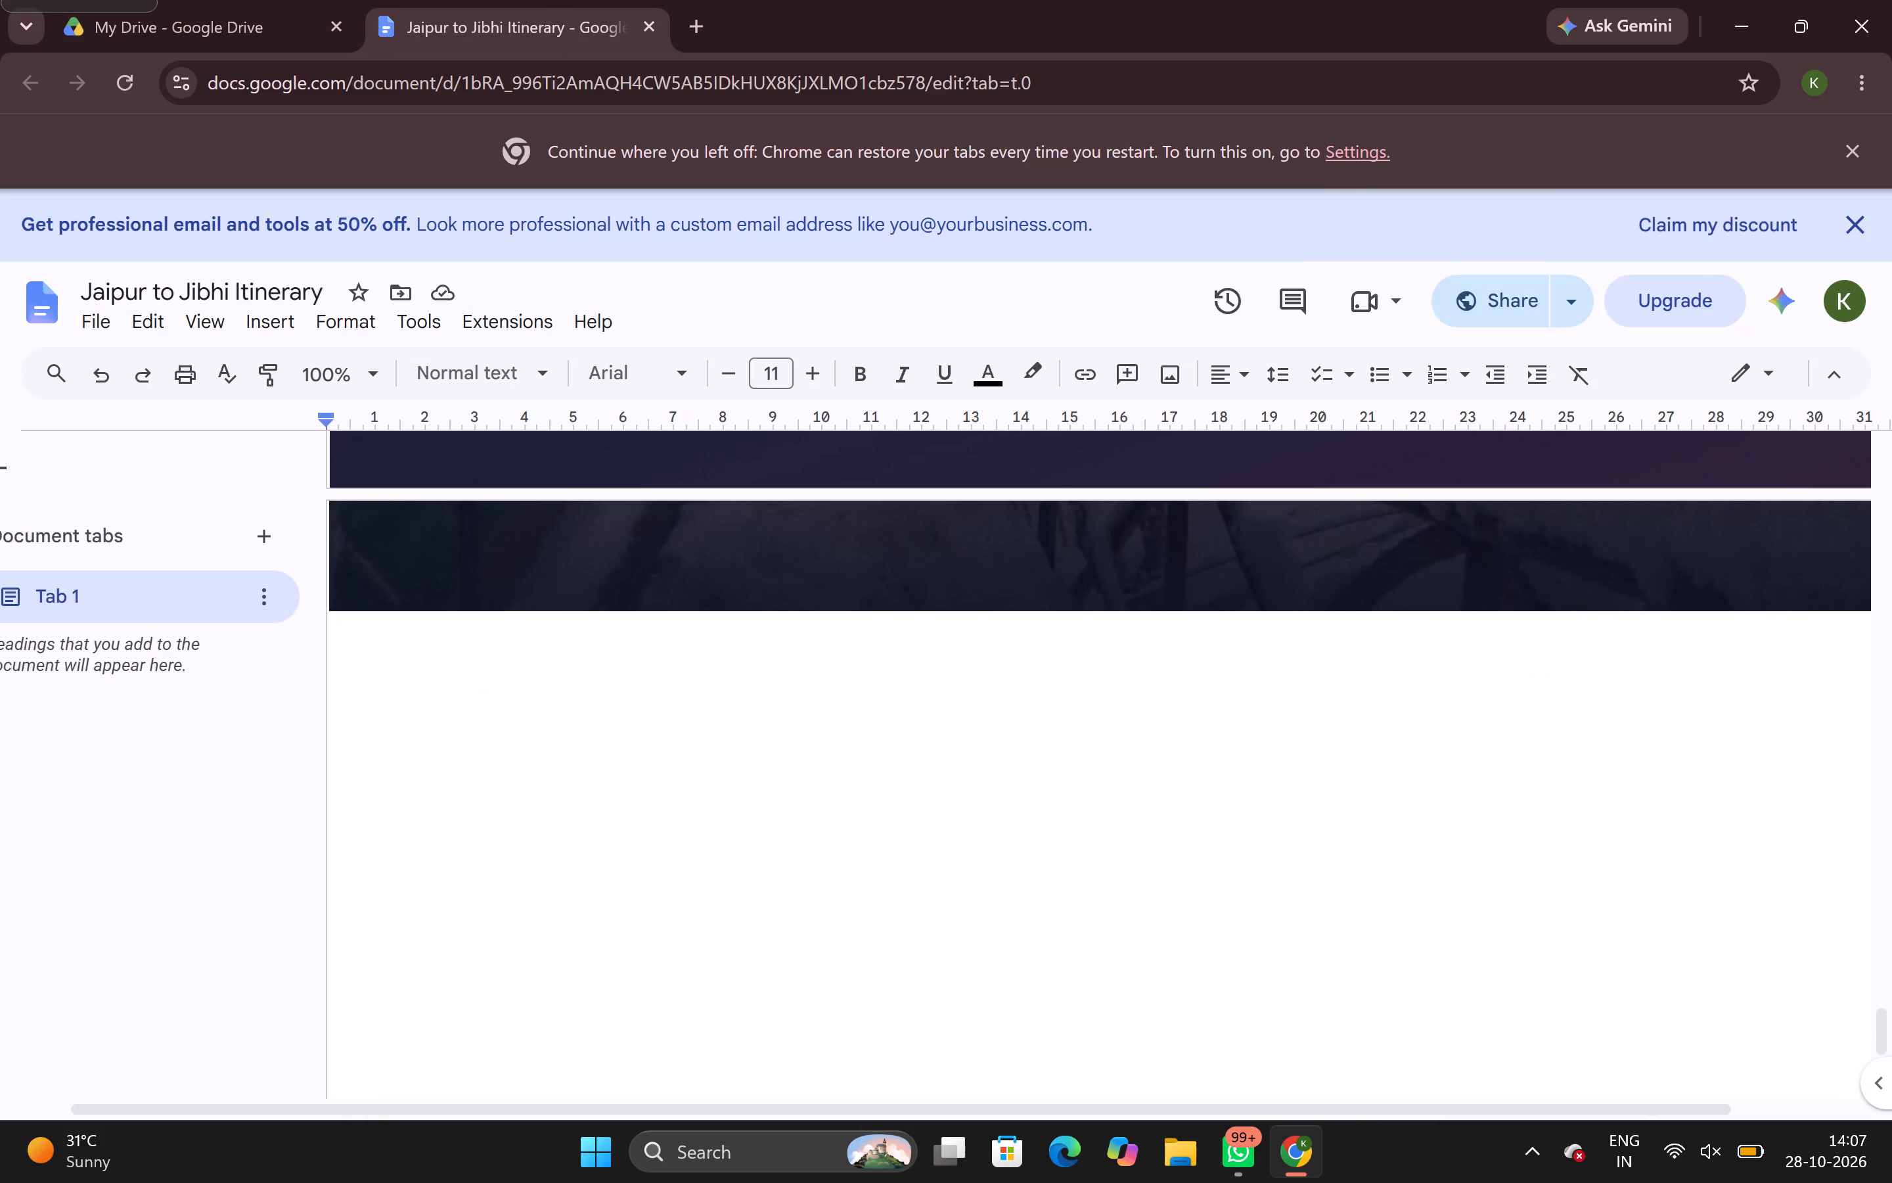
{"action": "scroll", "coordinate": [760, 707], "scroll_direction": "up", "scroll_amount": 1}
{"action": "left_click", "coordinate": [690, 733]}
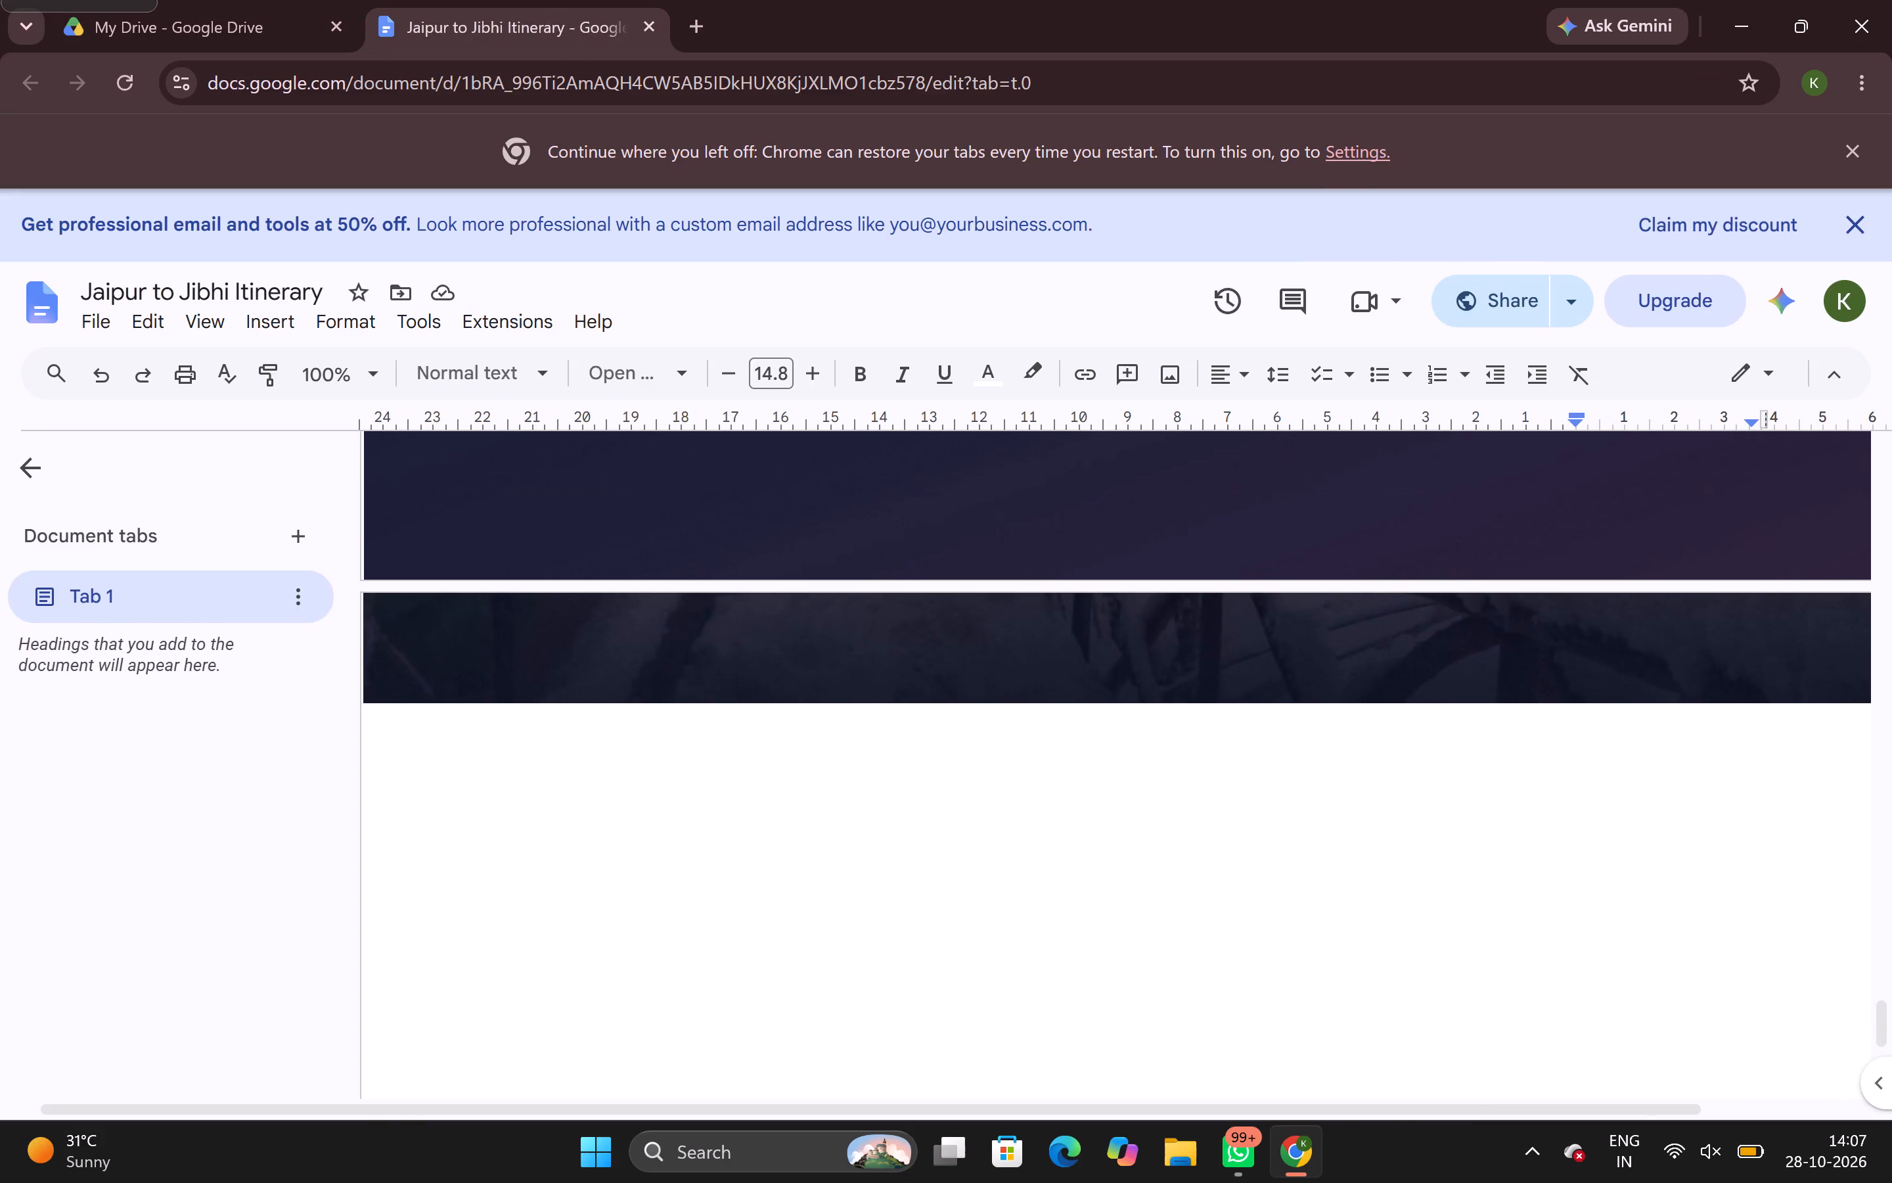
{"action": "left_click", "coordinate": [670, 712]}
{"action": "left_click_drag", "start_coordinate": [670, 712], "coordinate": [787, 833]}
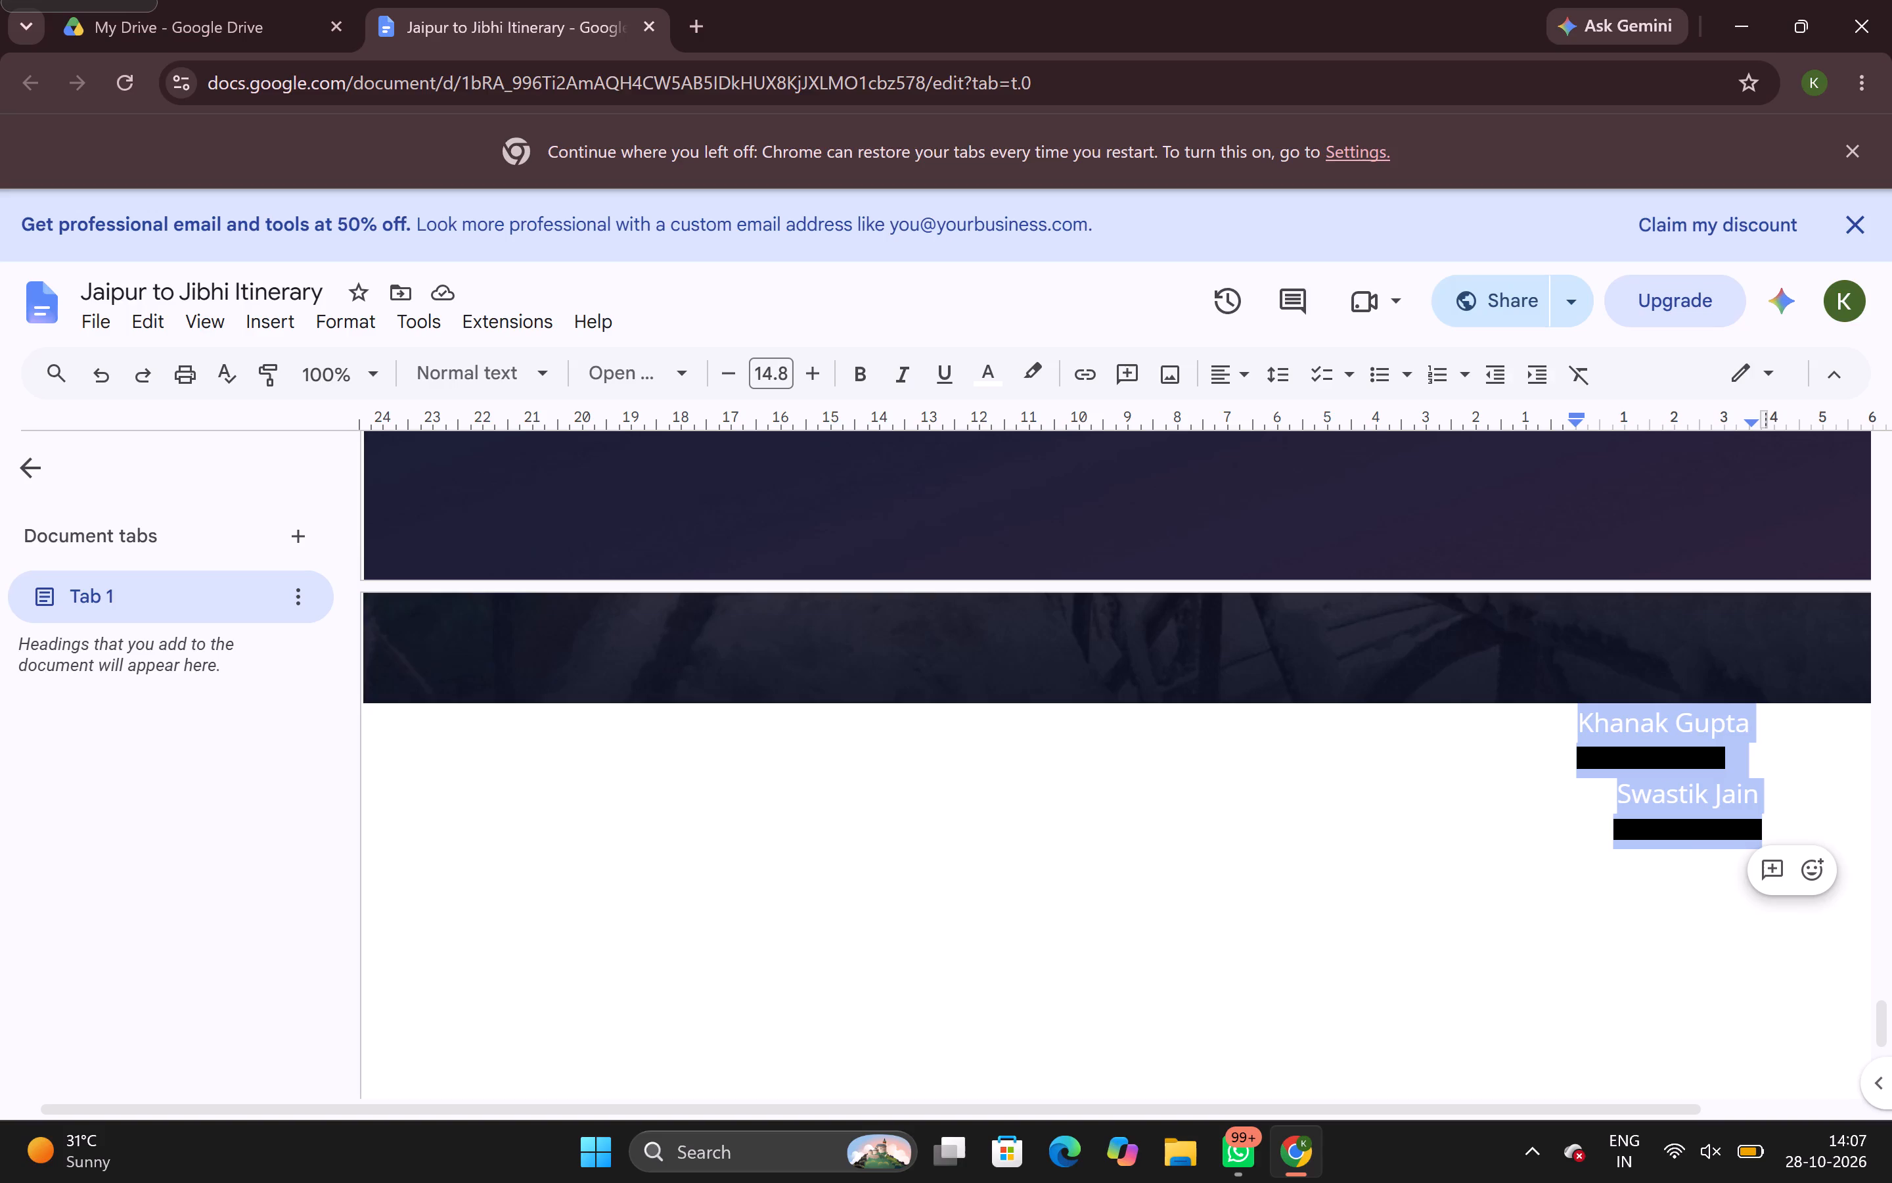
{"action": "left_click_drag", "start_coordinate": [787, 833], "coordinate": [809, 1067]}
{"action": "right_click", "coordinate": [750, 994]}
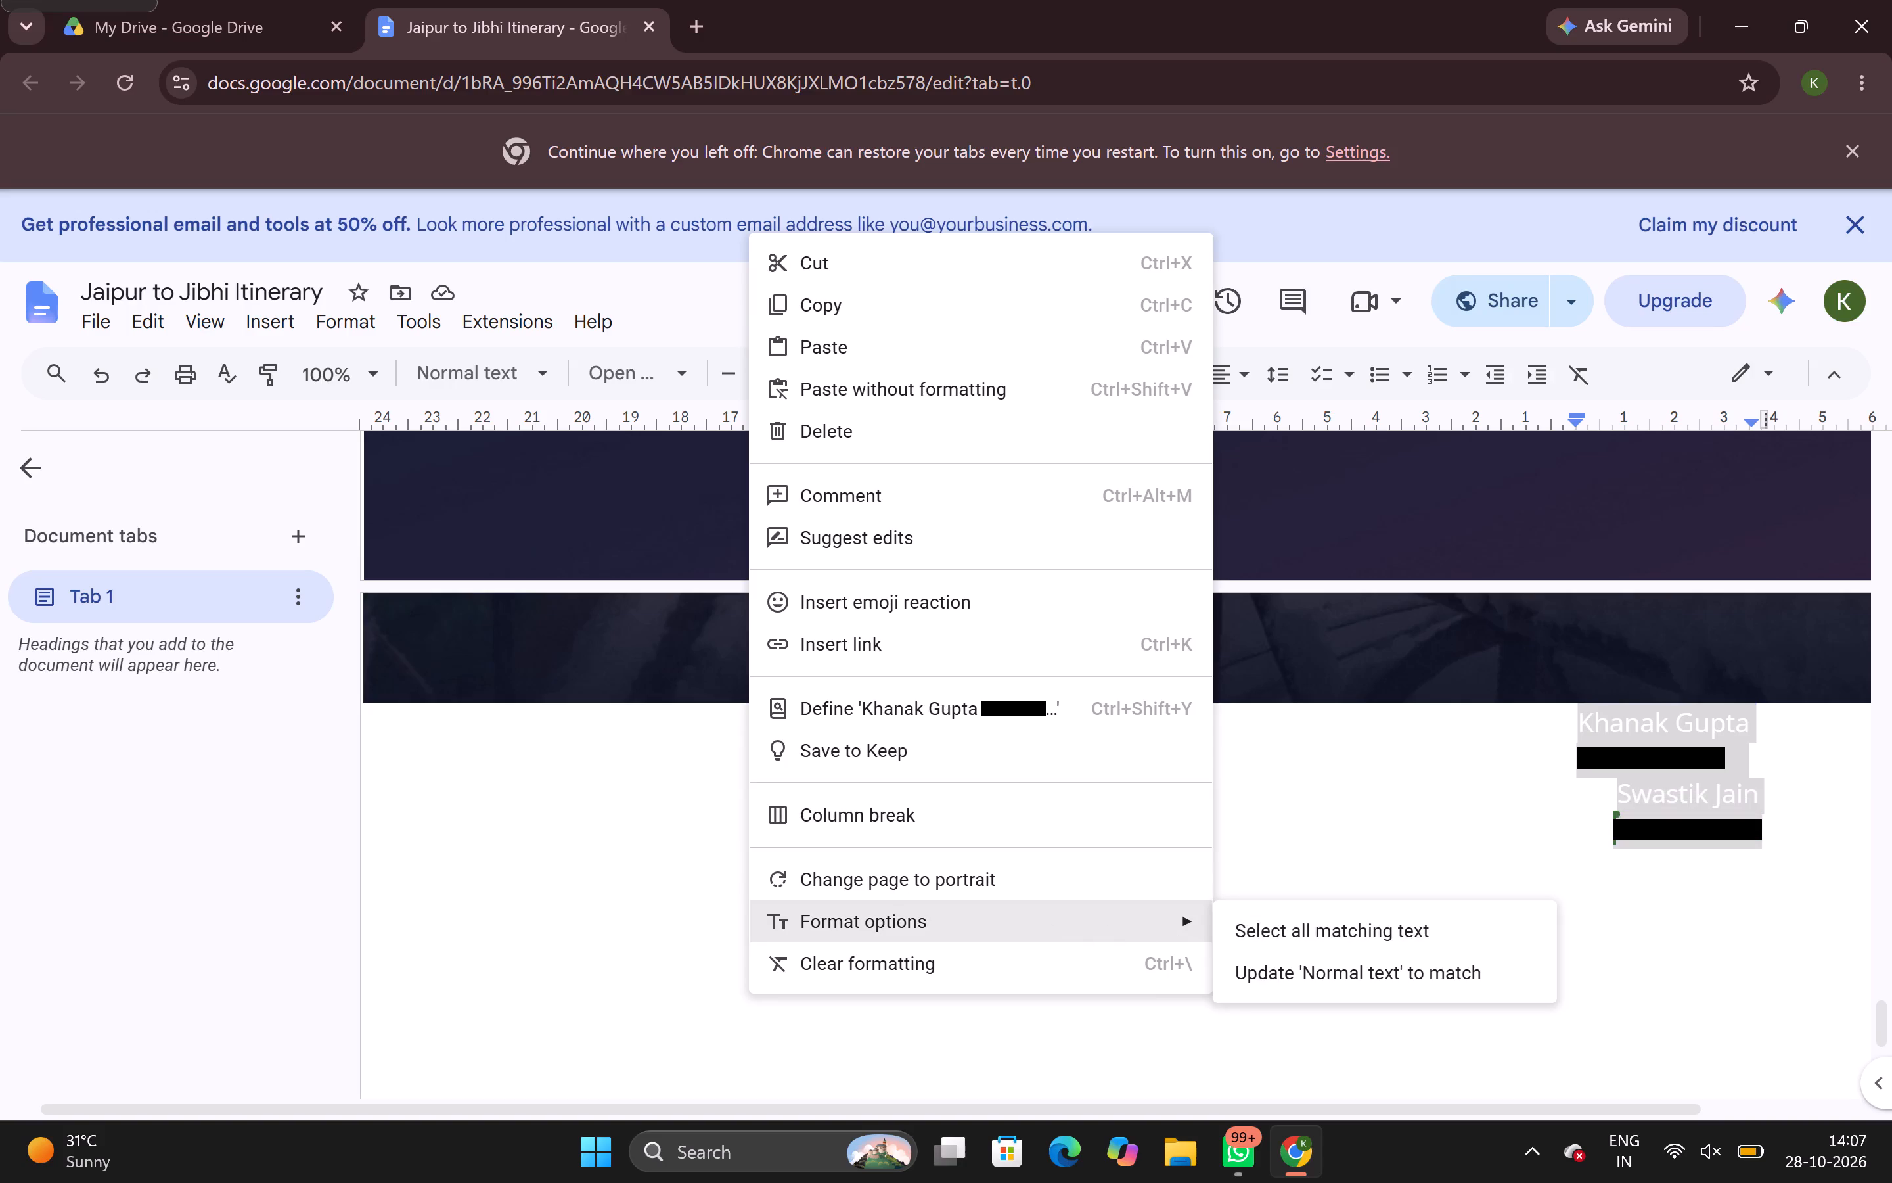
{"action": "left_click", "coordinate": [650, 937]}
{"action": "left_click", "coordinate": [650, 937]}
{"action": "left_click_drag", "start_coordinate": [650, 937], "coordinate": [739, 845]}
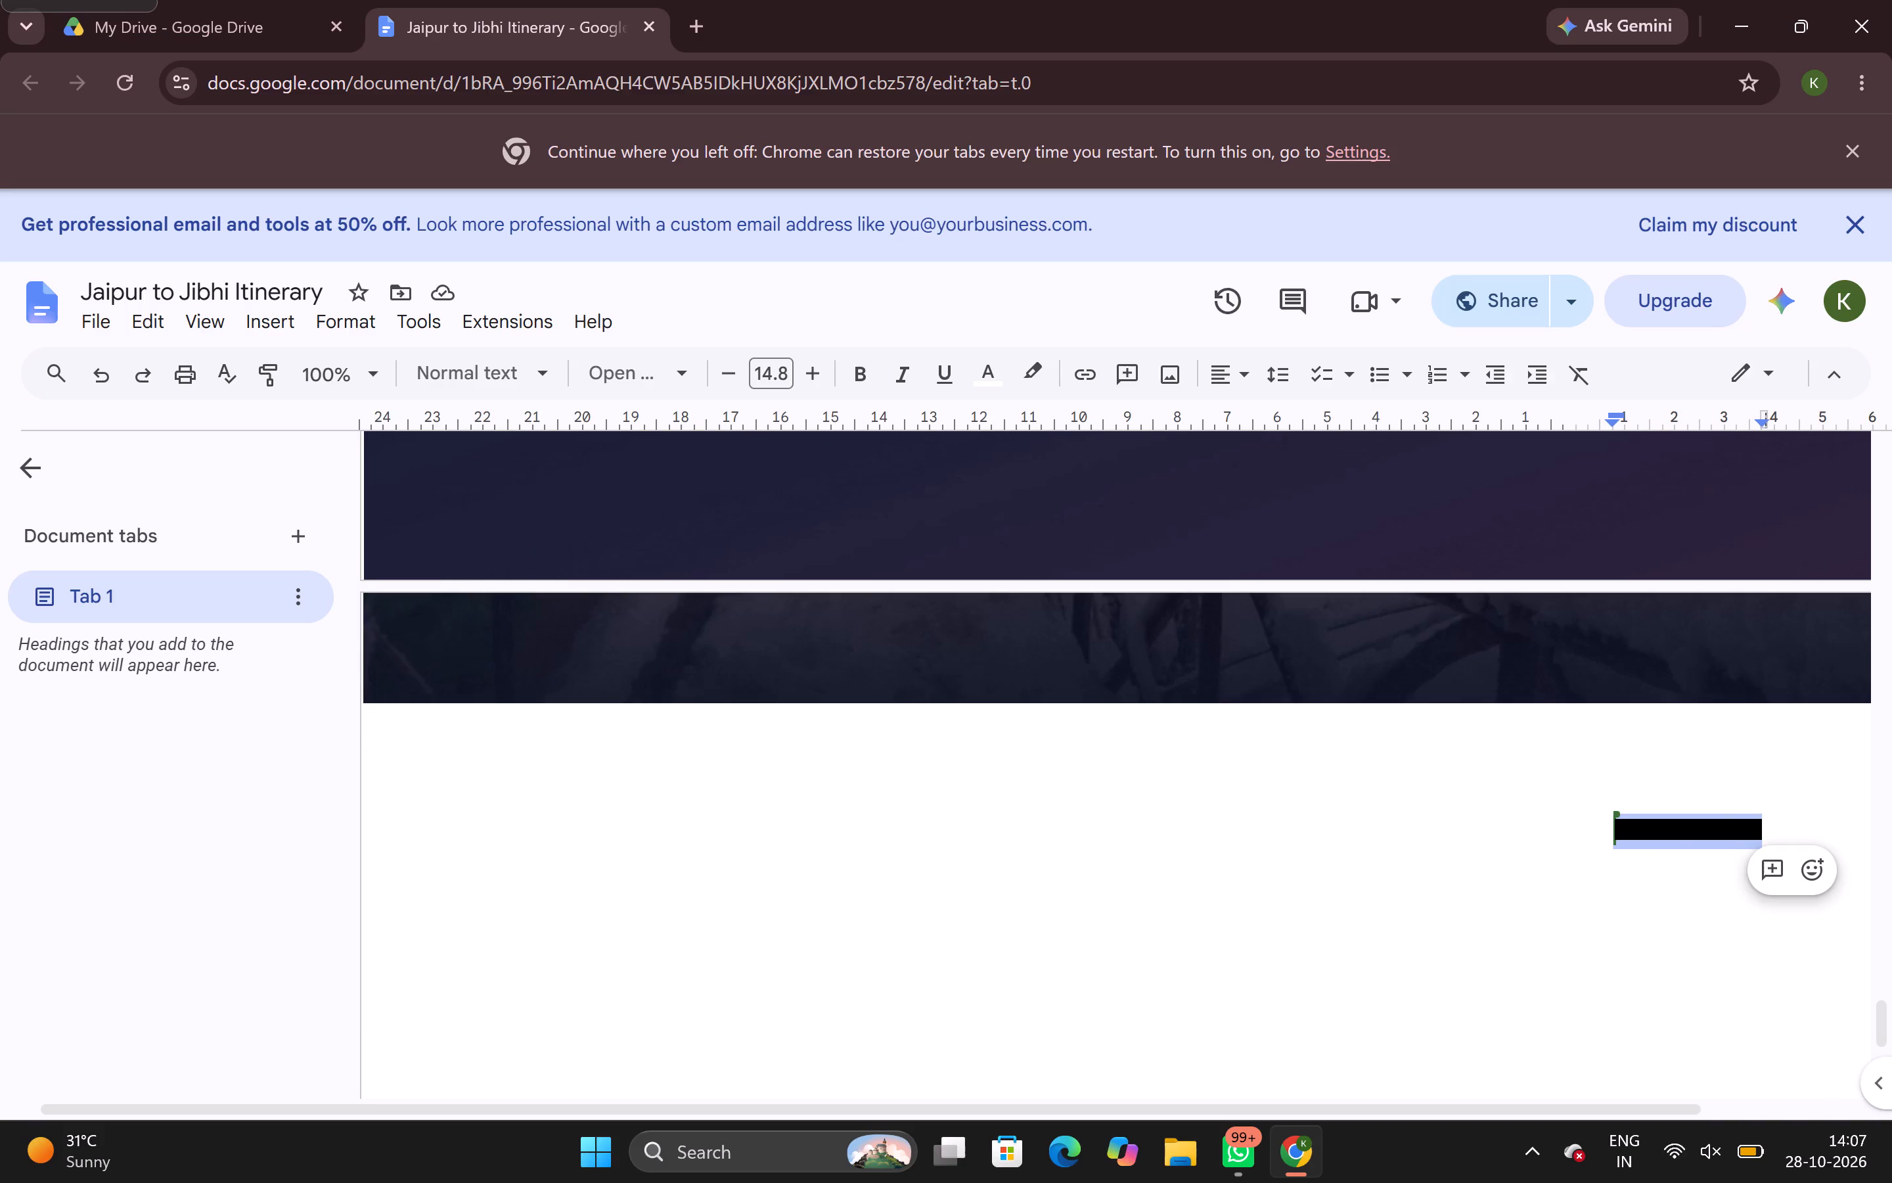
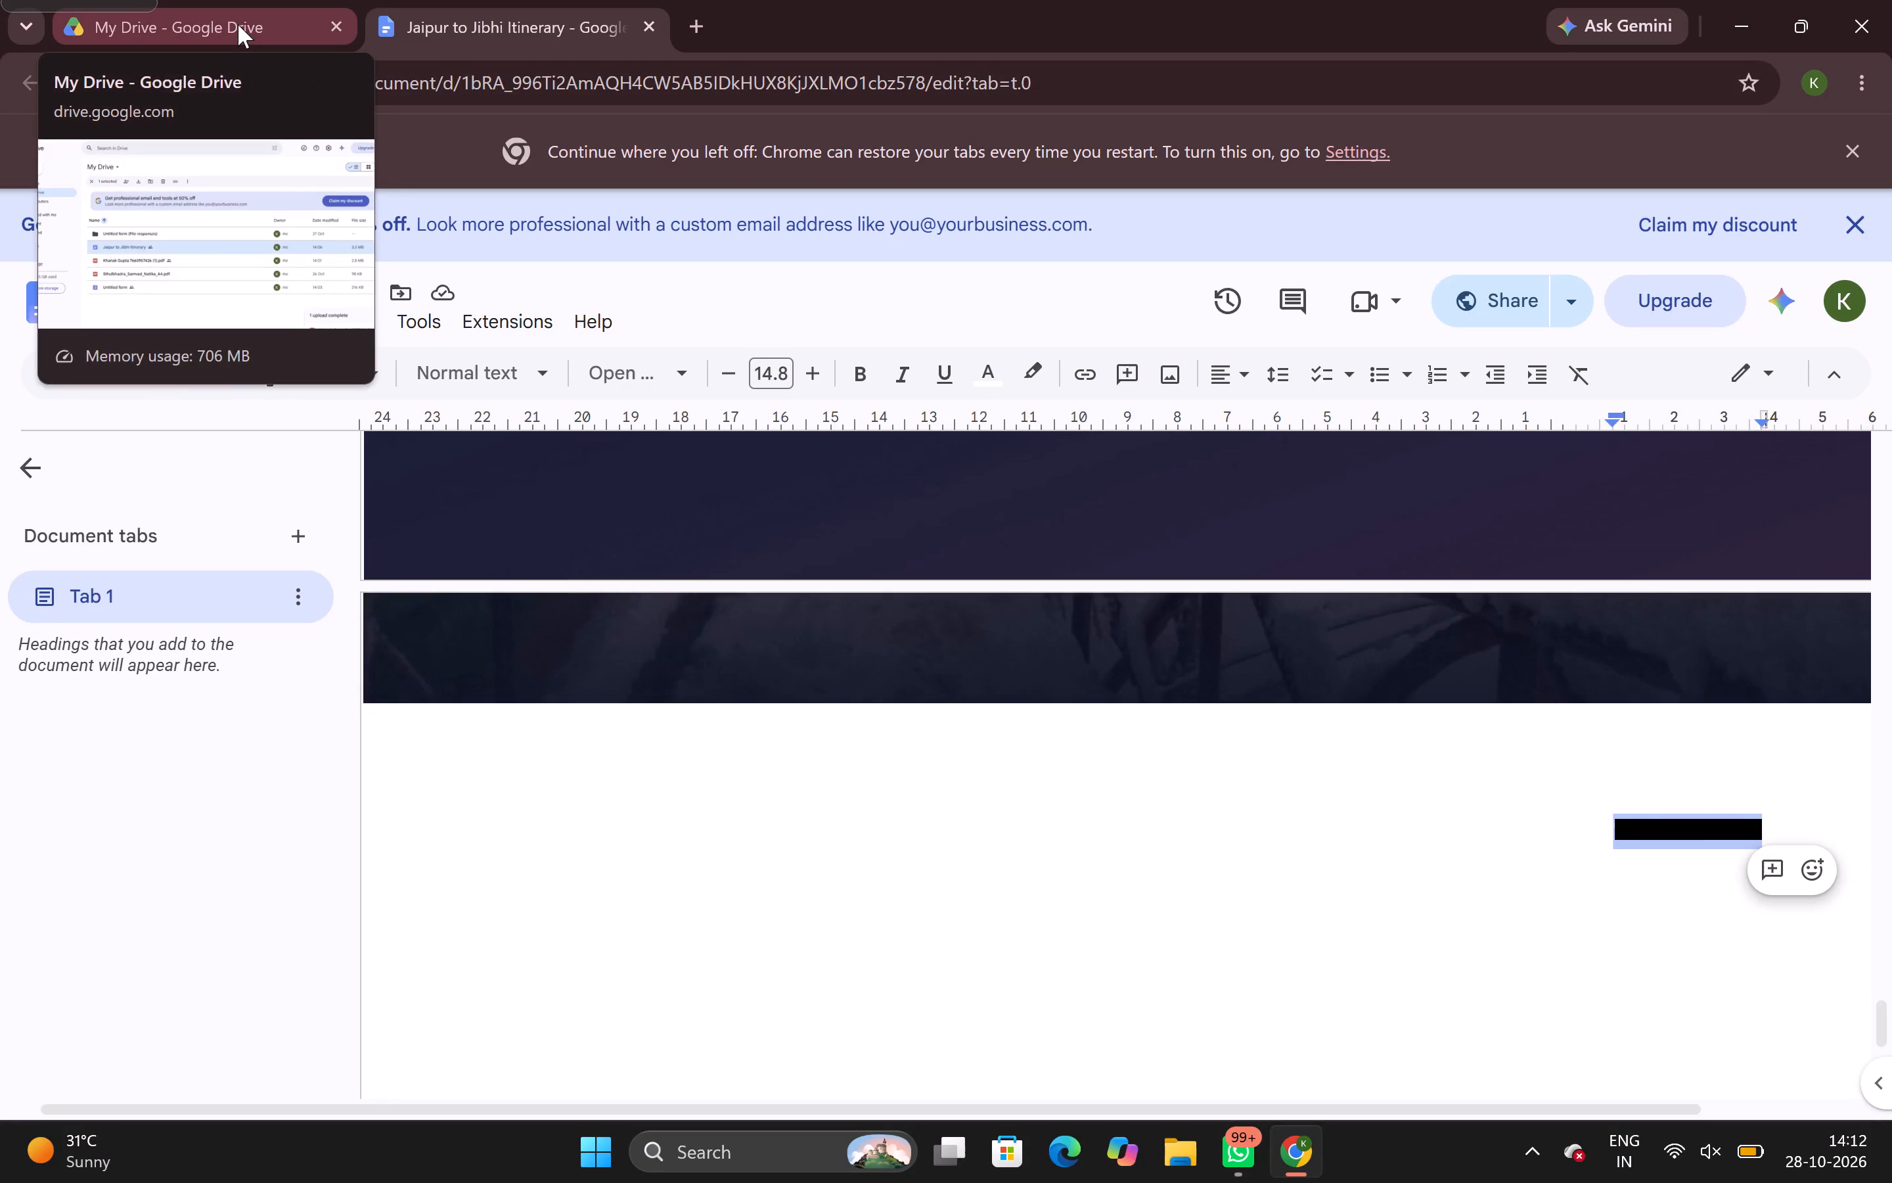
Preview the uploaded 2.8 MB itinerary PDF in My Drive and examine the contact details on its final Thank you page.
{"action": "left_click", "coordinate": [267, 7]}
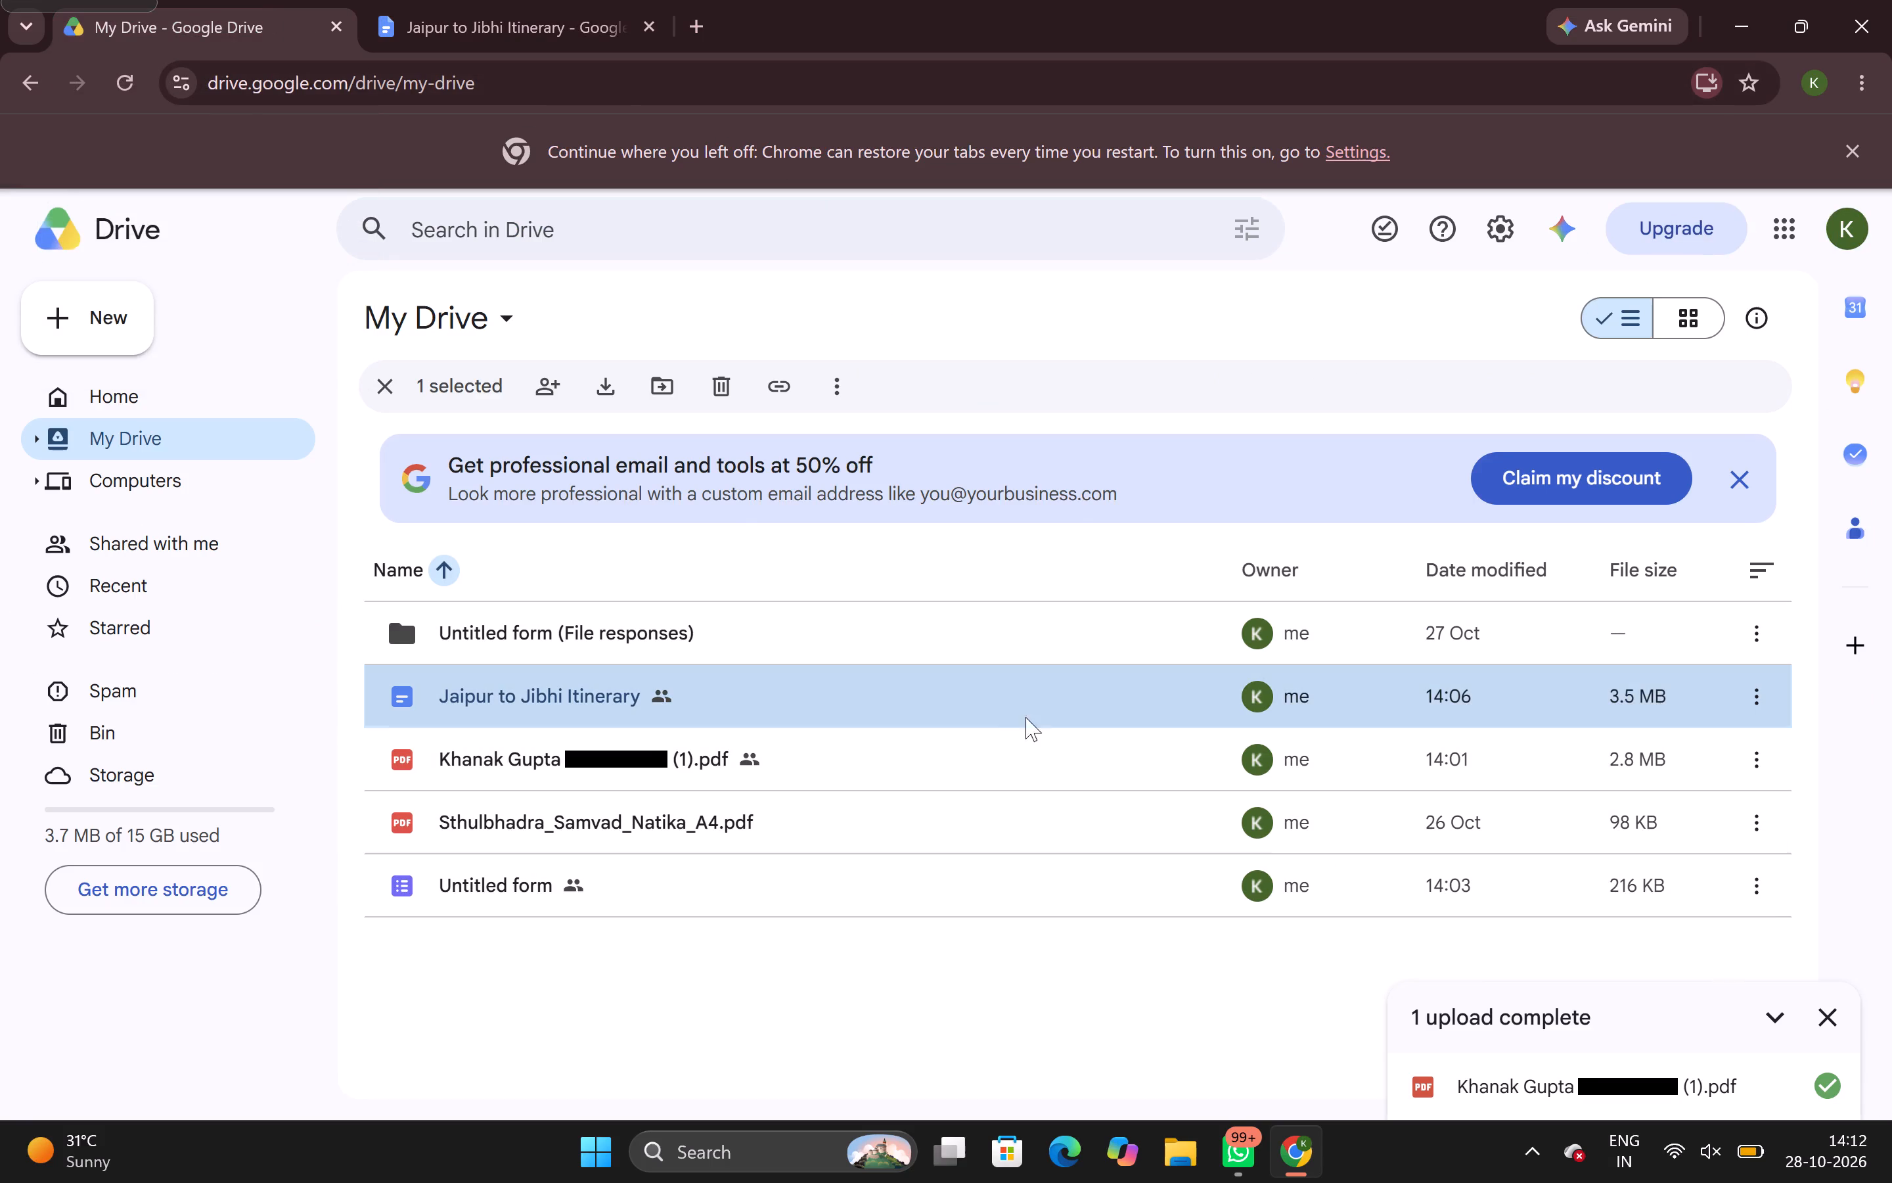
{"action": "left_click", "coordinate": [1046, 776]}
{"action": "double_click", "coordinate": [1046, 776]}
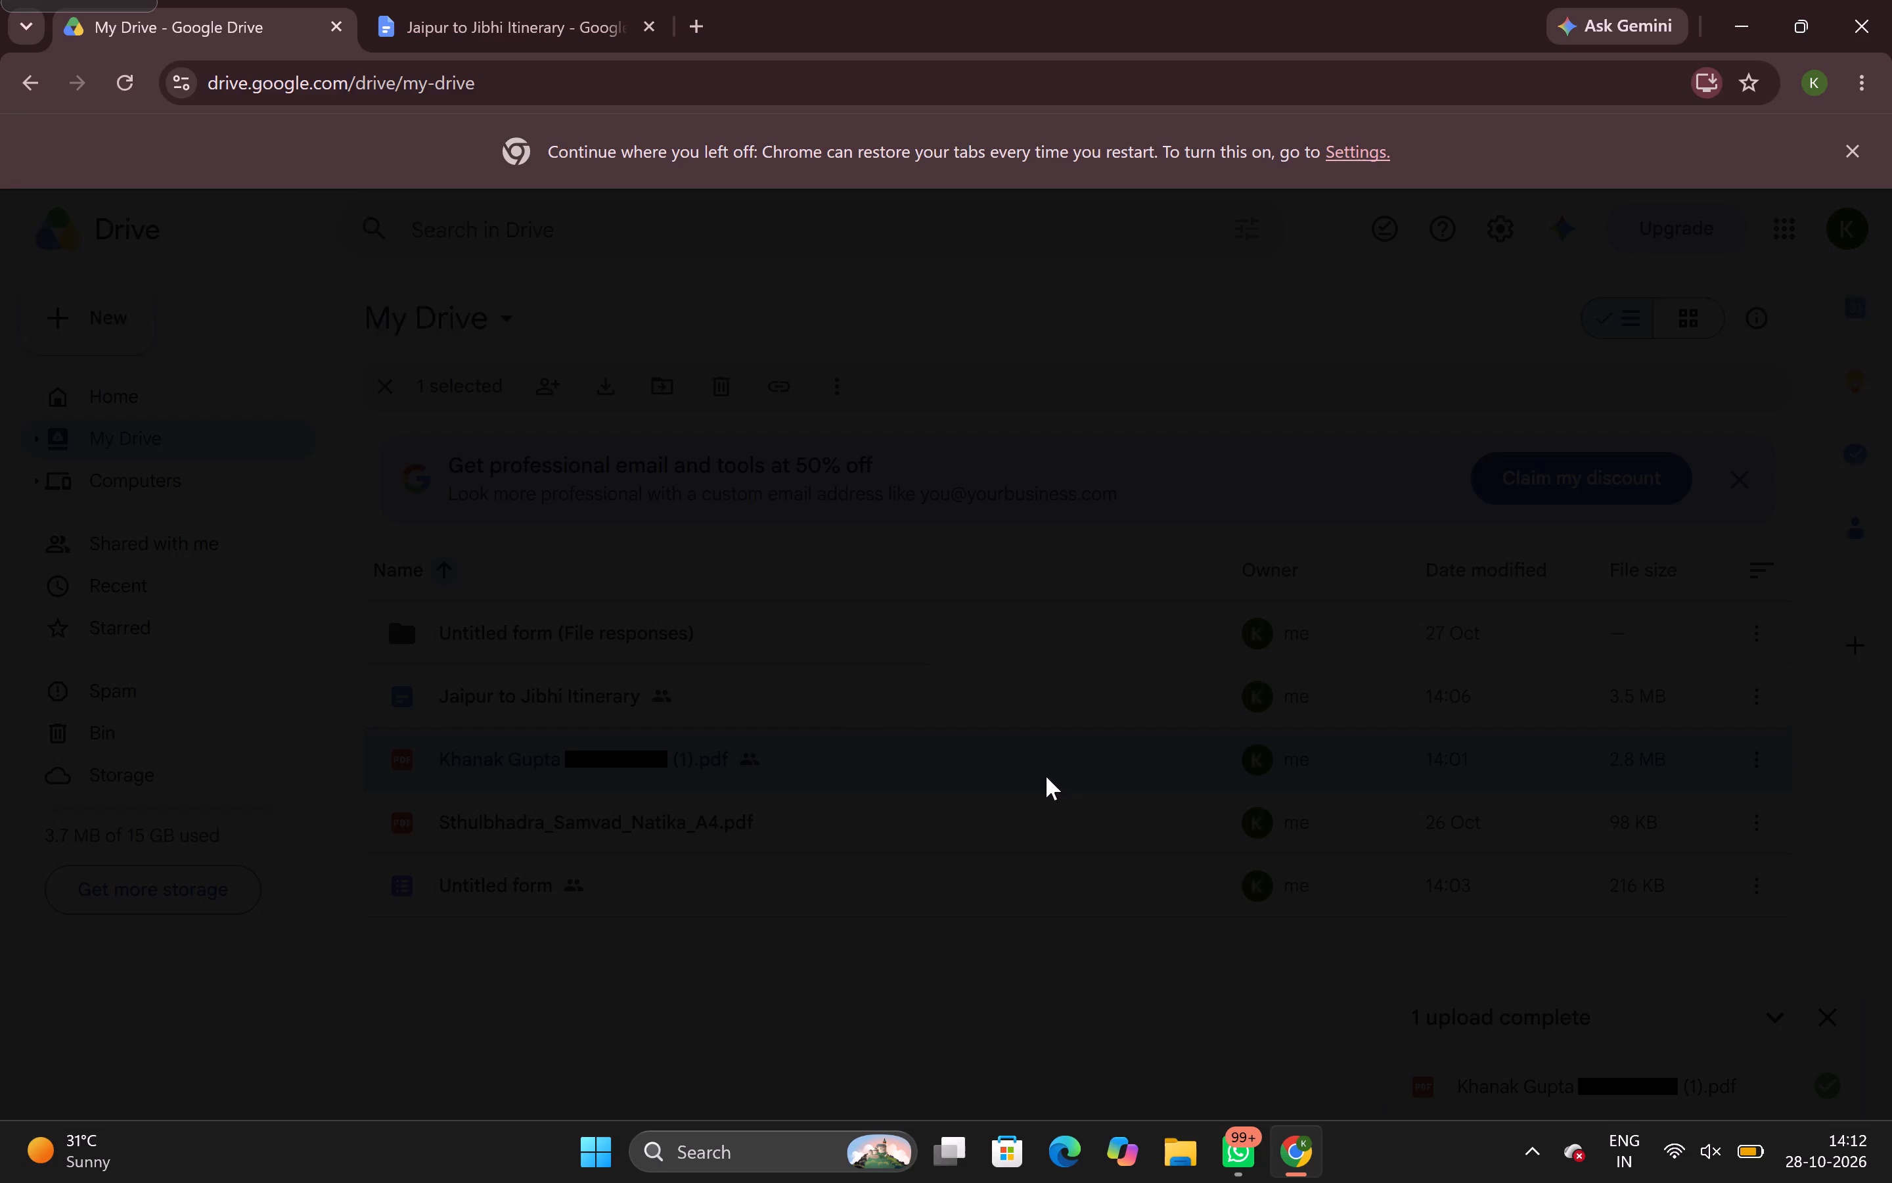
{"action": "scroll", "coordinate": [836, 682], "scroll_direction": "down", "scroll_amount": 9}
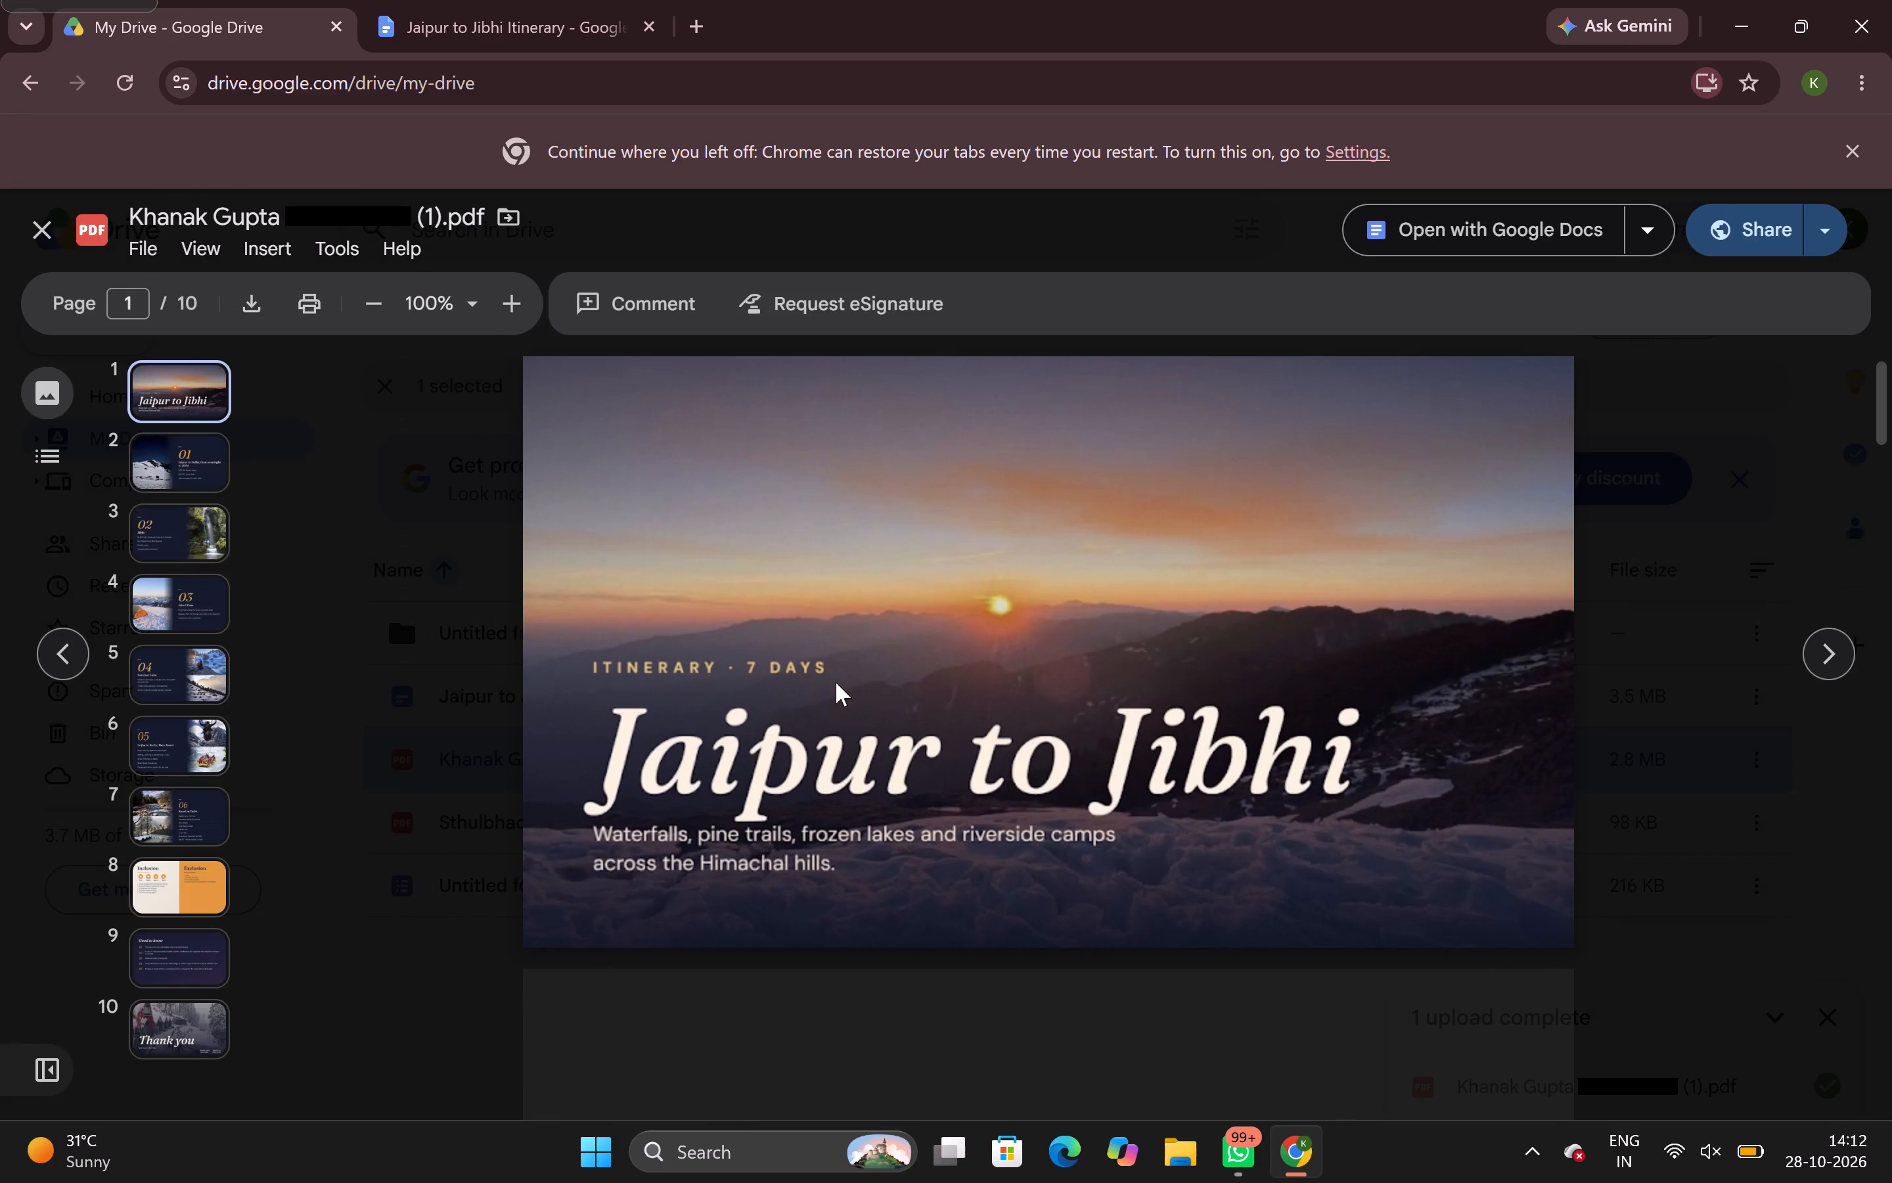
{"action": "scroll", "coordinate": [836, 682], "scroll_direction": "down", "scroll_amount": 4}
{"action": "left_click", "coordinate": [169, 1012]}
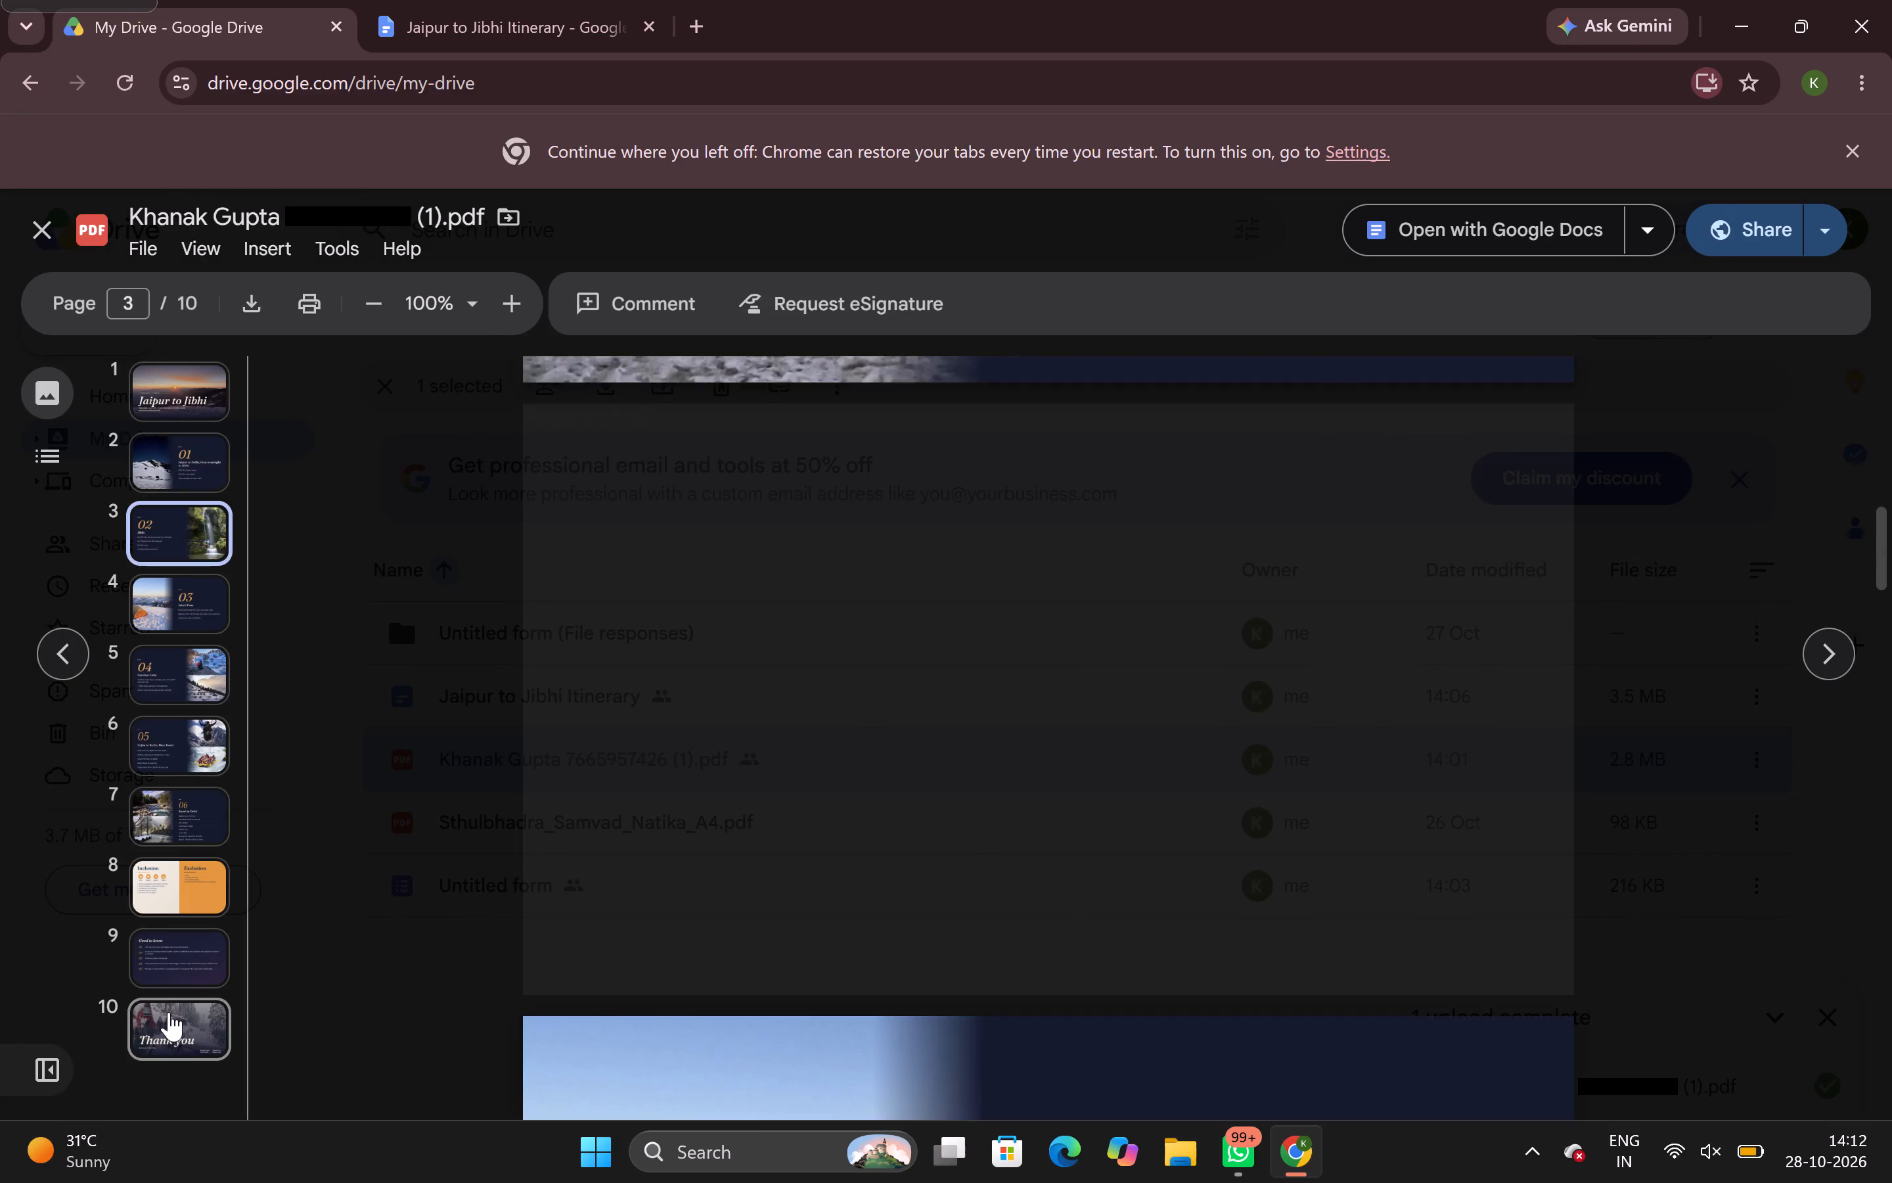
{"action": "scroll", "coordinate": [600, 983], "scroll_direction": "down", "scroll_amount": 2}
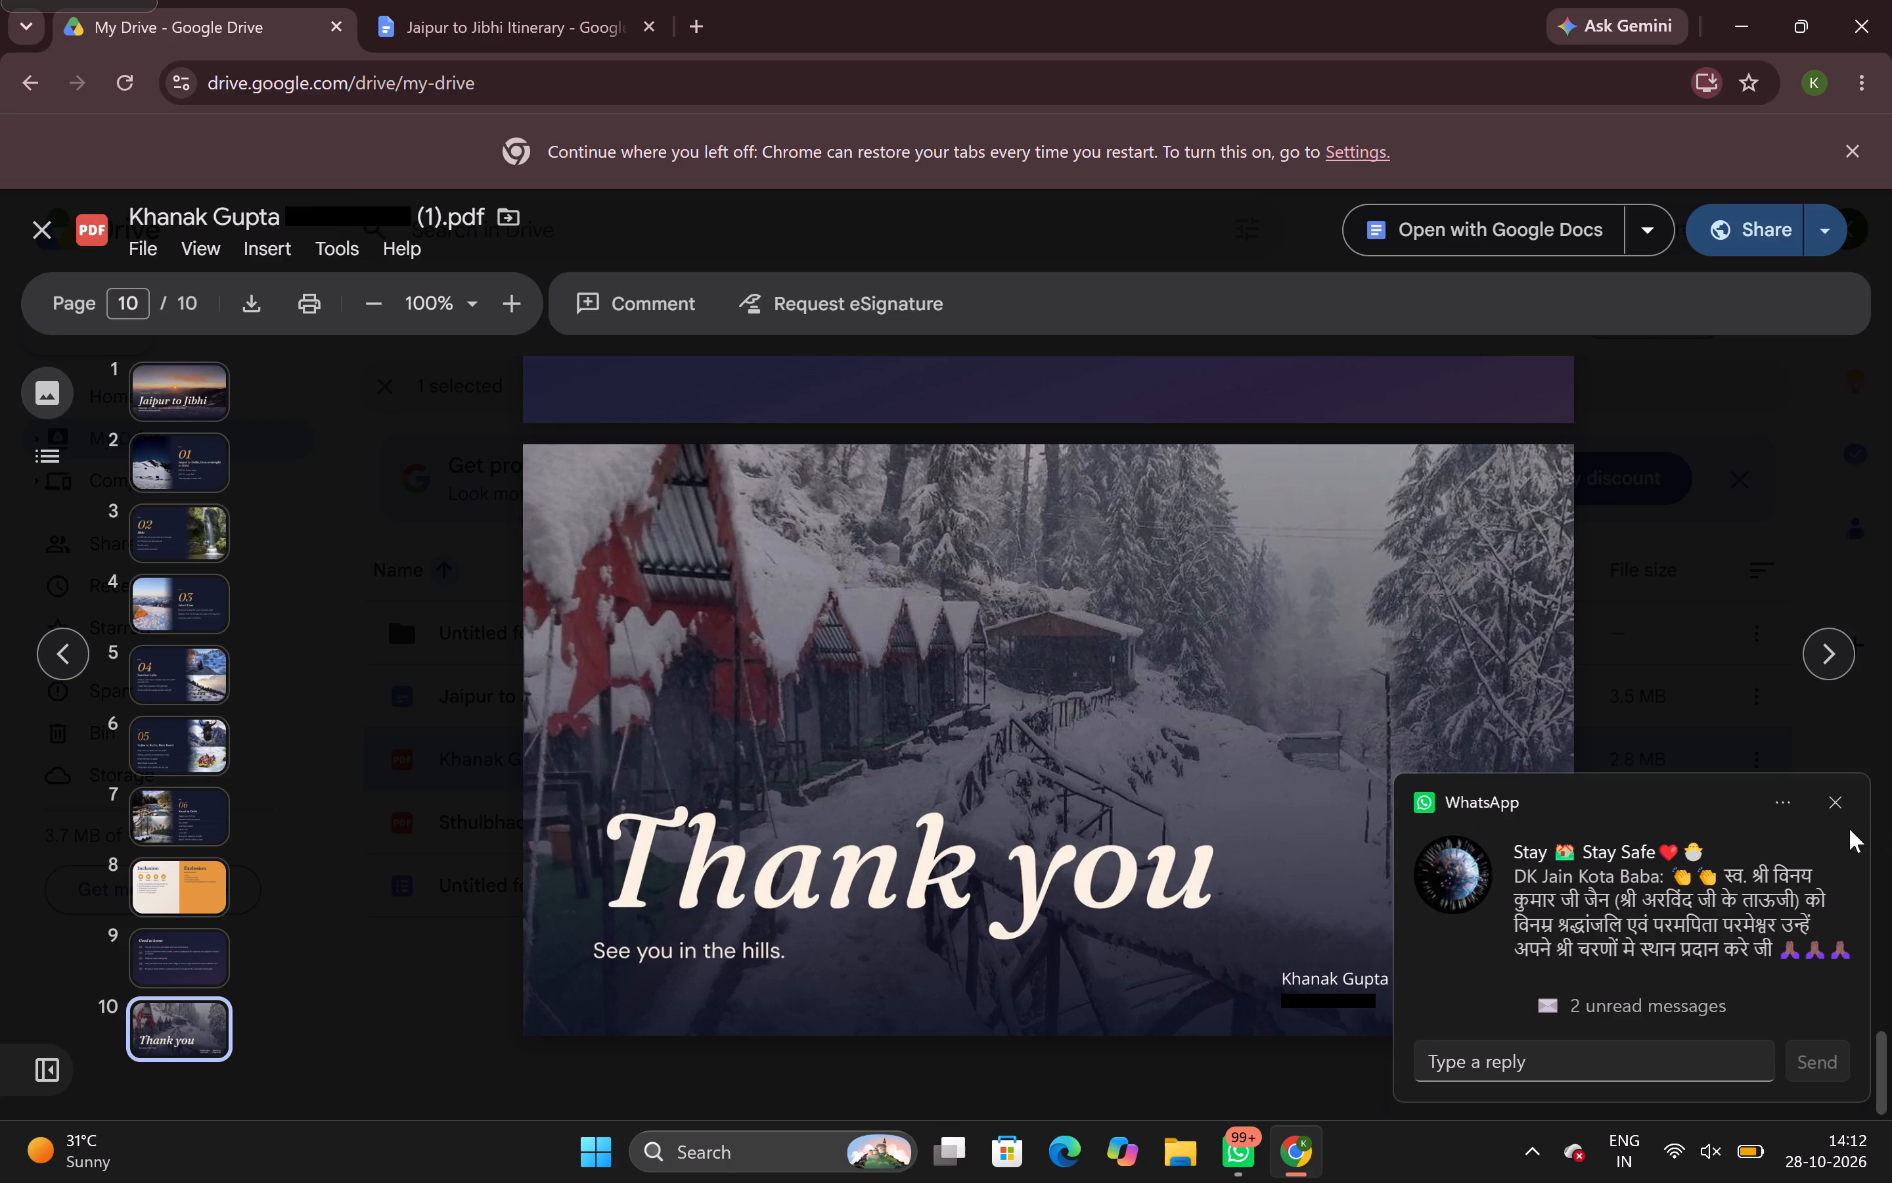
{"action": "left_click", "coordinate": [1843, 804]}
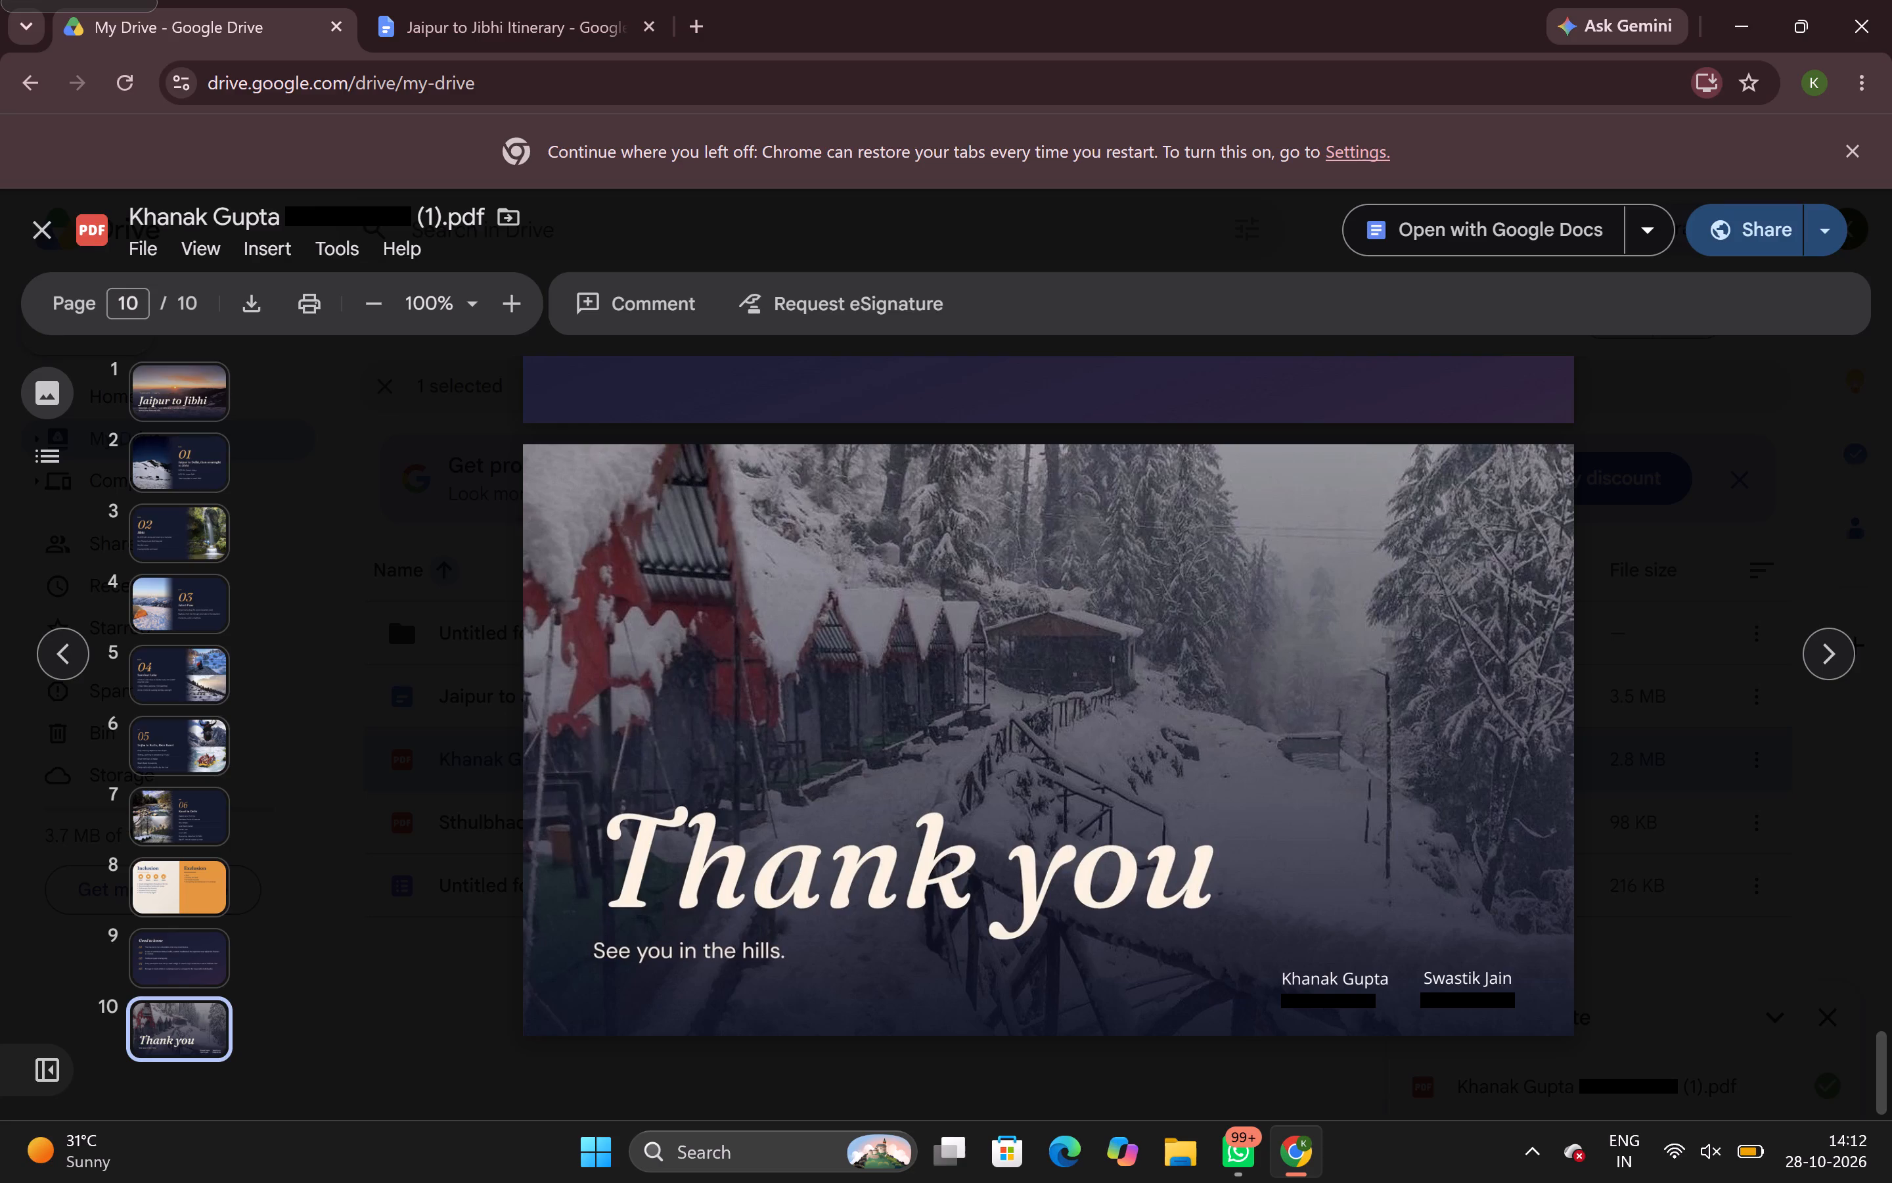
{"action": "scroll", "coordinate": [887, 609], "scroll_direction": "down", "scroll_amount": 2}
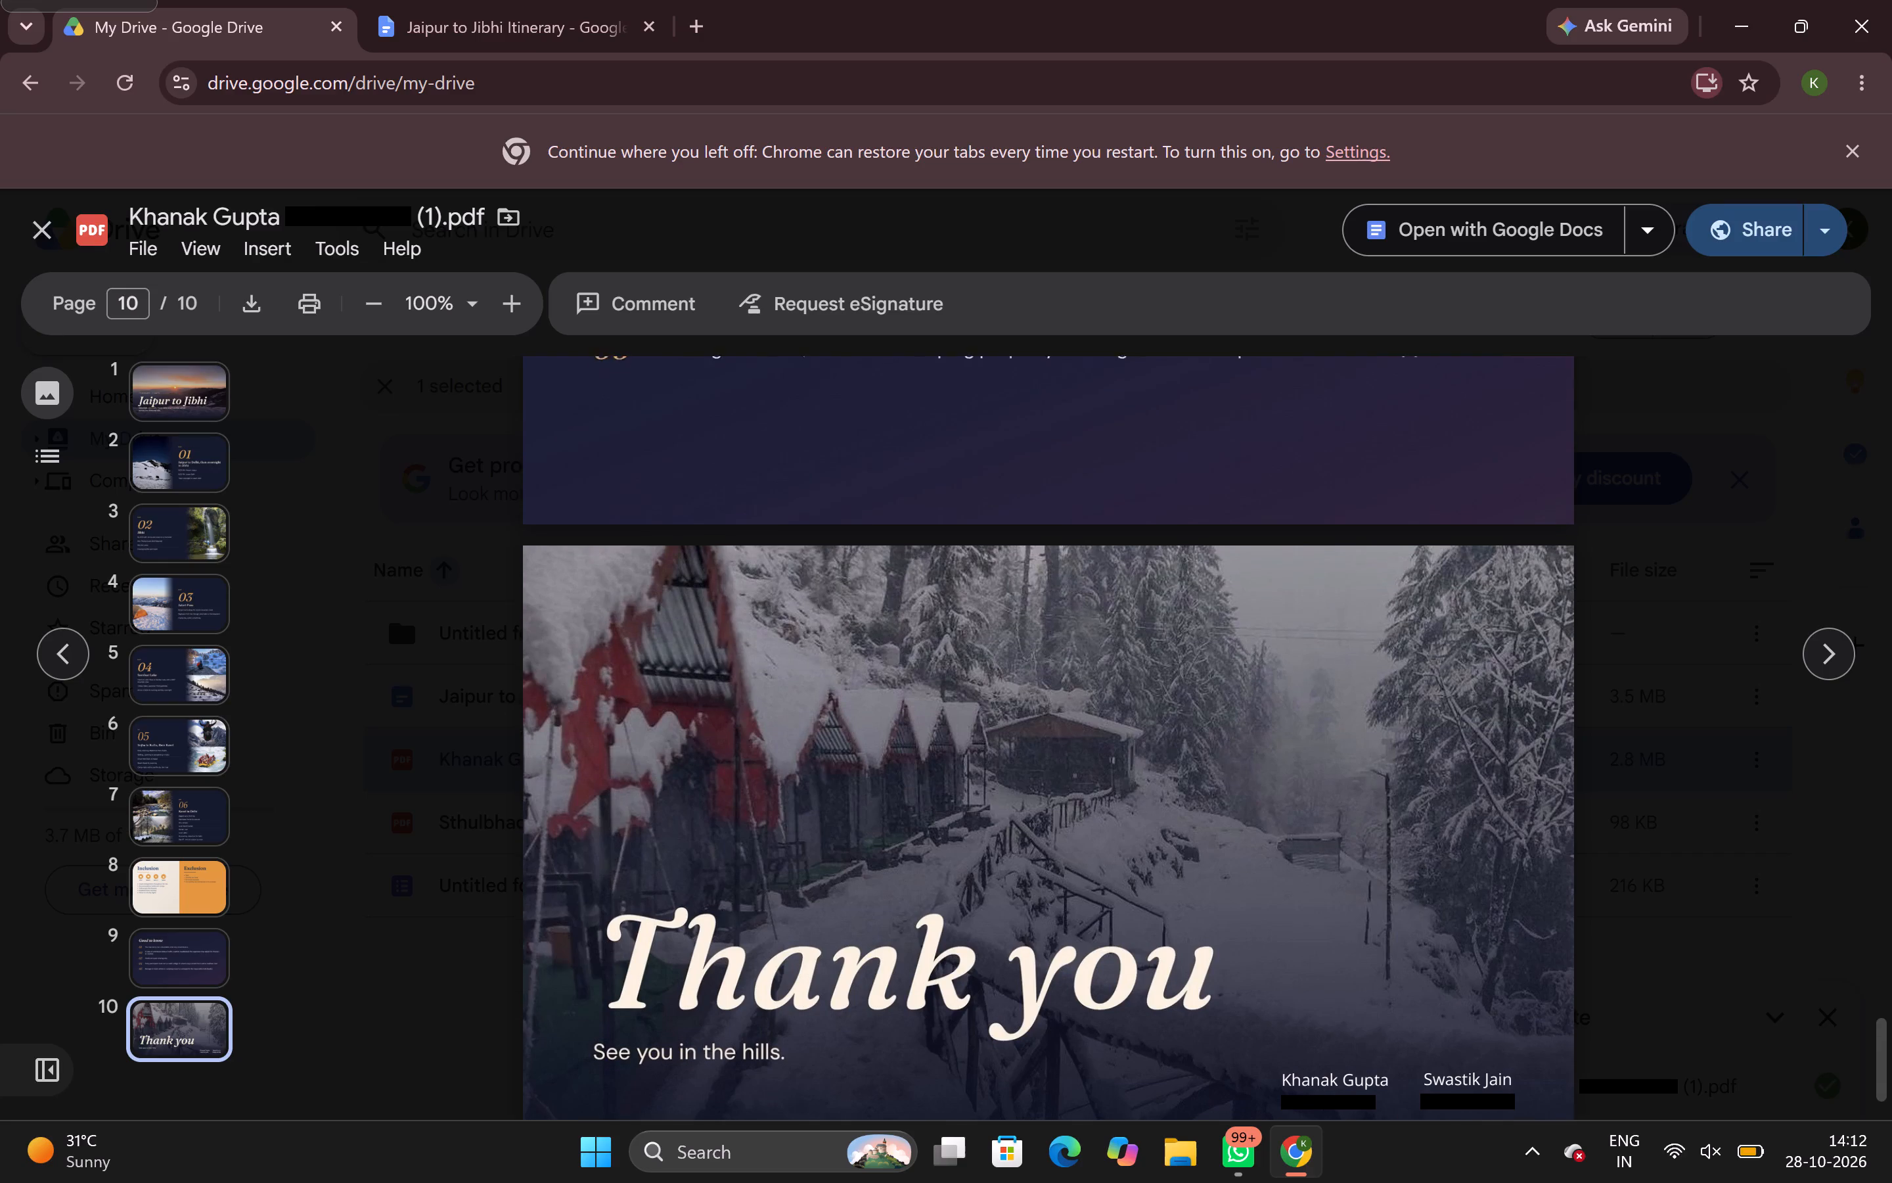
{"action": "left_click", "coordinate": [46, 220]}
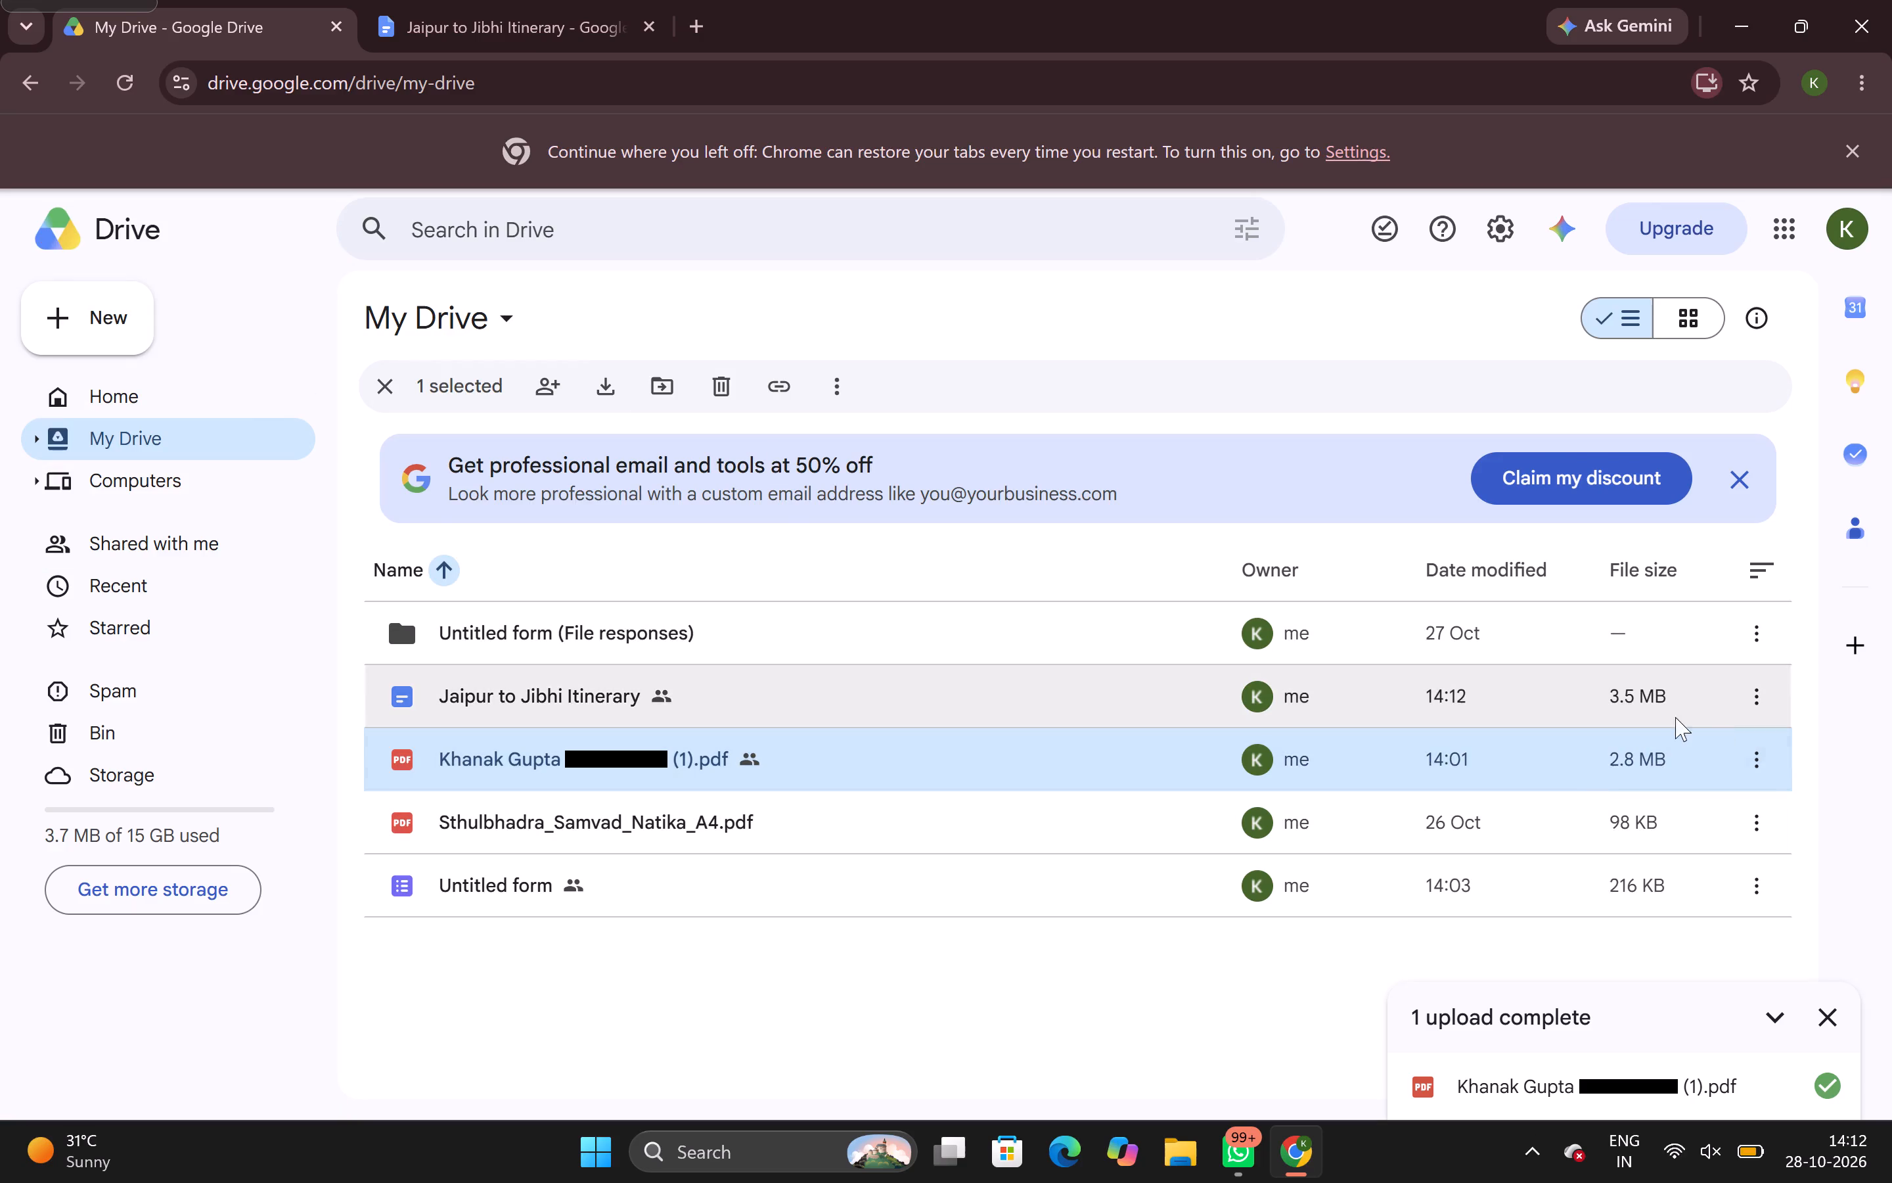
Move the uploaded 2.8 MB itinerary PDF from My Drive to the bin.
{"action": "left_click", "coordinate": [1753, 758]}
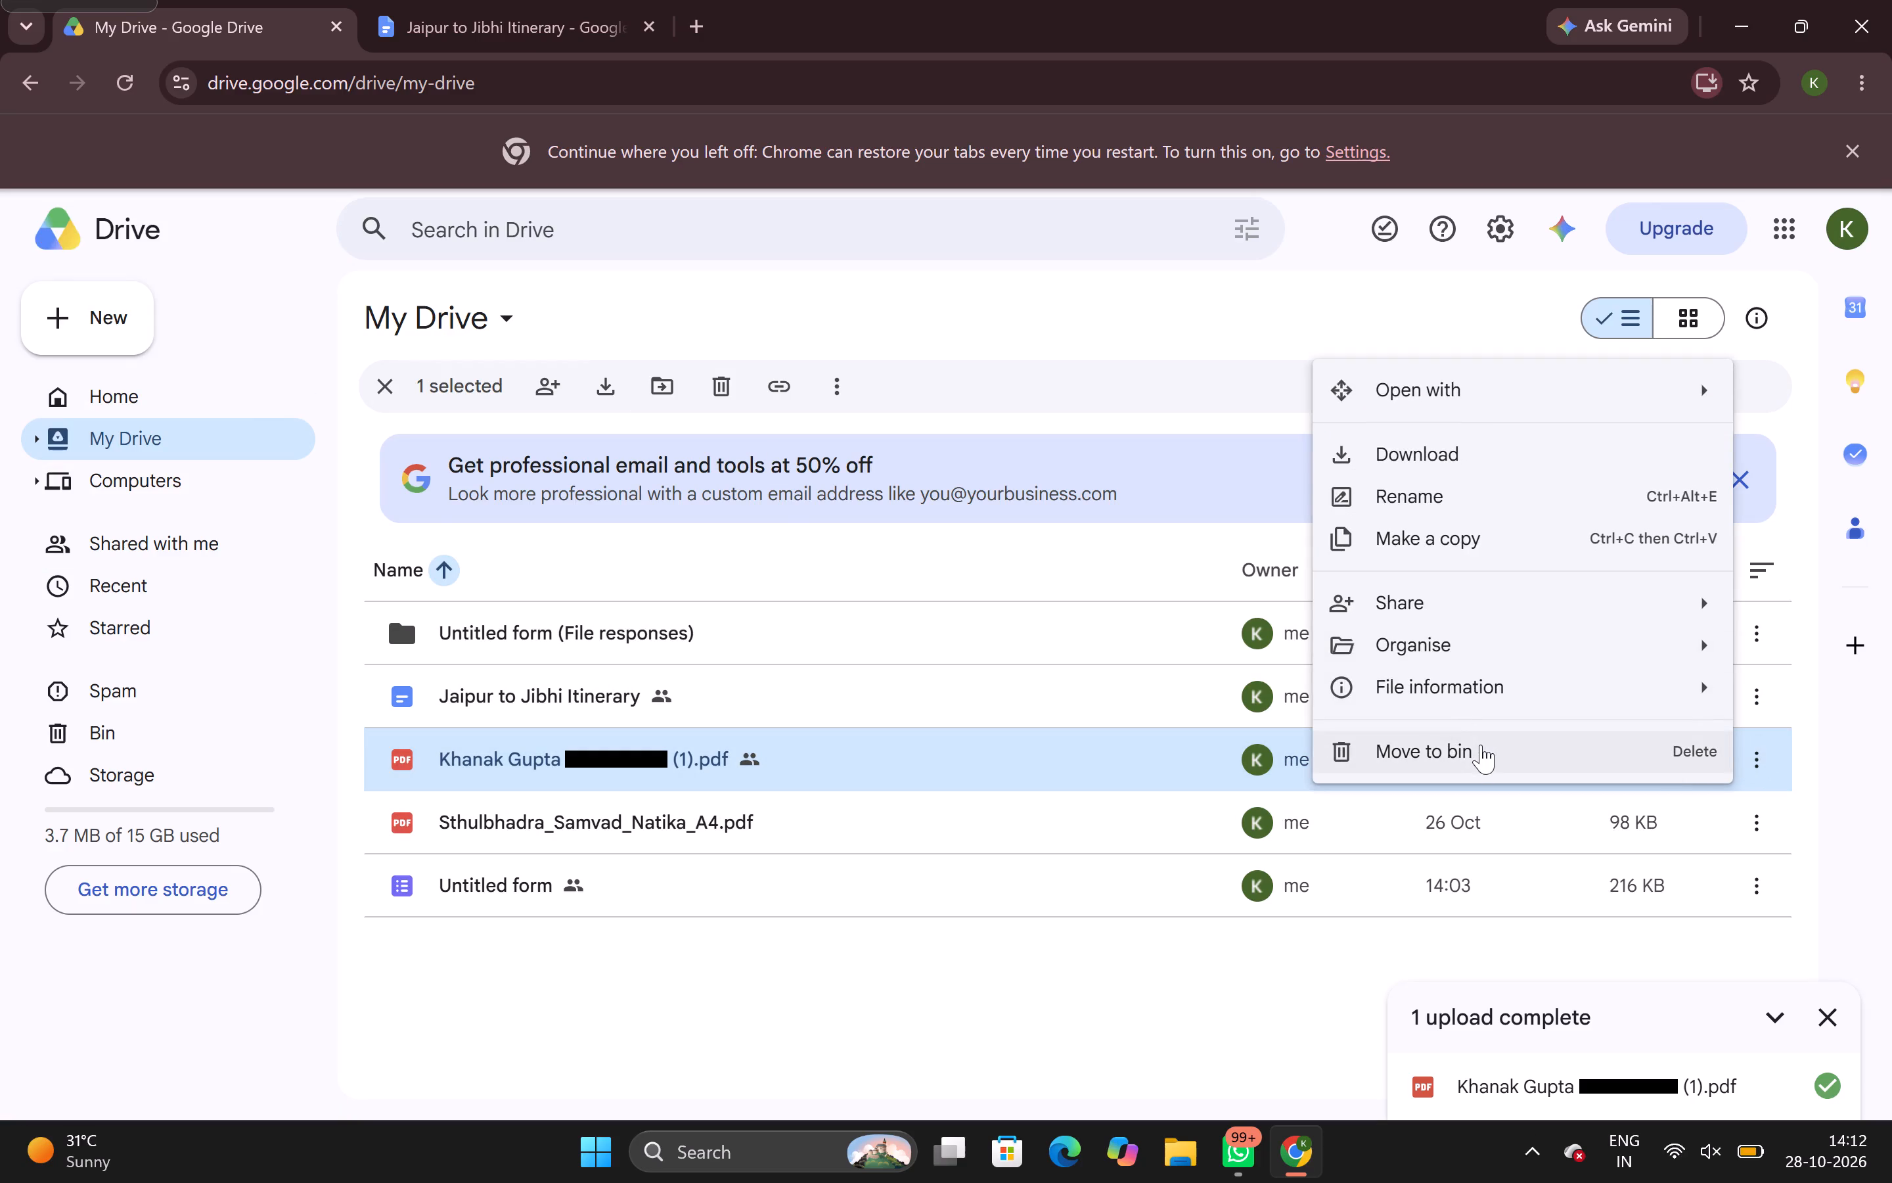
{"action": "left_click", "coordinate": [1481, 745]}
Open the Jaipur to Jibhi Itinerary document from My Drive and look through its pages.
{"action": "double_click", "coordinate": [911, 693]}
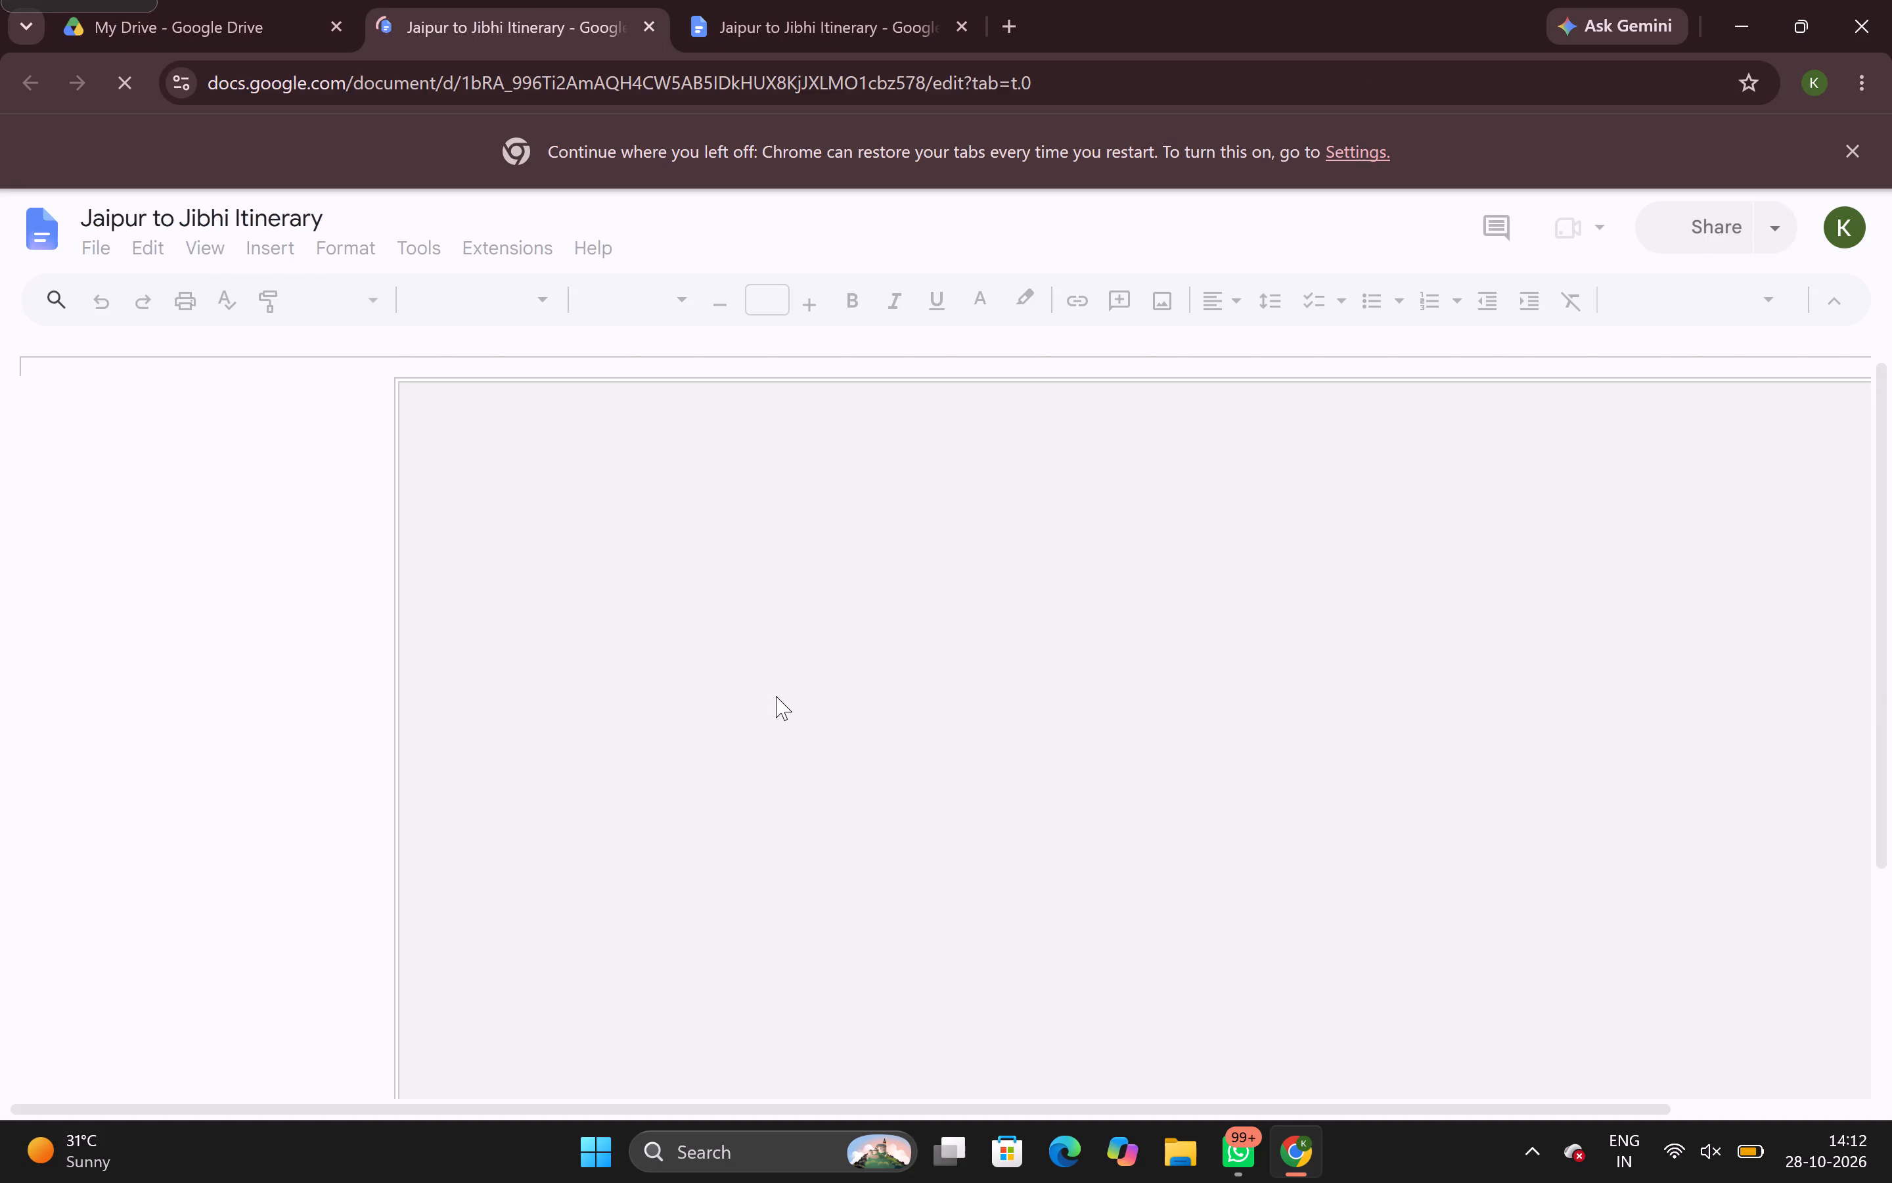
{"action": "scroll", "coordinate": [776, 696], "scroll_direction": "down", "scroll_amount": 11}
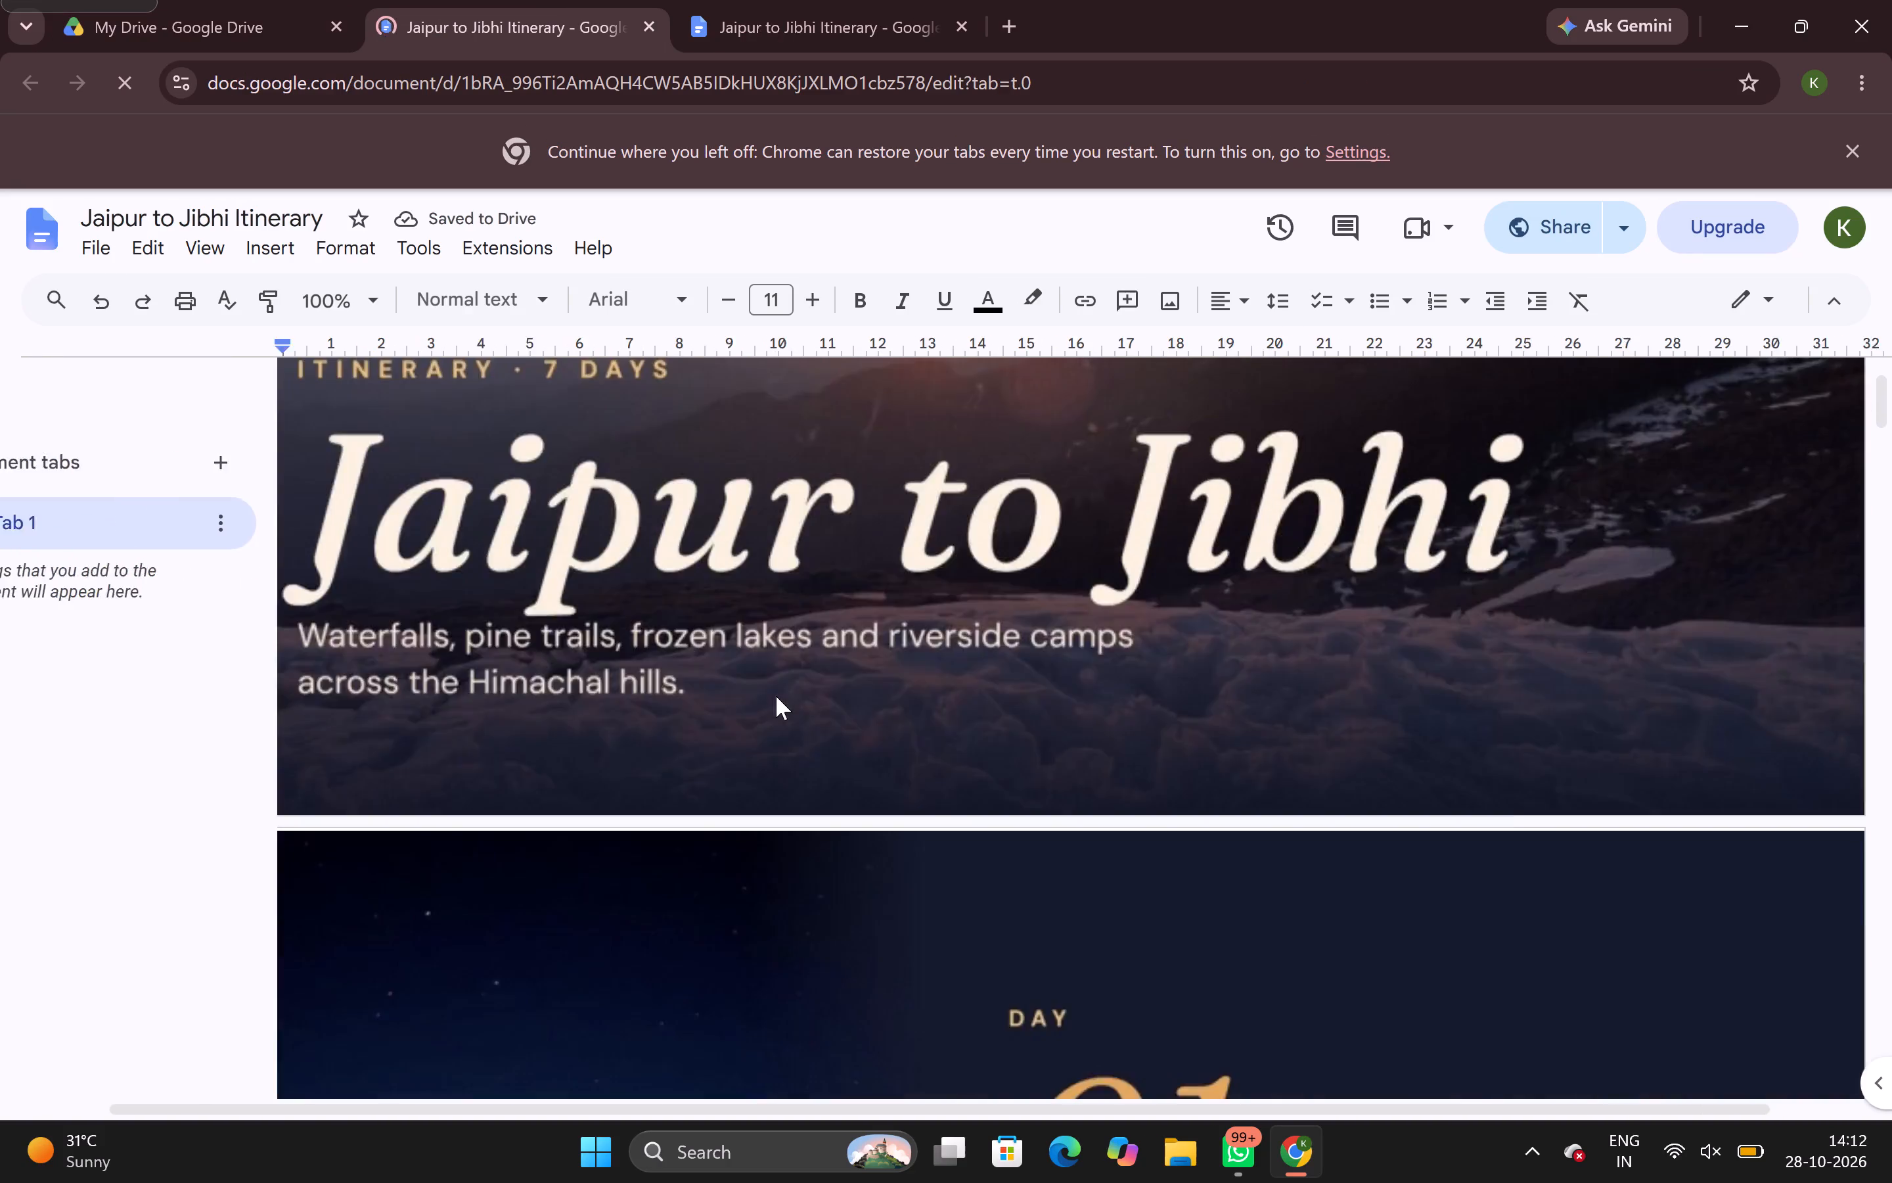
Close the second of the two open Jaipur to Jibhi Itinerary tabs, keeping the first one open.
{"action": "scroll", "coordinate": [776, 696], "scroll_direction": "down", "scroll_amount": 16}
{"action": "scroll", "coordinate": [776, 696], "scroll_direction": "up", "scroll_amount": 2}
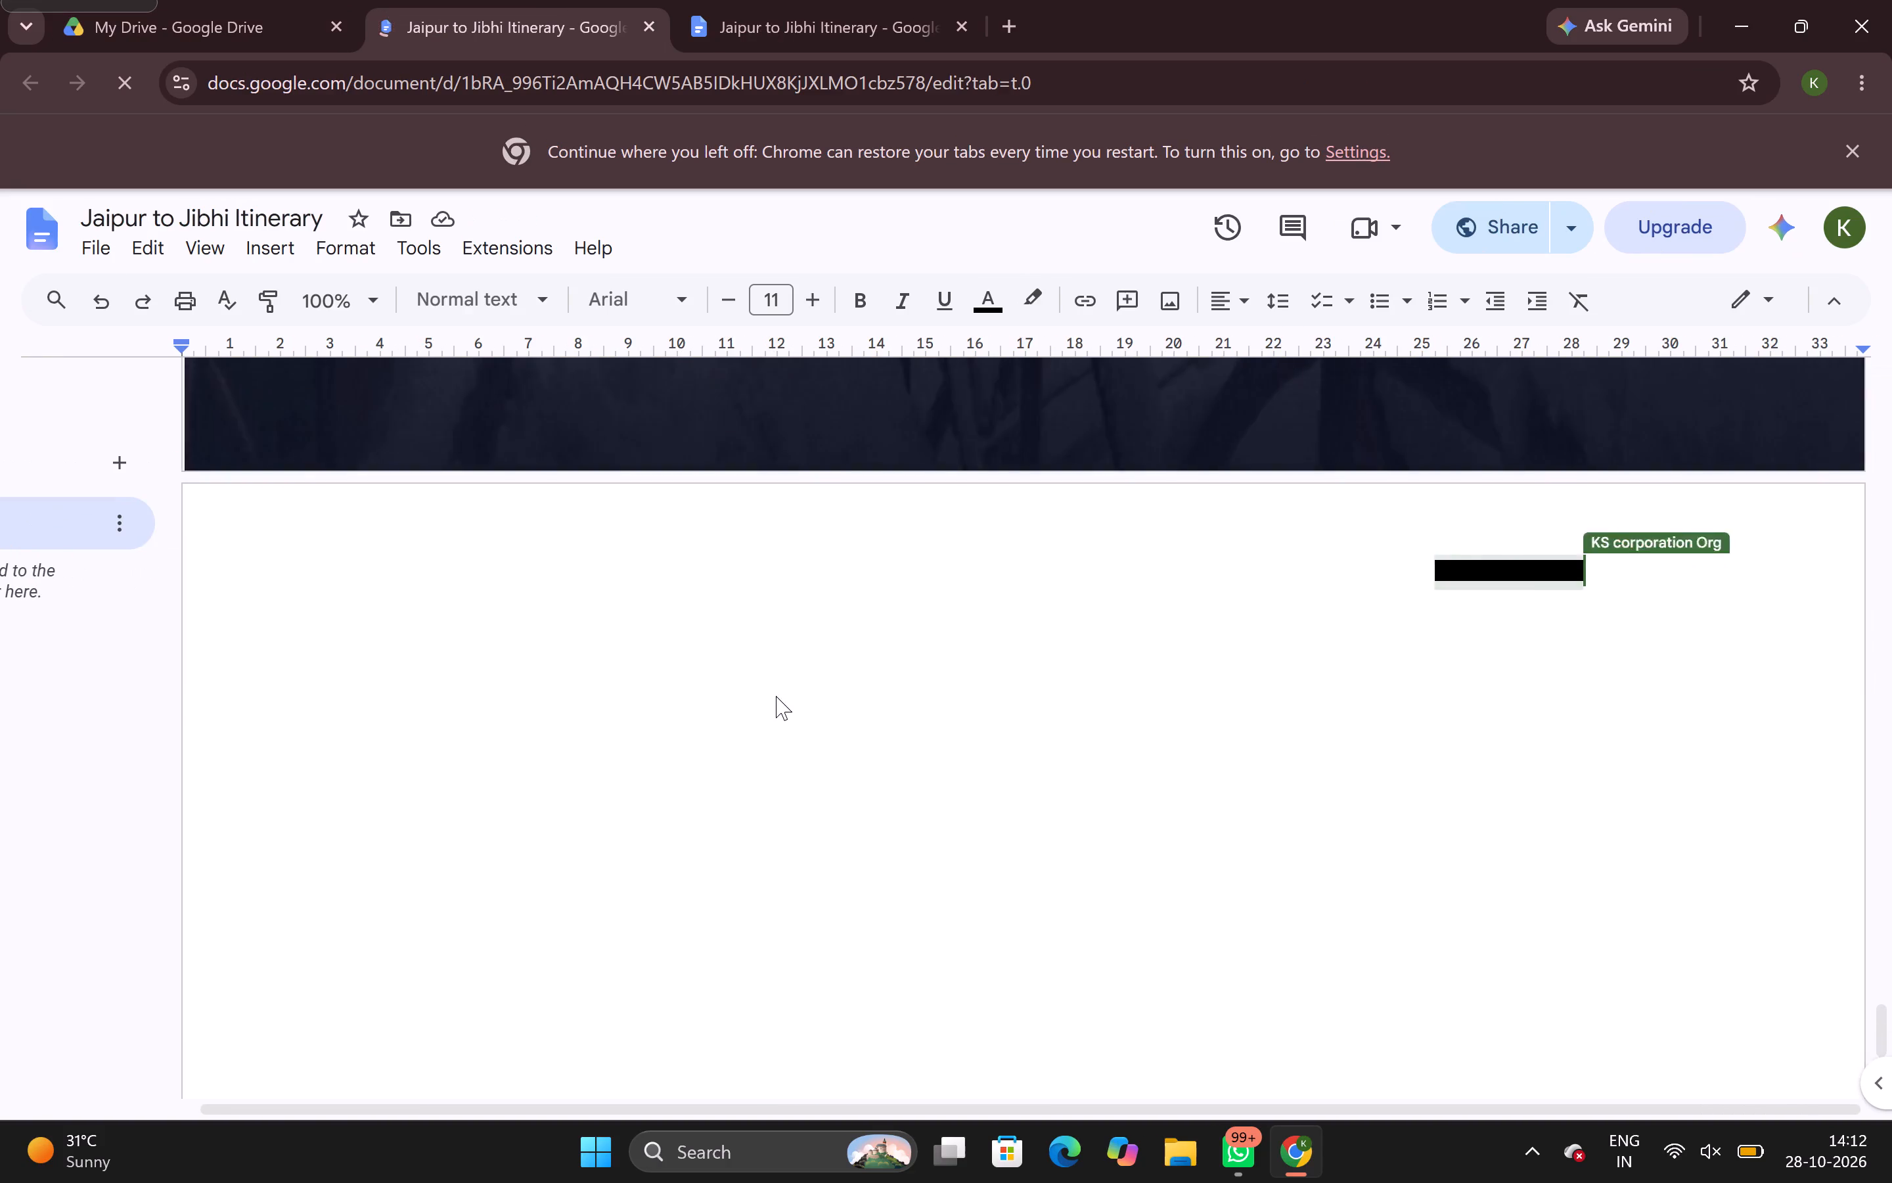
{"action": "scroll", "coordinate": [776, 696], "scroll_direction": "up", "scroll_amount": 3}
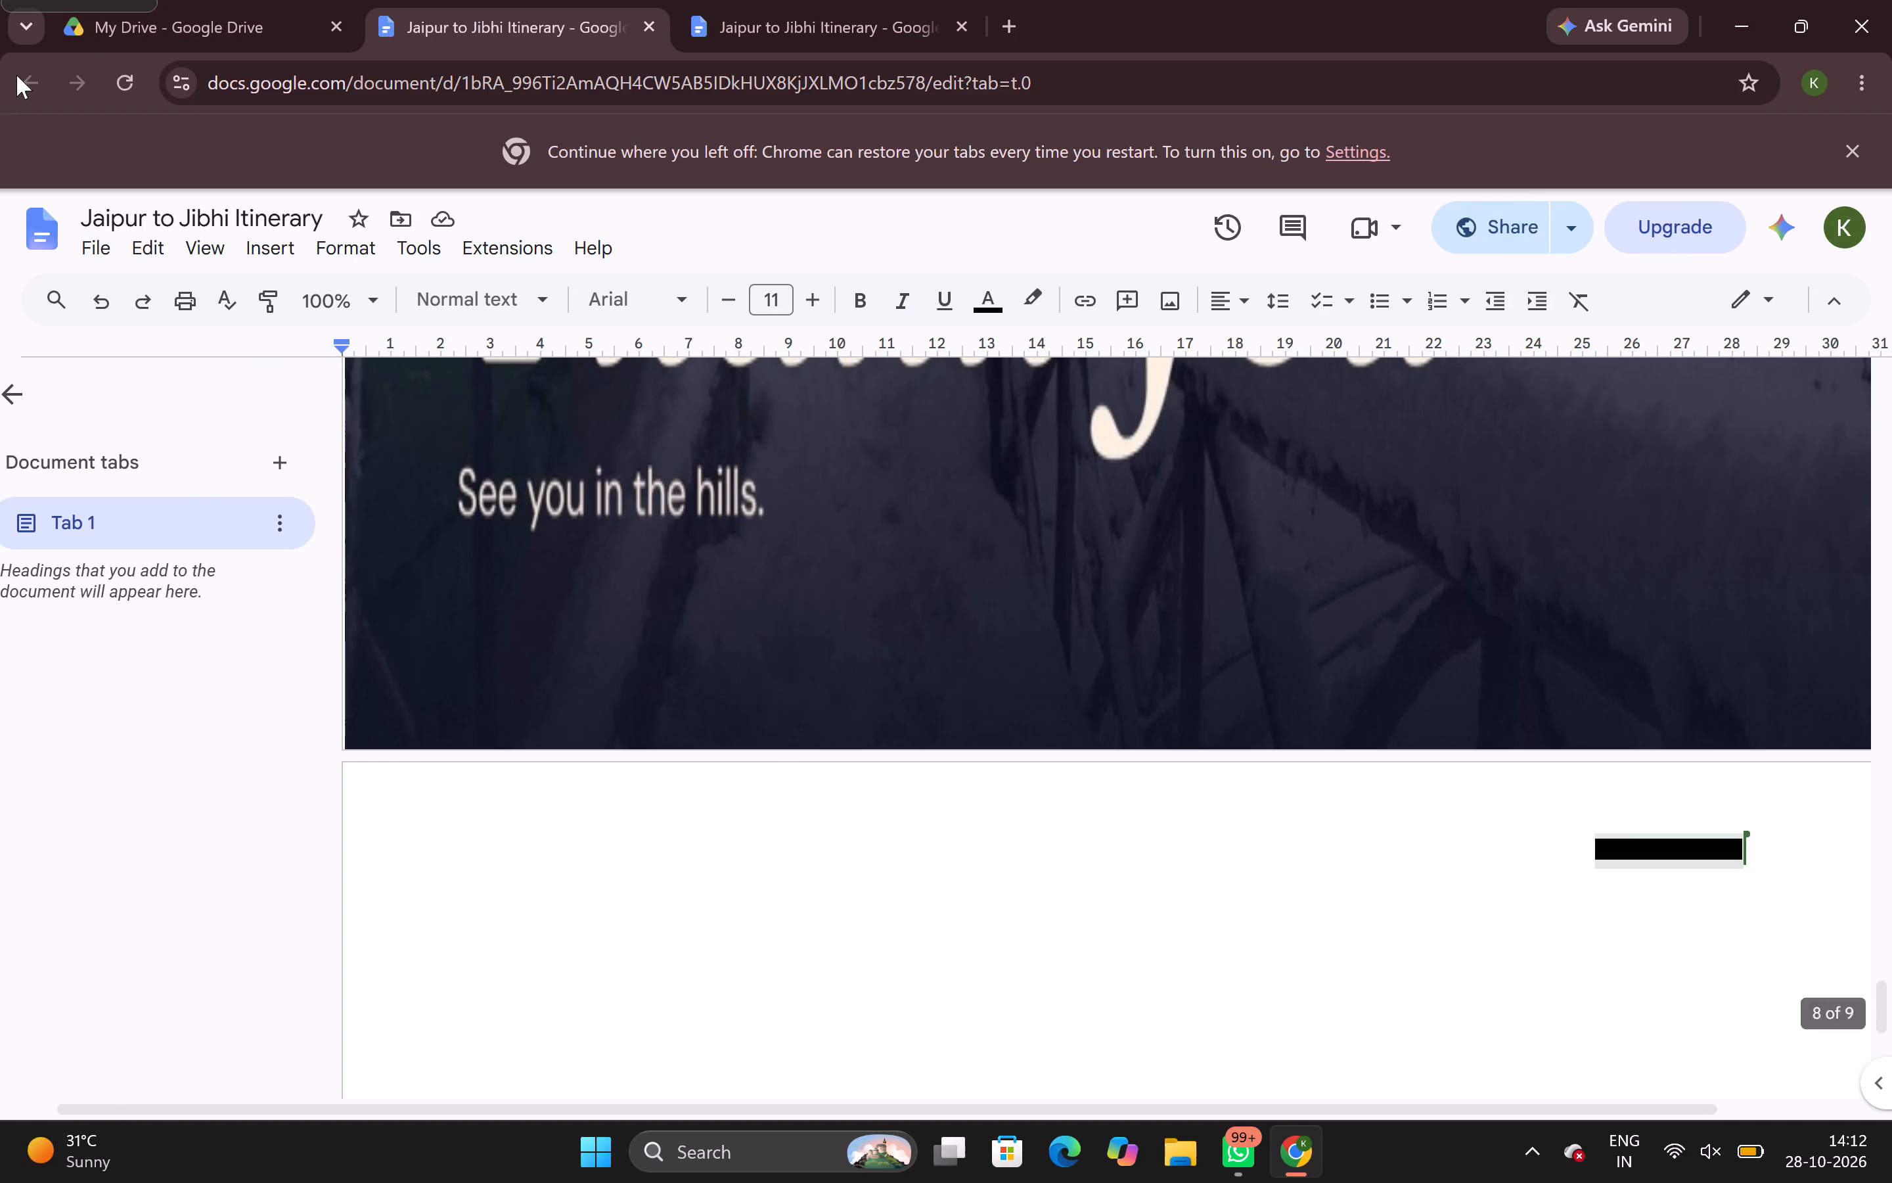
{"action": "left_click_drag", "start_coordinate": [16, 75], "coordinate": [558, 3]}
{"action": "left_click", "coordinate": [558, 3]}
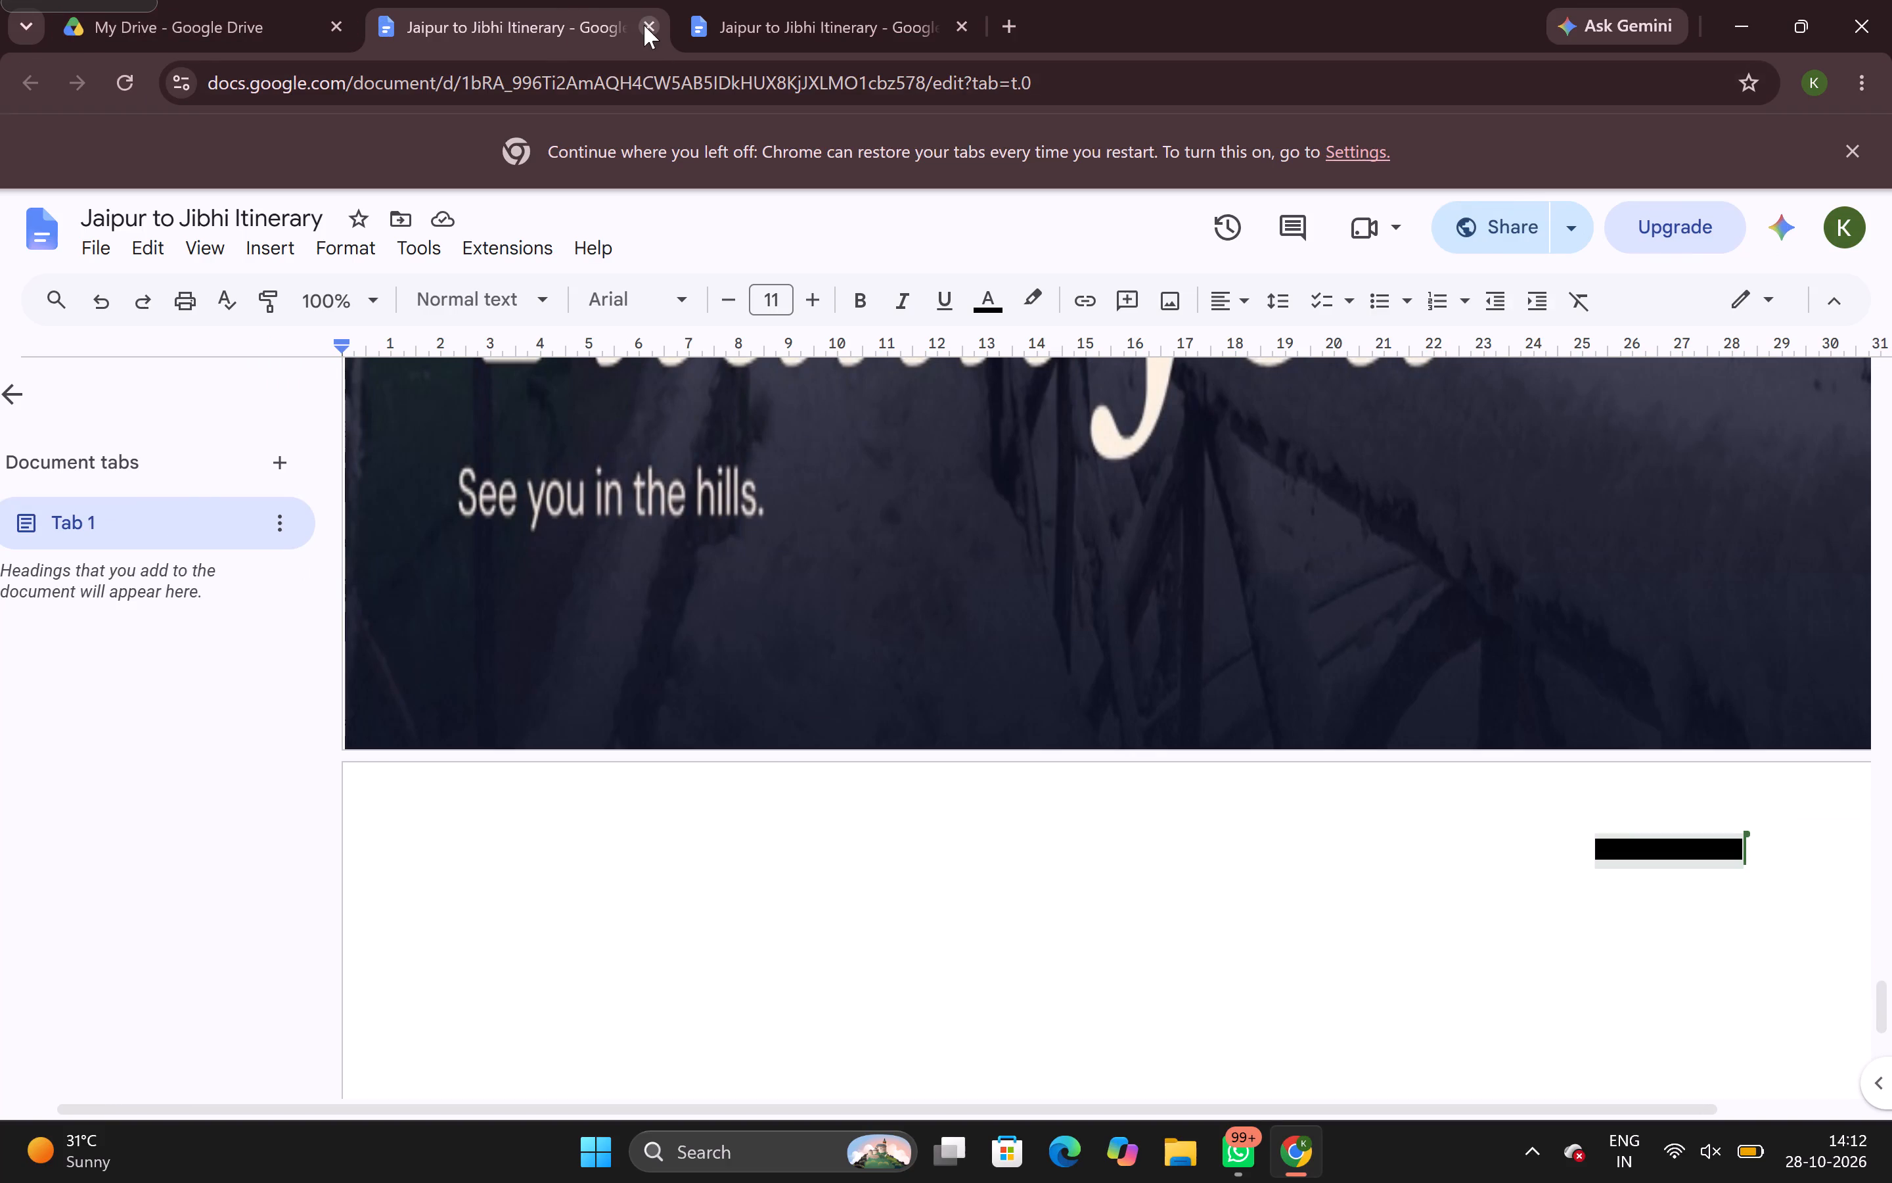
{"action": "left_click", "coordinate": [960, 23]}
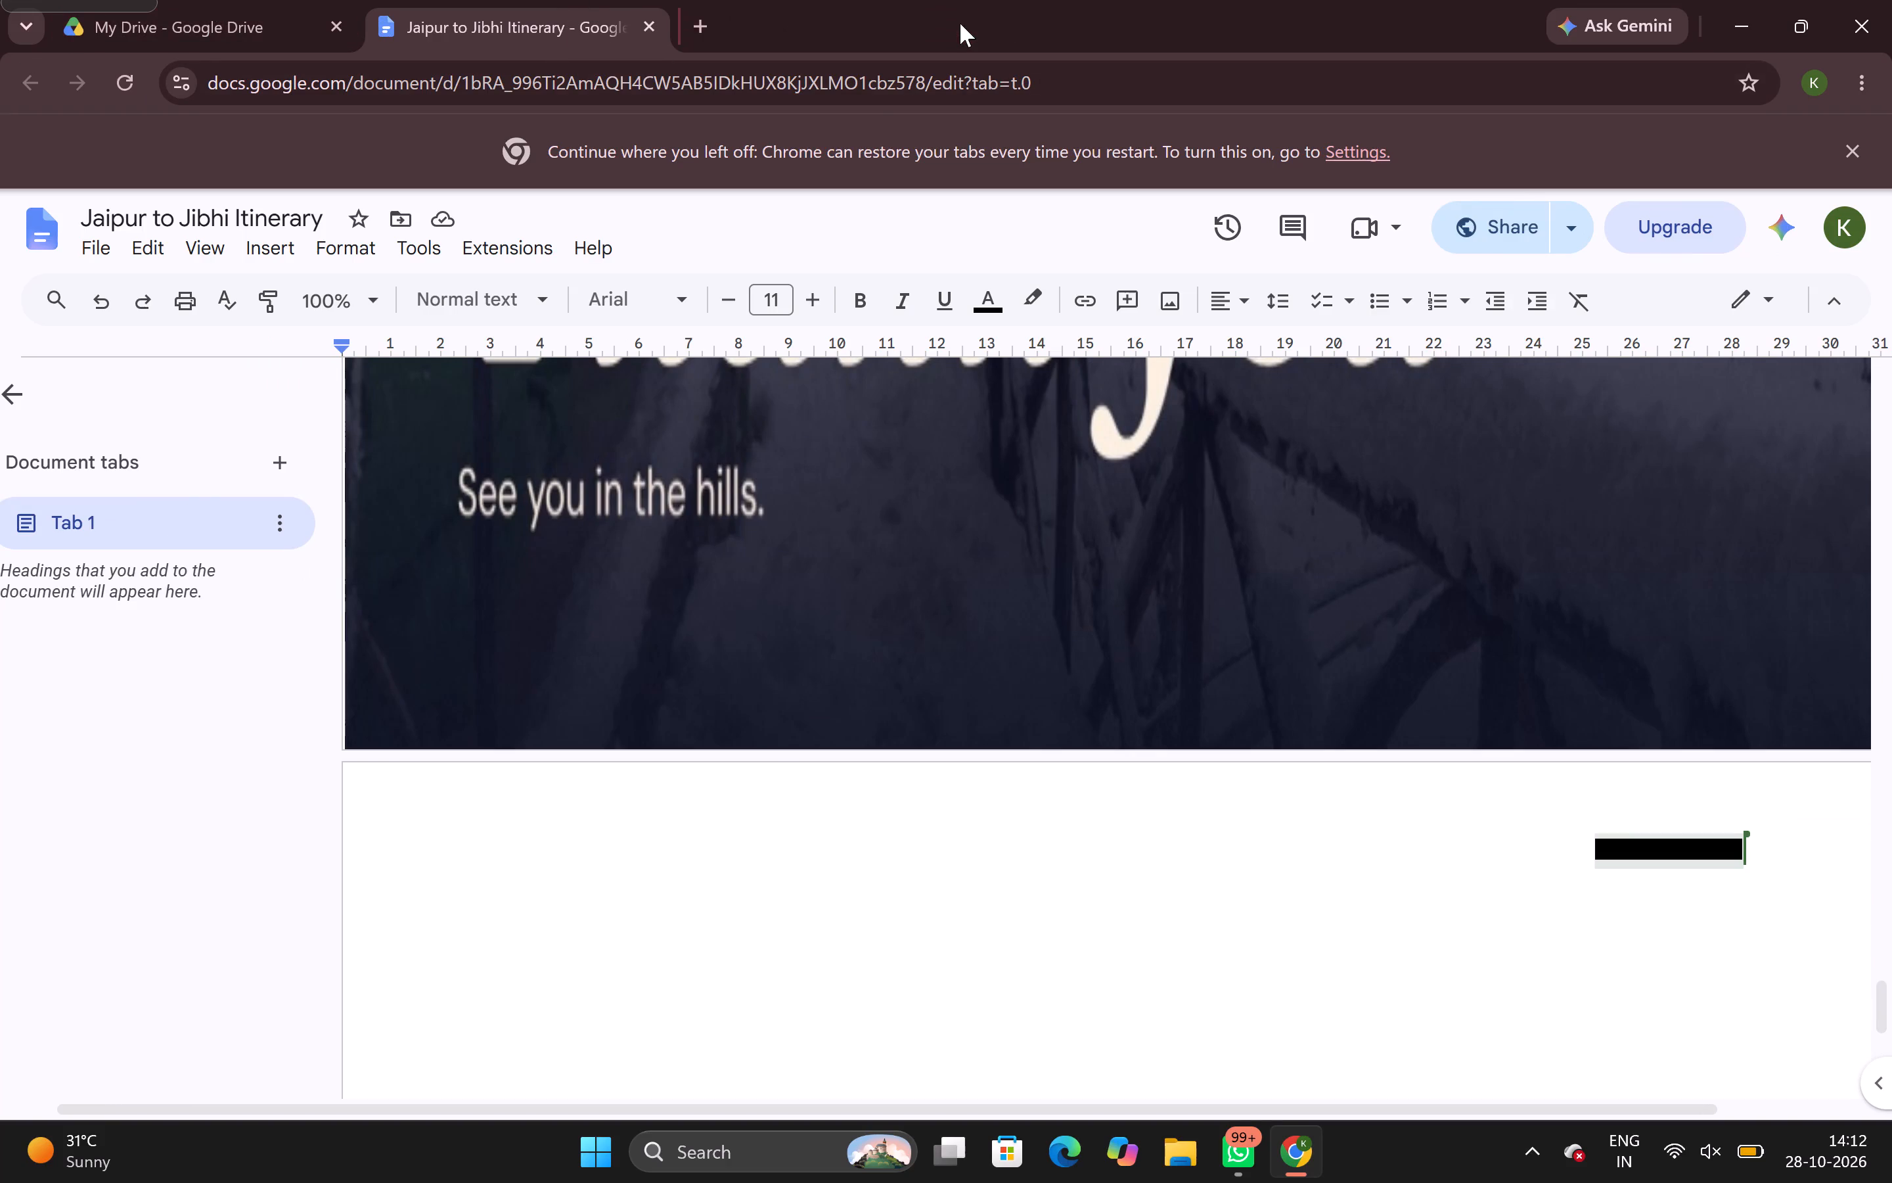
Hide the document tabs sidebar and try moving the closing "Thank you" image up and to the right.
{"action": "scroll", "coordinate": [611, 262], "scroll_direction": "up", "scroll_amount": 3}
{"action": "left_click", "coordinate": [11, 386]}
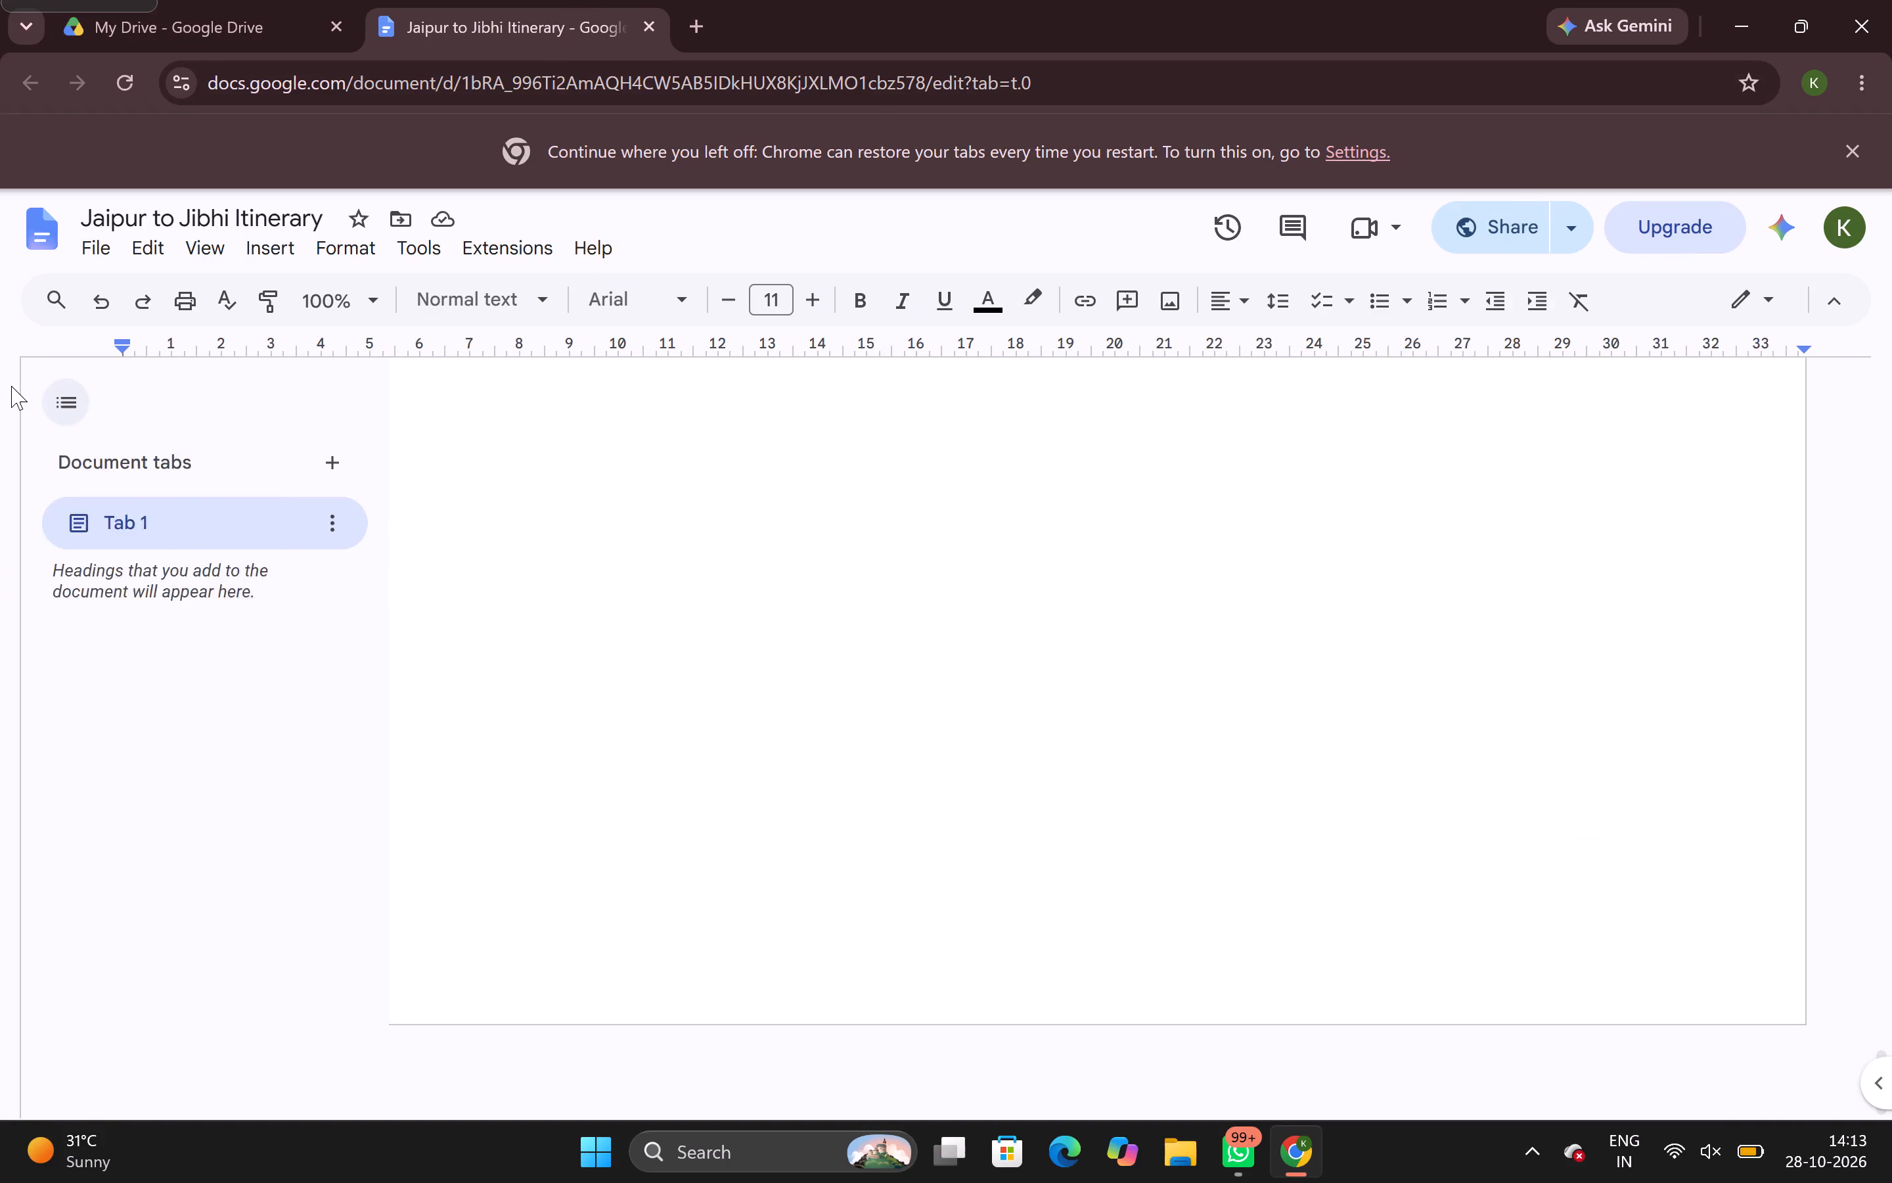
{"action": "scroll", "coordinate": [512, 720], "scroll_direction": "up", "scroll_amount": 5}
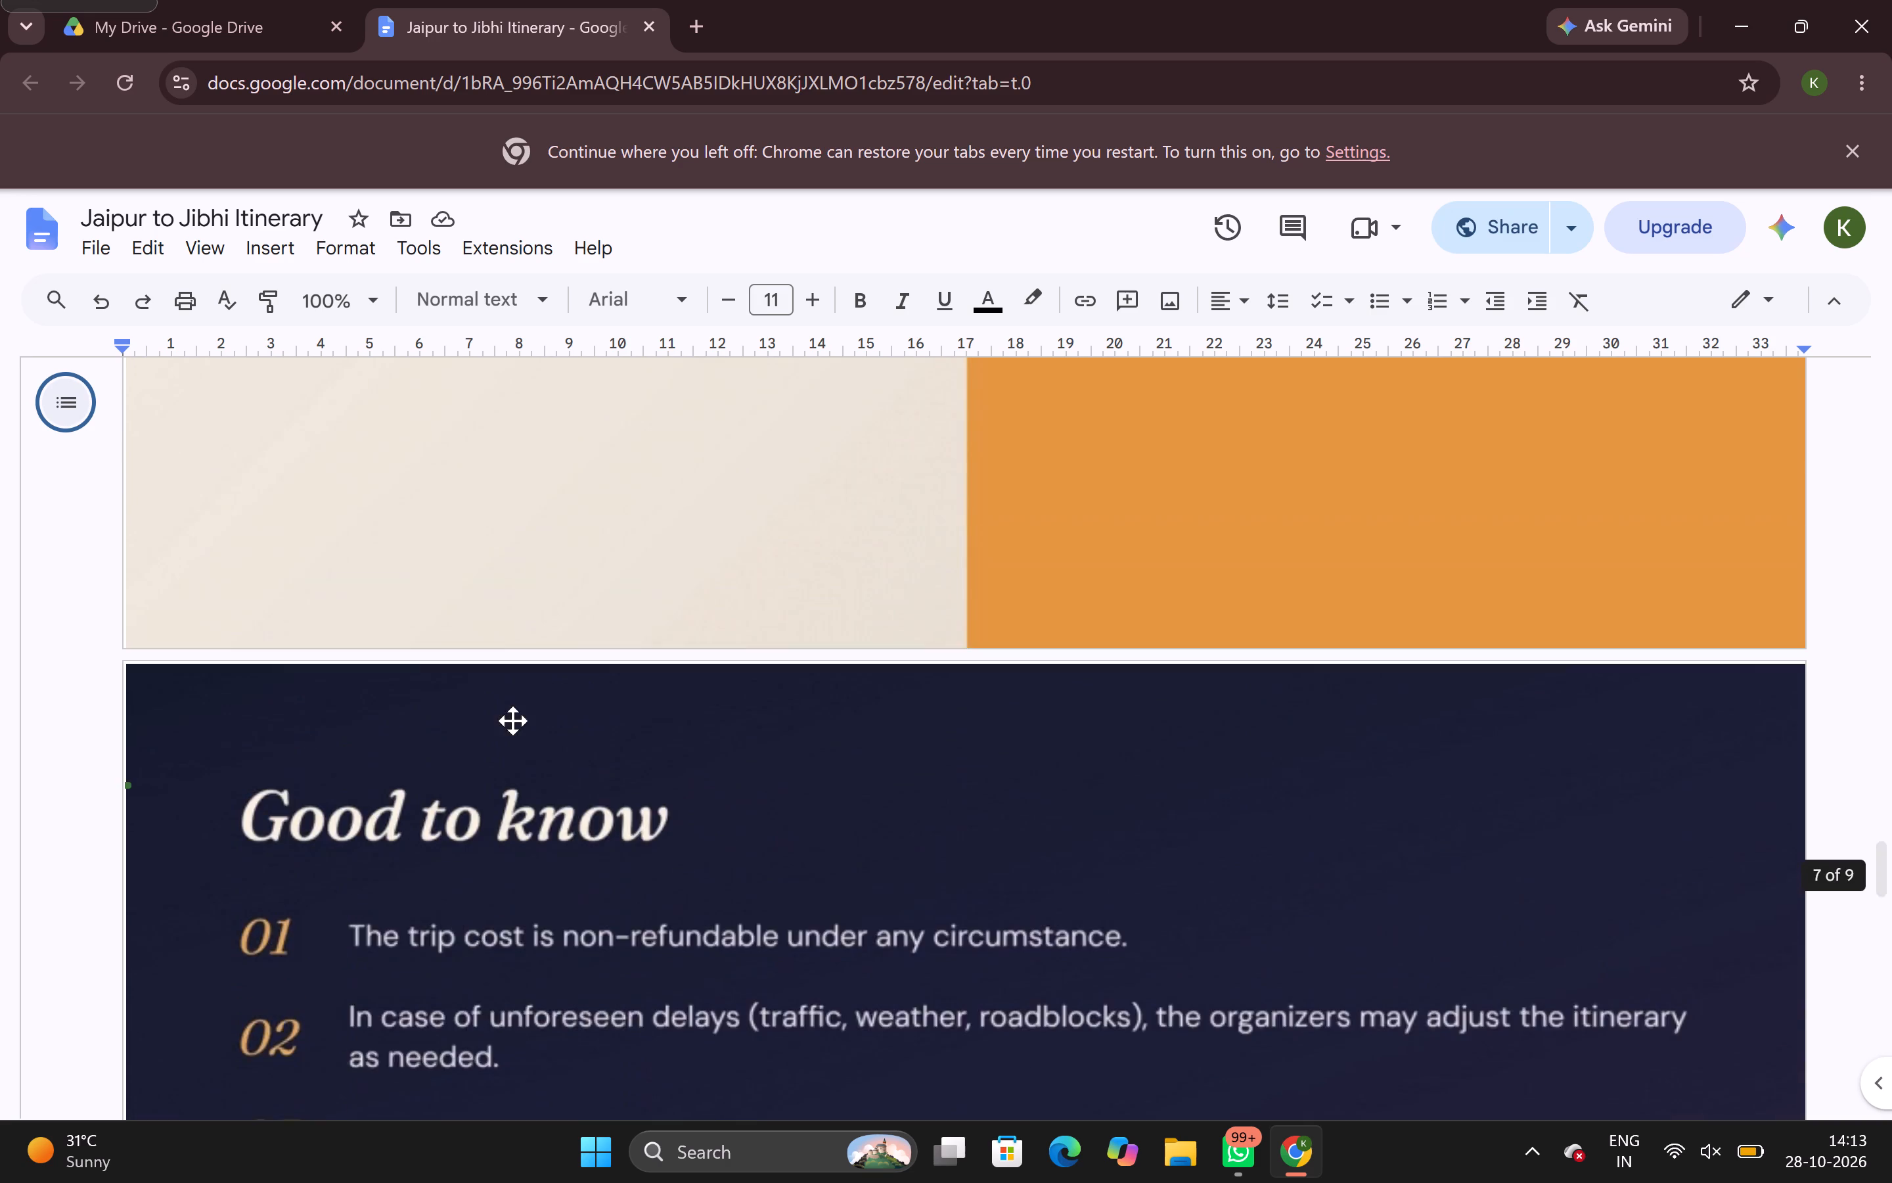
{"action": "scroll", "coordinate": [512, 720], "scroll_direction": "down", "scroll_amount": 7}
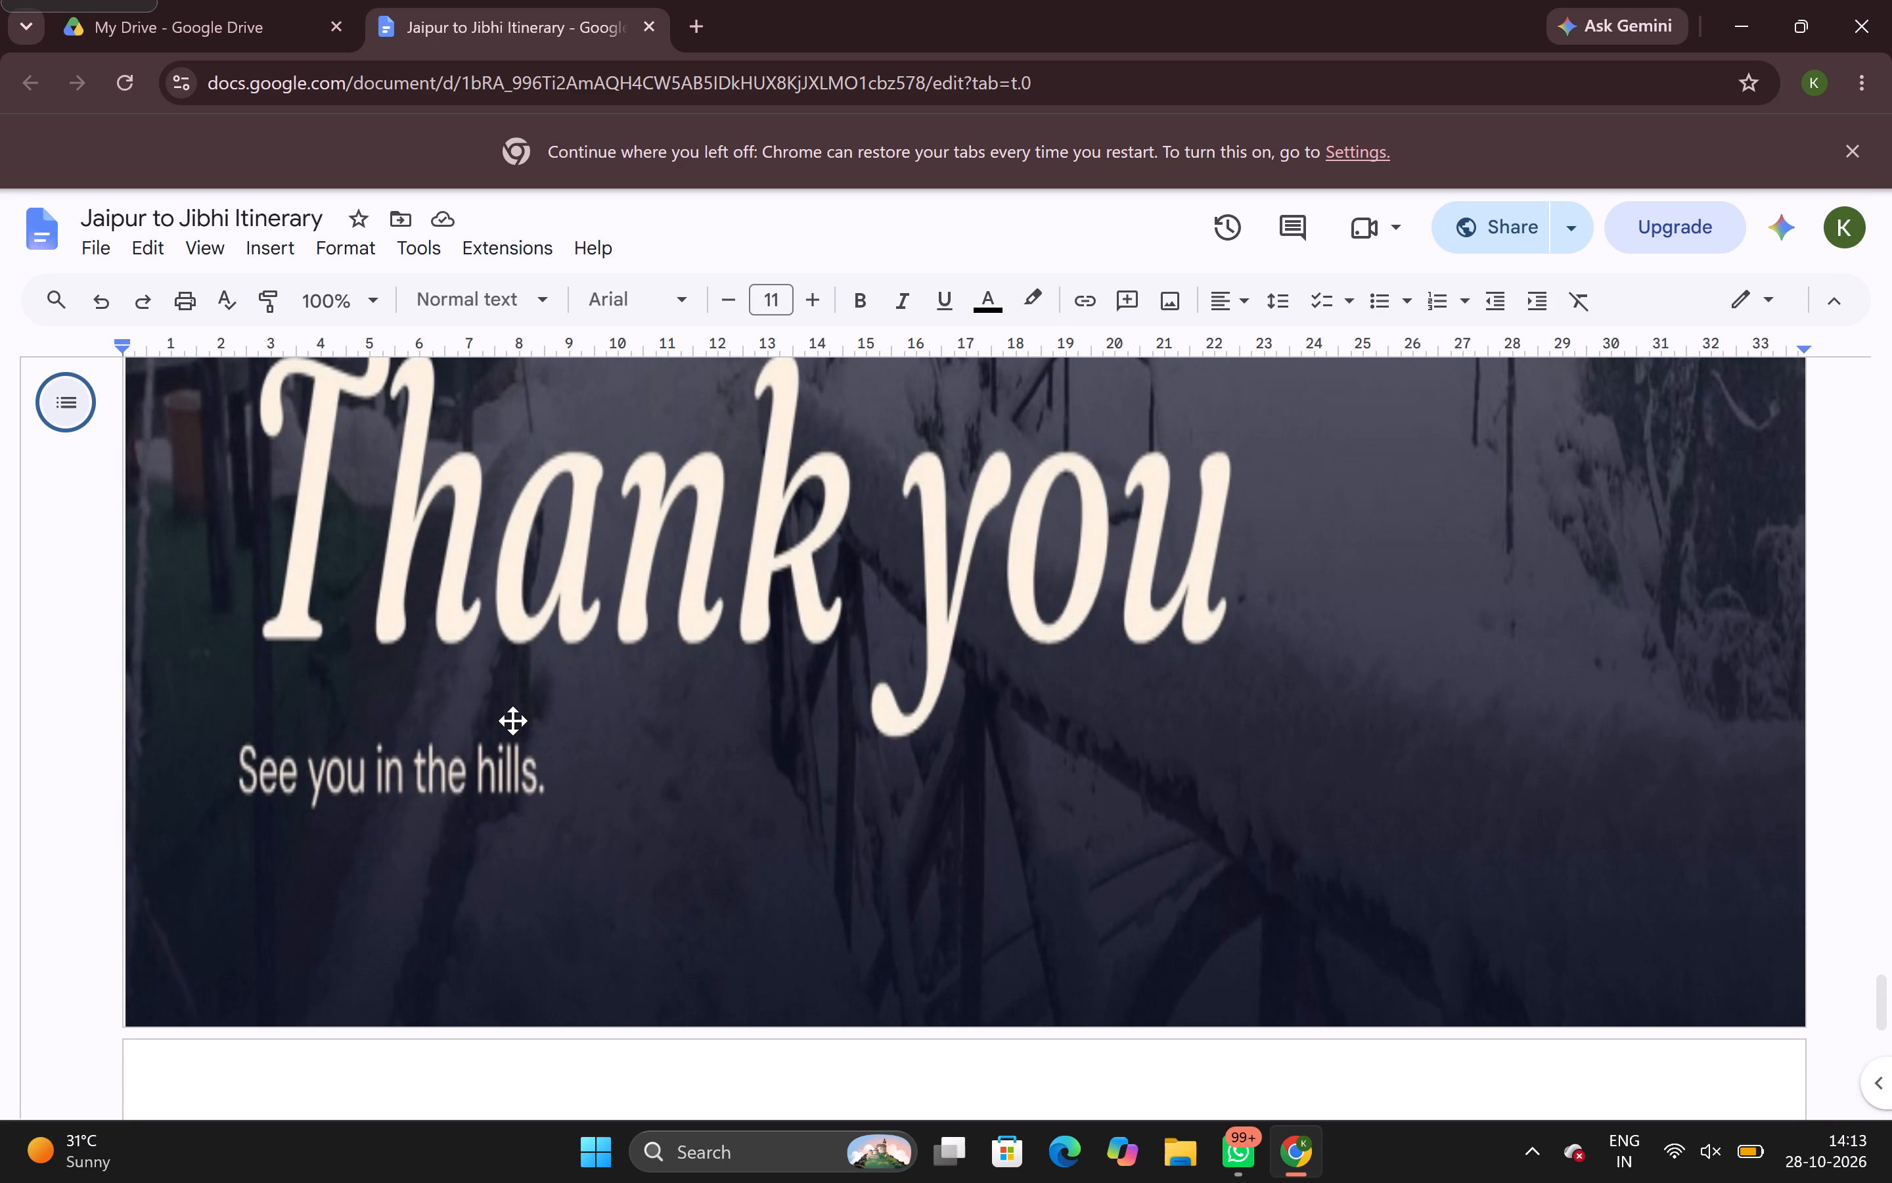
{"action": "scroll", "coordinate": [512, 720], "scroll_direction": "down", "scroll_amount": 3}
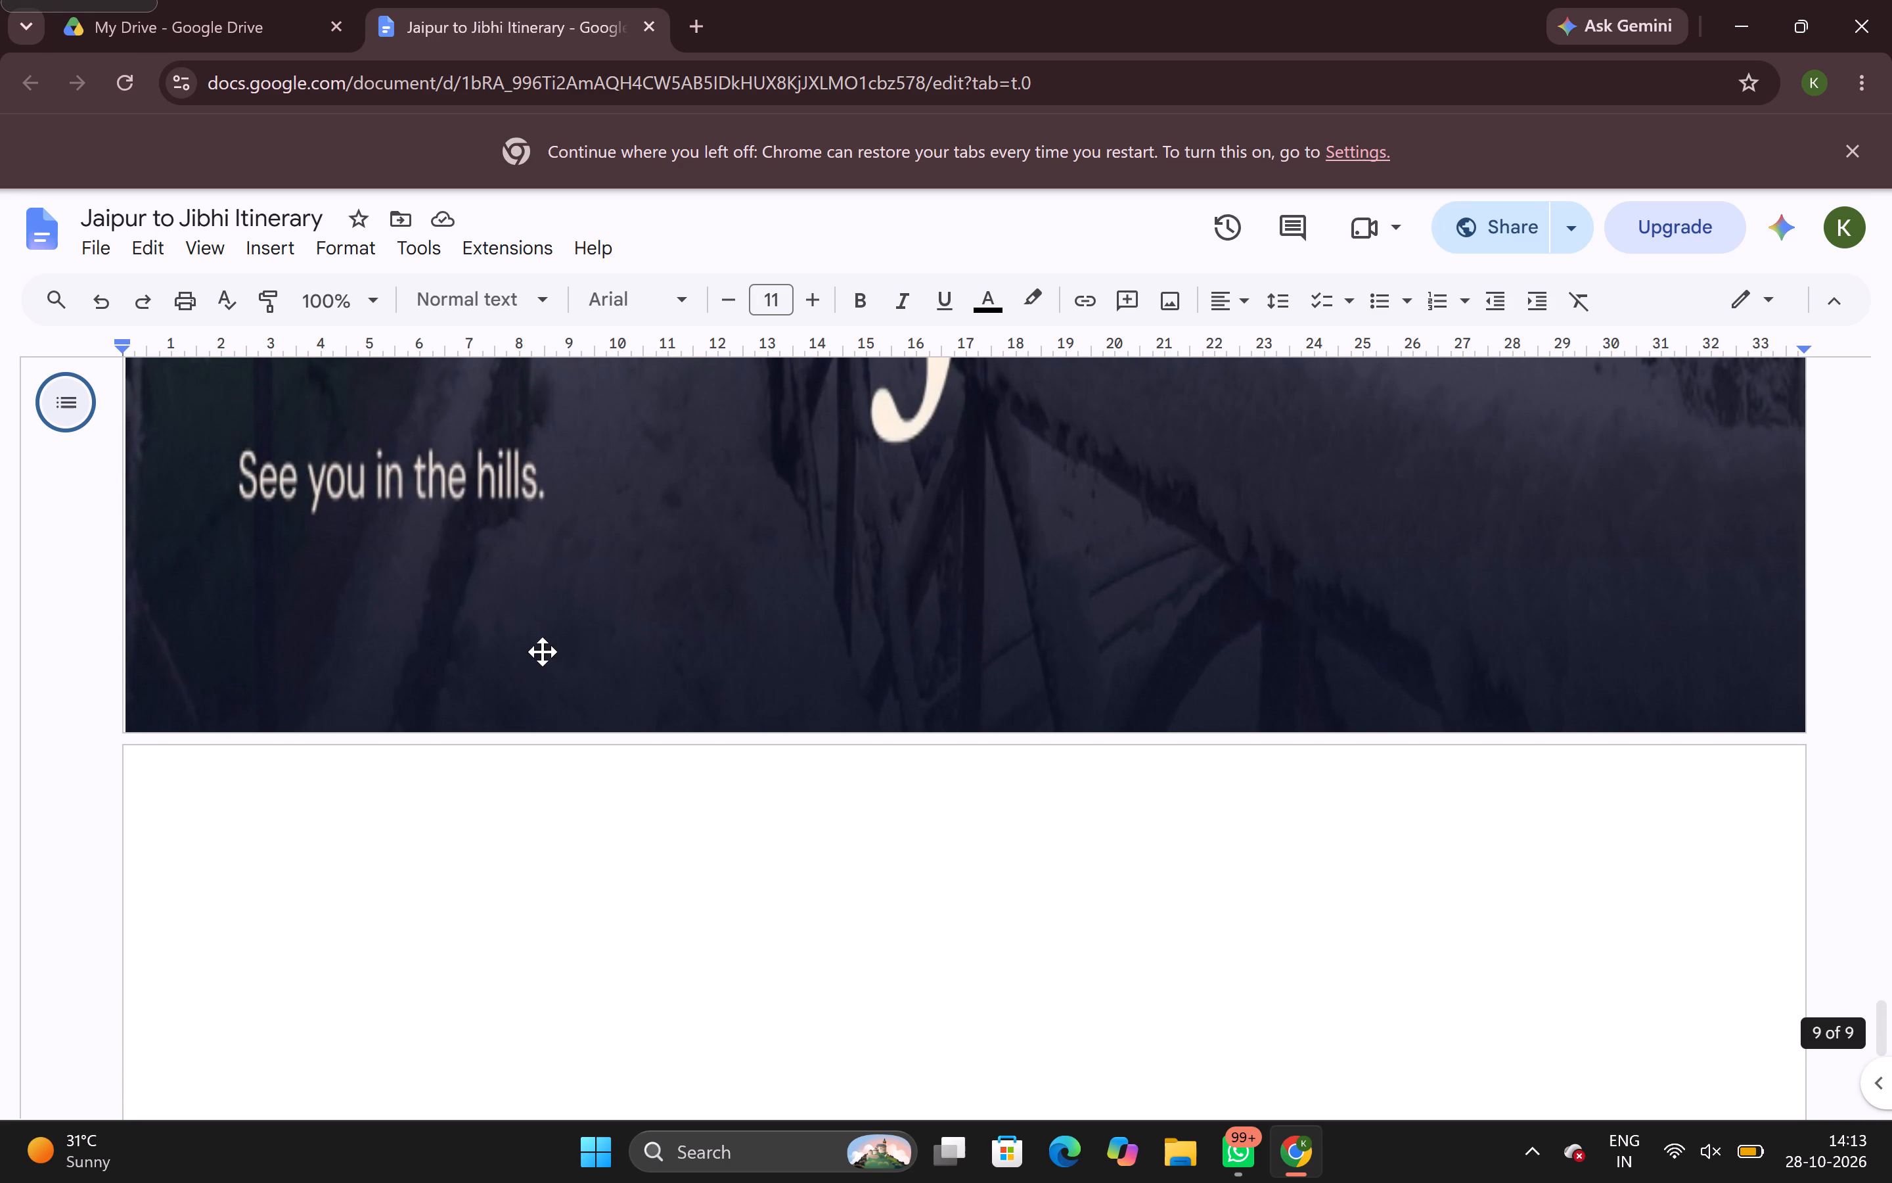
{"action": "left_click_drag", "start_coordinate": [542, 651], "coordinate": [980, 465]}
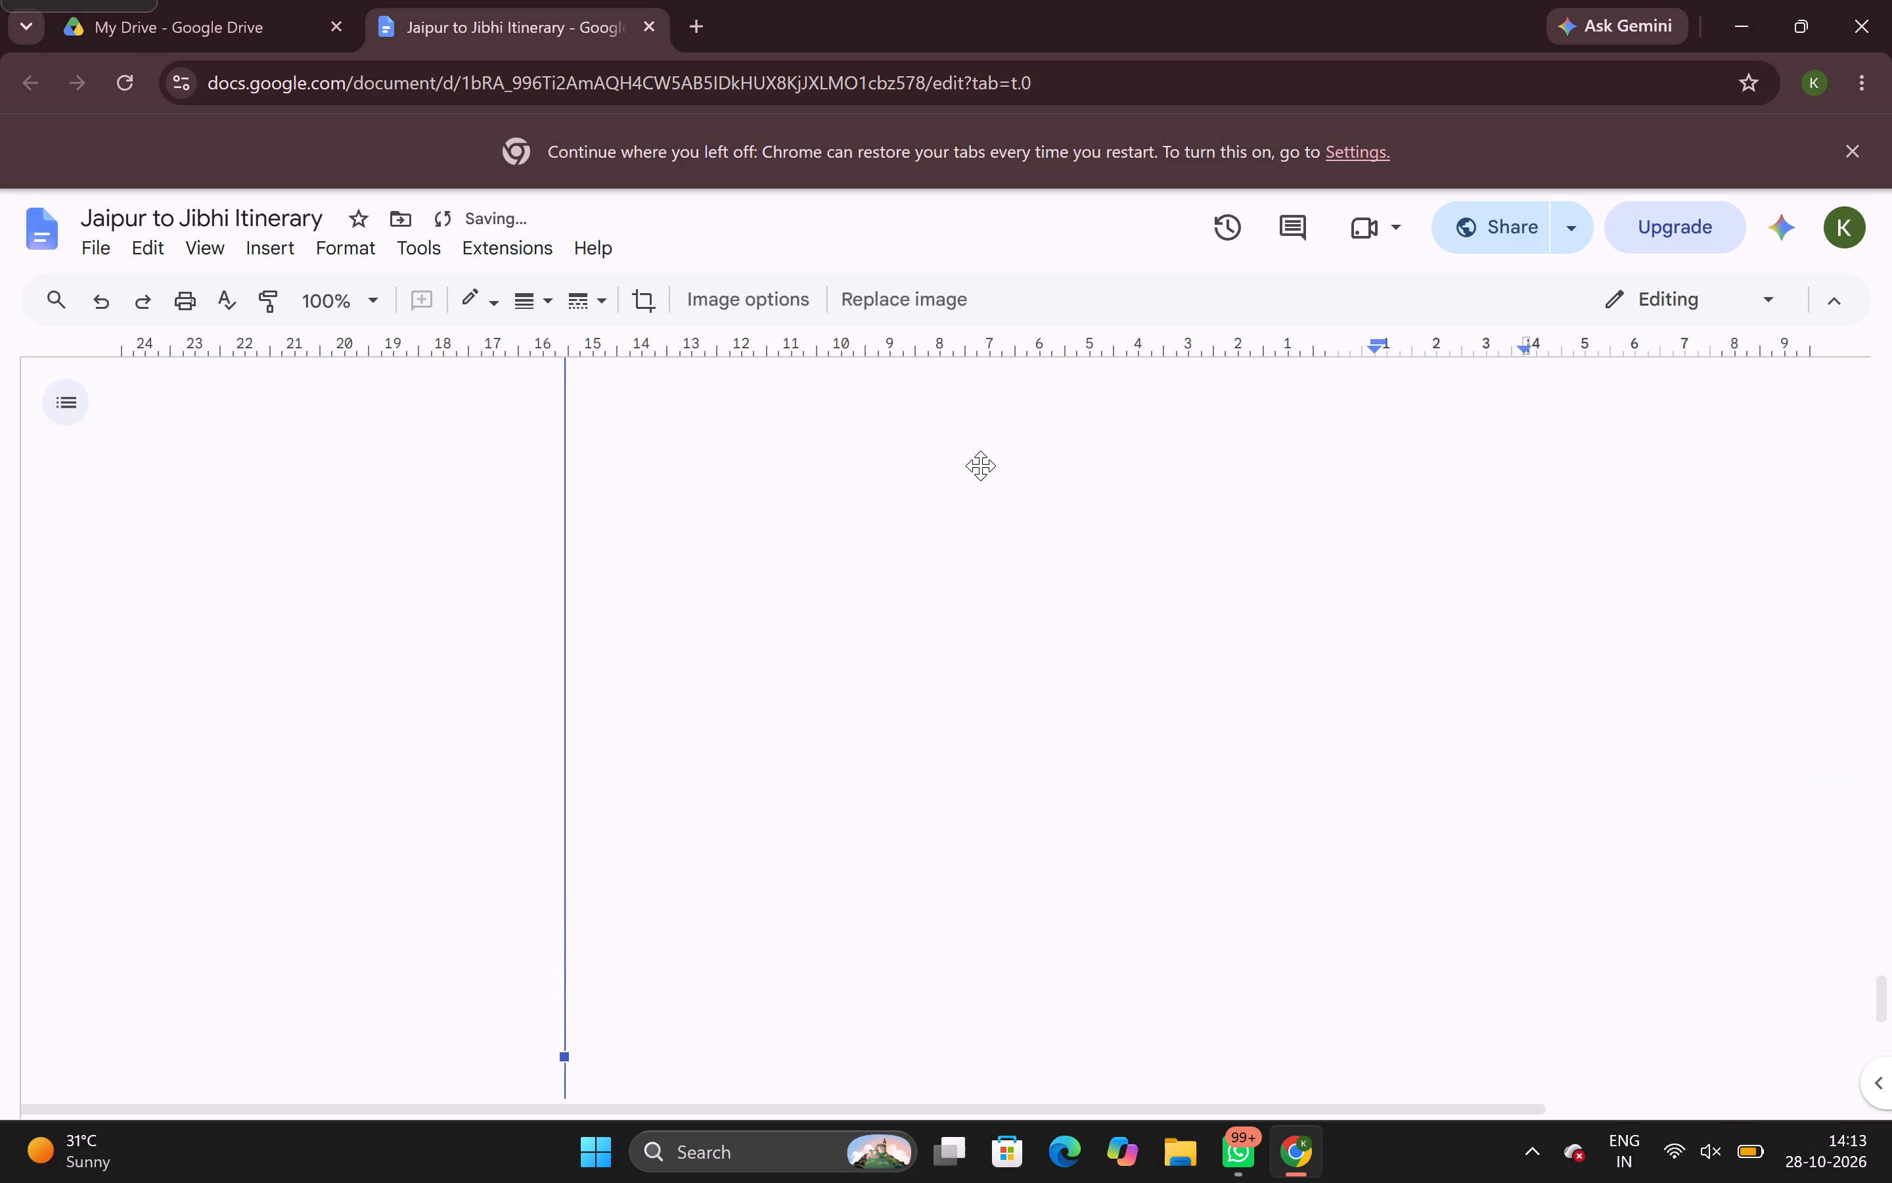
Examine the document's last pages, from Inclusion and Exclusion through Good to know and the page after it.
{"action": "scroll", "coordinate": [980, 465], "scroll_direction": "up", "scroll_amount": 3}
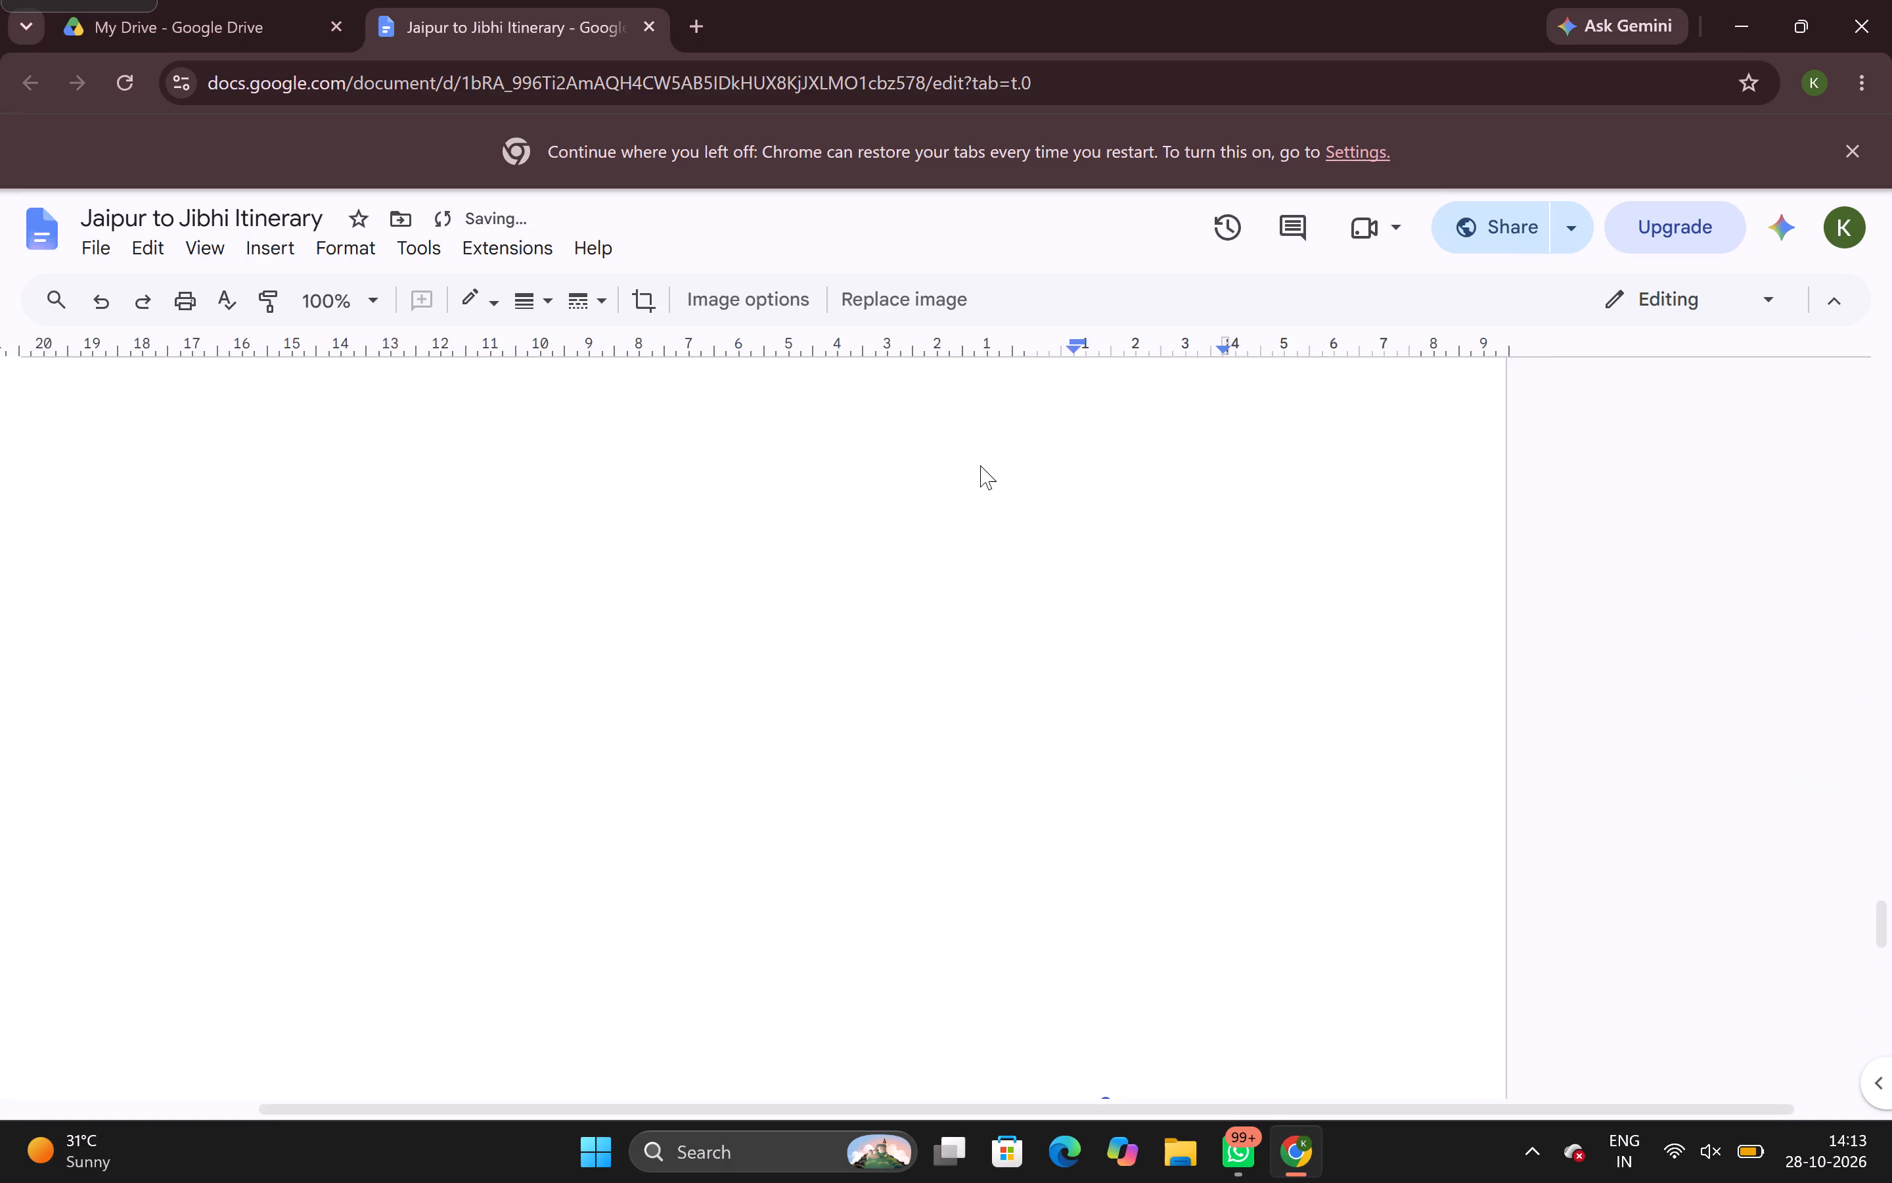
{"action": "scroll", "coordinate": [980, 465], "scroll_direction": "right", "scroll_amount": 2}
{"action": "scroll", "coordinate": [980, 465], "scroll_direction": "up", "scroll_amount": 5}
{"action": "scroll", "coordinate": [980, 465], "scroll_direction": "down", "scroll_amount": 2}
{"action": "scroll", "coordinate": [980, 465], "scroll_direction": "up", "scroll_amount": 3}
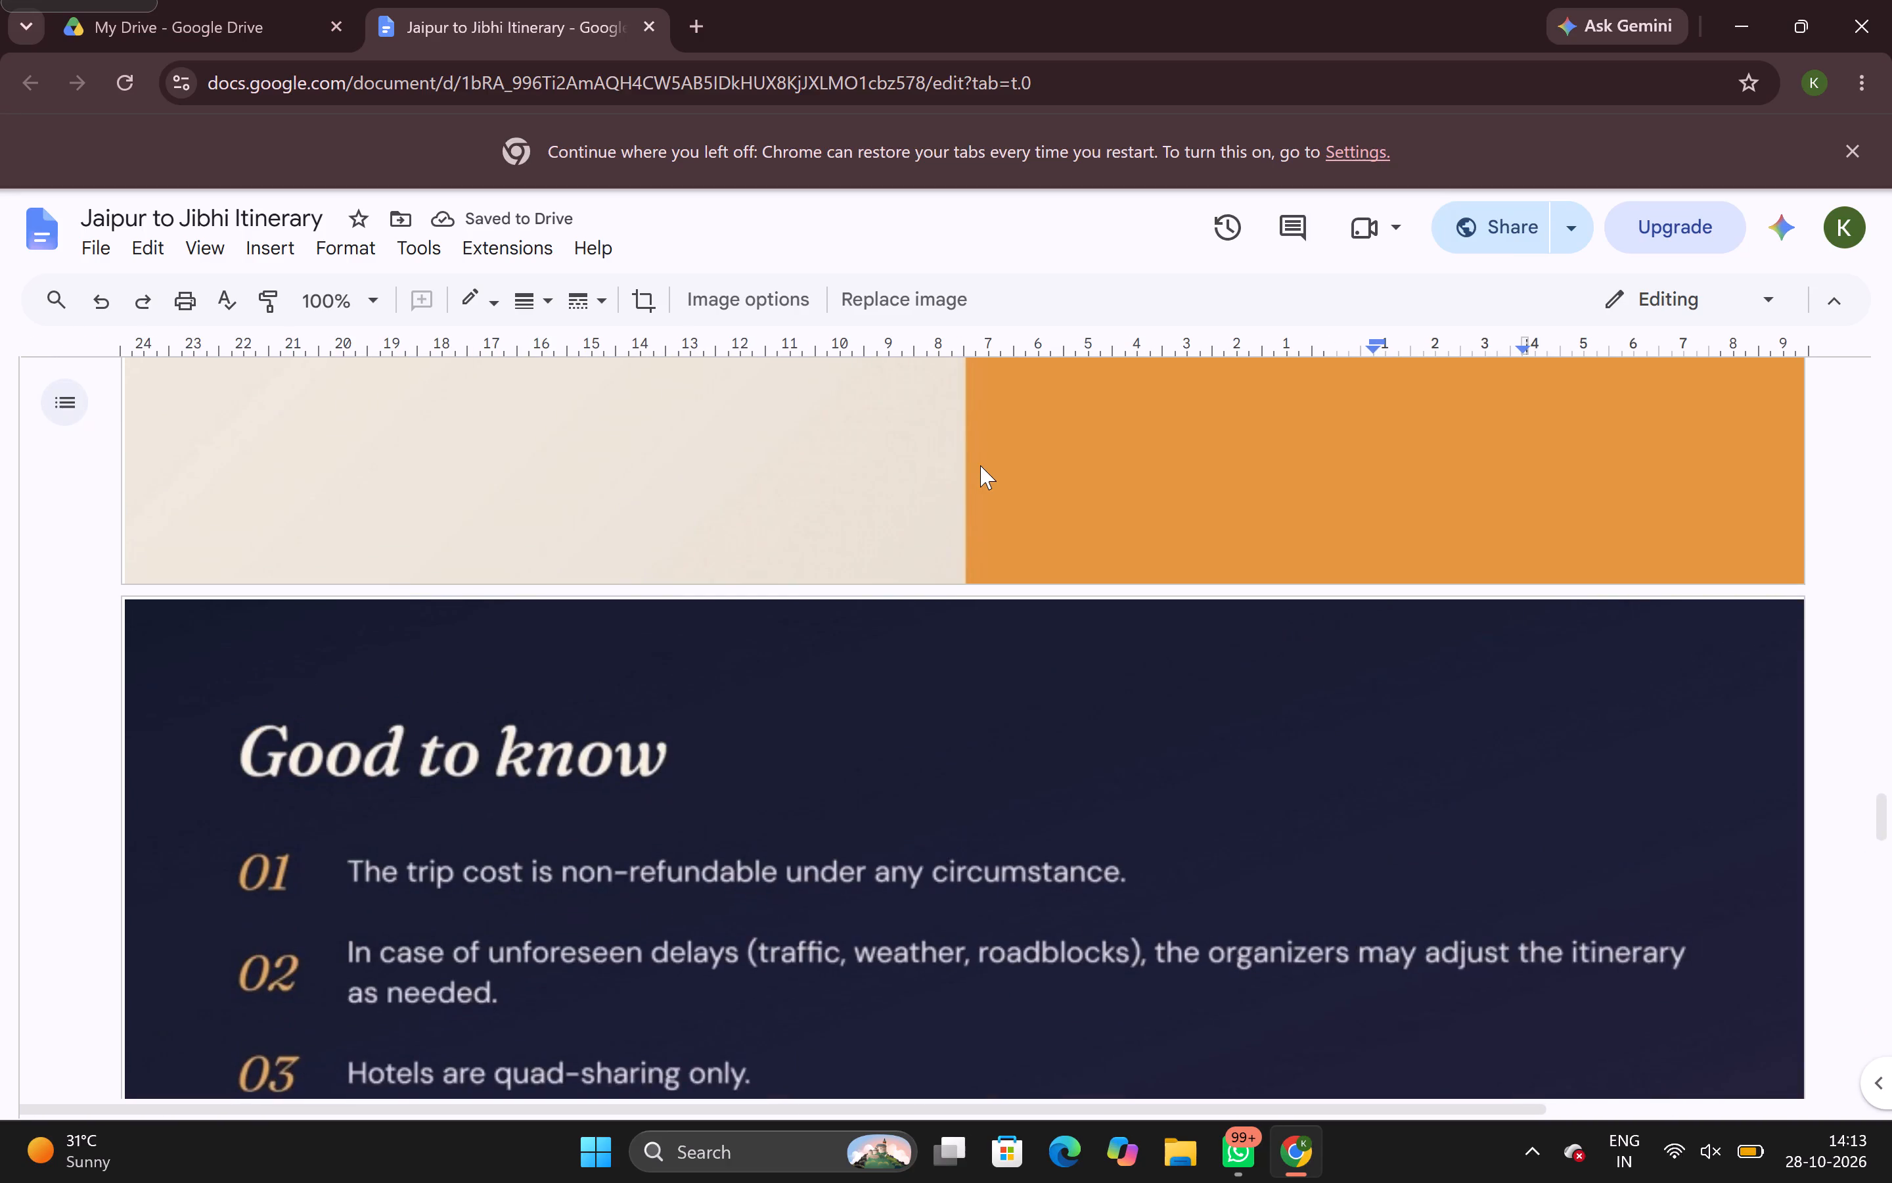
{"action": "scroll", "coordinate": [980, 465], "scroll_direction": "up", "scroll_amount": 2}
{"action": "scroll", "coordinate": [980, 465], "scroll_direction": "right", "scroll_amount": 2}
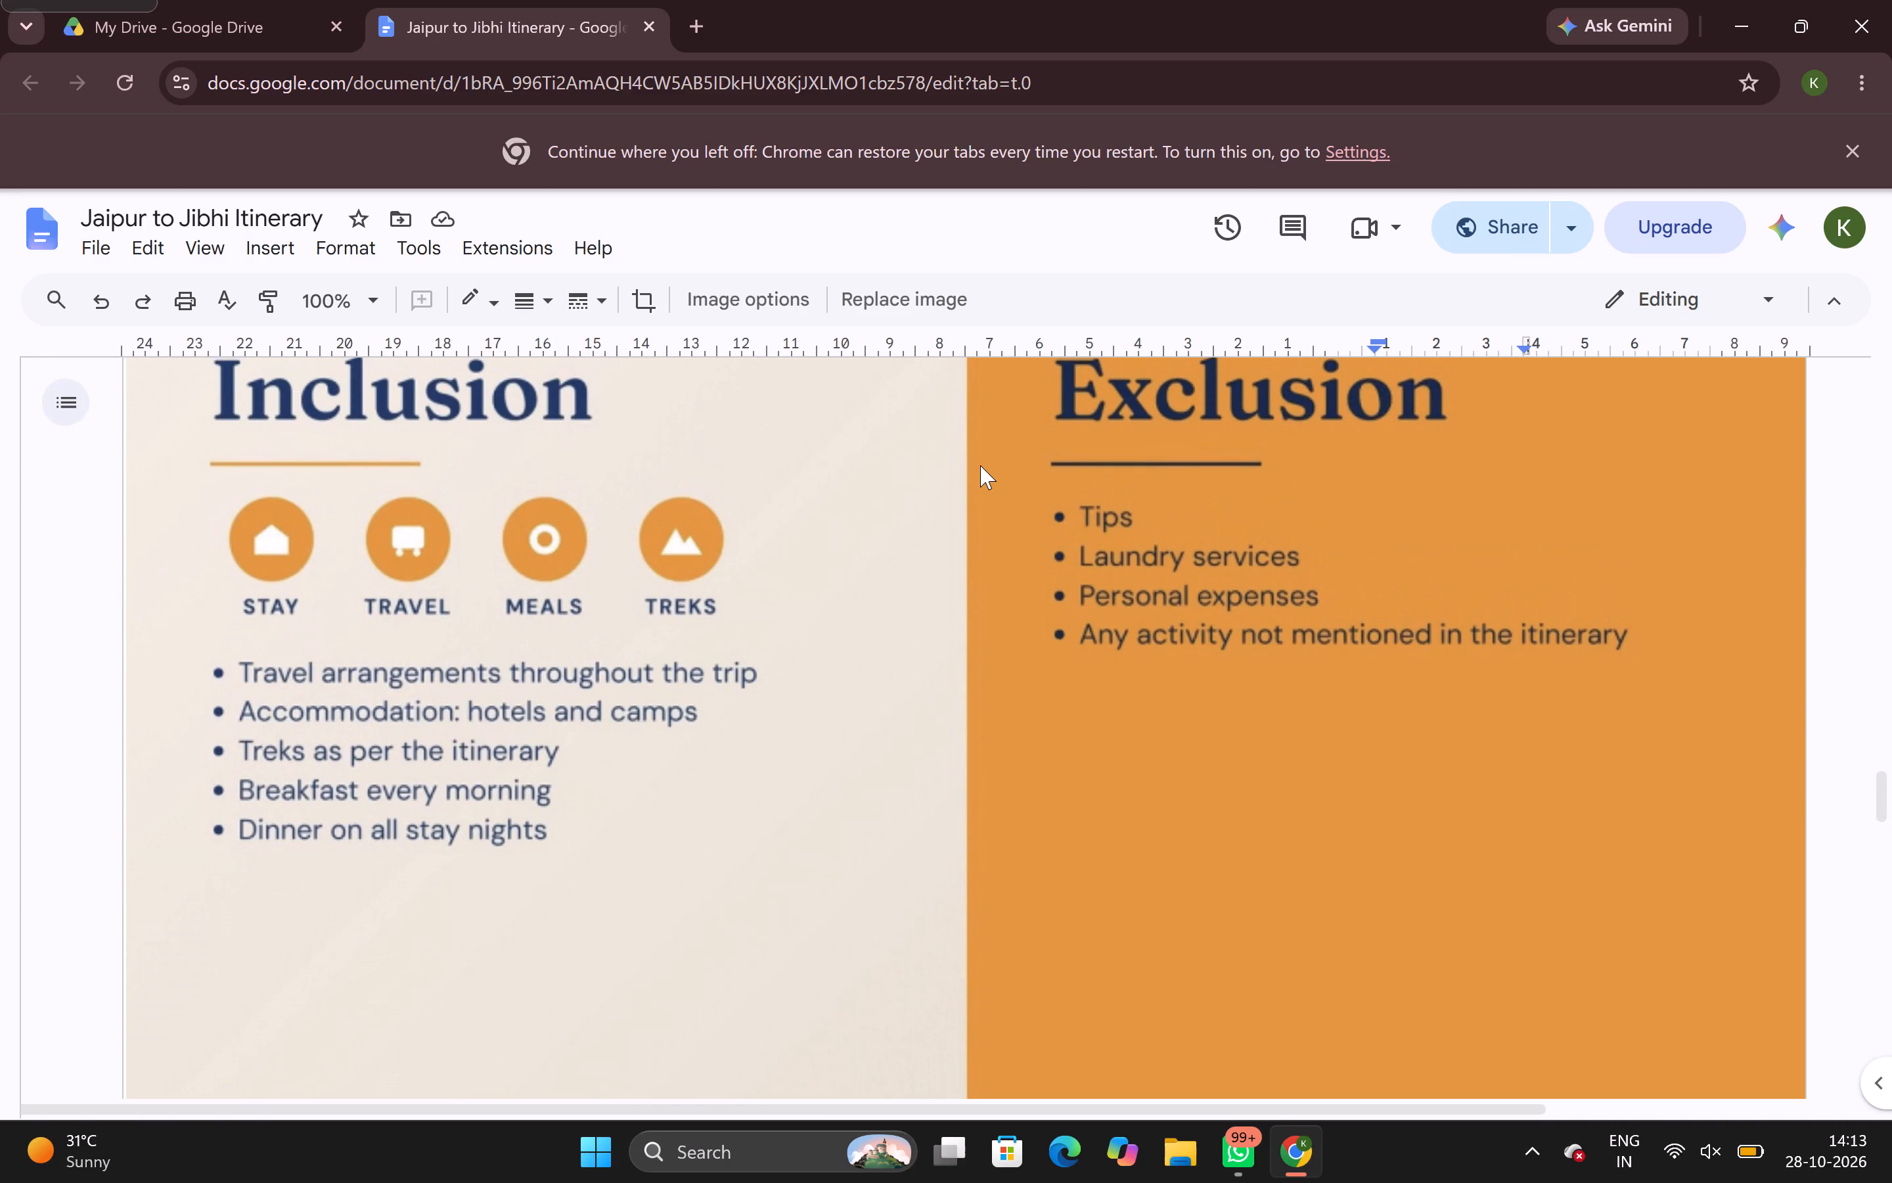
{"action": "scroll", "coordinate": [755, 1129], "scroll_direction": "down", "scroll_amount": 4}
{"action": "scroll", "coordinate": [752, 889], "scroll_direction": "down", "scroll_amount": 2}
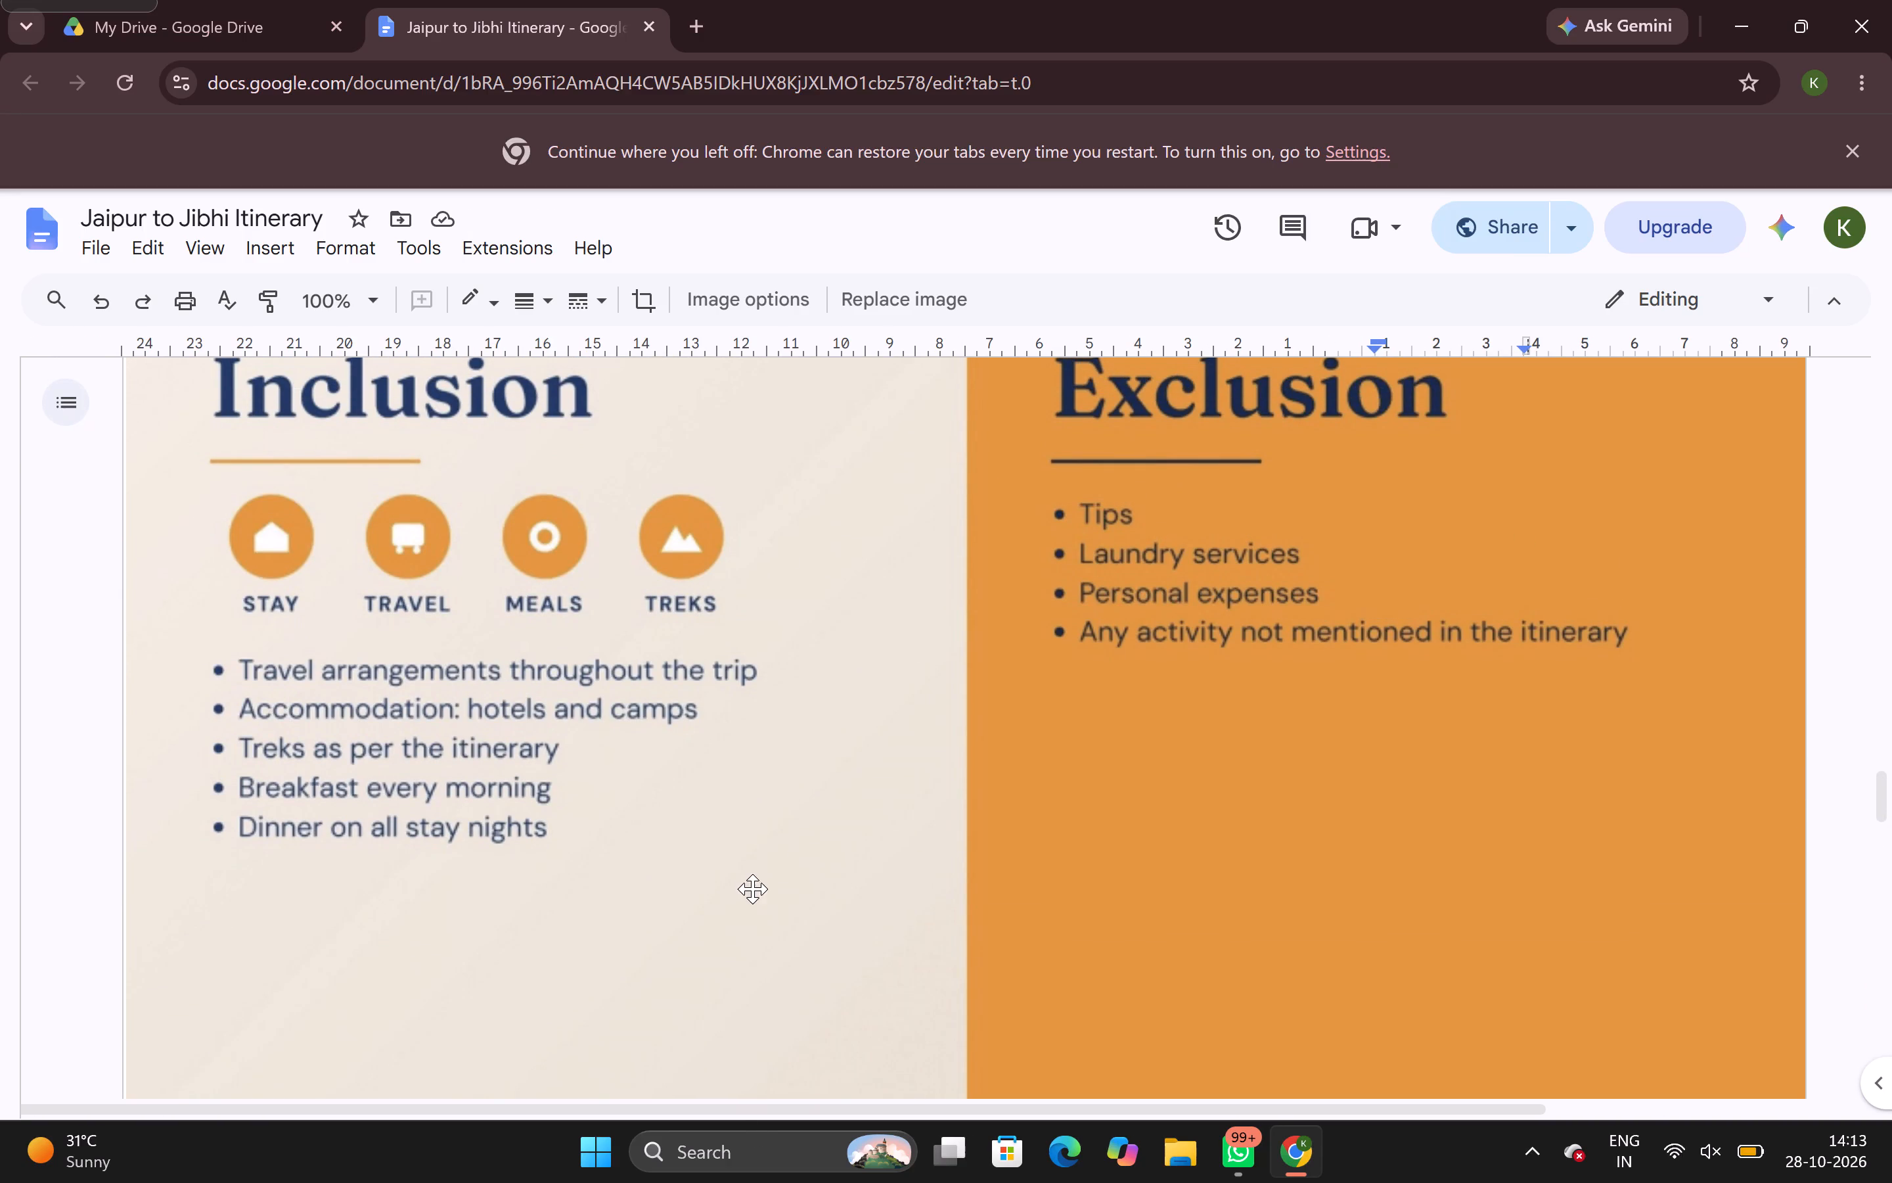
{"action": "scroll", "coordinate": [752, 889], "scroll_direction": "down", "scroll_amount": 6}
{"action": "scroll", "coordinate": [752, 889], "scroll_direction": "up", "scroll_amount": 1}
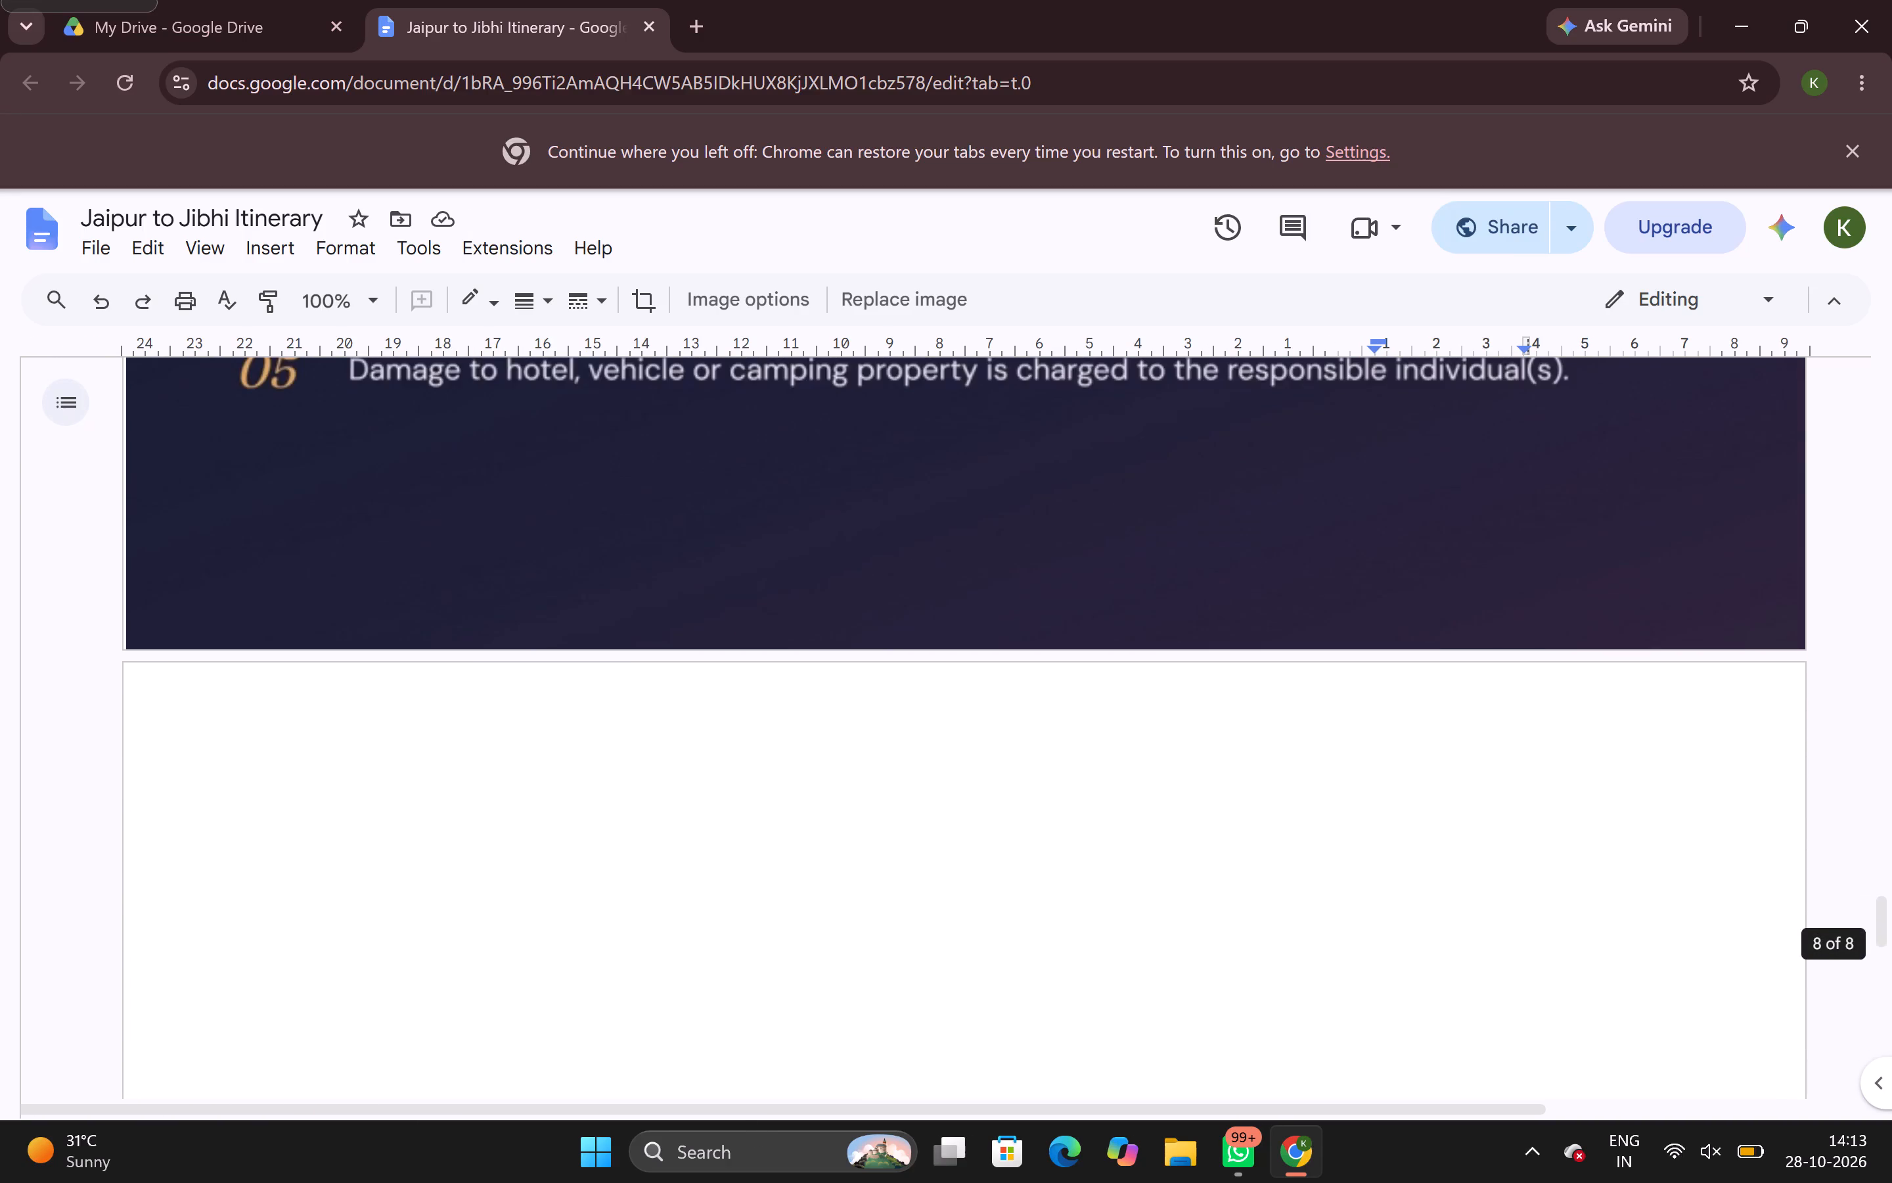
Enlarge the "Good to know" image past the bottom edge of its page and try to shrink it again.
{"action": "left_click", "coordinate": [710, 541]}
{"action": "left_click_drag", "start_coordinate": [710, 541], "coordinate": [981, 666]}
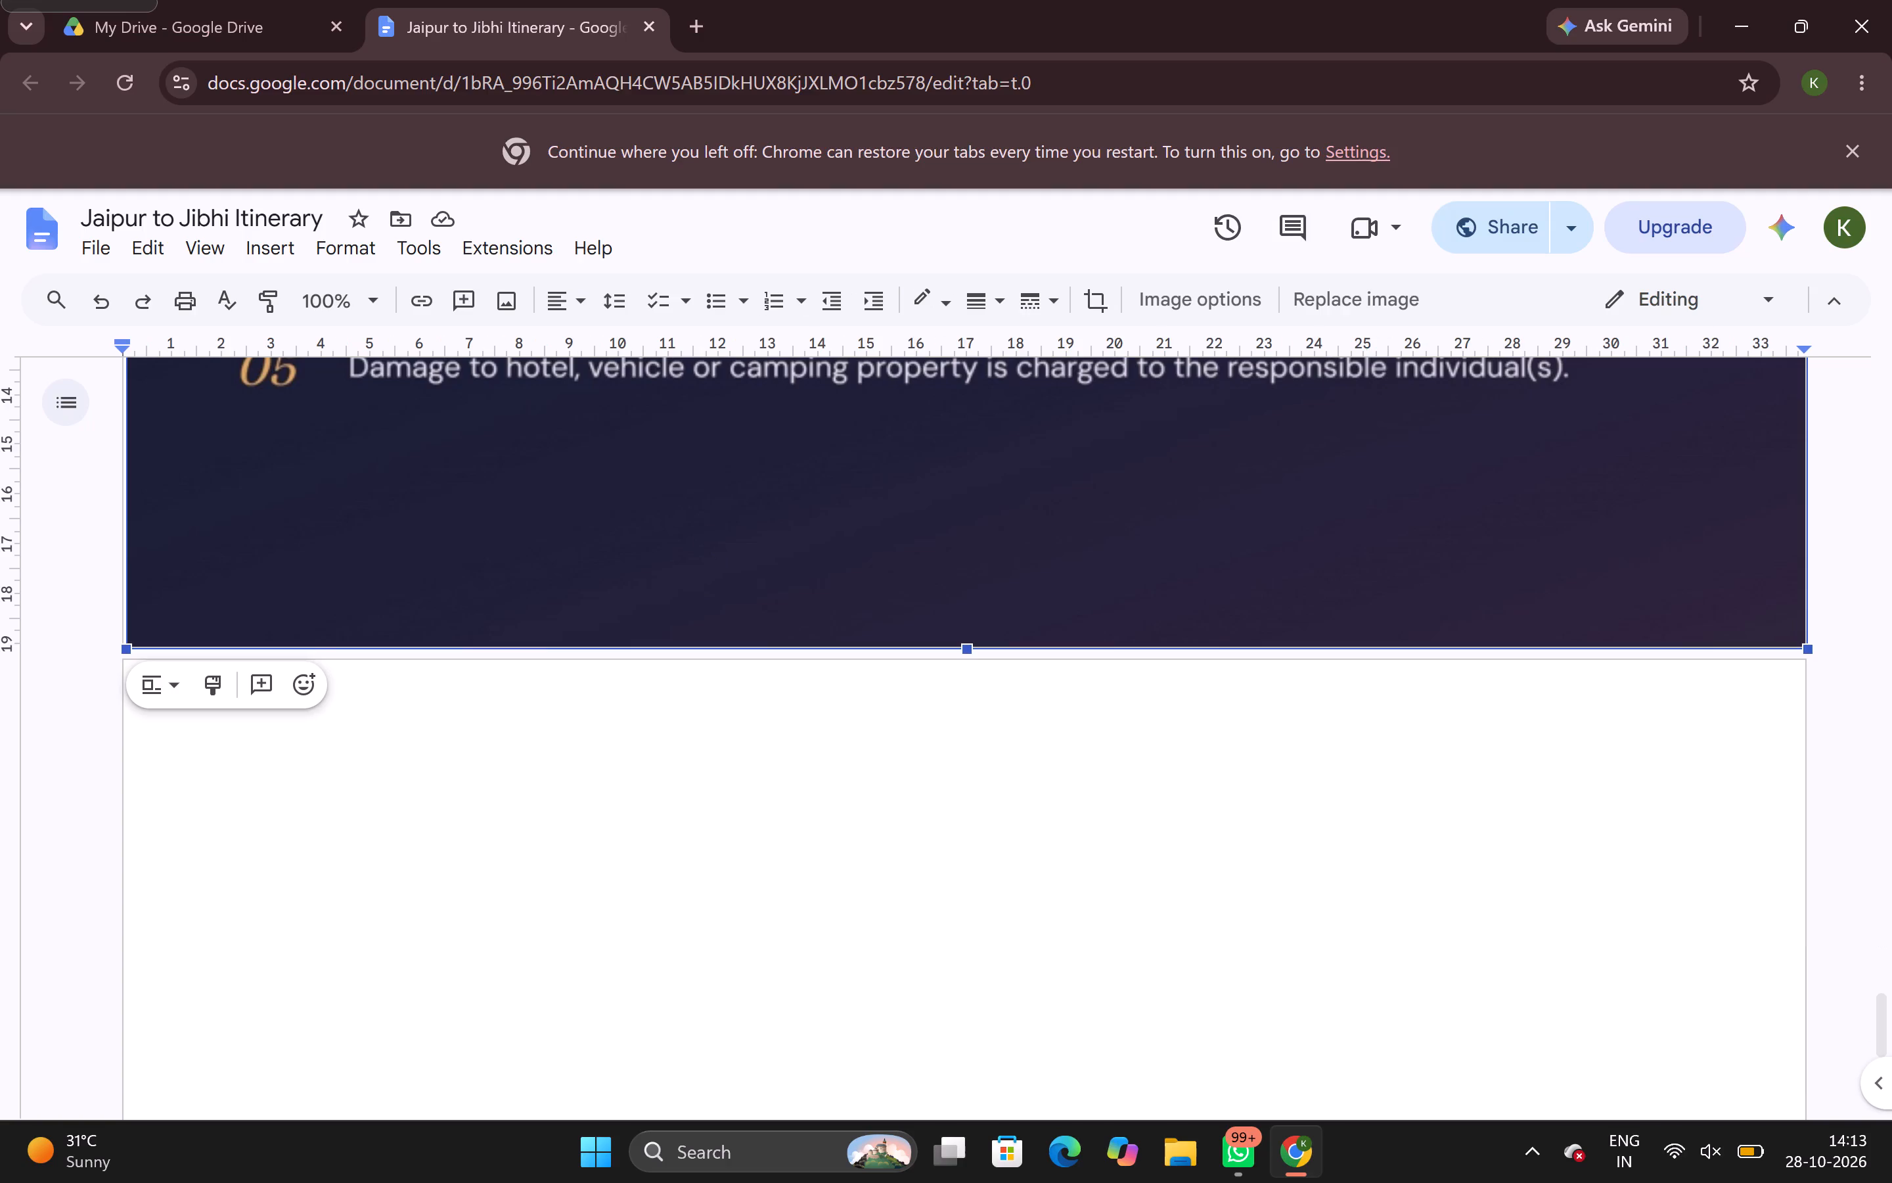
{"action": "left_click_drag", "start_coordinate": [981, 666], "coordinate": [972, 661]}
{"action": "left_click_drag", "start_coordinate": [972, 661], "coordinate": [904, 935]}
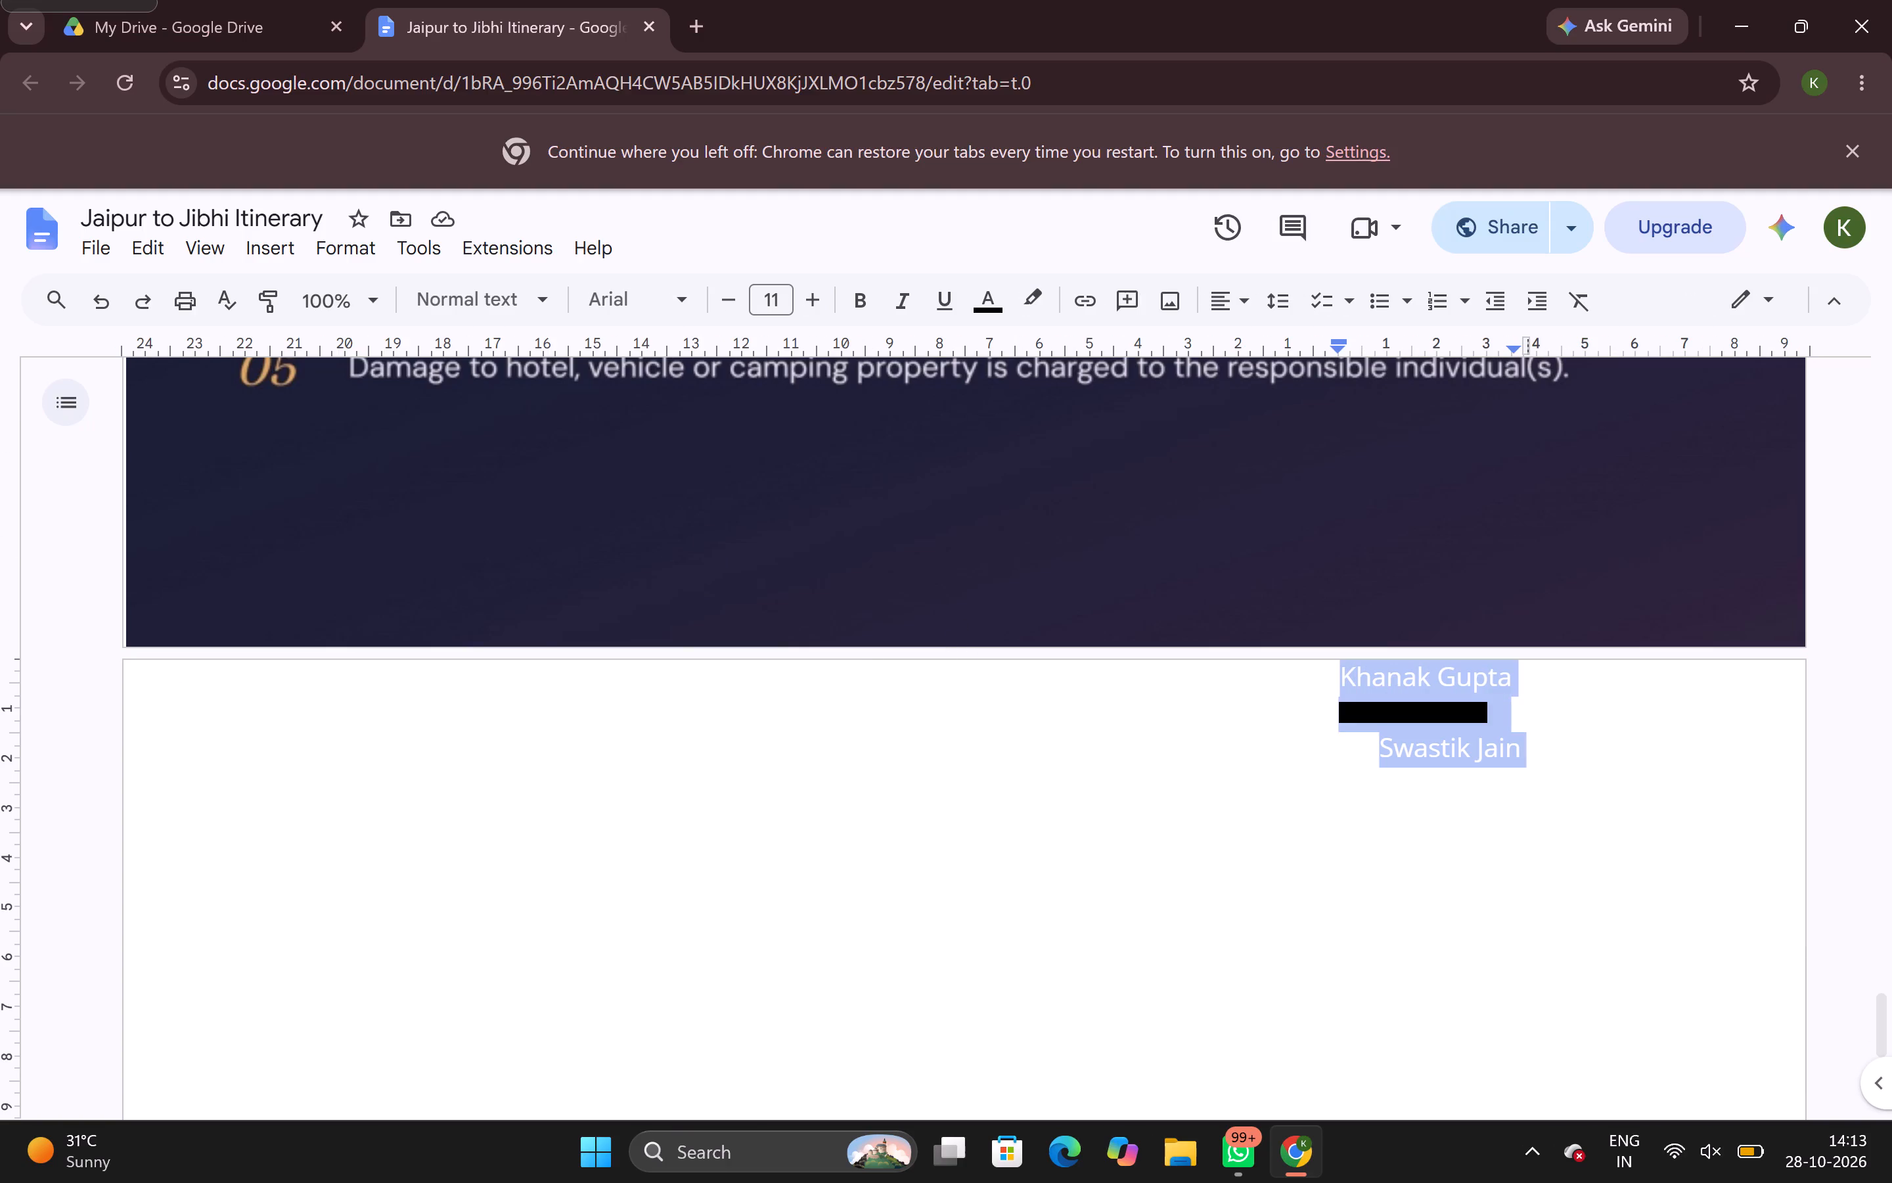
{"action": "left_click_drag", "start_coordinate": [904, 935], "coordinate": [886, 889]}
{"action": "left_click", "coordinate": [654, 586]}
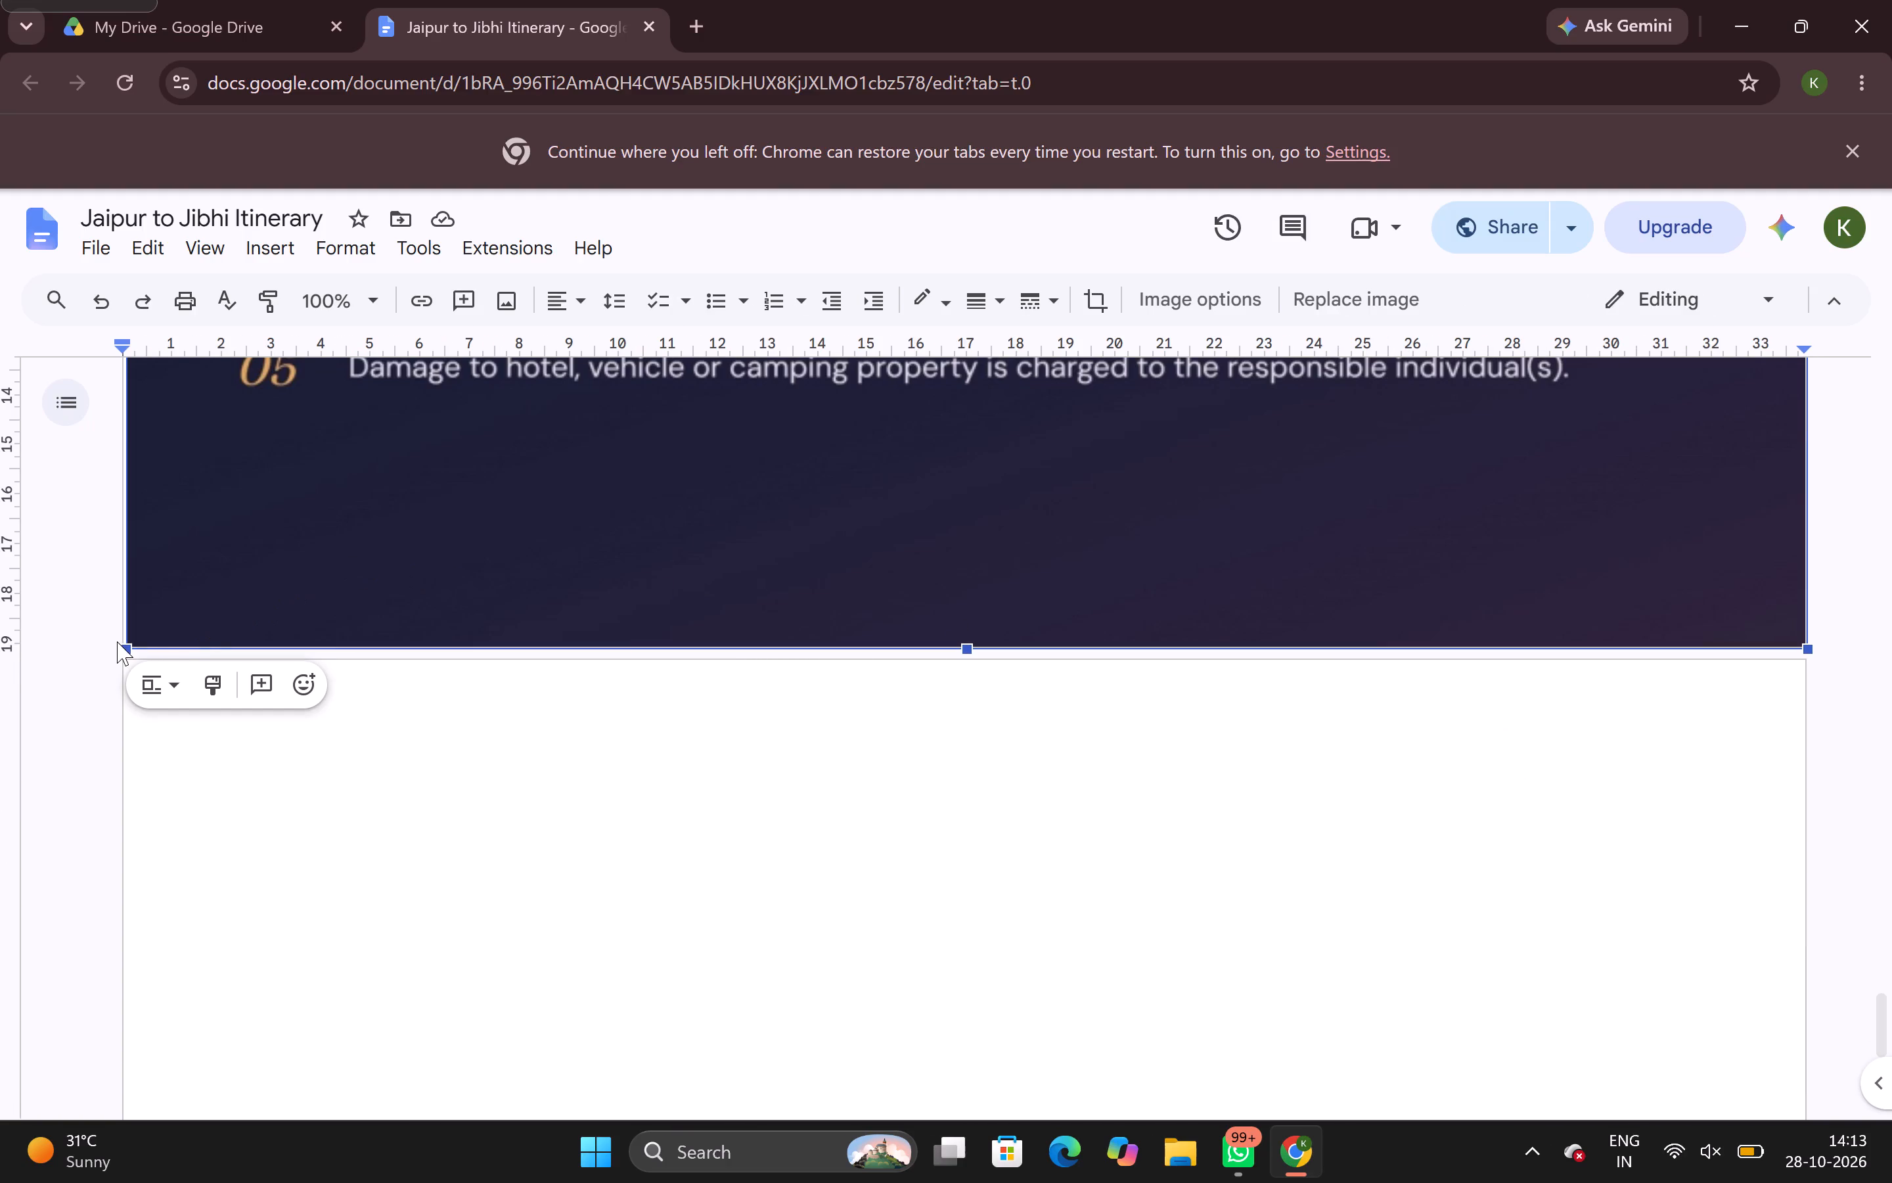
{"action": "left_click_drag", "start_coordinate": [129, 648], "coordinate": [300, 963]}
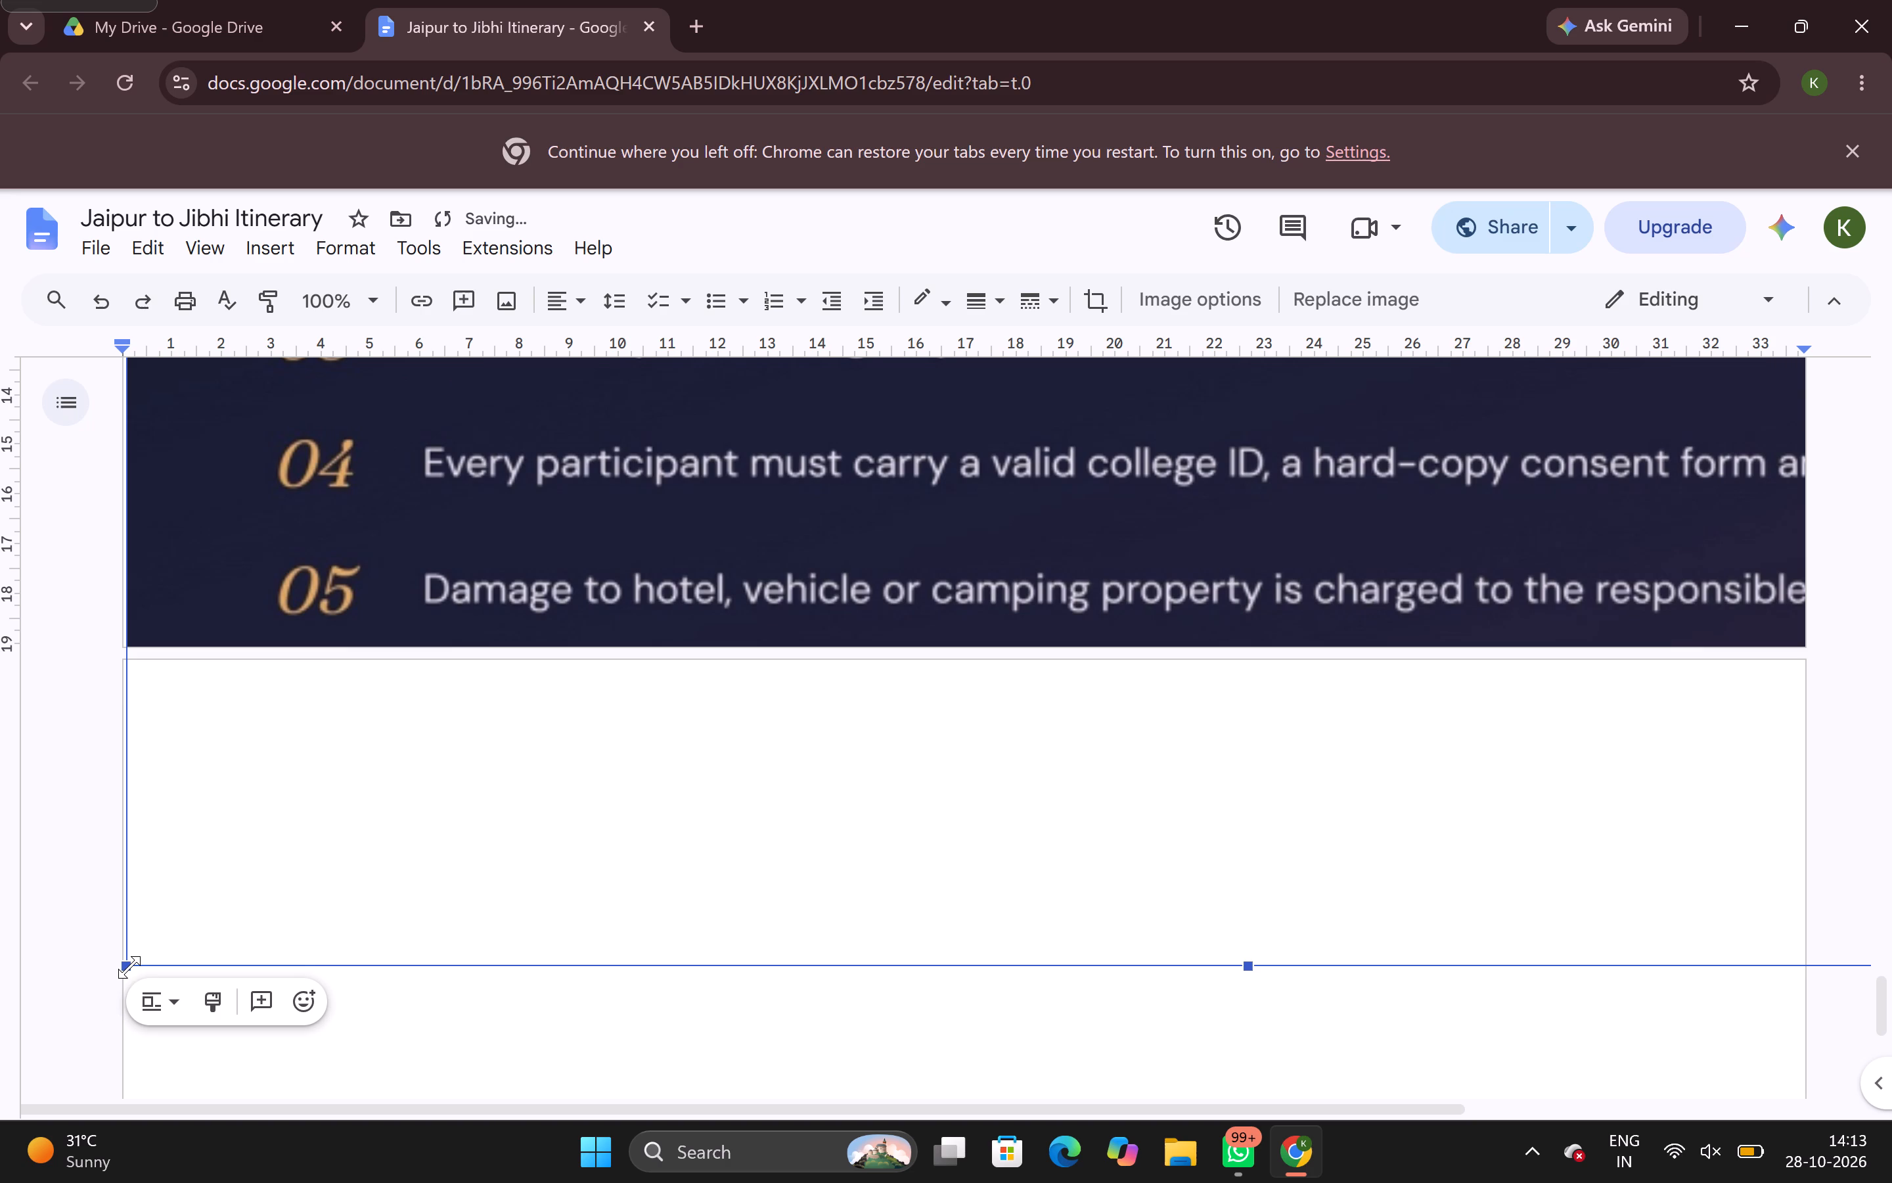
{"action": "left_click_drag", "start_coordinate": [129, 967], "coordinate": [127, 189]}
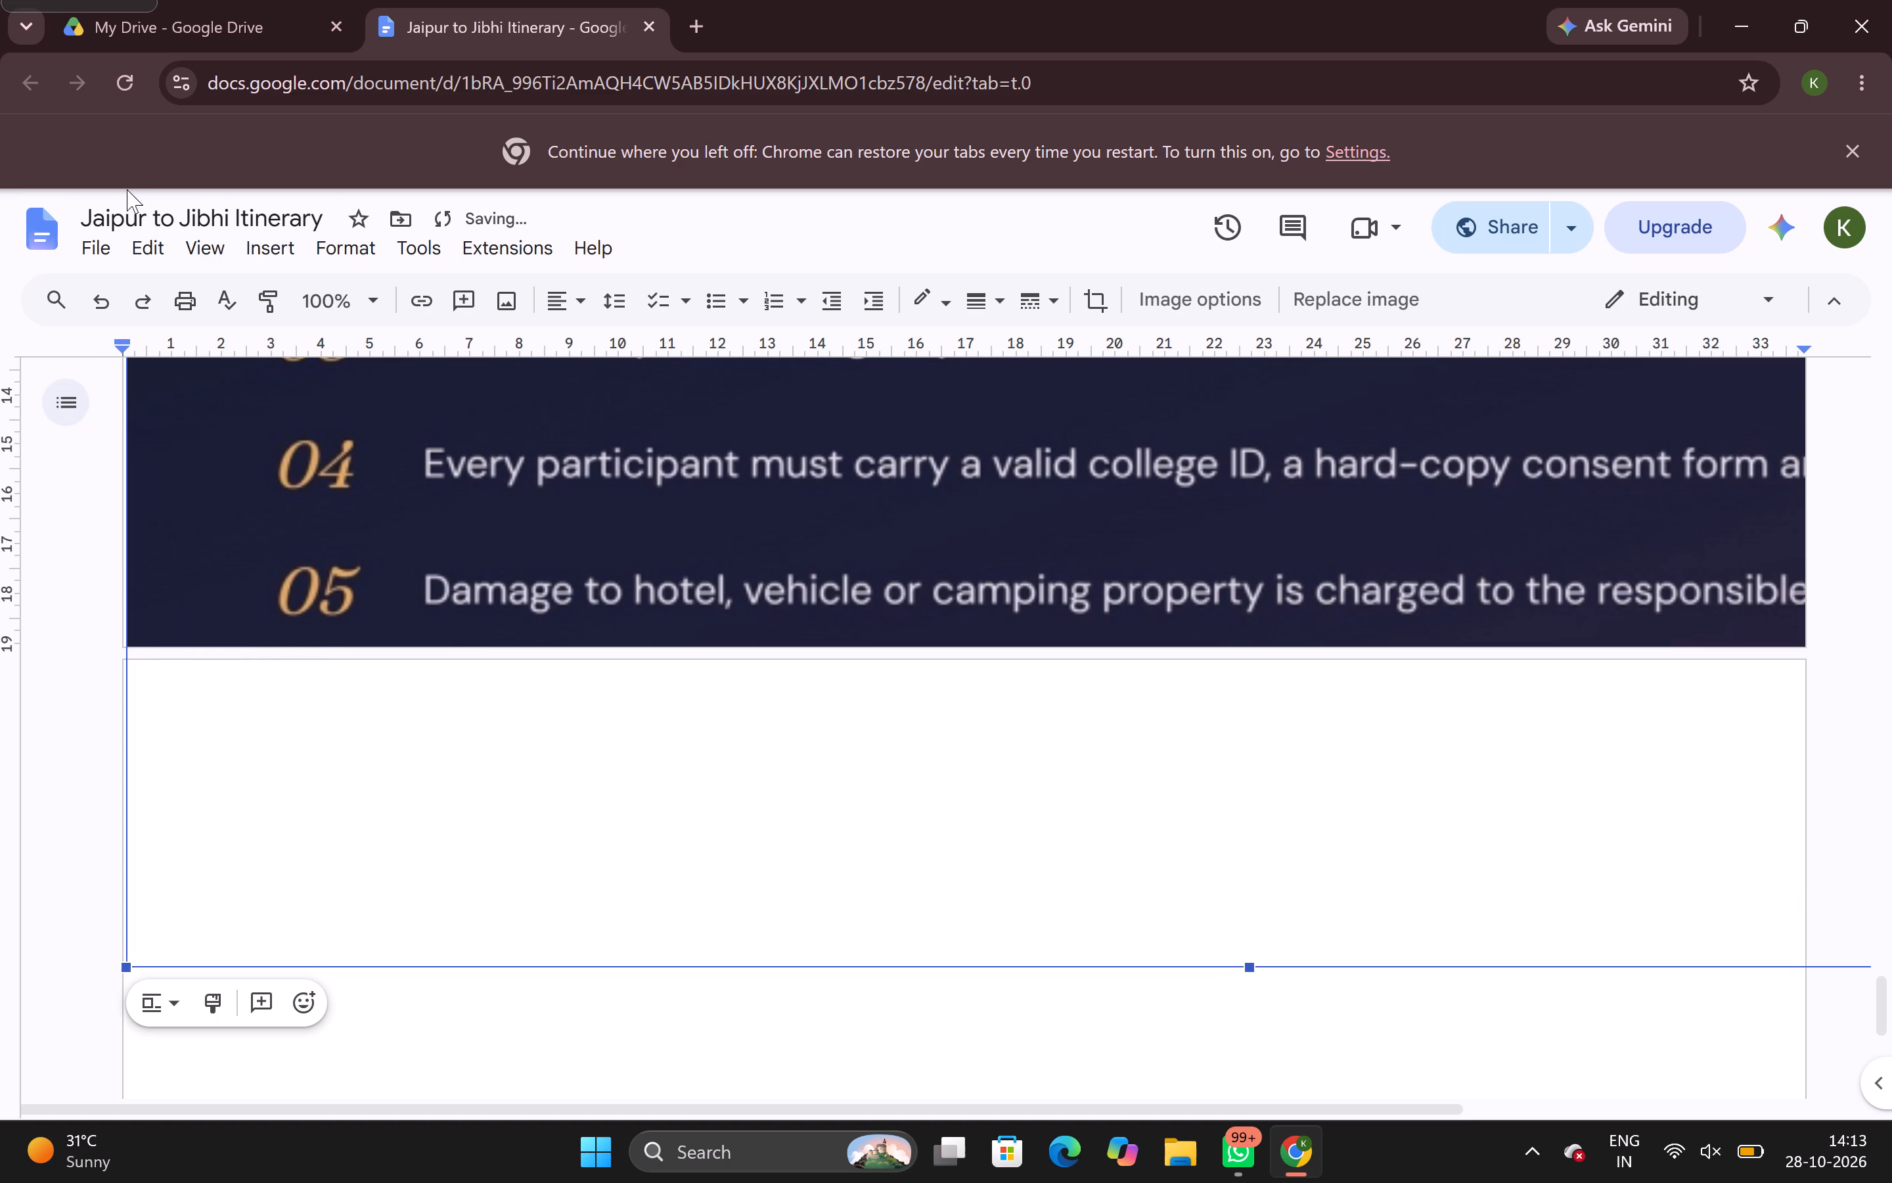
Close the Jaipur to Jibhi Itinerary document tab to get back to My Drive.
{"action": "left_click", "coordinate": [651, 12]}
{"action": "left_click", "coordinate": [651, 24]}
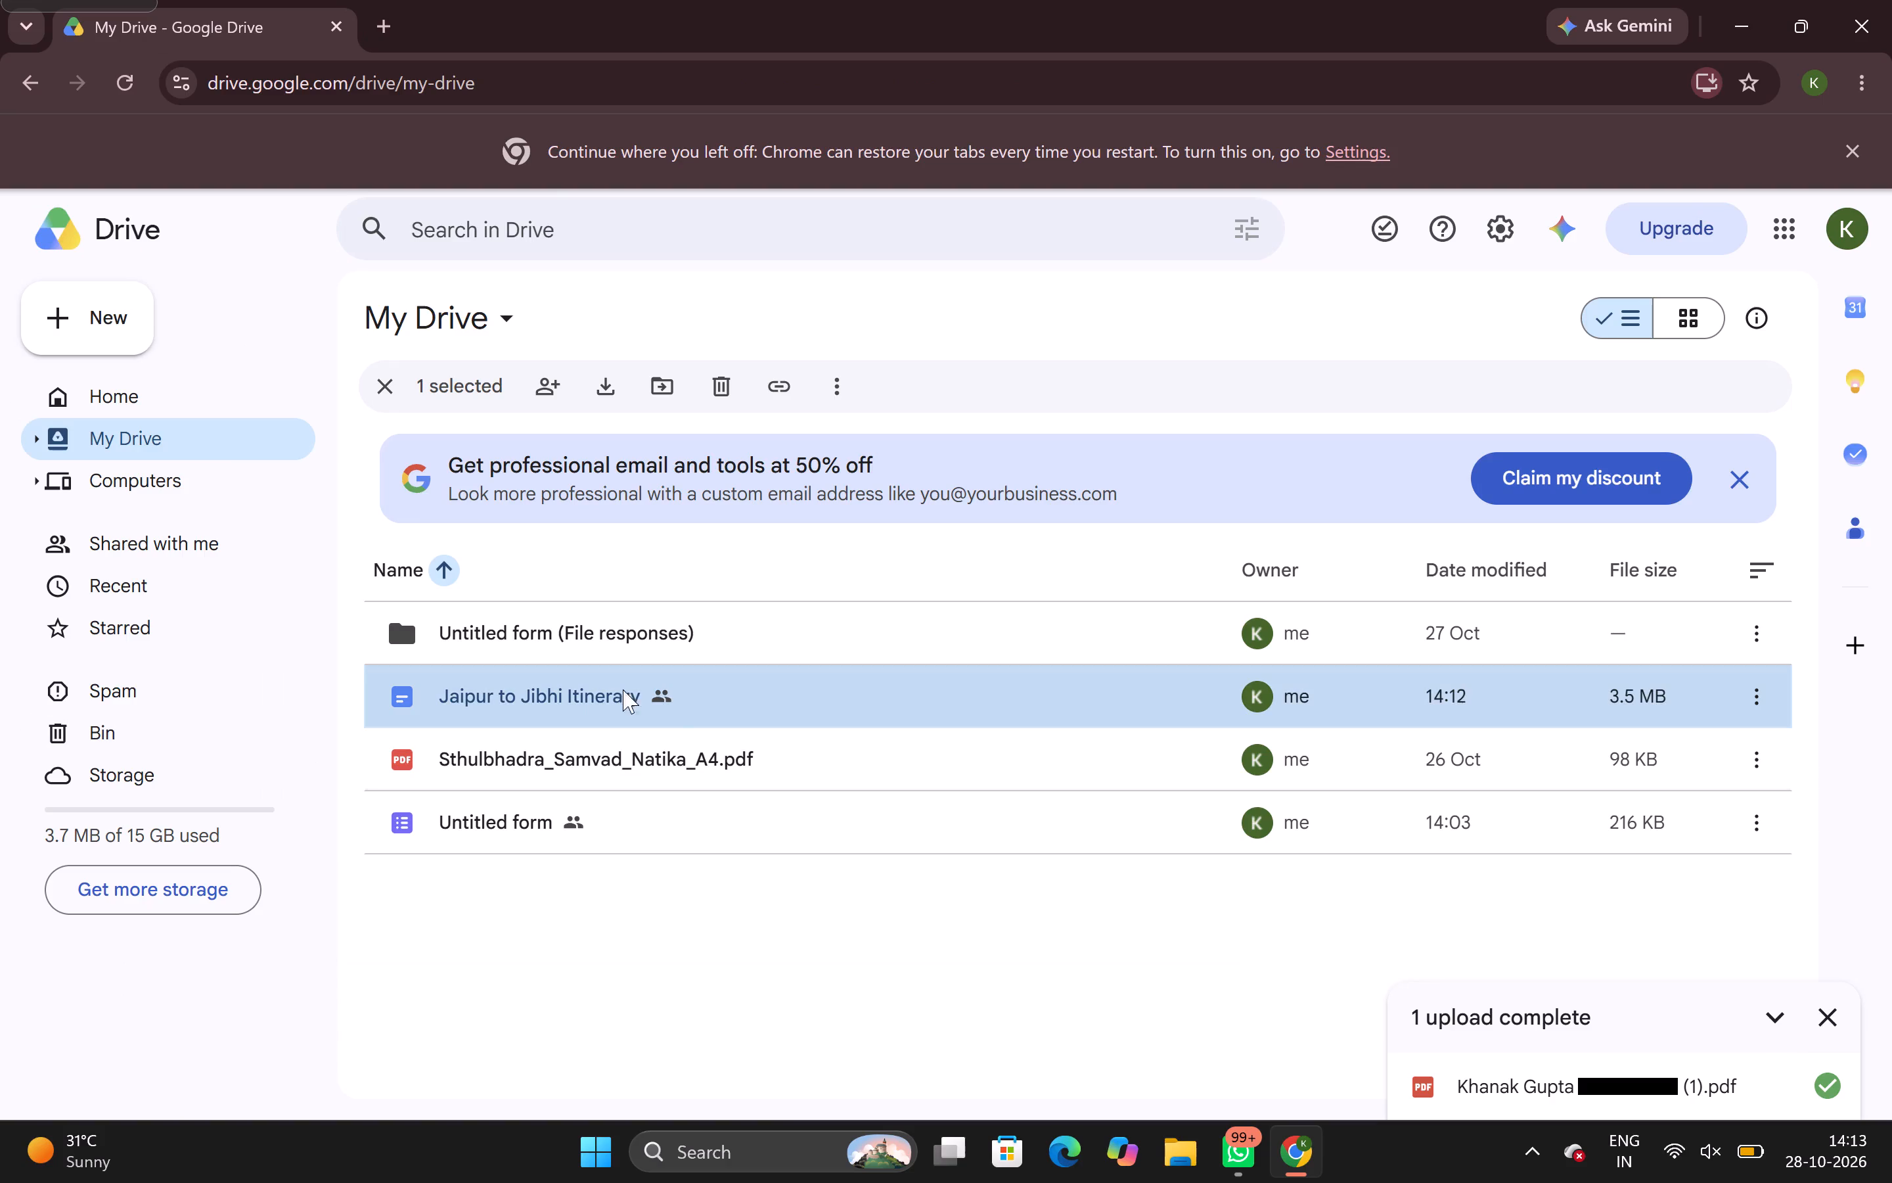
Move the Jaipur to Jibhi Itinerary document in My Drive to the bin.
{"action": "left_click", "coordinate": [1193, 1146]}
{"action": "left_click", "coordinate": [1035, 1023]}
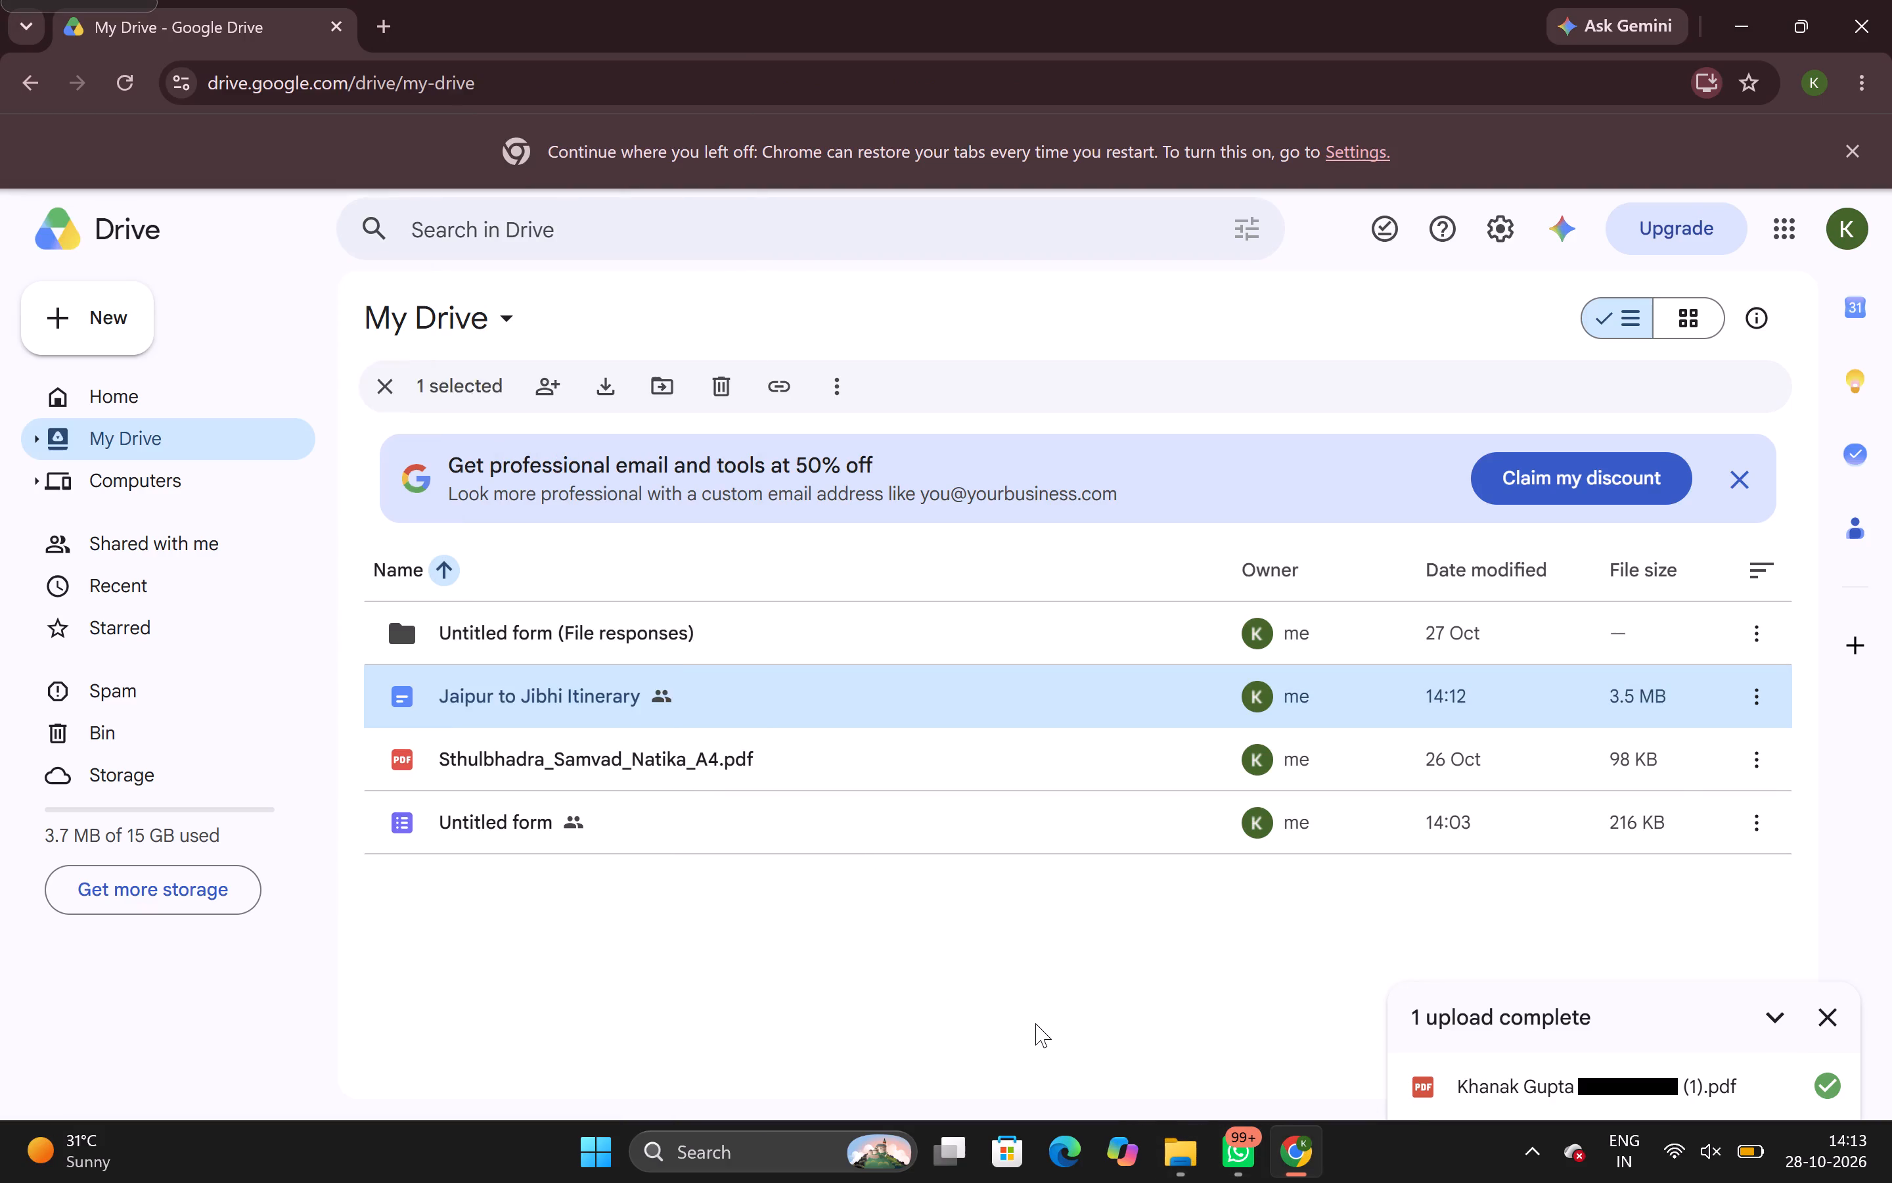
{"action": "left_click", "coordinate": [1757, 708]}
{"action": "left_click", "coordinate": [1681, 697]}
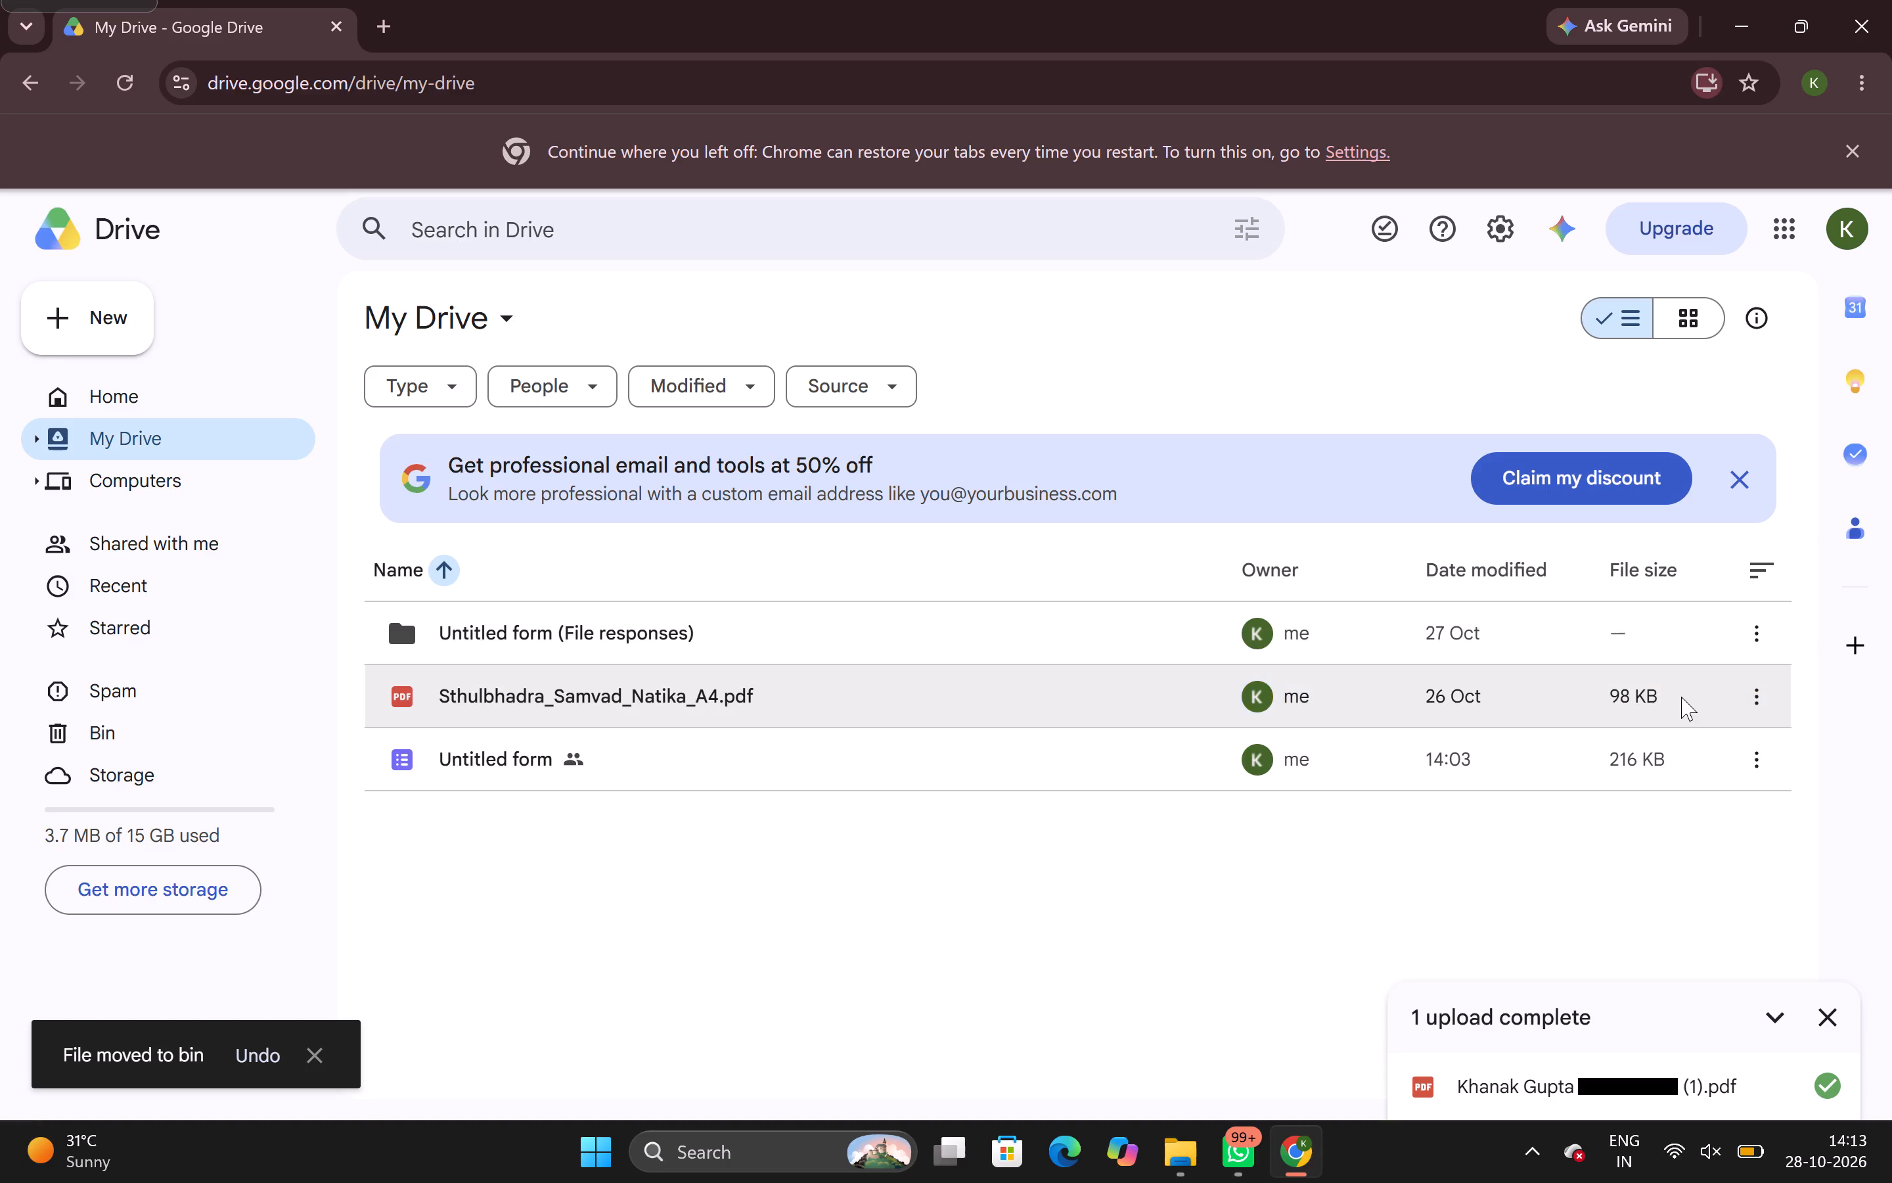
Upload the PDF listed under Today in the Downloads folder to My Drive.
{"action": "left_click", "coordinate": [96, 324]}
{"action": "left_click", "coordinate": [212, 373]}
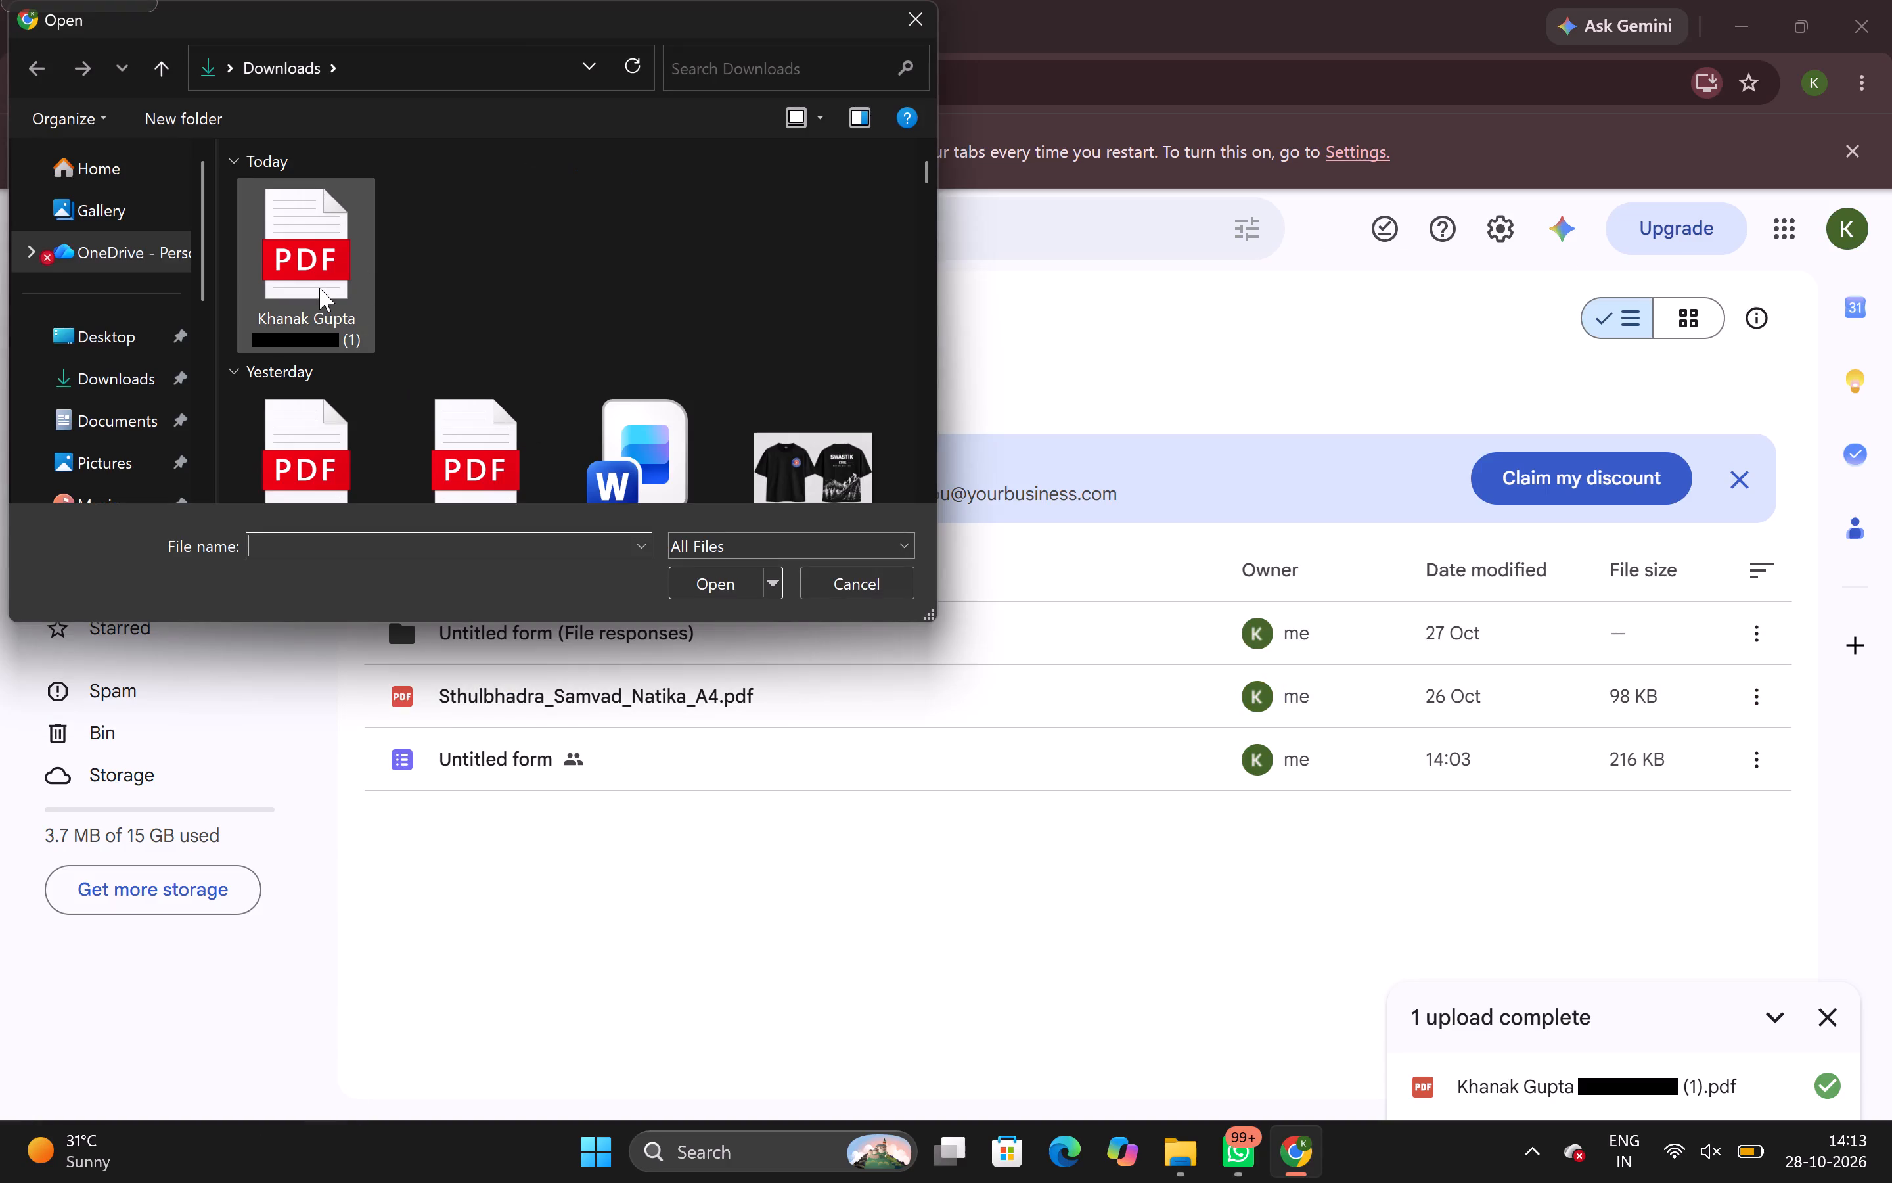
{"action": "left_click", "coordinate": [319, 288]}
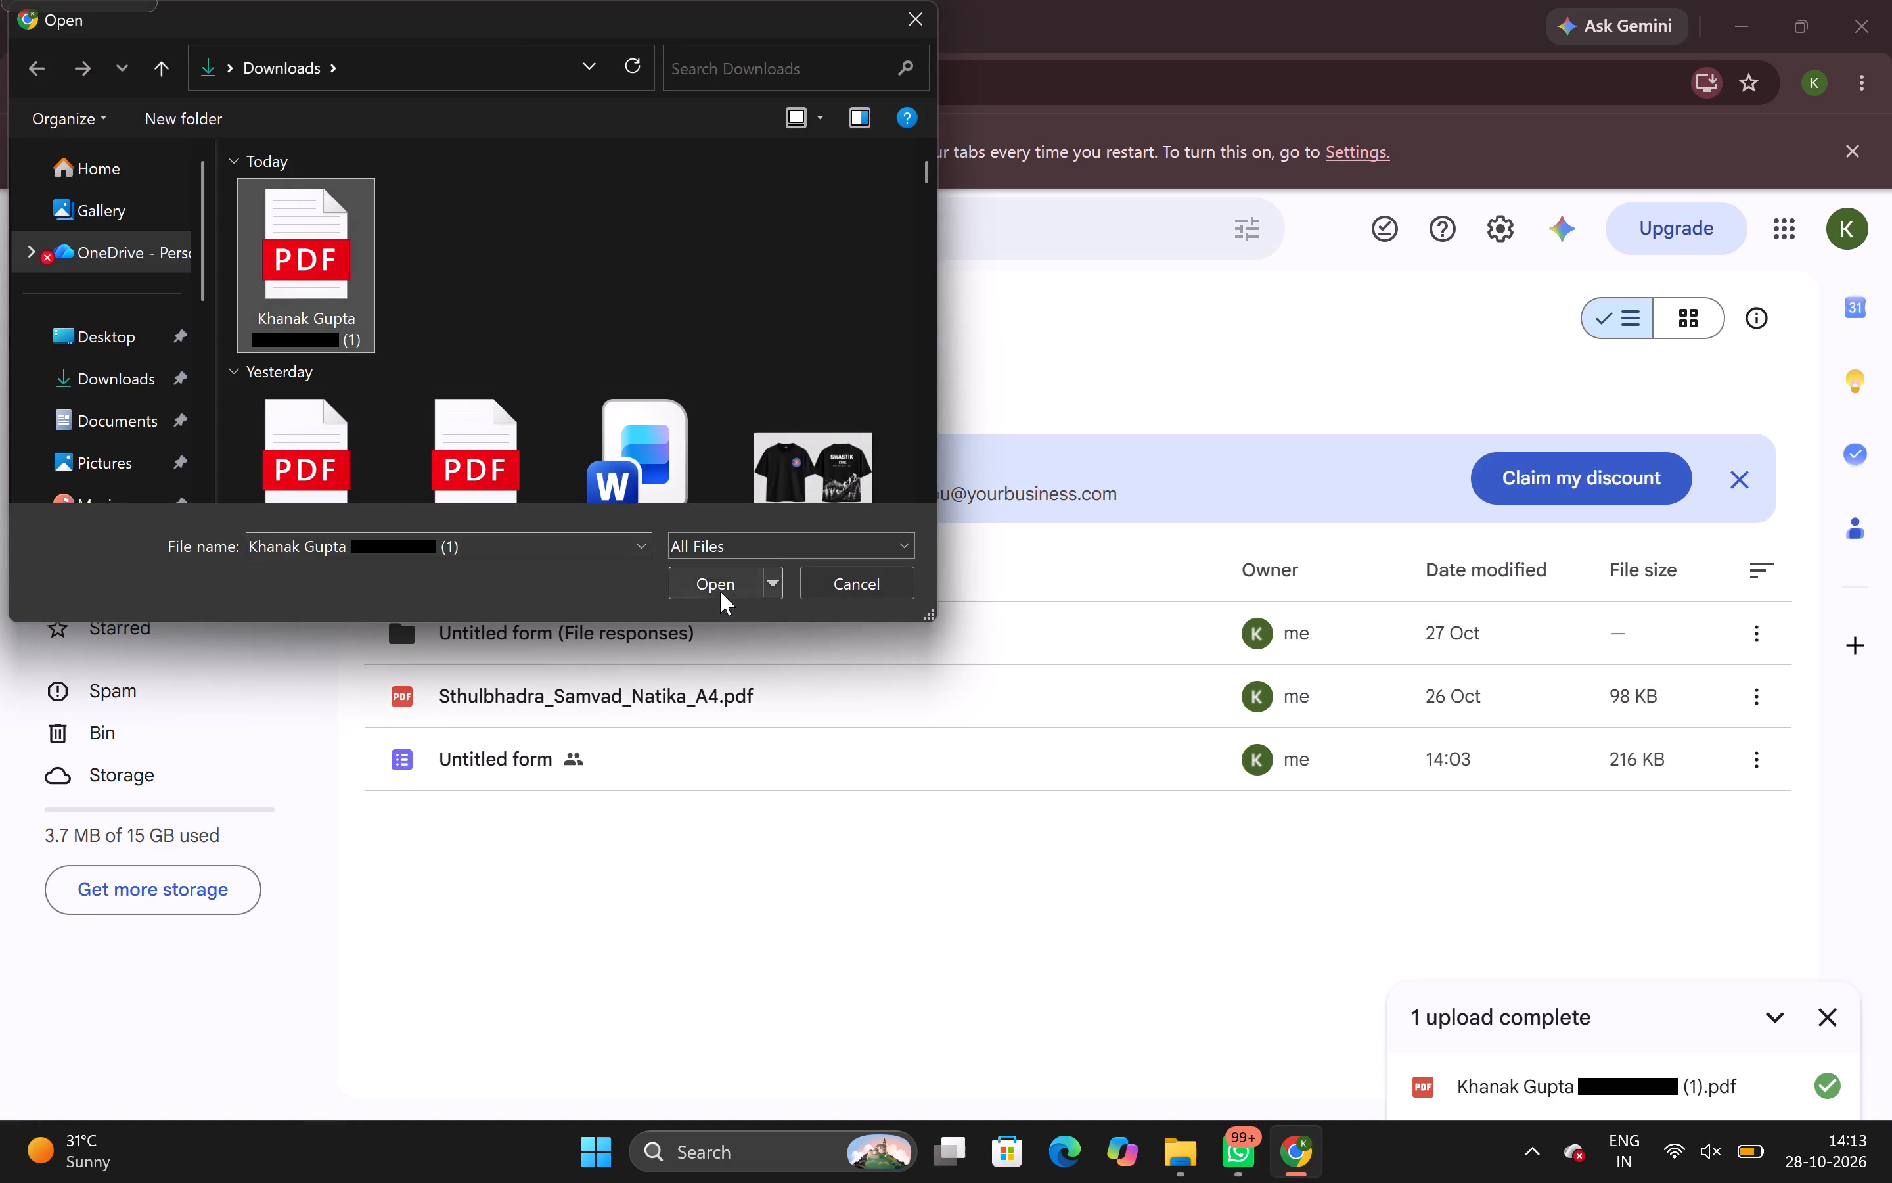
{"action": "left_click", "coordinate": [720, 591]}
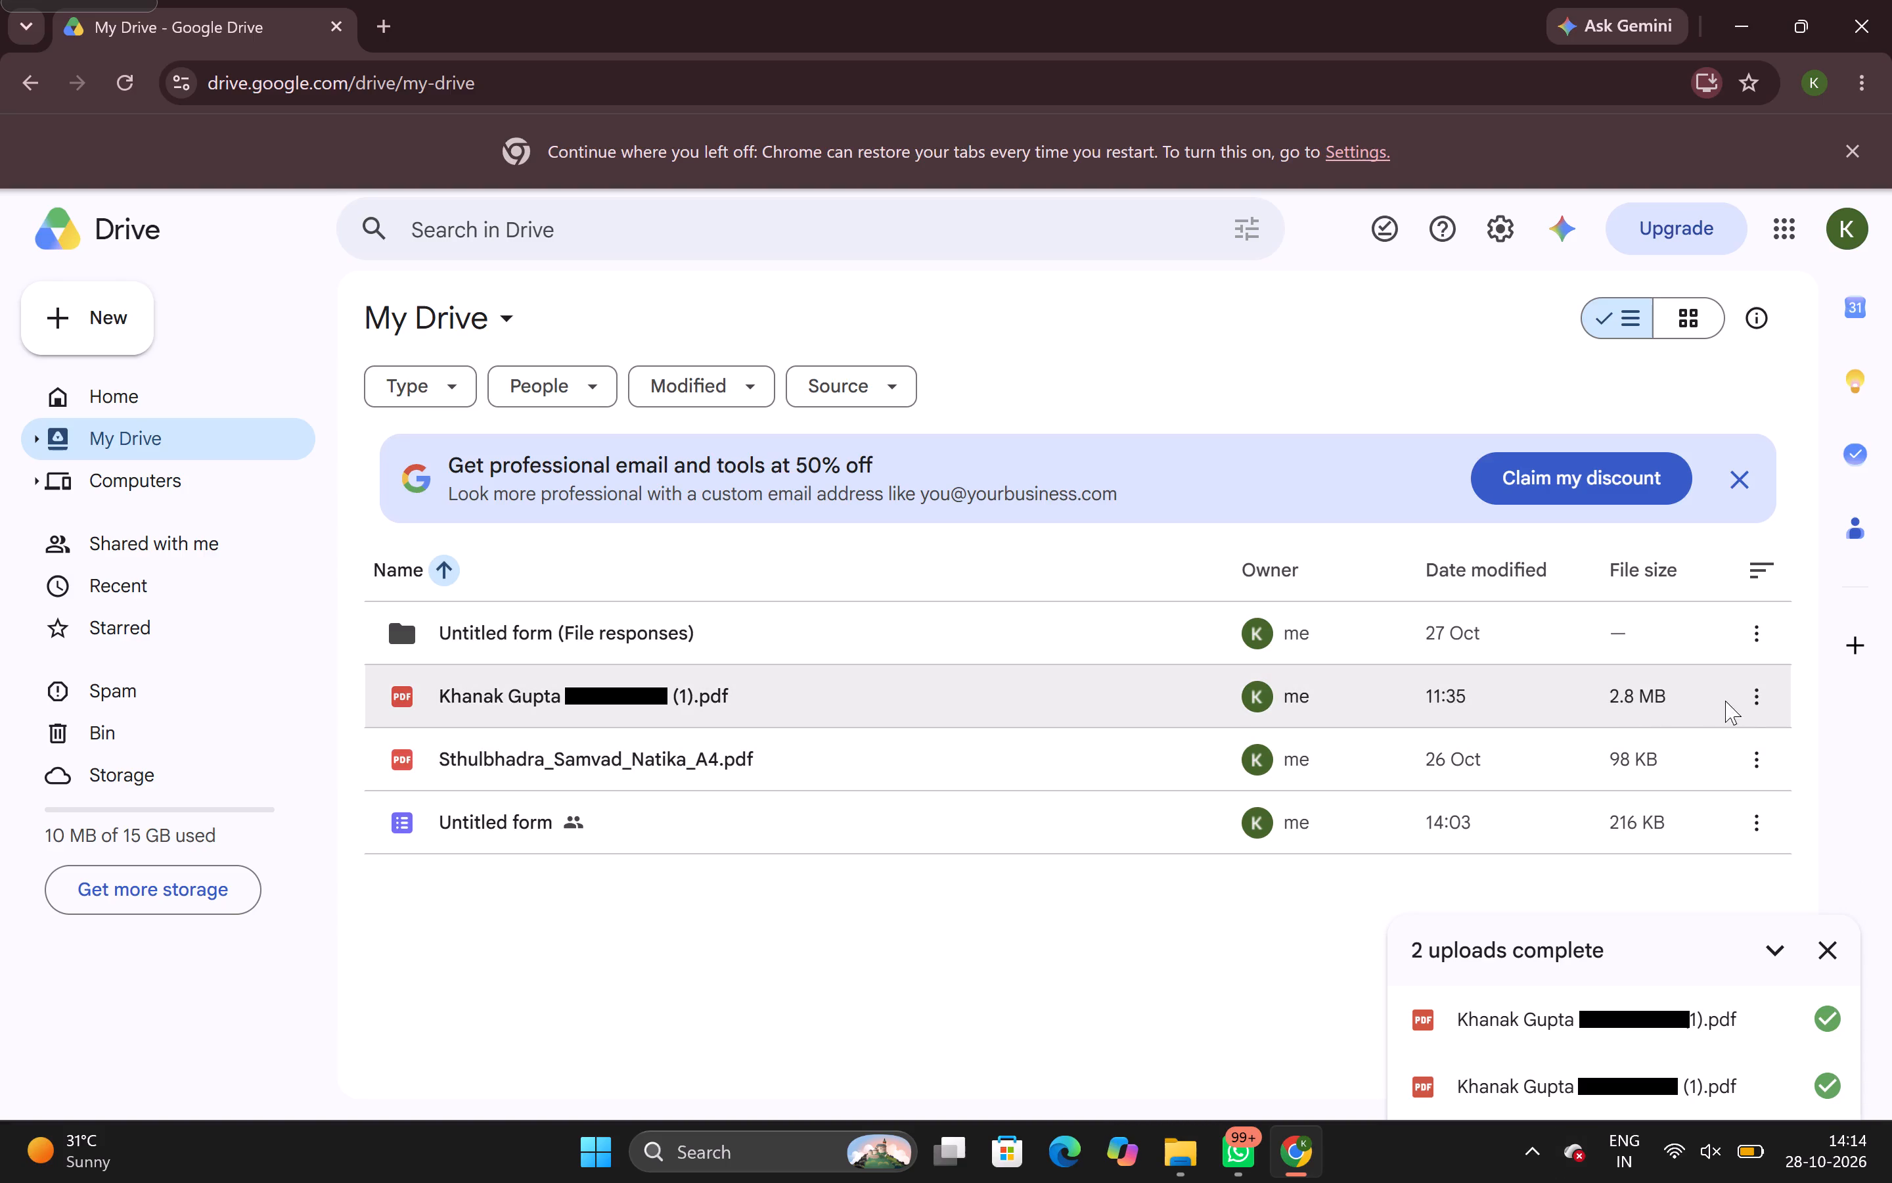
Rename the newly uploaded PDF in My Drive with a name beginning "Jaipur to", keeping the .pdf extension.
{"action": "left_click", "coordinate": [1749, 694]}
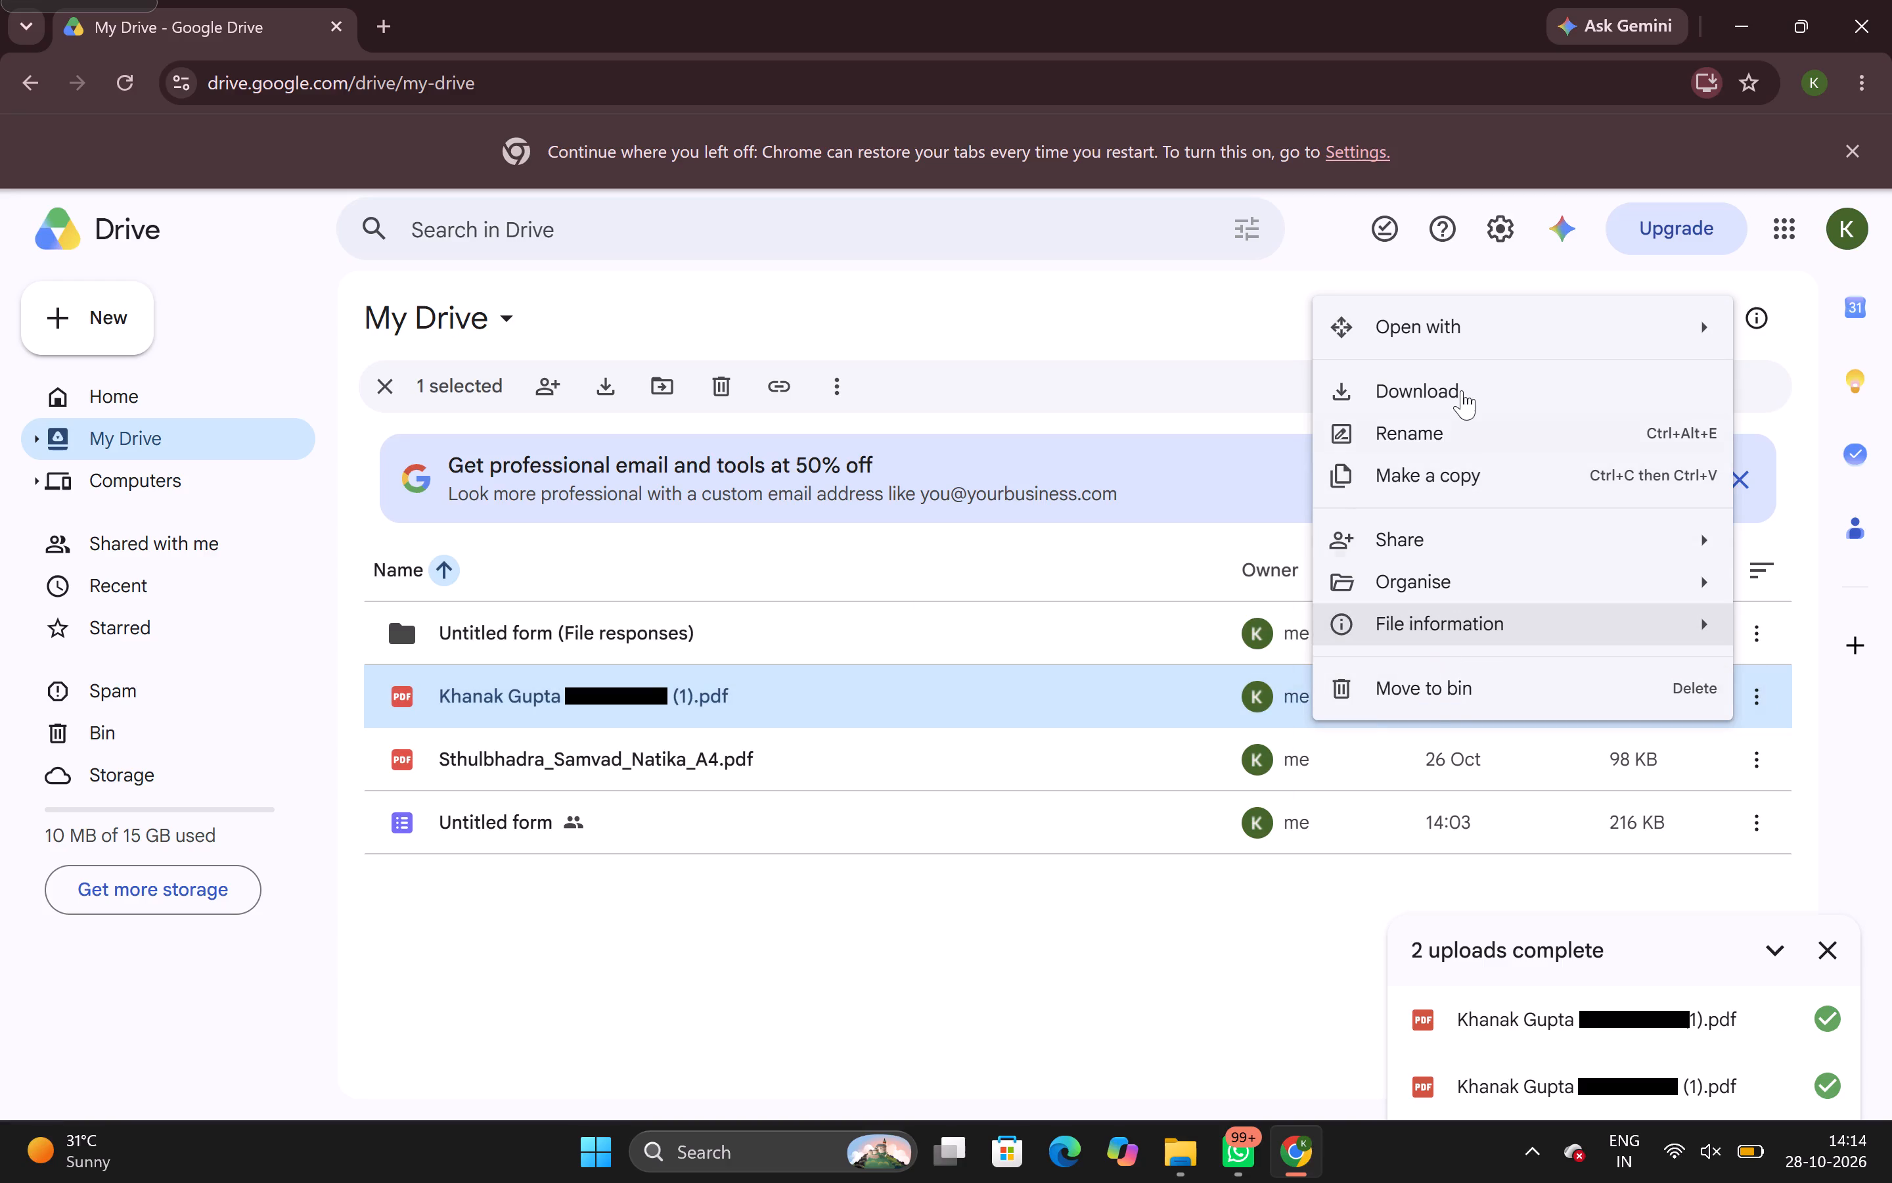
{"action": "left_click", "coordinate": [1475, 432]}
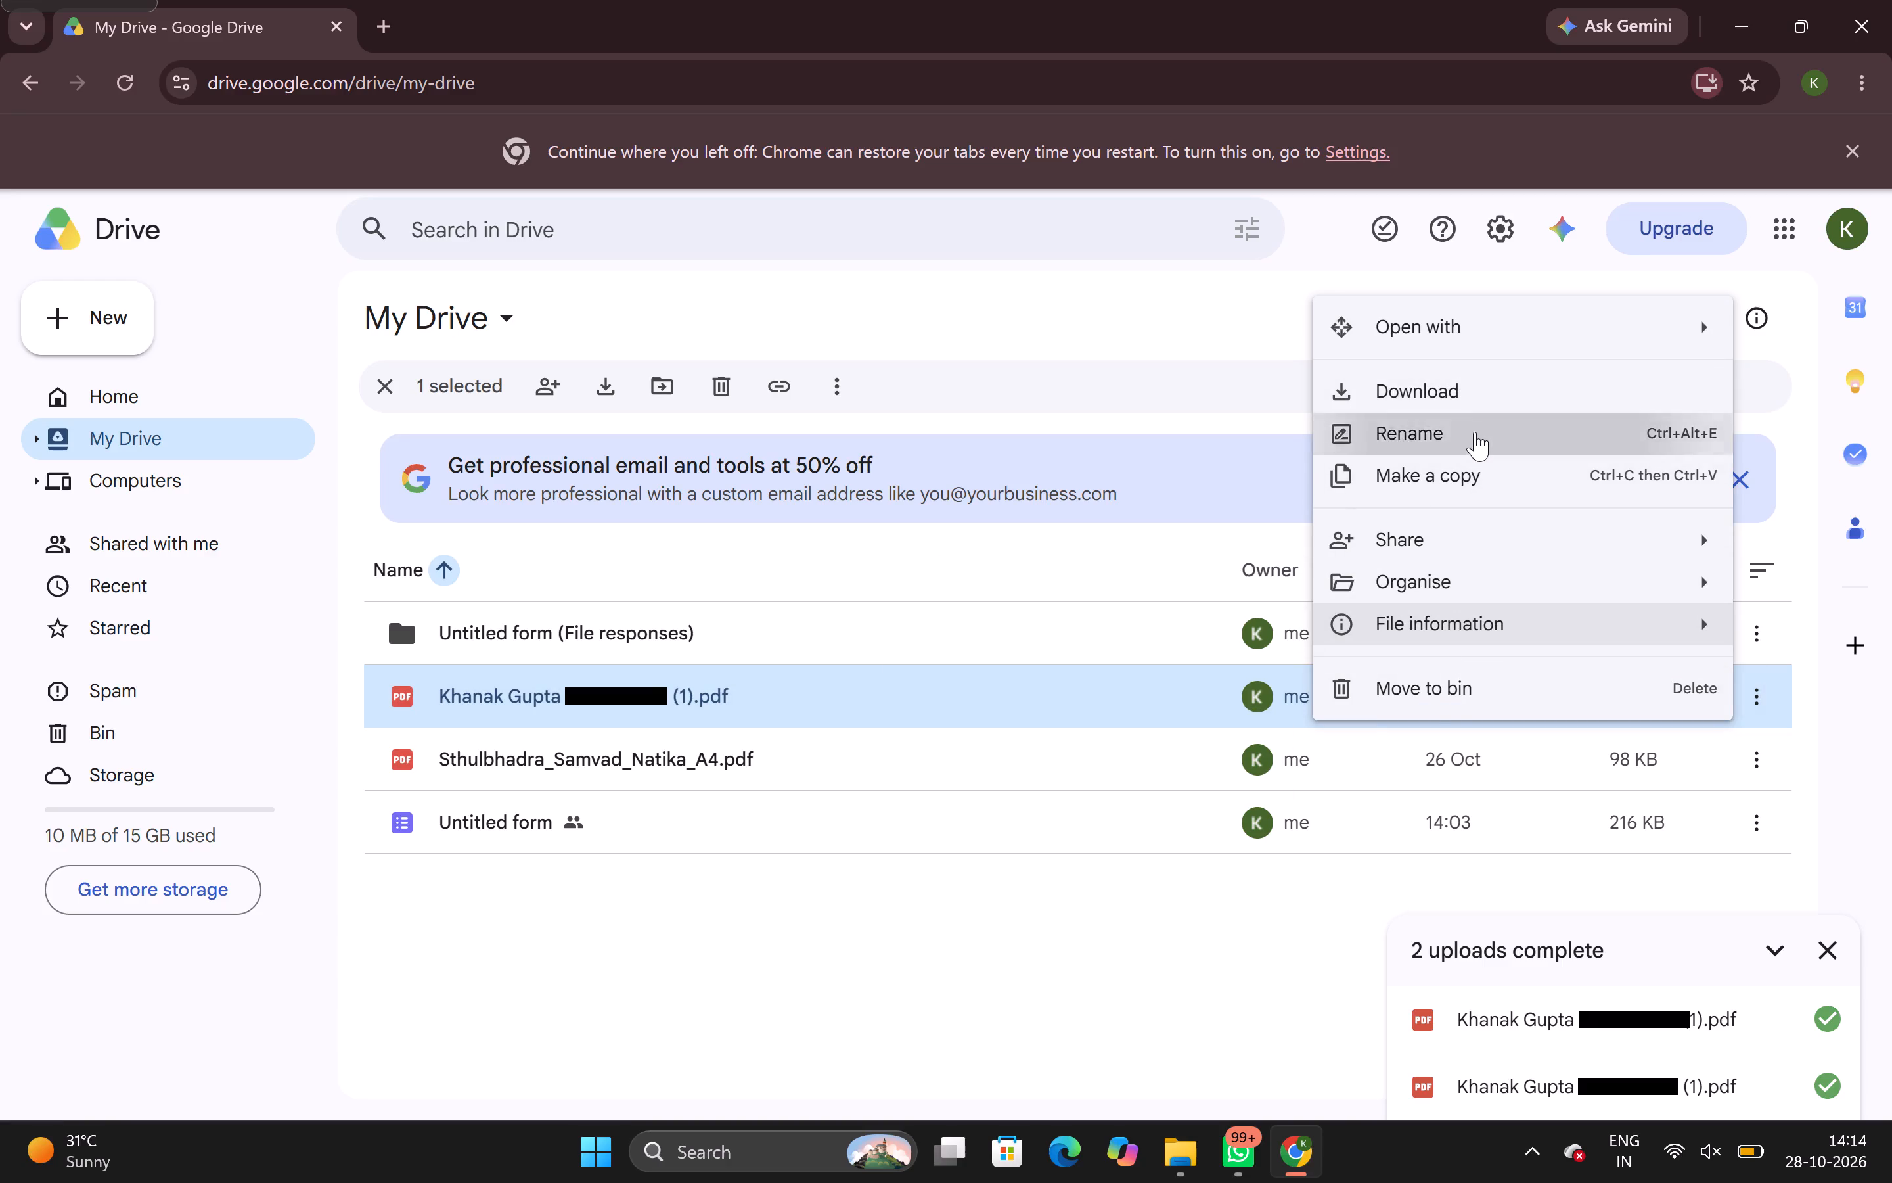
{"action": "key", "text": "BackSpace"}
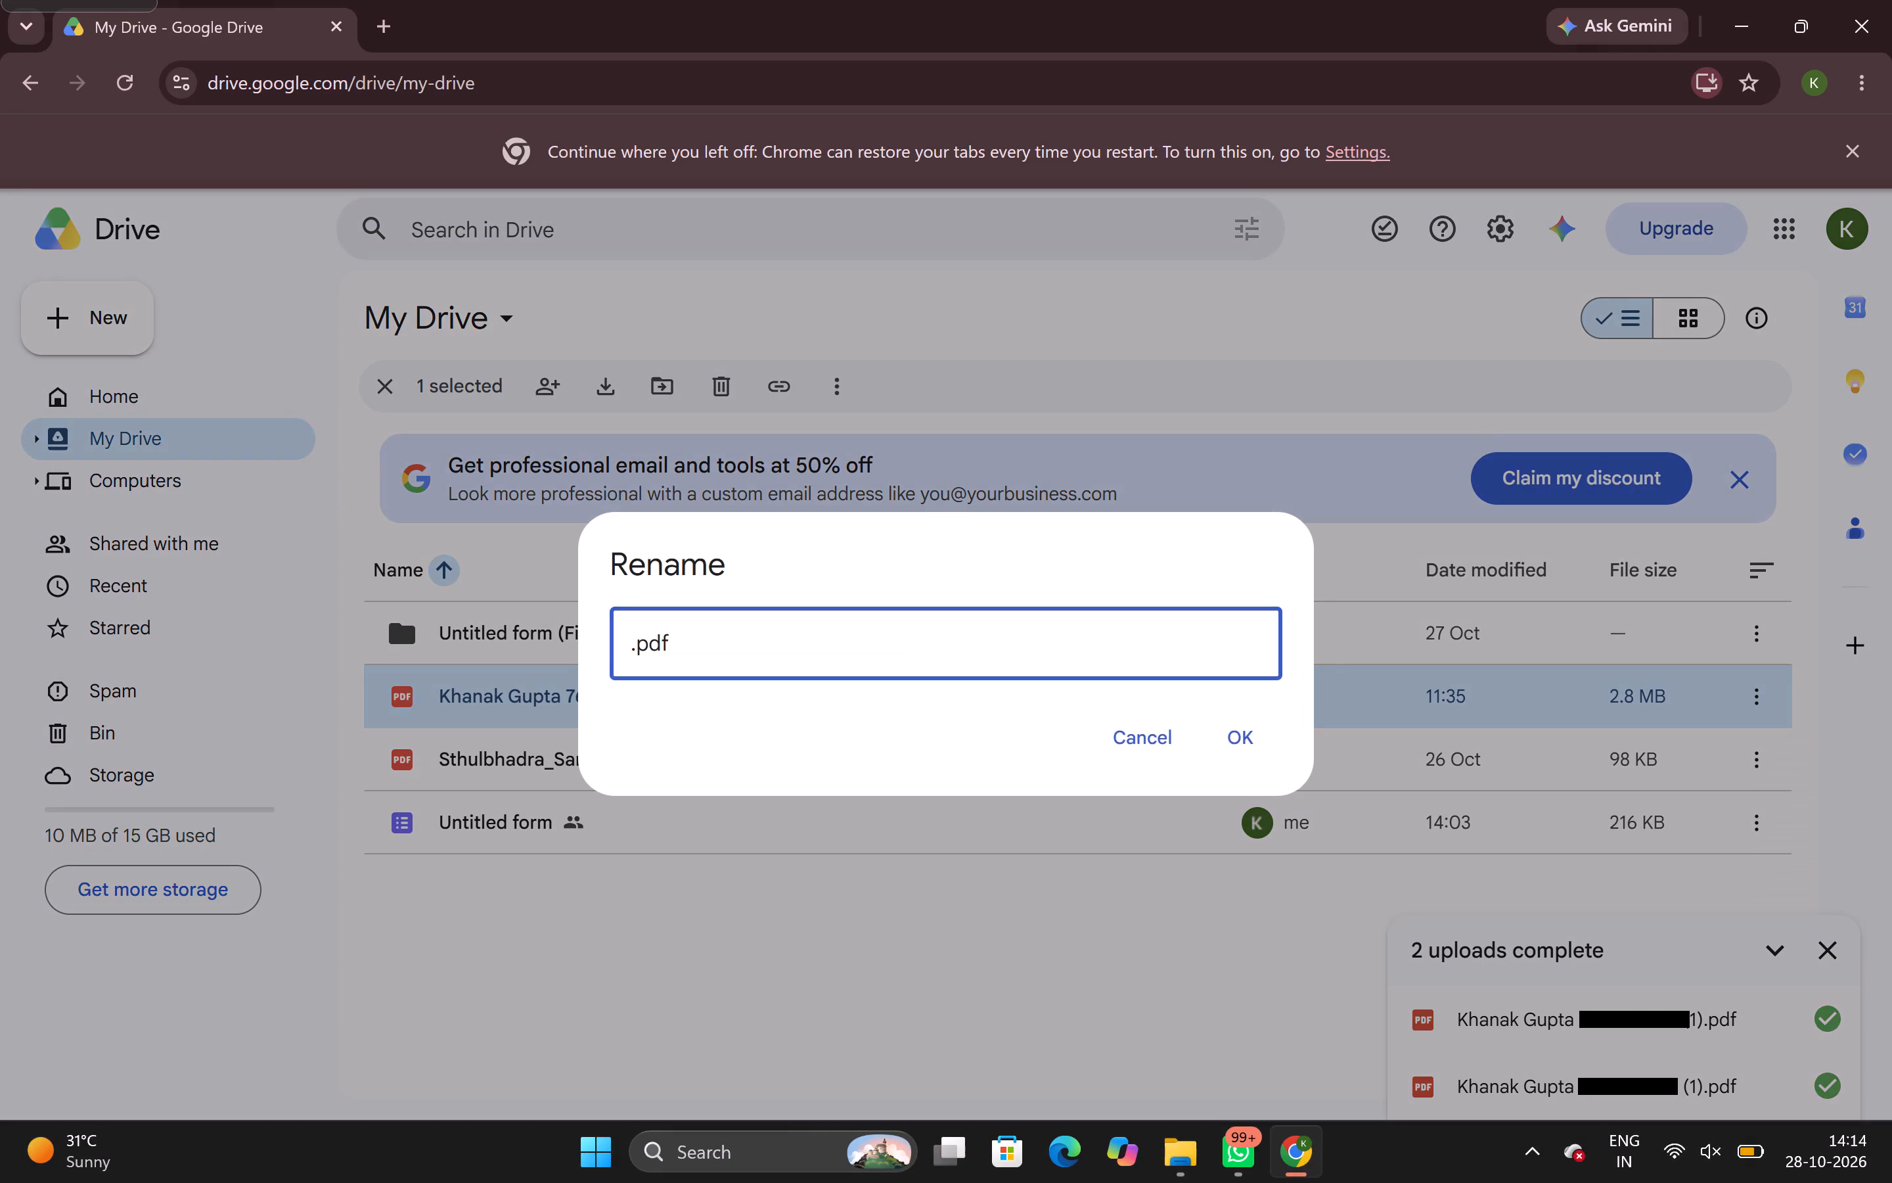
{"action": "key", "text": "j"}
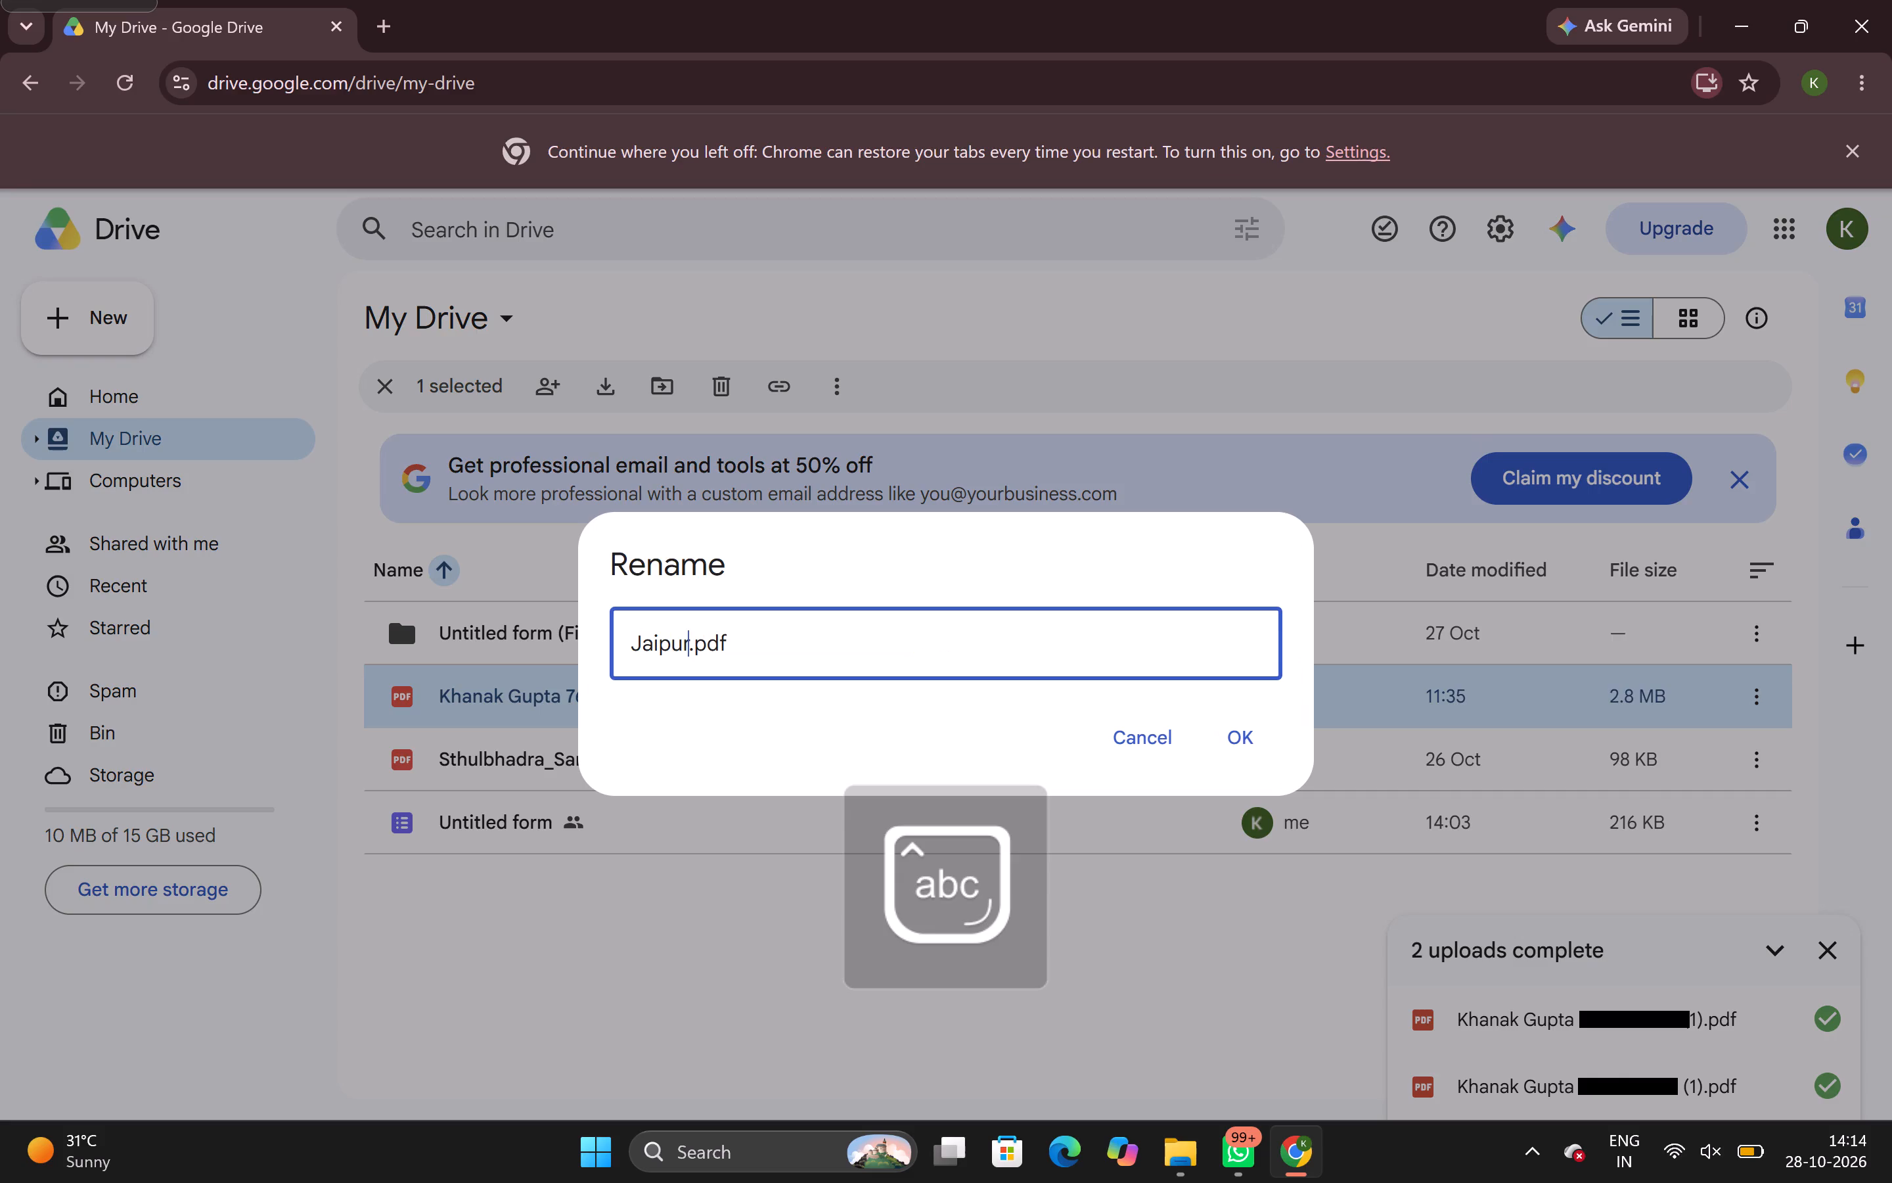
{"action": "key", "text": "space"}
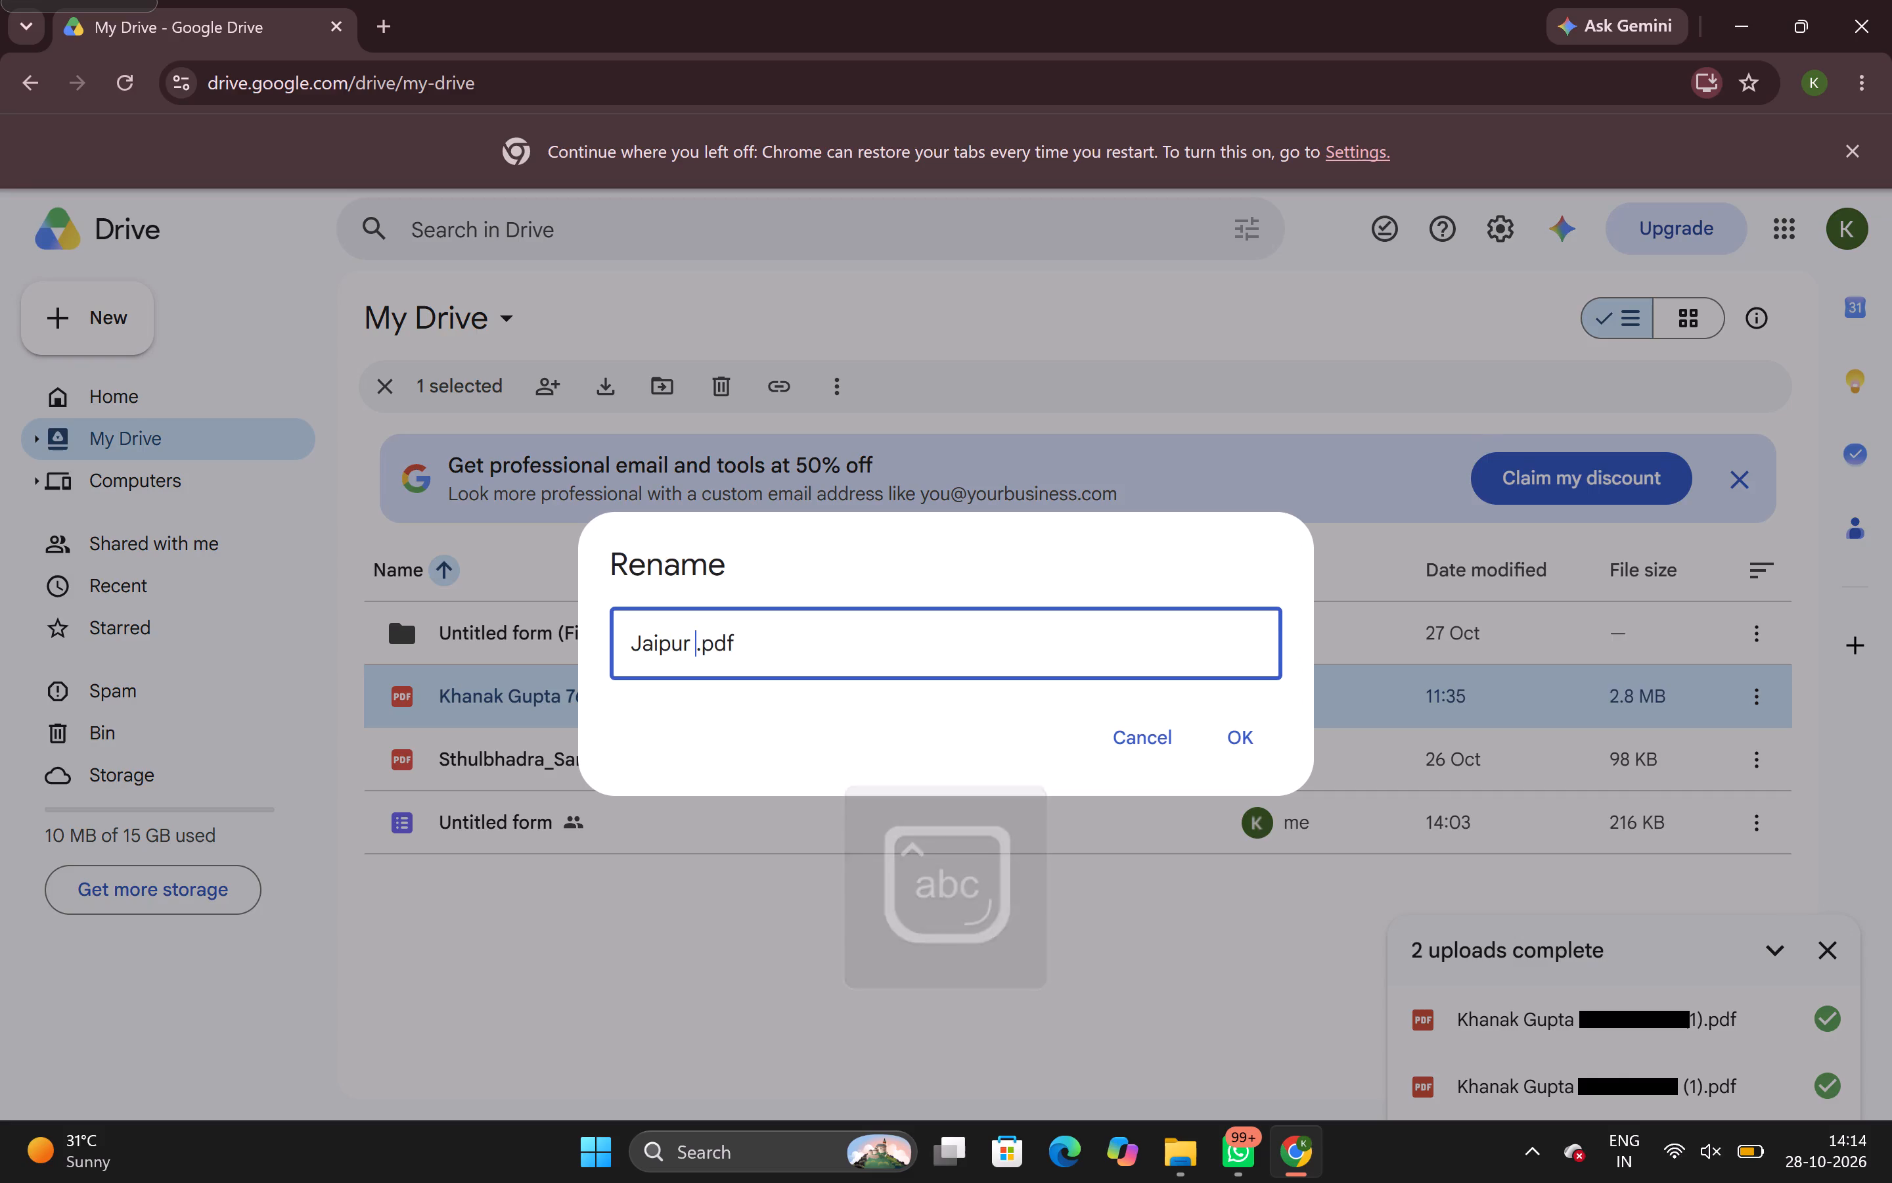
{"action": "type", "text": "to"}
{"action": "key", "text": "space"}
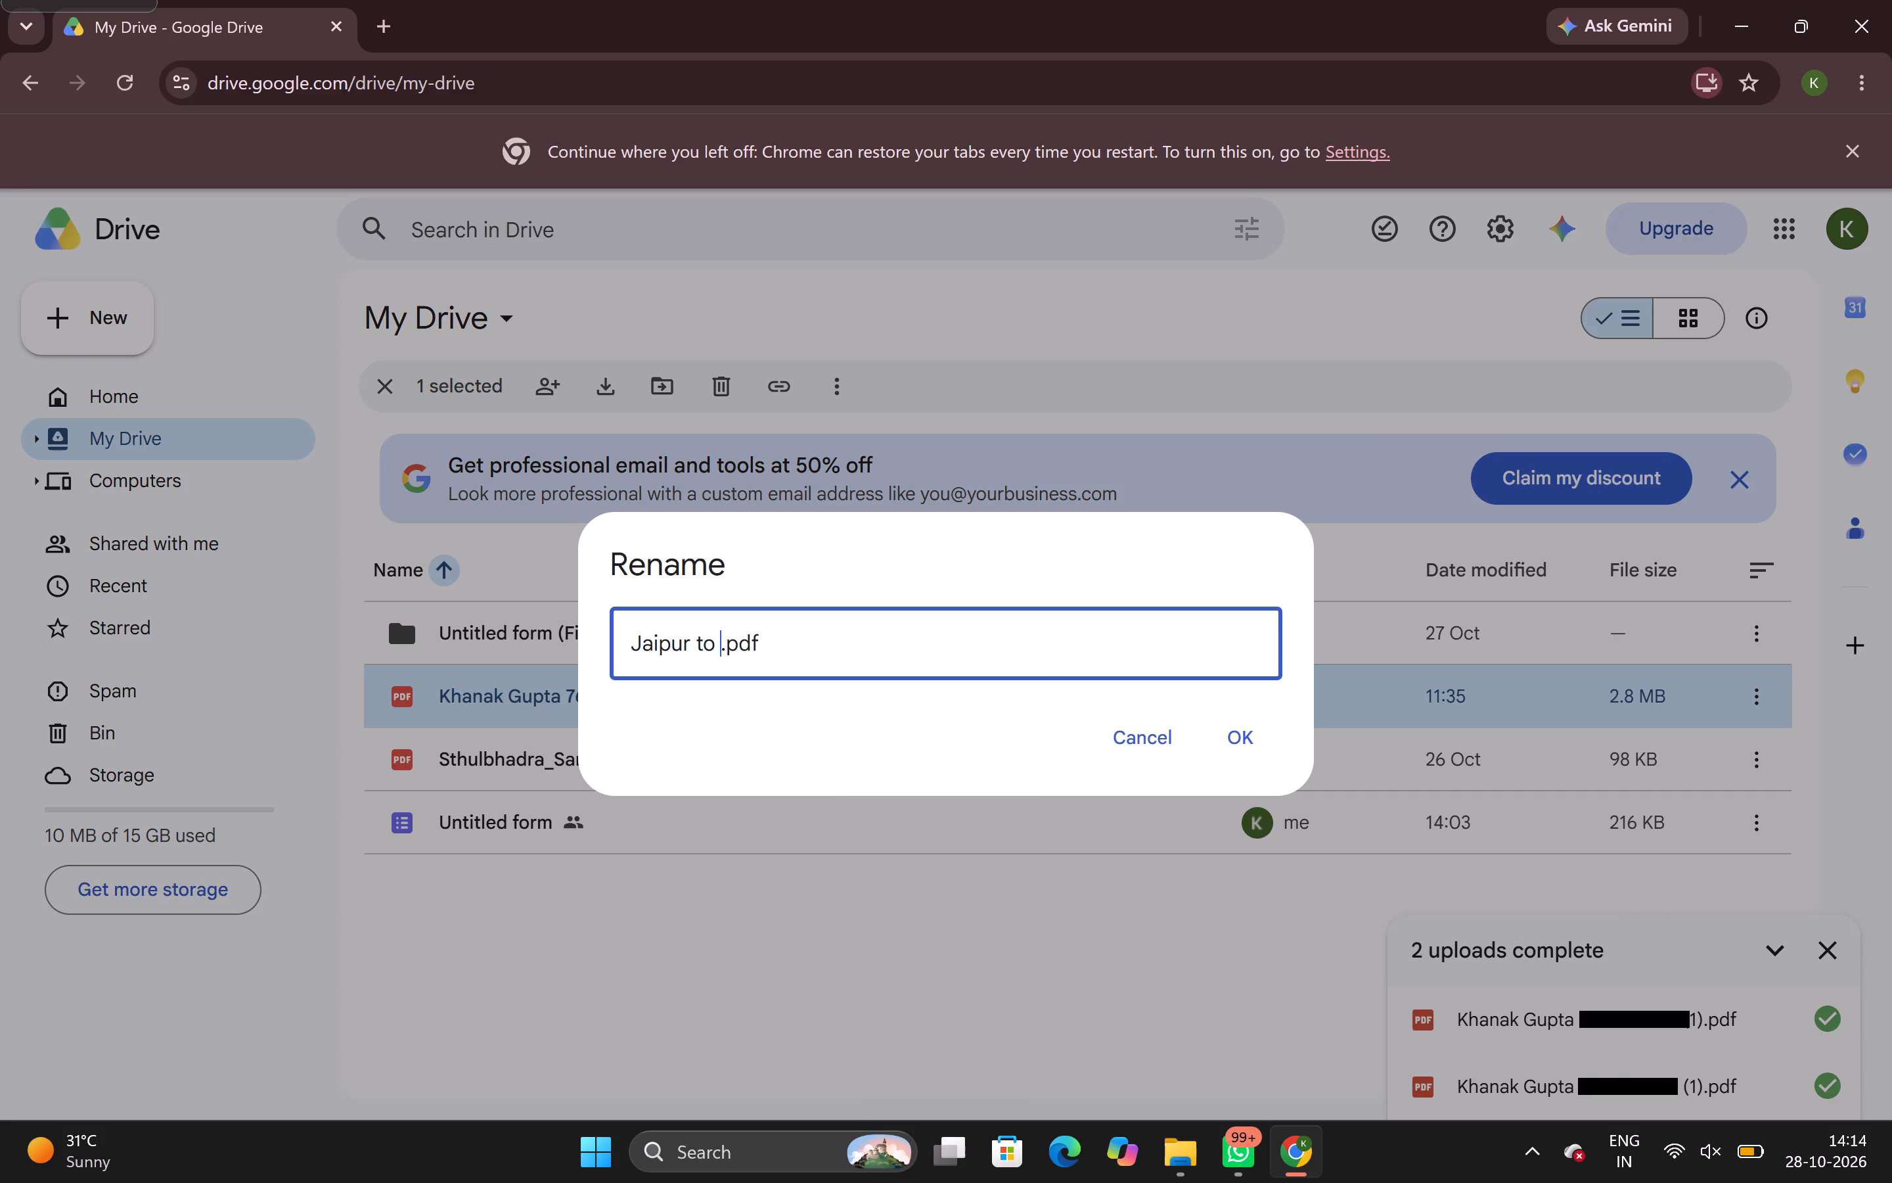
{"action": "type", "text": "JI"}
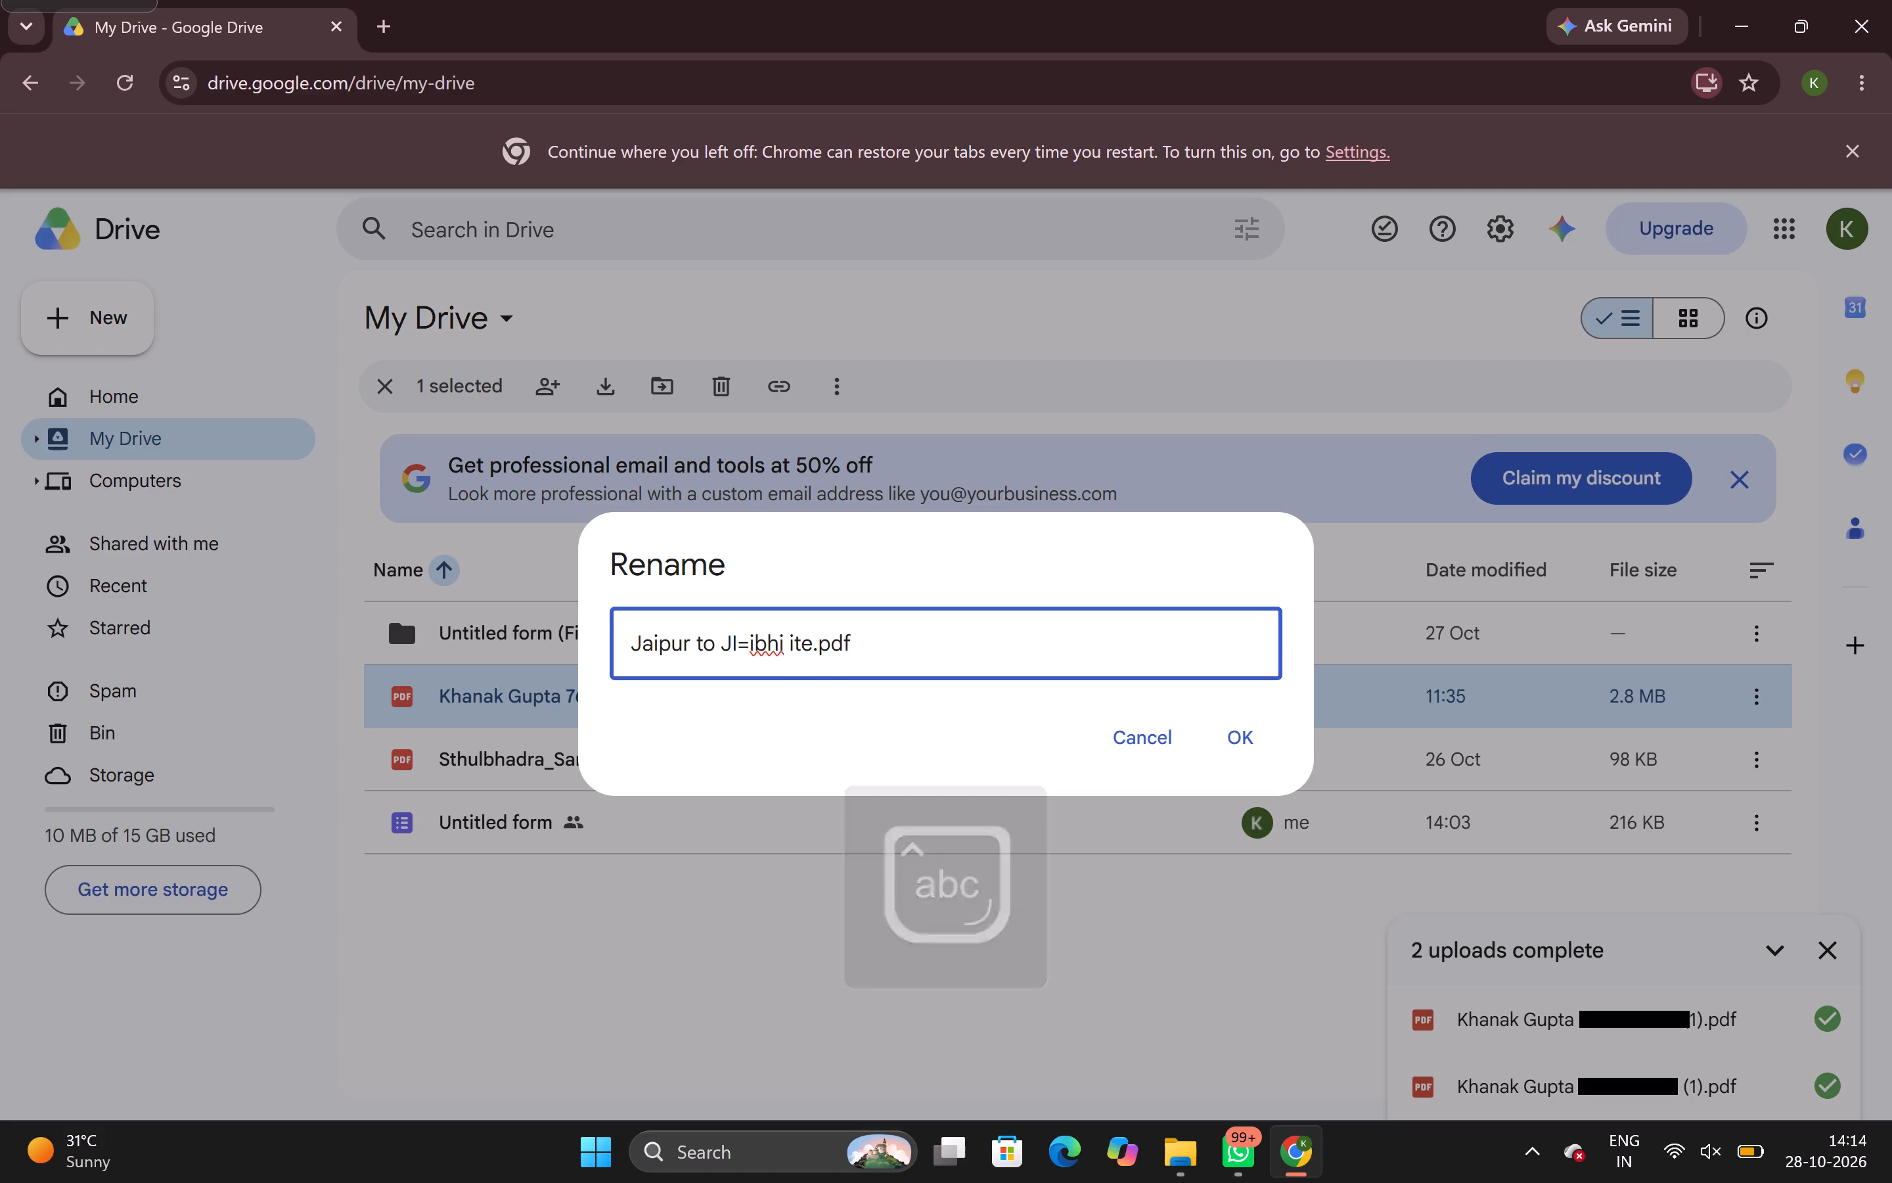
{"action": "key", "text": "BackSpace"}
{"action": "key", "text": "BackSpace"}
{"action": "key", "text": "BackSpace"}
{"action": "key", "text": "BackSpace"}
{"action": "key", "text": "BackSpace"}
{"action": "key", "text": "BackSpace"}
{"action": "key", "text": "BackSpace"}
{"action": "key", "text": "BackSpace"}
{"action": "key", "text": "BackSpace"}
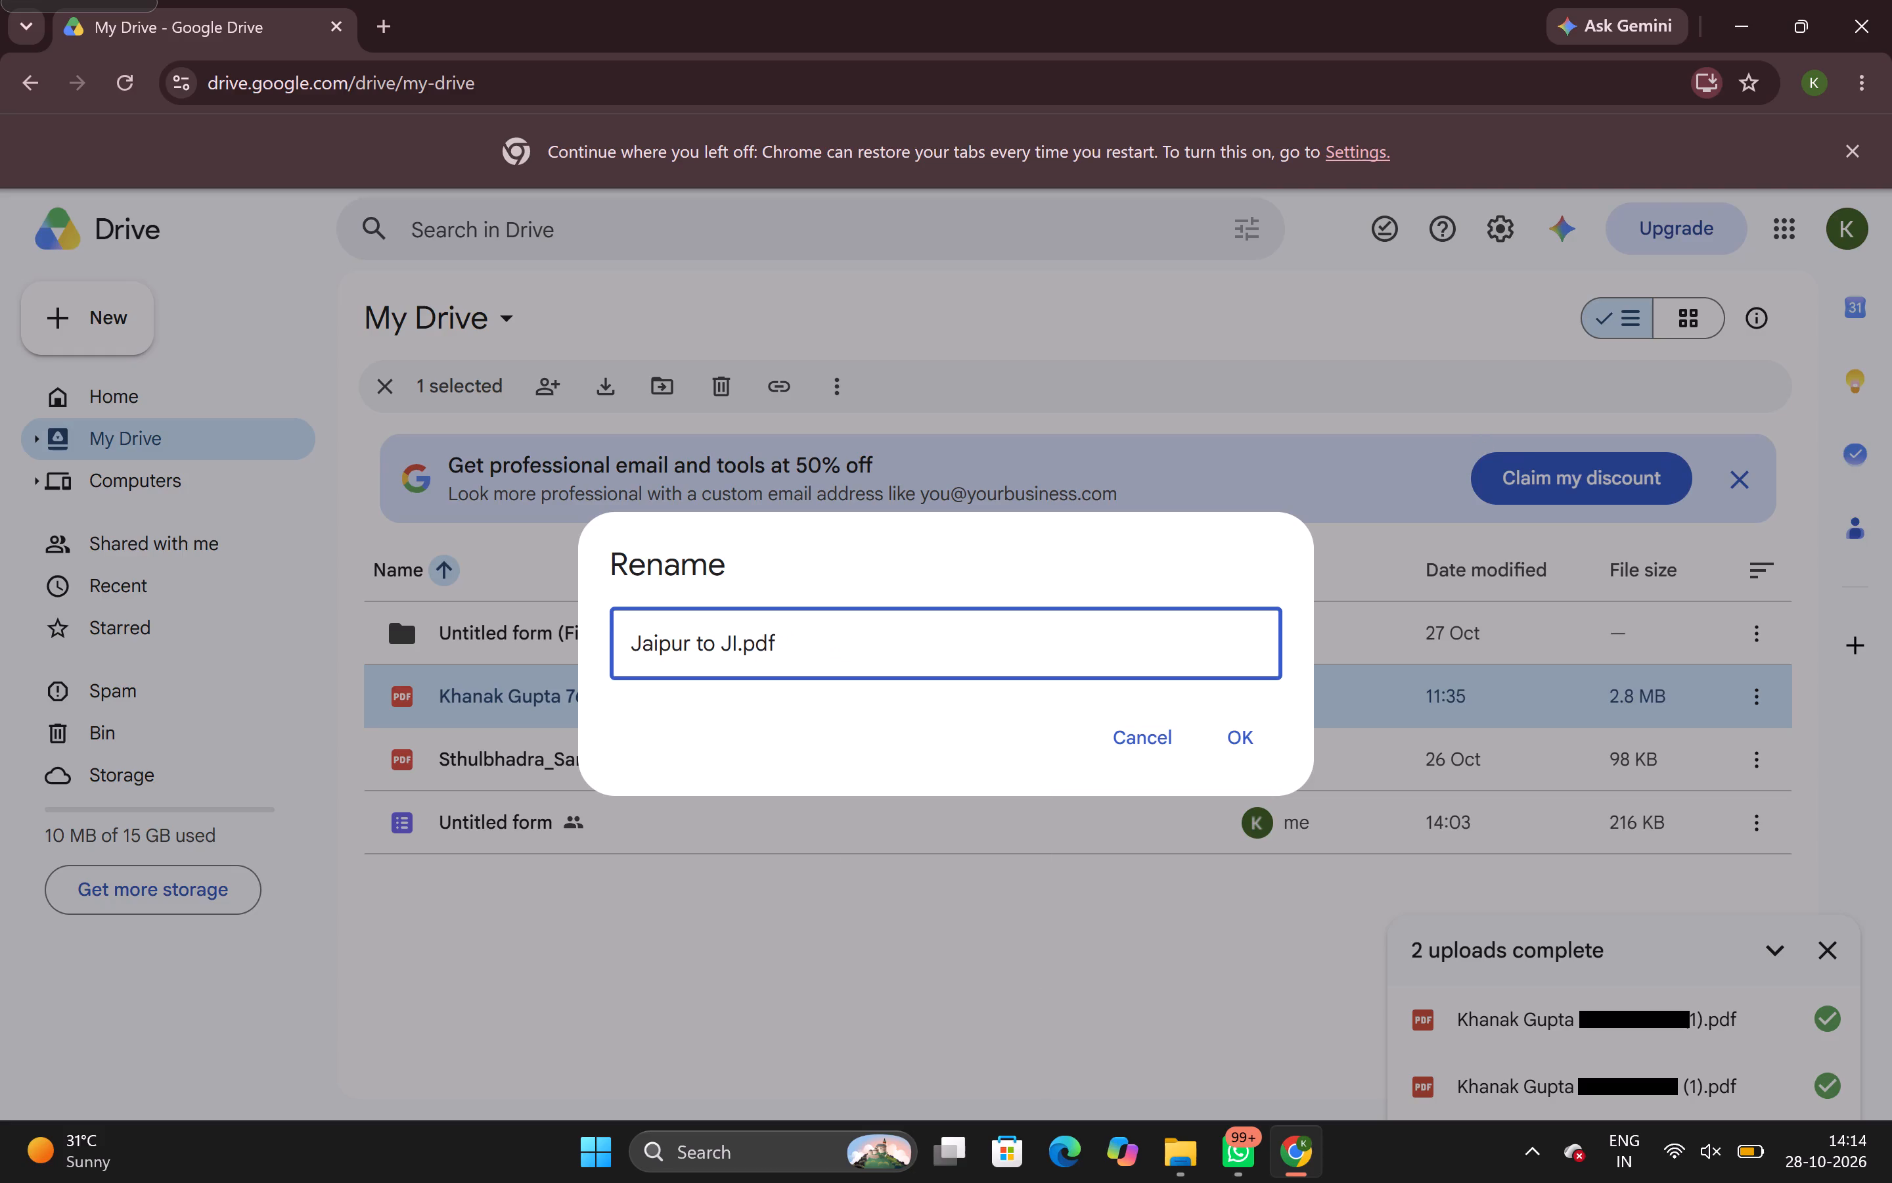
{"action": "key", "text": "BackSpace"}
{"action": "key", "text": "BackSpace"}
{"action": "key", "text": "BackSpace"}
{"action": "key", "text": "space"}
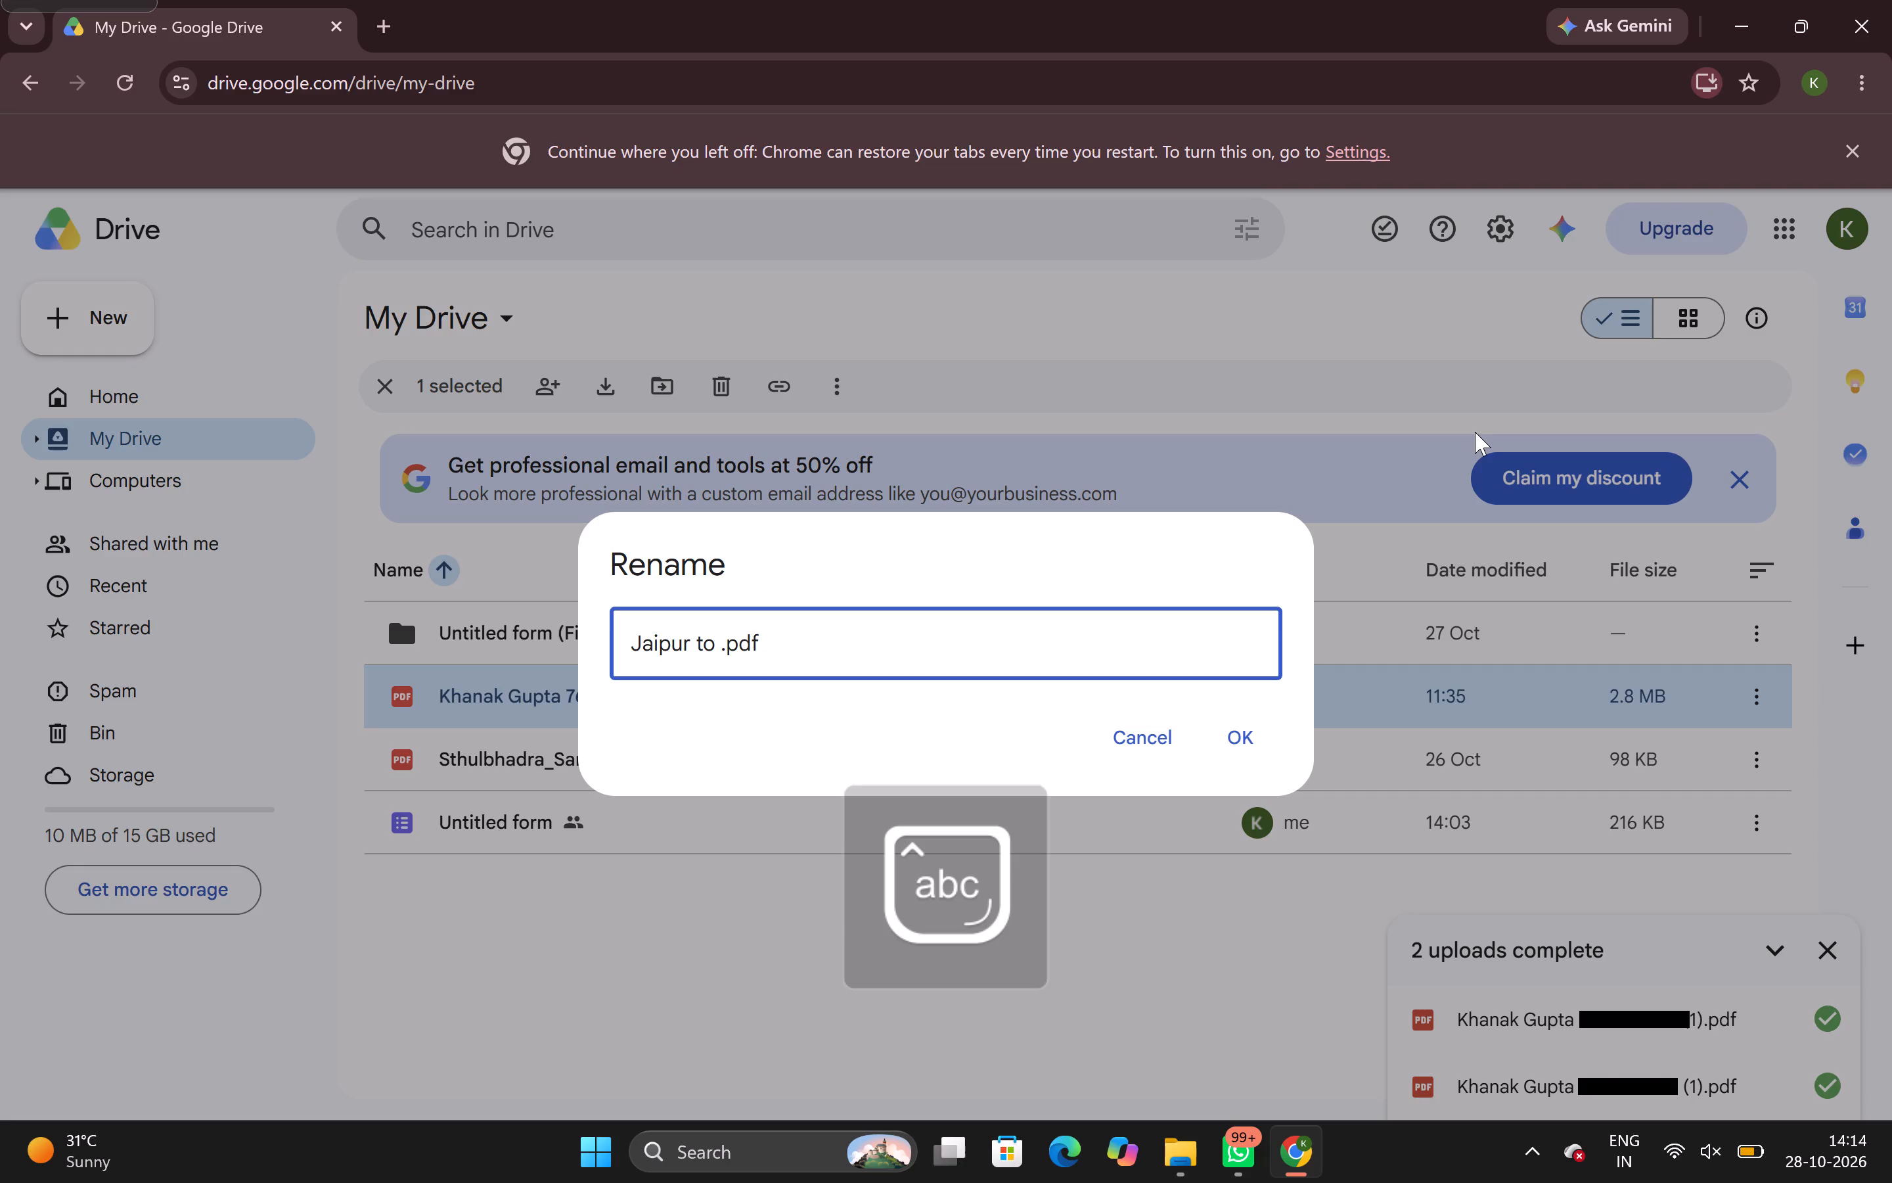
{"action": "key", "text": "j"}
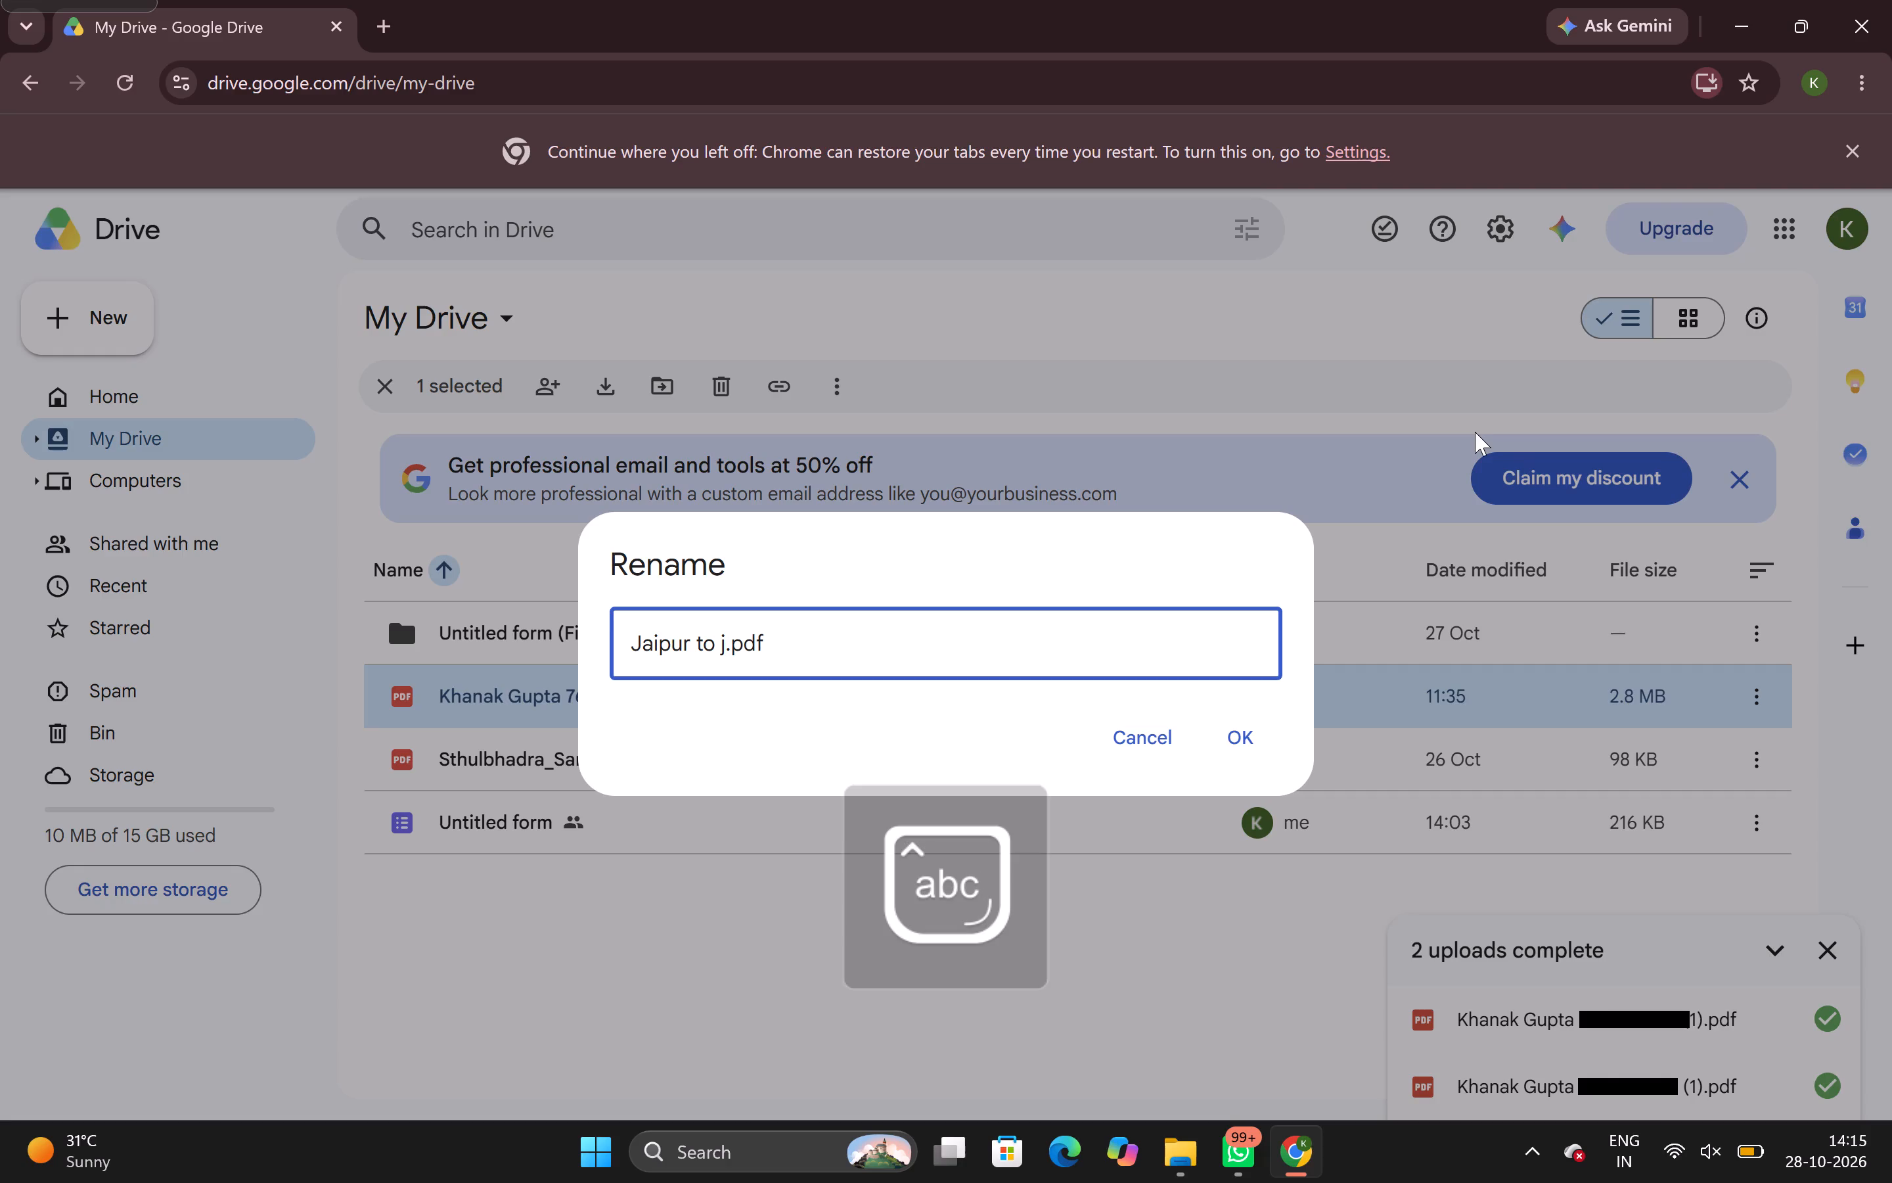
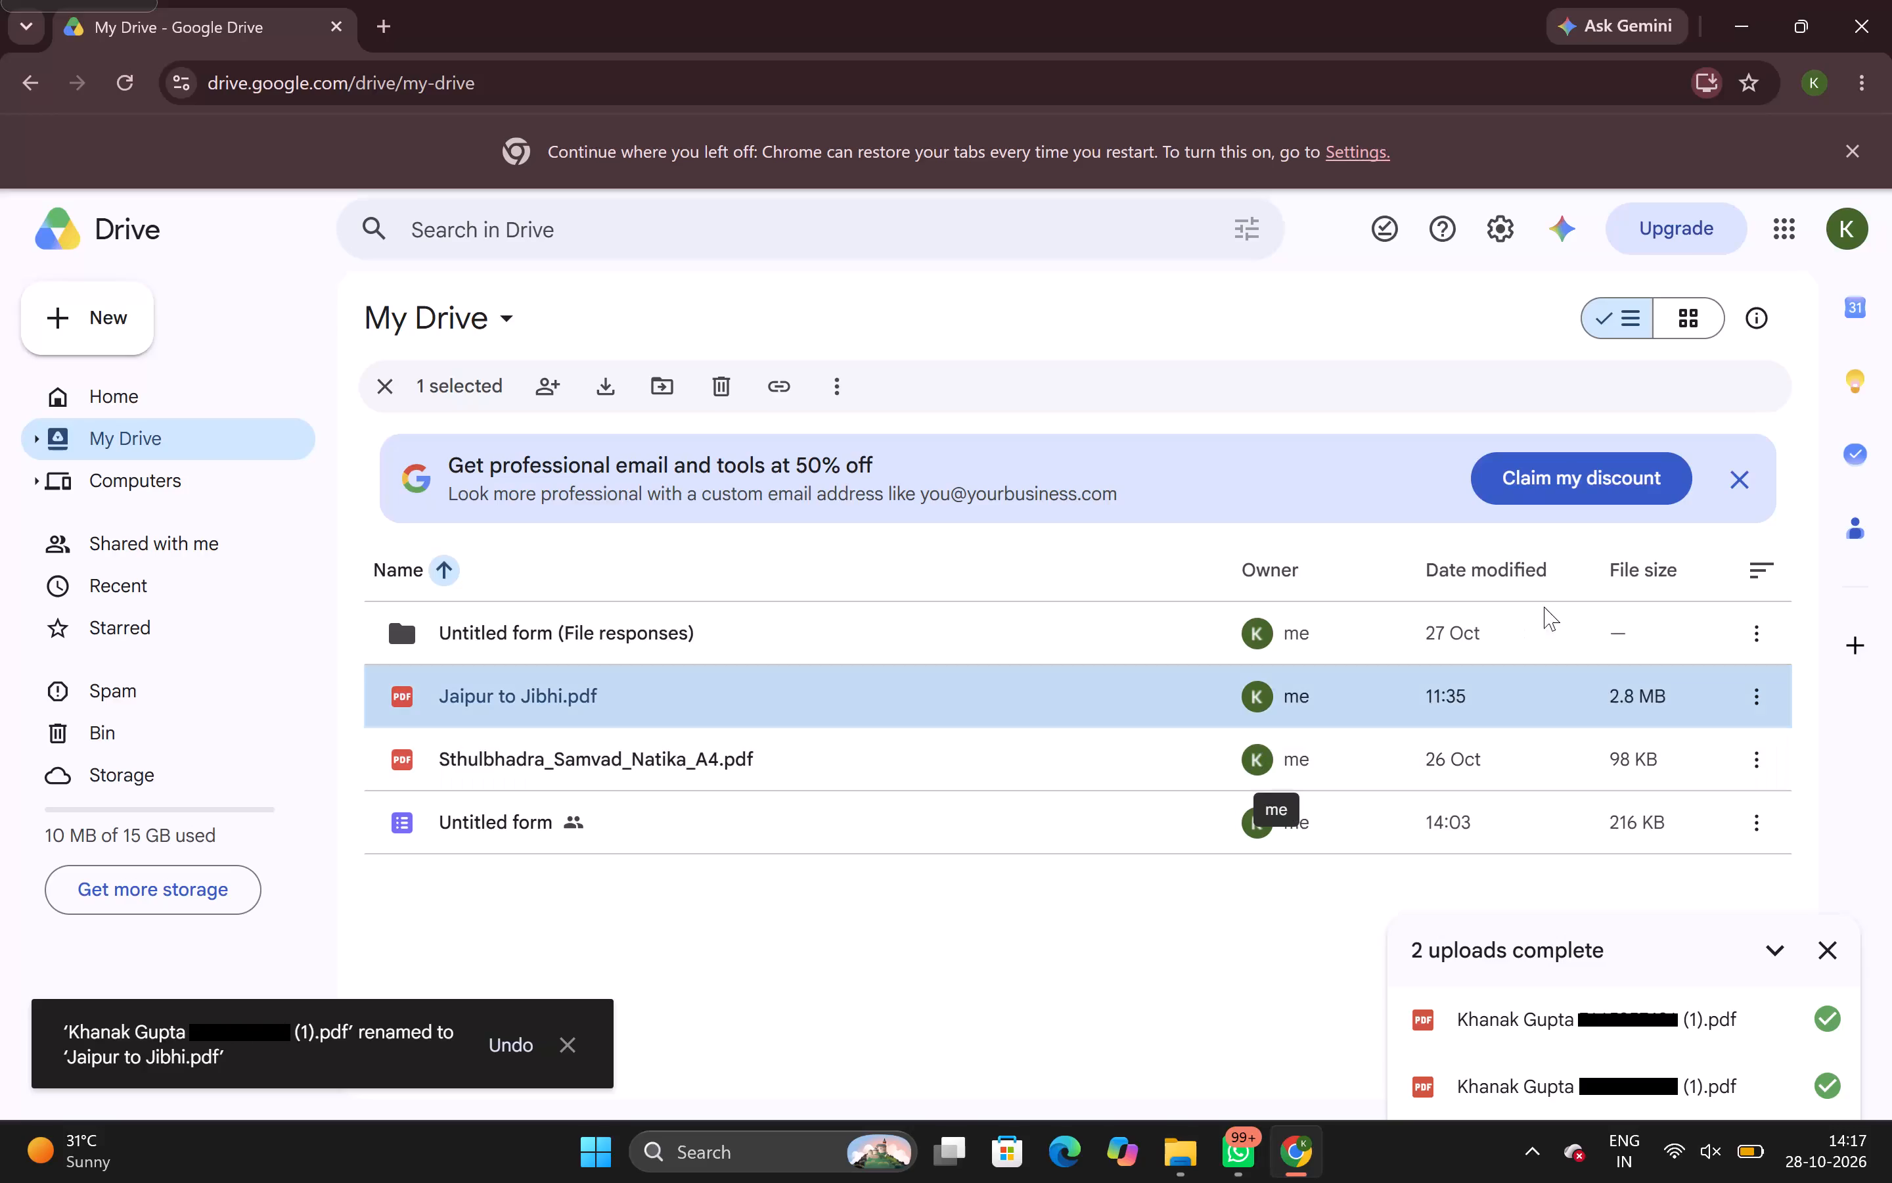
Preview the pages of Jaipur to Jibhi.pdf from My Drive to check its content, and close the preview.
{"action": "double_click", "coordinate": [1125, 694]}
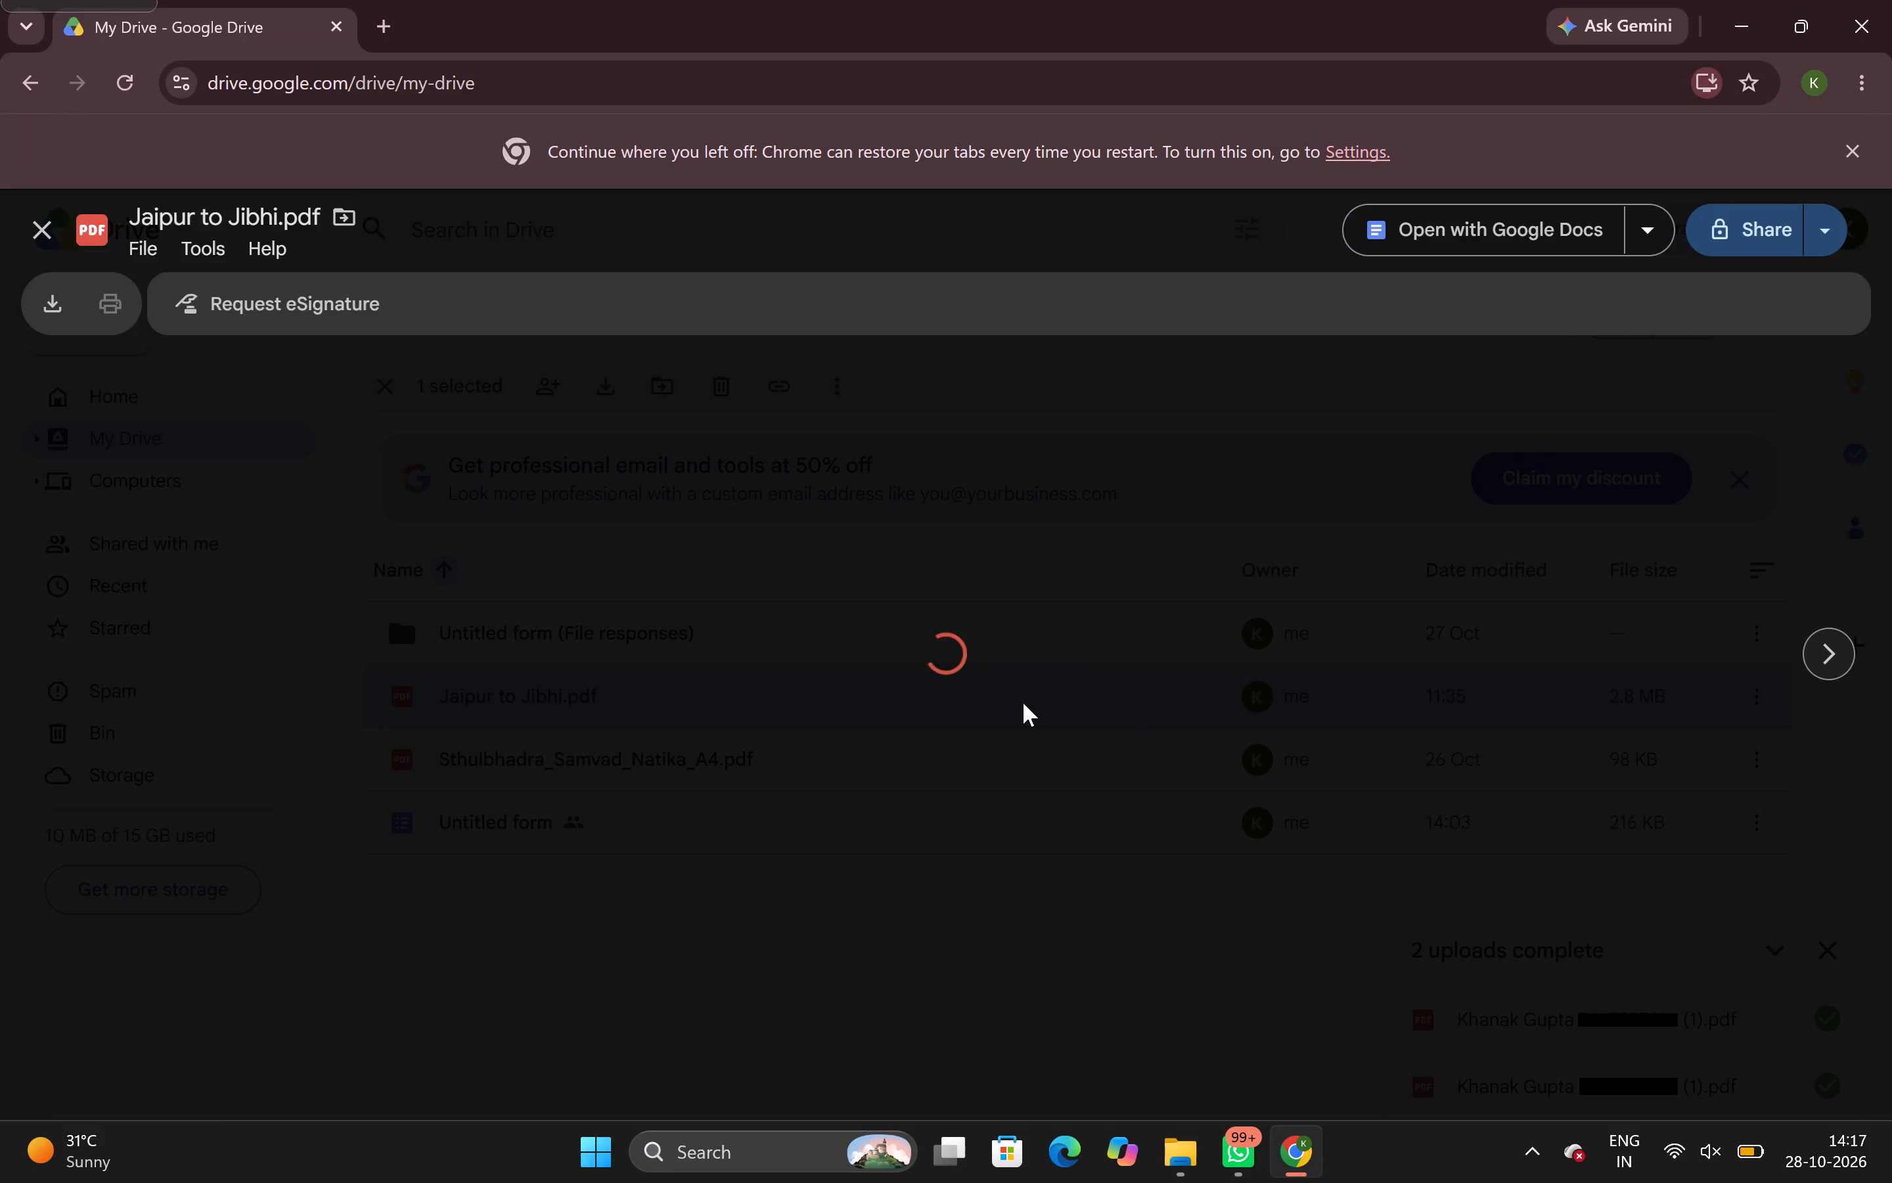
{"action": "scroll", "coordinate": [1023, 703], "scroll_direction": "down", "scroll_amount": 16}
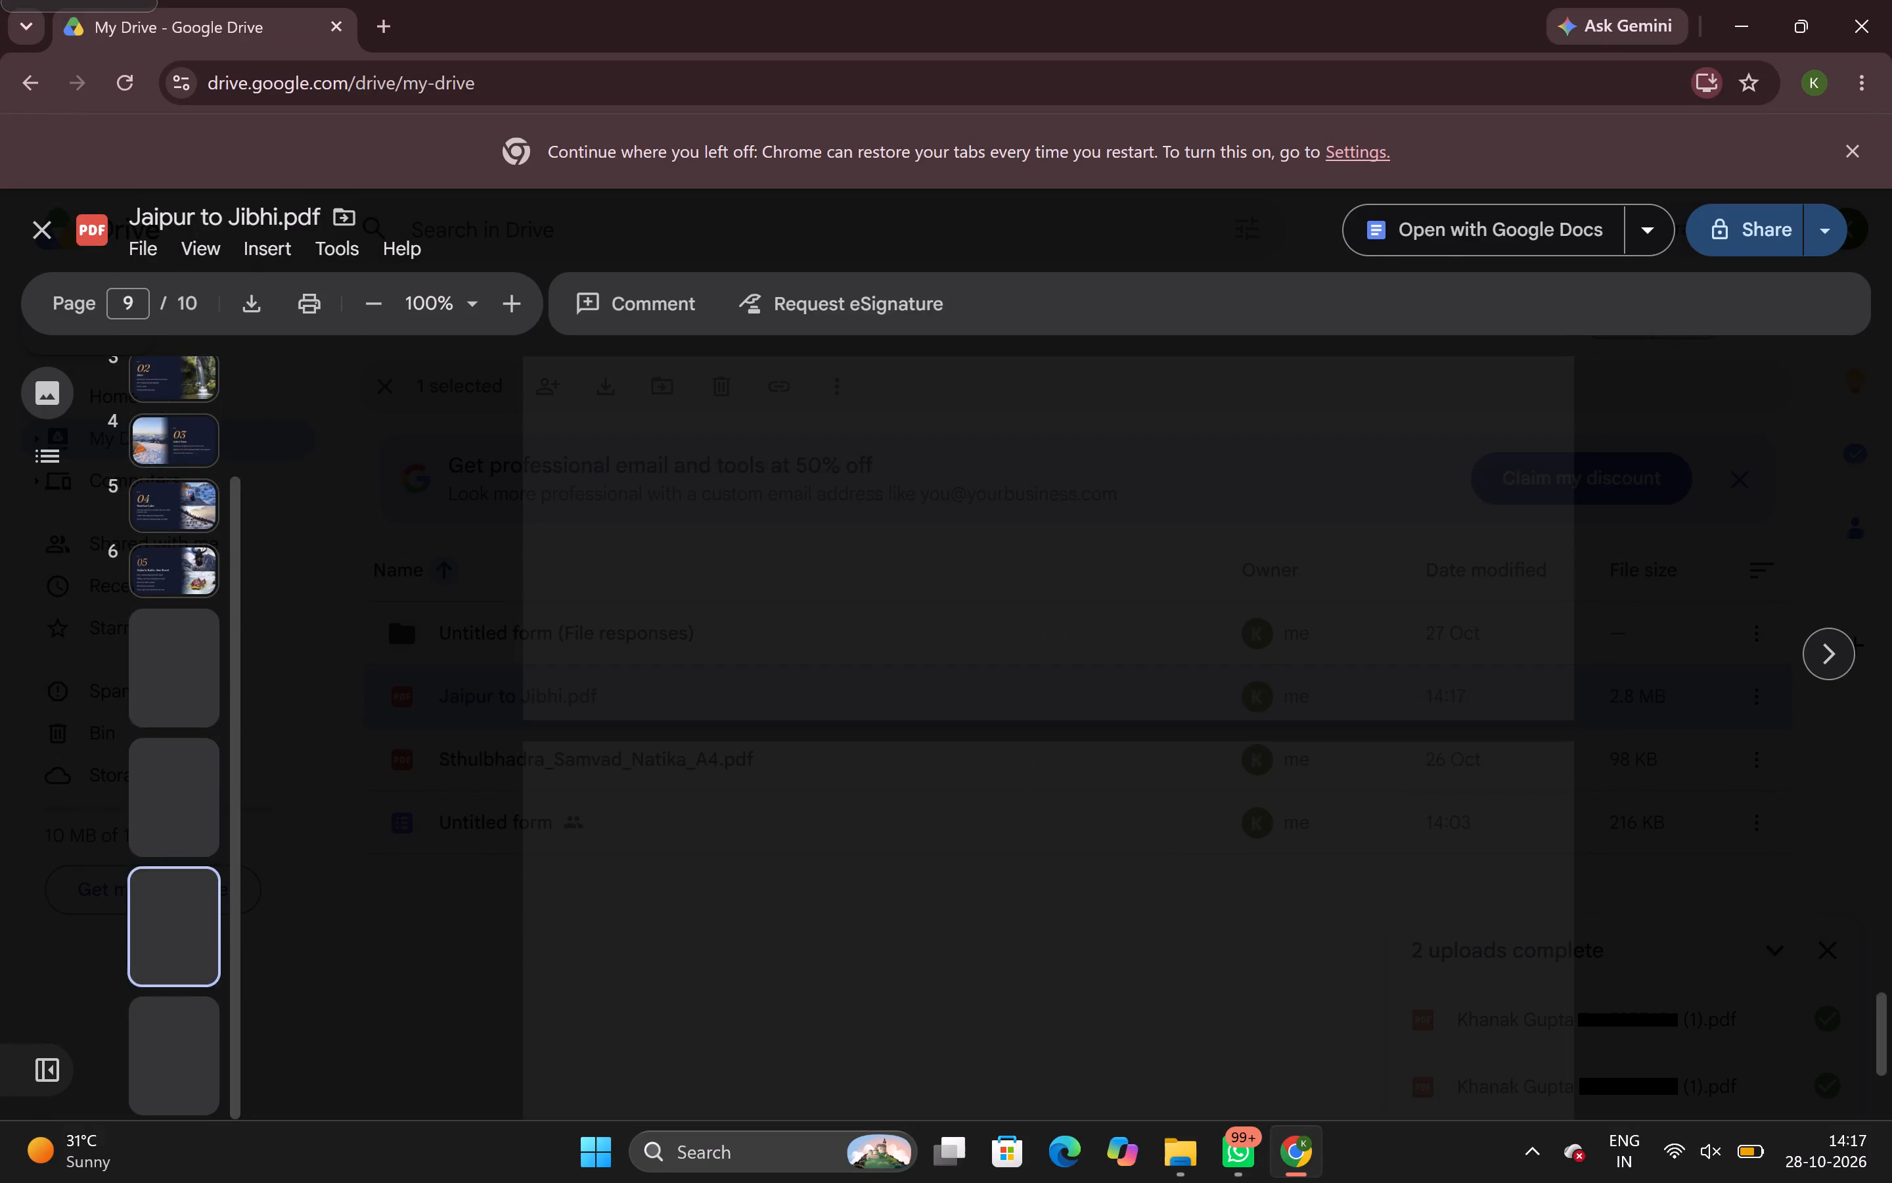
{"action": "scroll", "coordinate": [1023, 703], "scroll_direction": "down", "scroll_amount": 4}
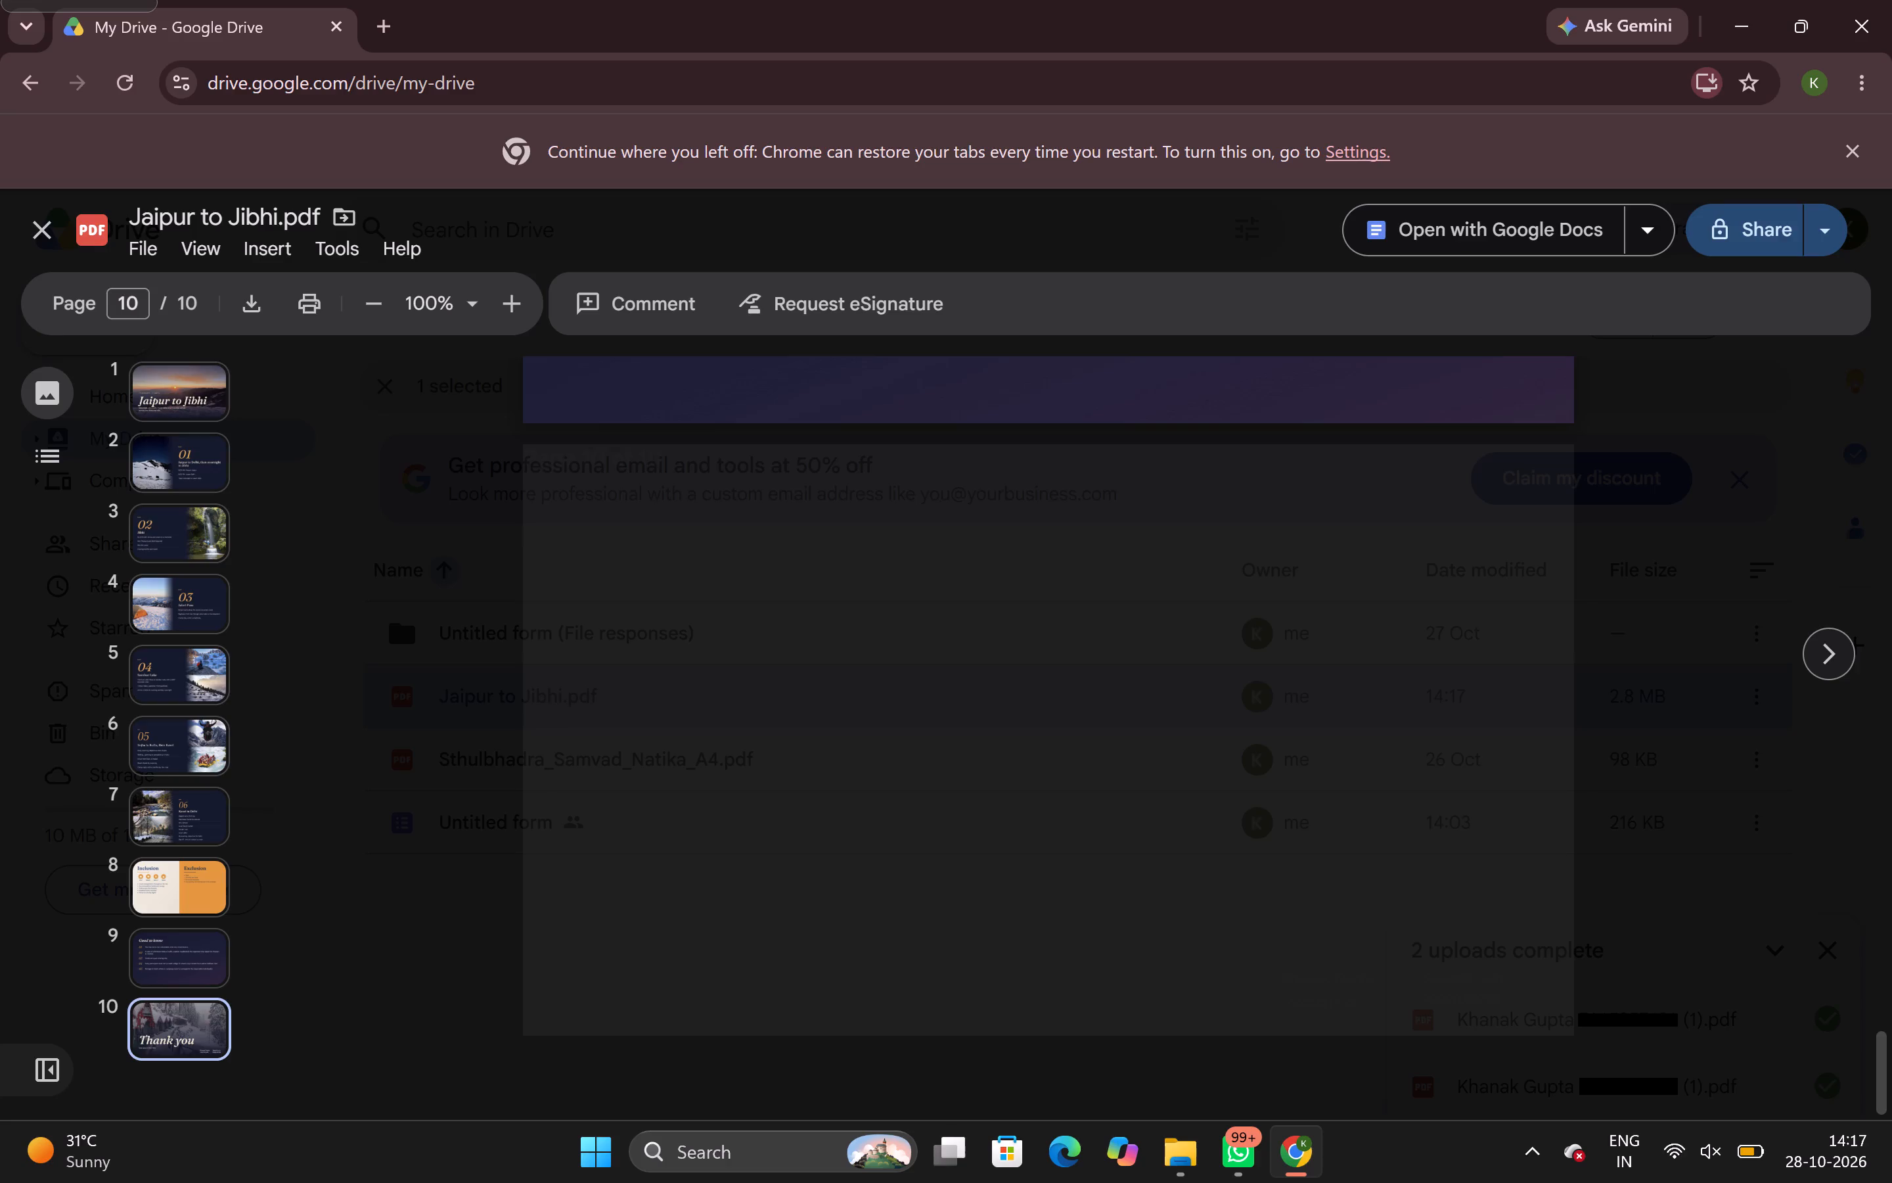
{"action": "scroll", "coordinate": [390, 768], "scroll_direction": "up", "scroll_amount": 5}
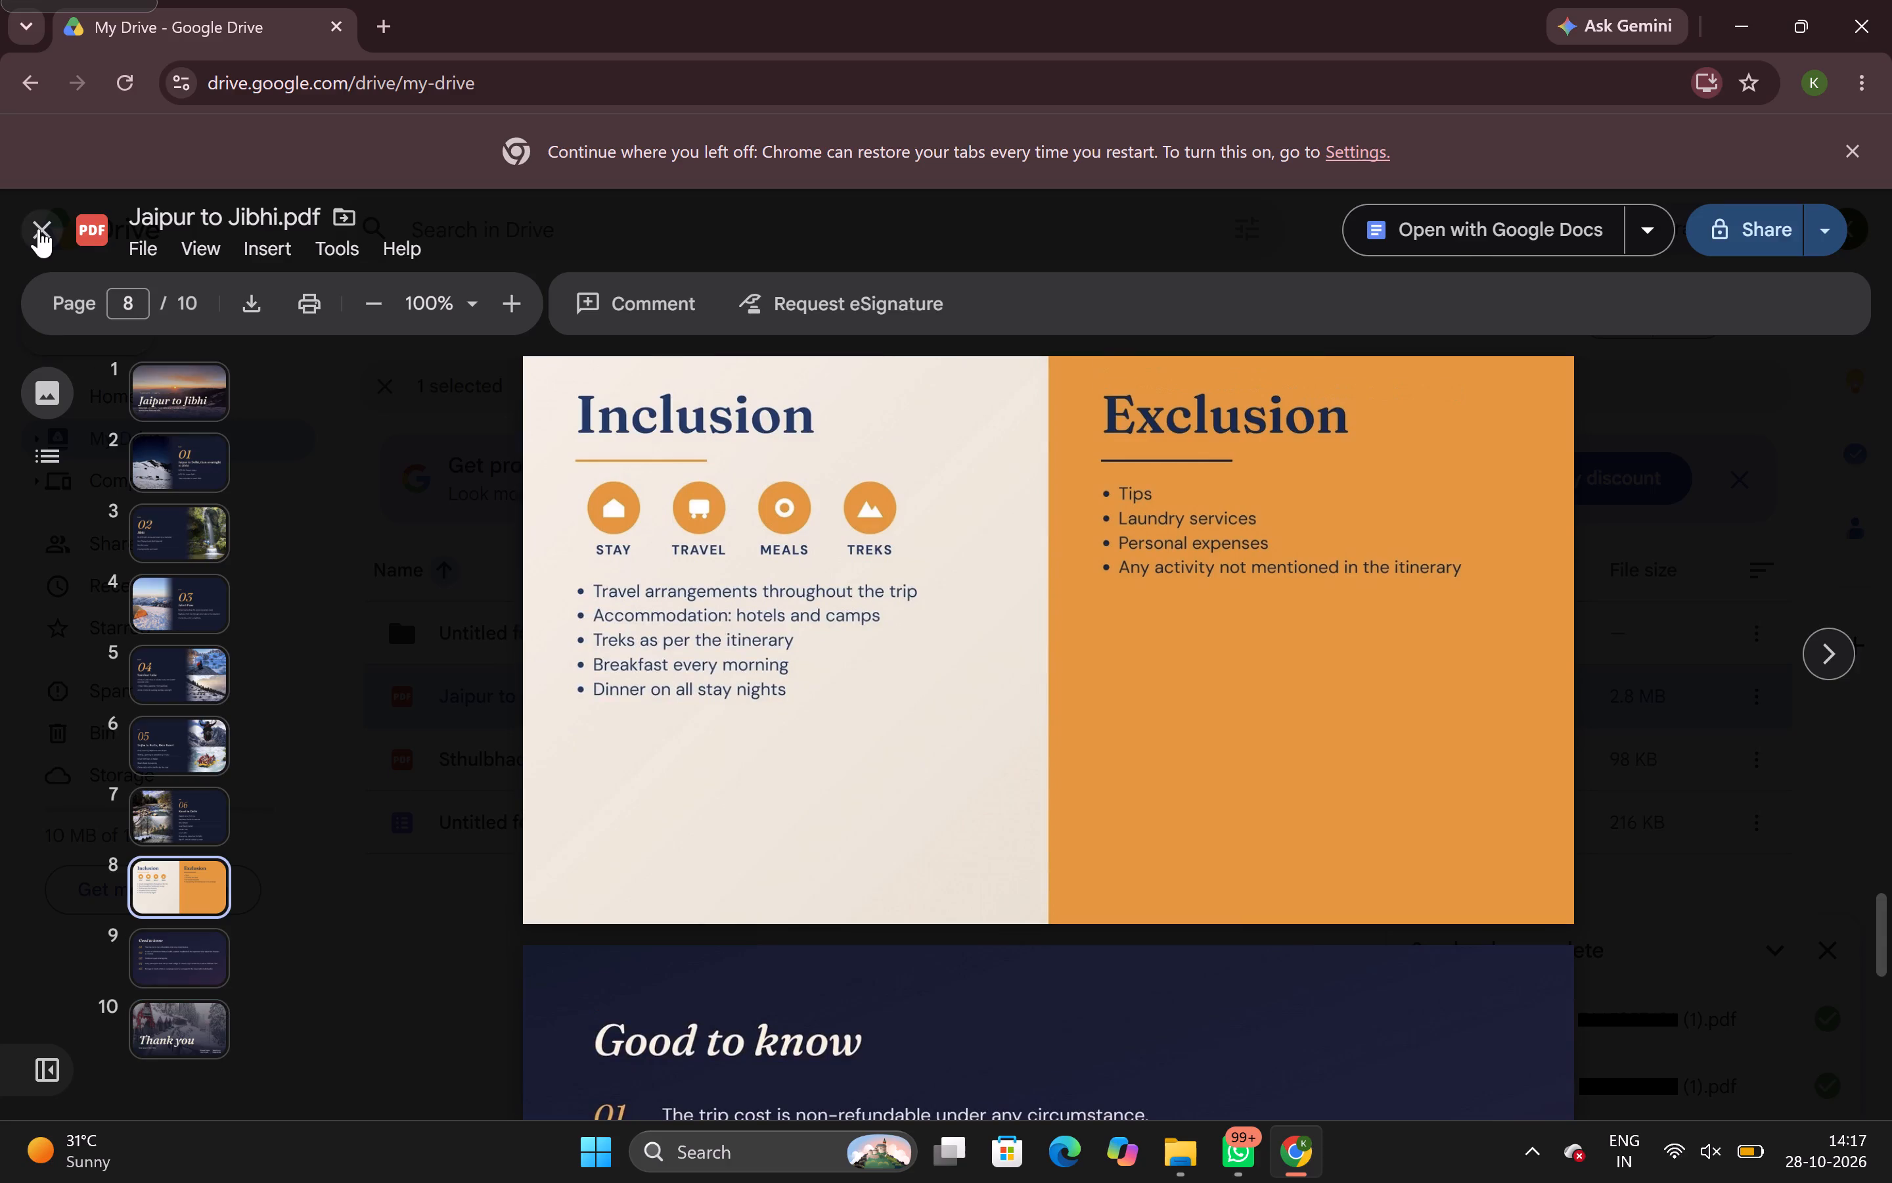
{"action": "left_click", "coordinate": [39, 229]}
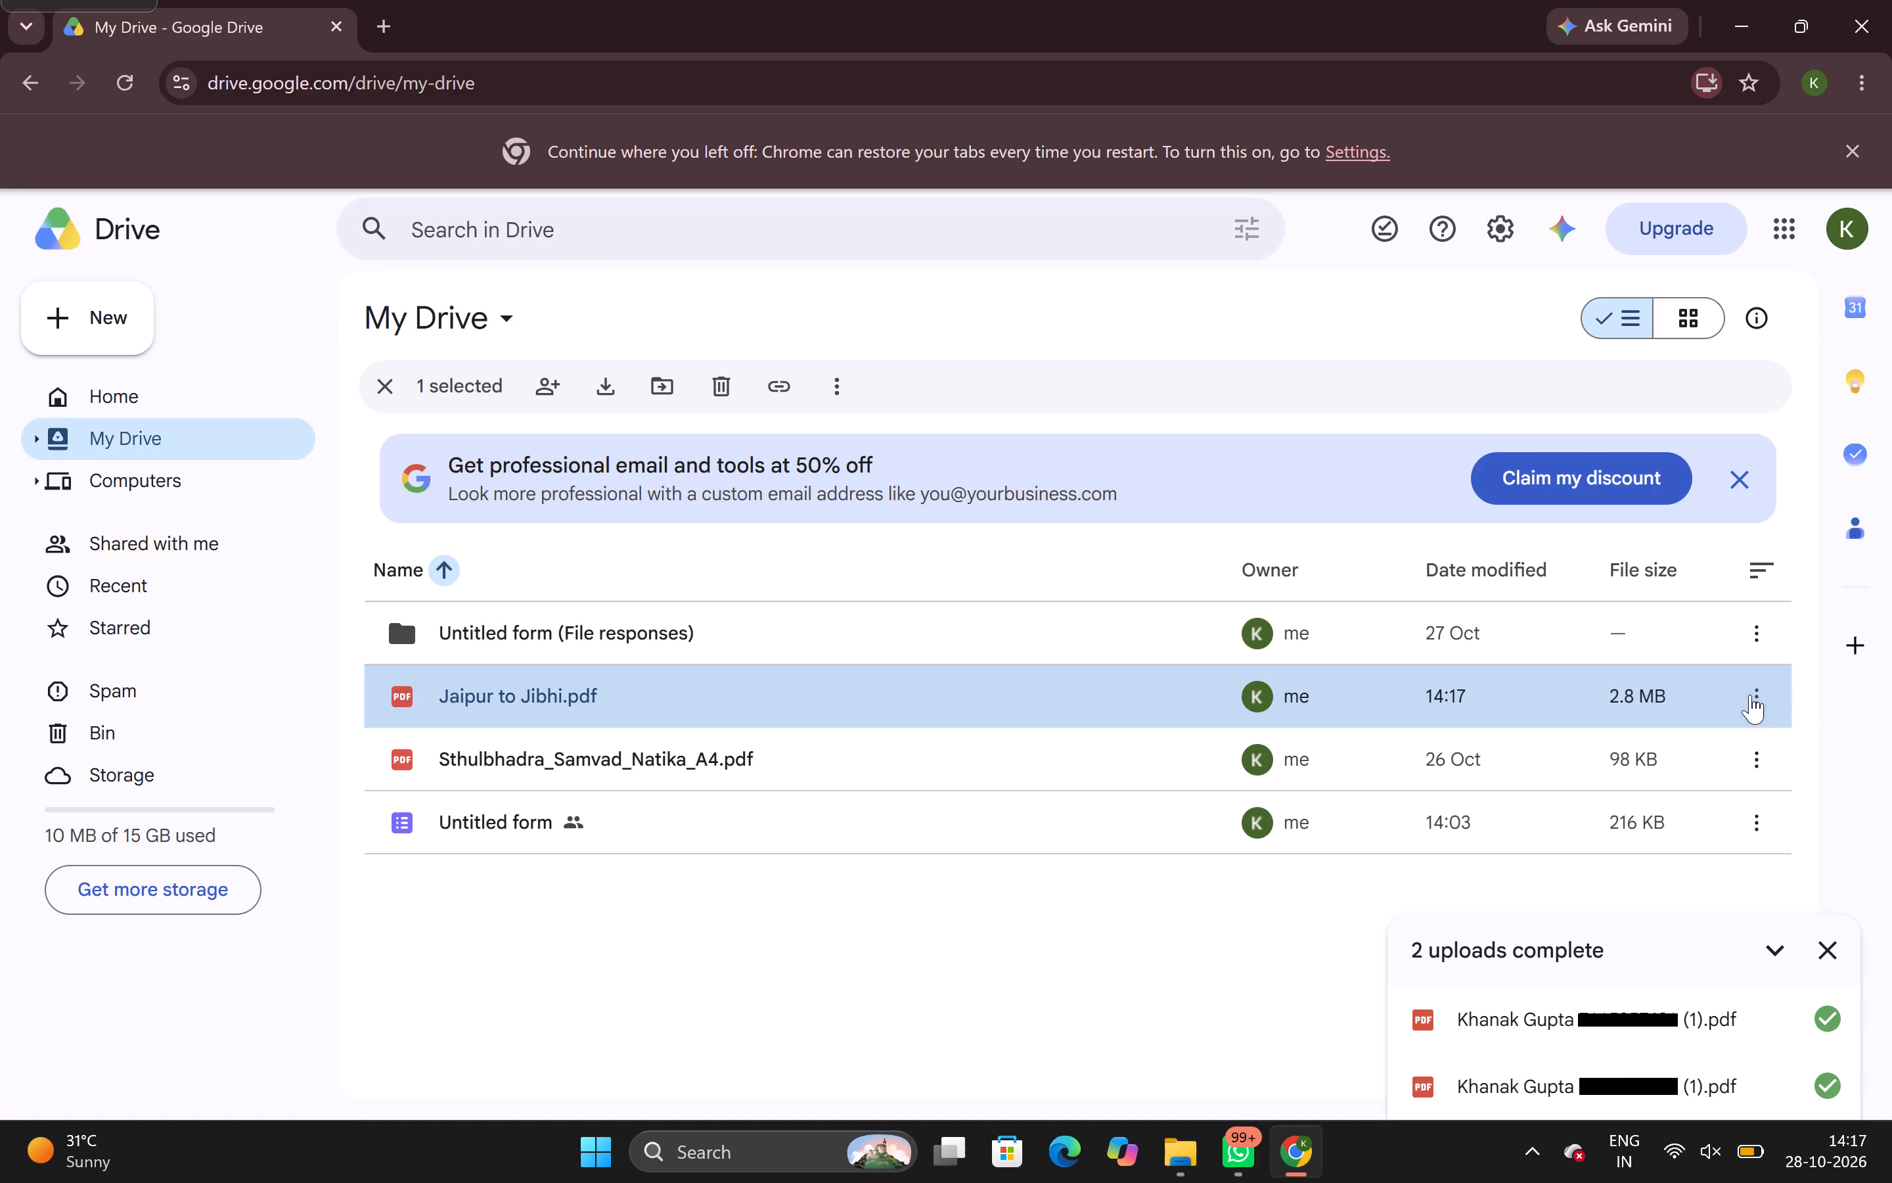
Copy the sharing link of Jaipur to Jibhi.pdf in My Drive.
{"action": "left_click", "coordinate": [1764, 689]}
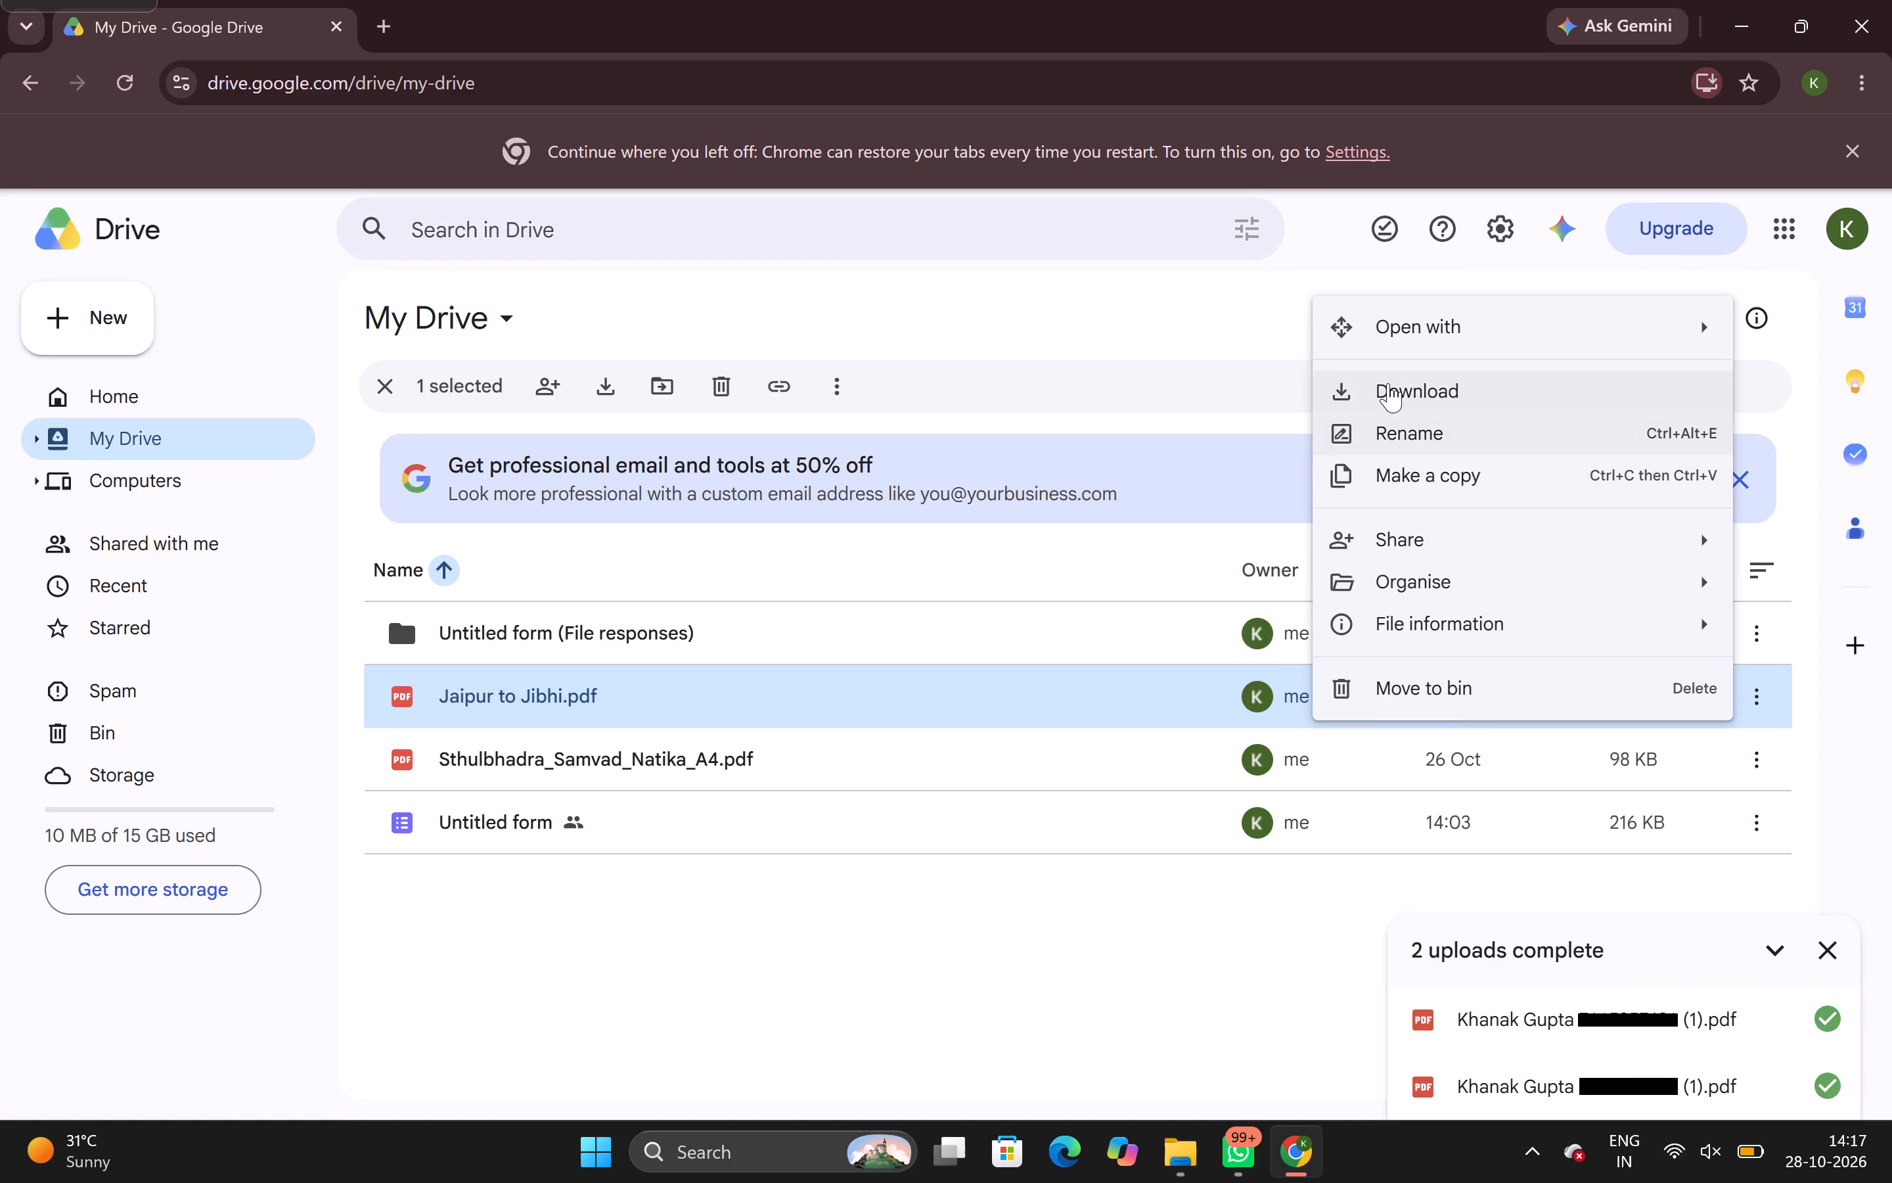
{"action": "left_click", "coordinate": [1125, 591]}
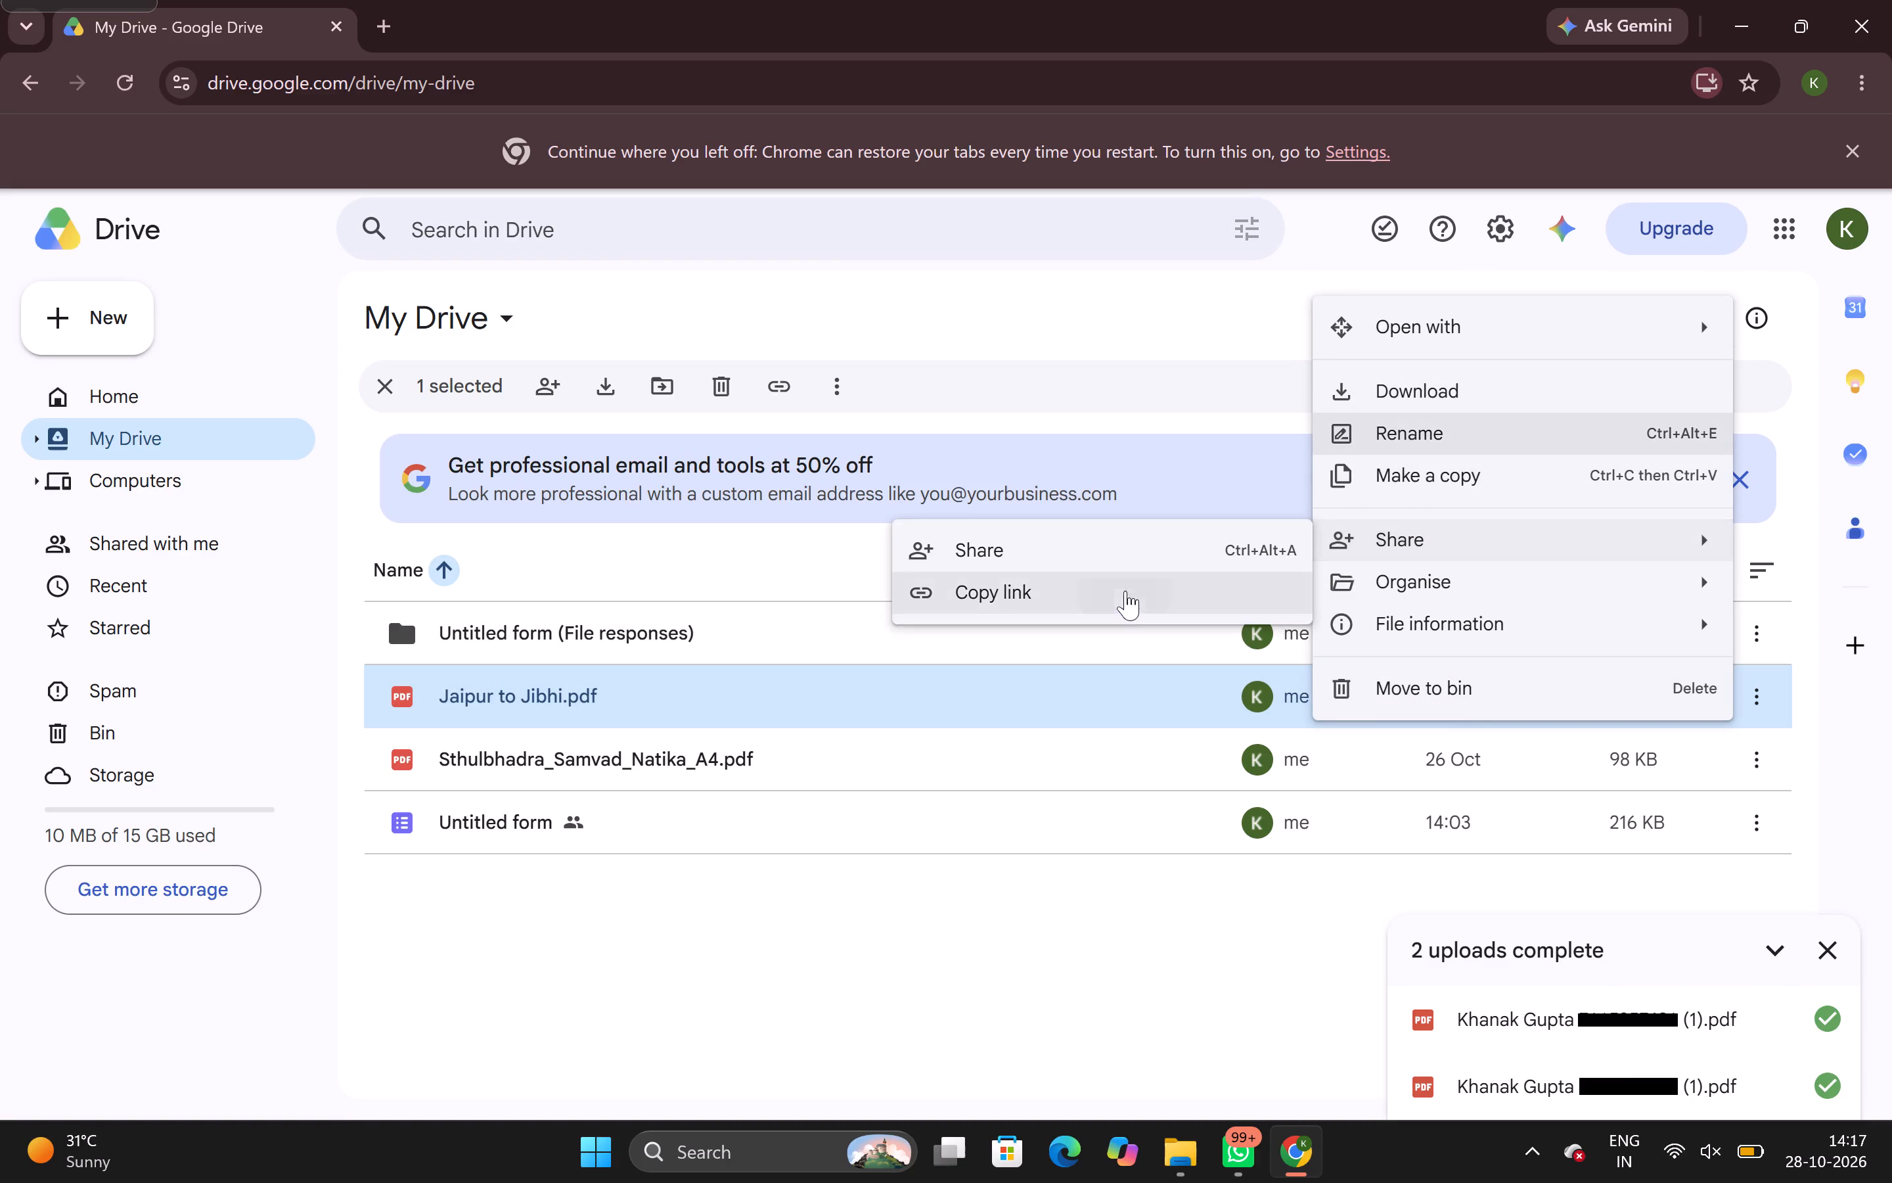
{"action": "left_click", "coordinate": [264, 22]}
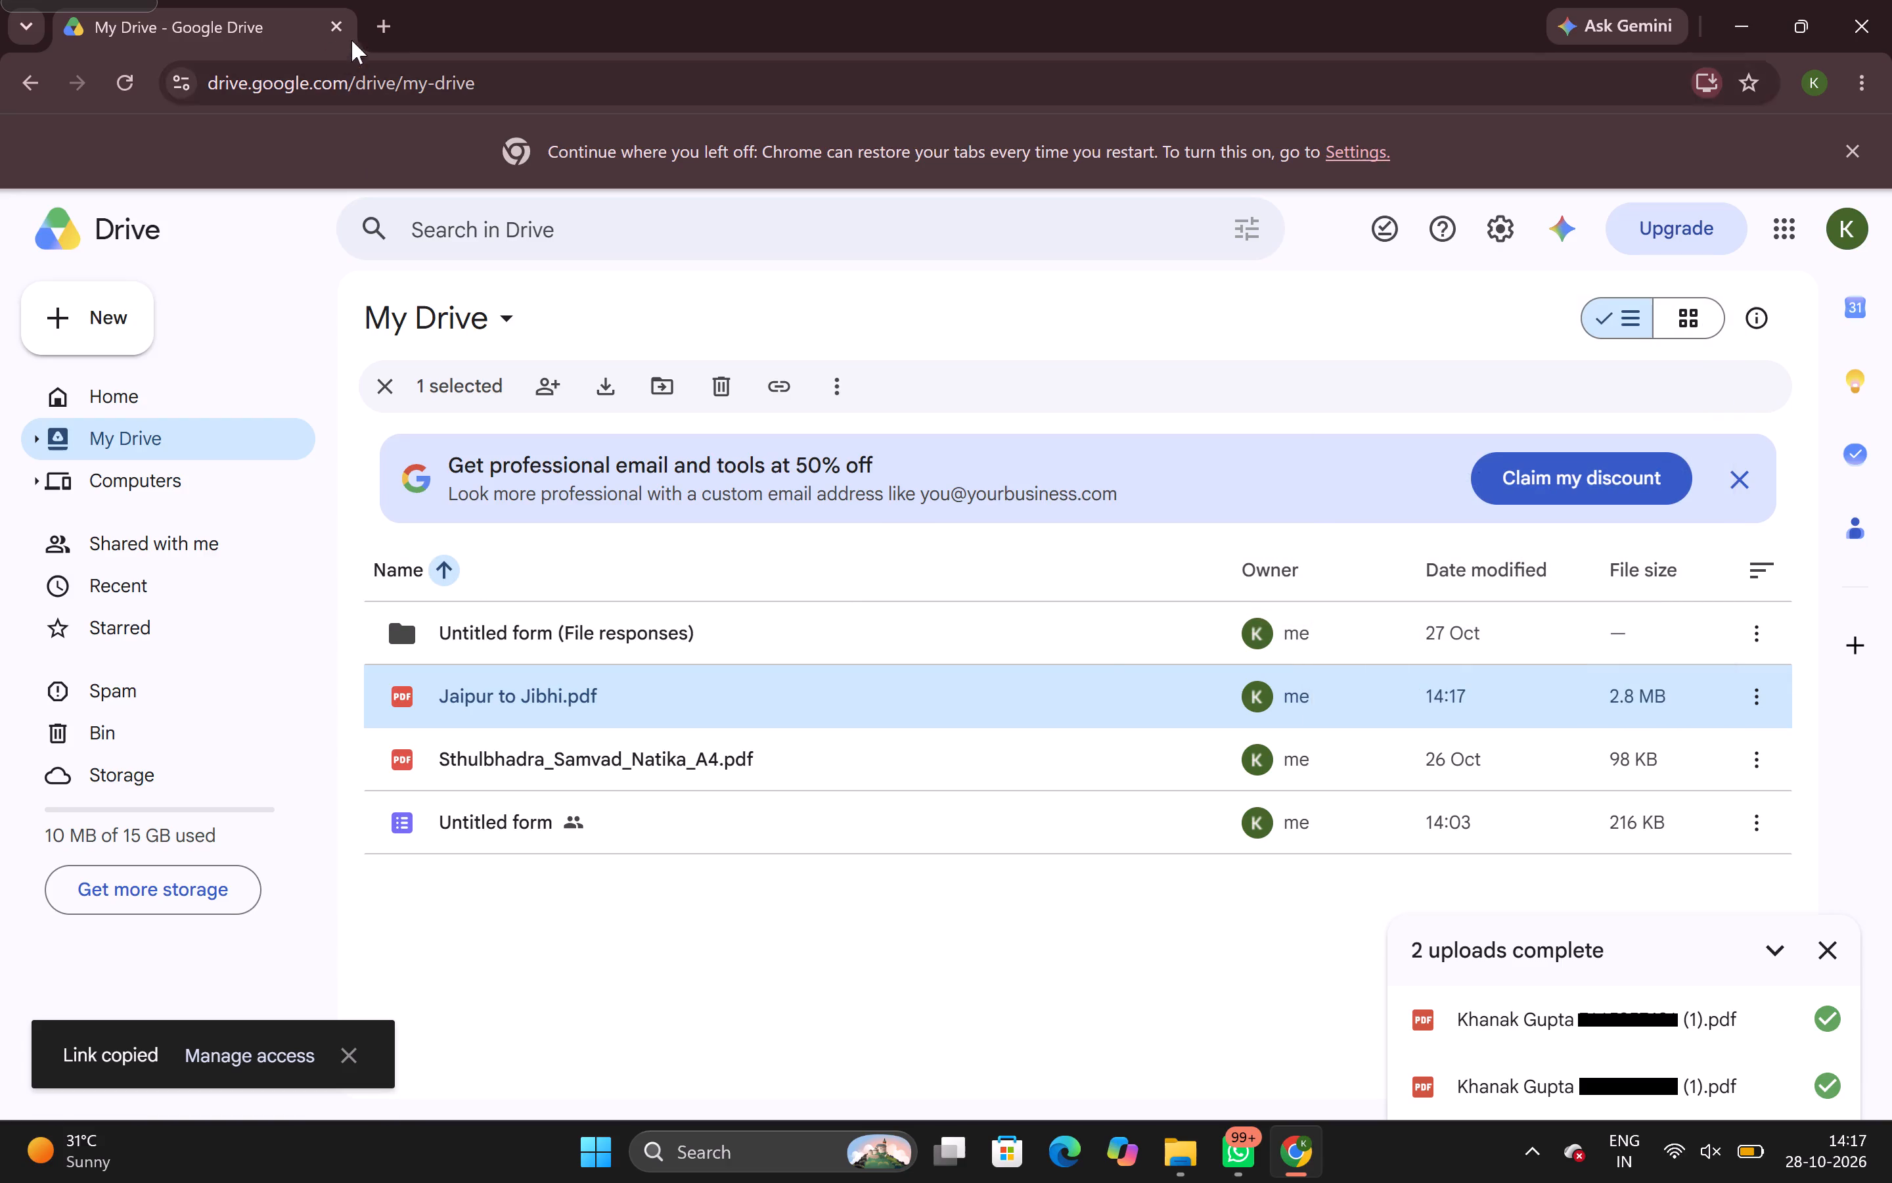
Find Google Forms in a new browser tab with the search "google forms create" and open the recent Pahadon Wali Trip form.
{"action": "left_click", "coordinate": [375, 9]}
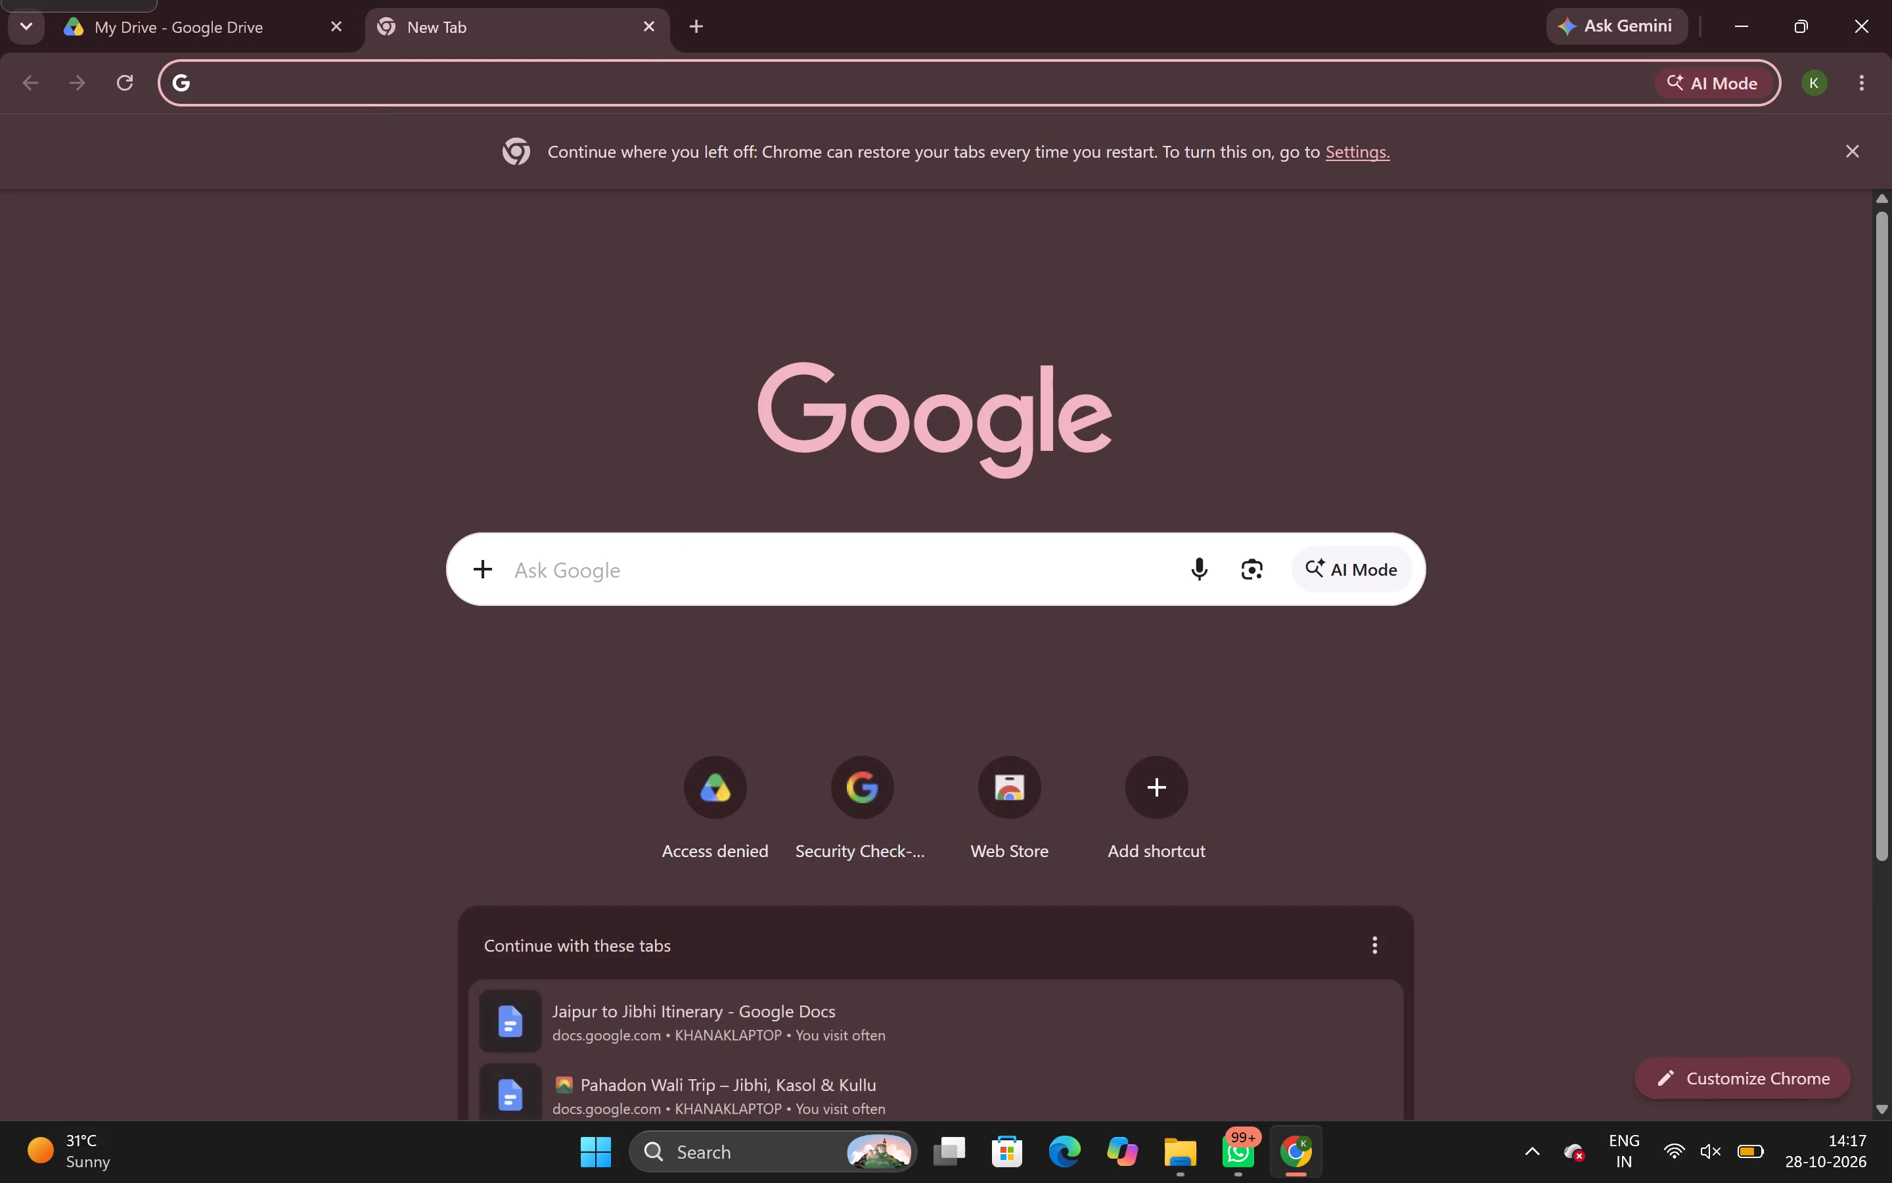
{"action": "left_click", "coordinate": [679, 553]}
{"action": "double_click", "coordinate": [711, 635]}
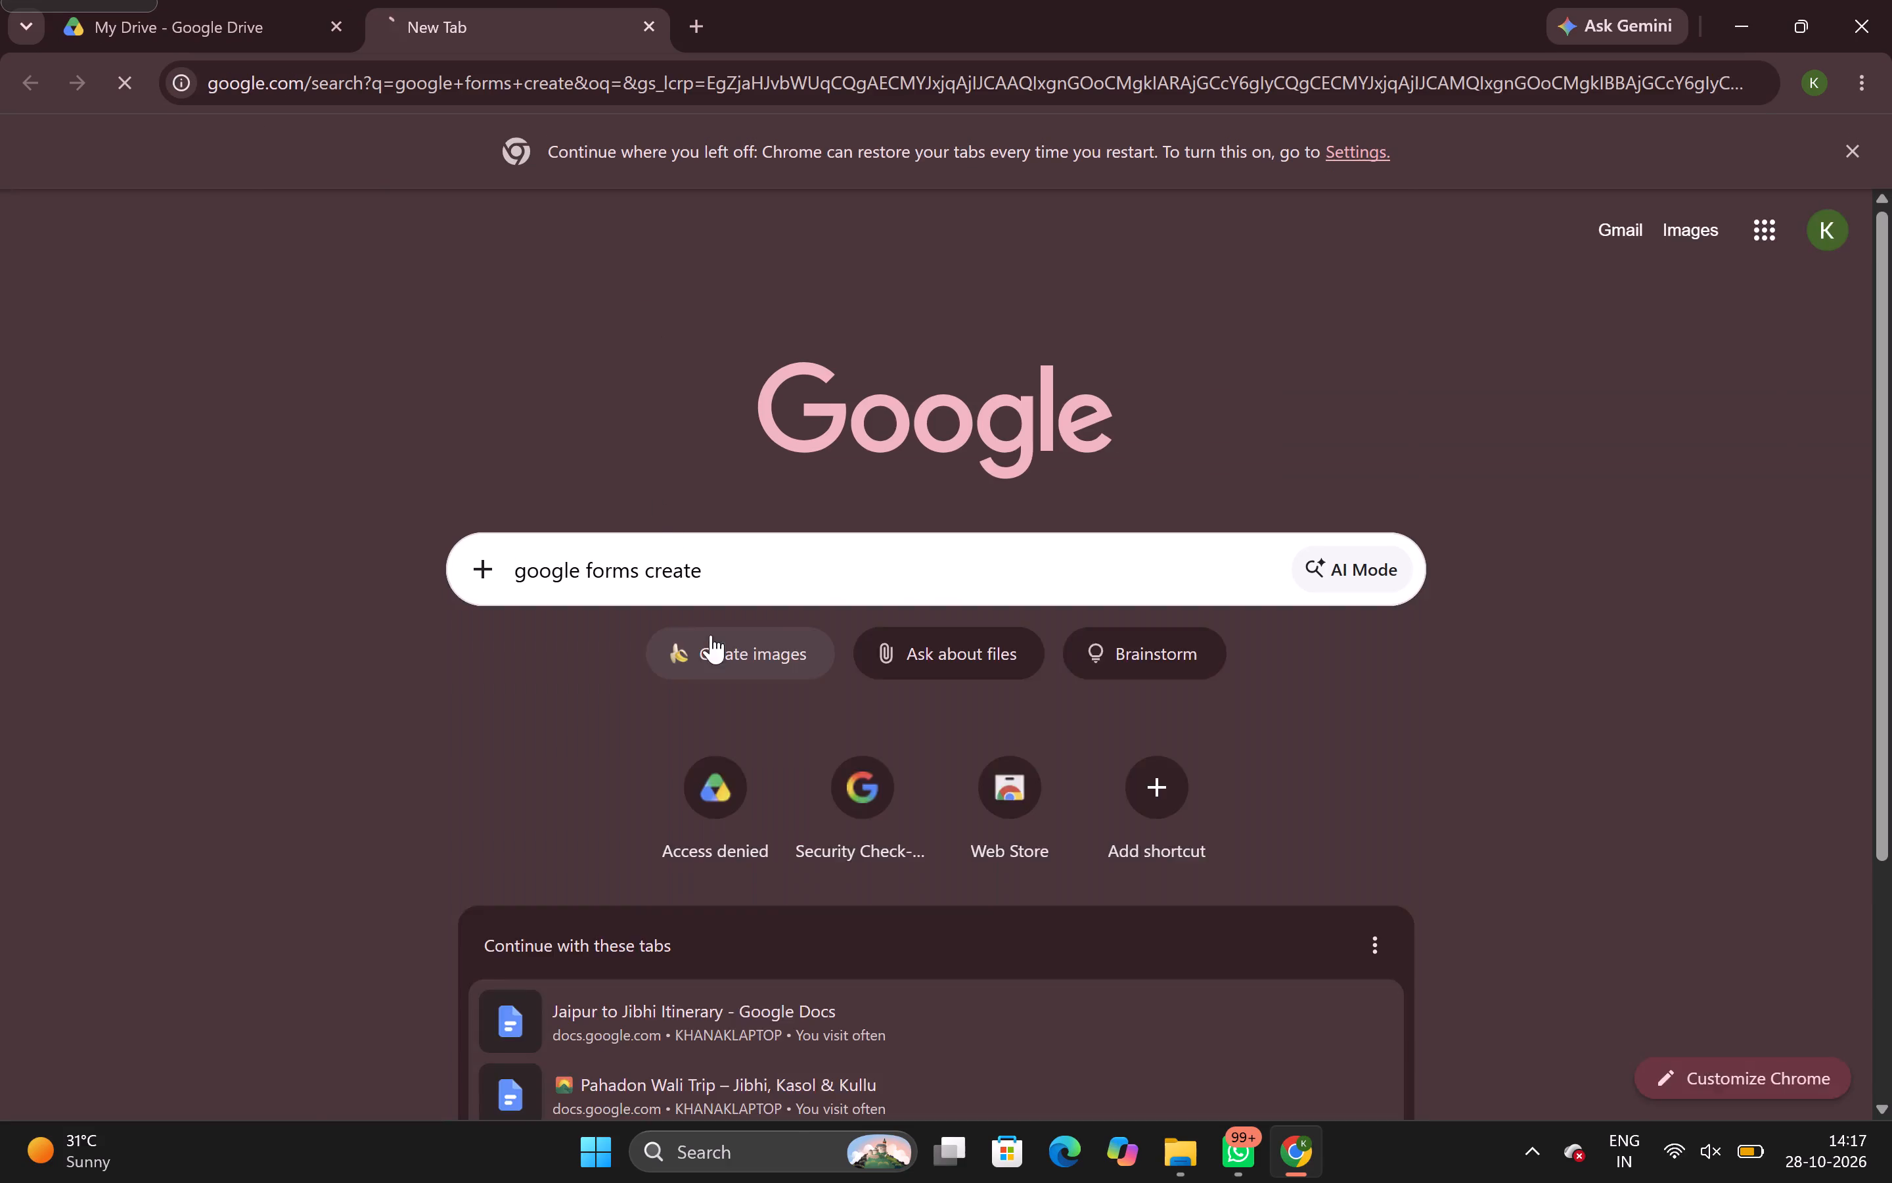
{"action": "double_click", "coordinate": [367, 478]}
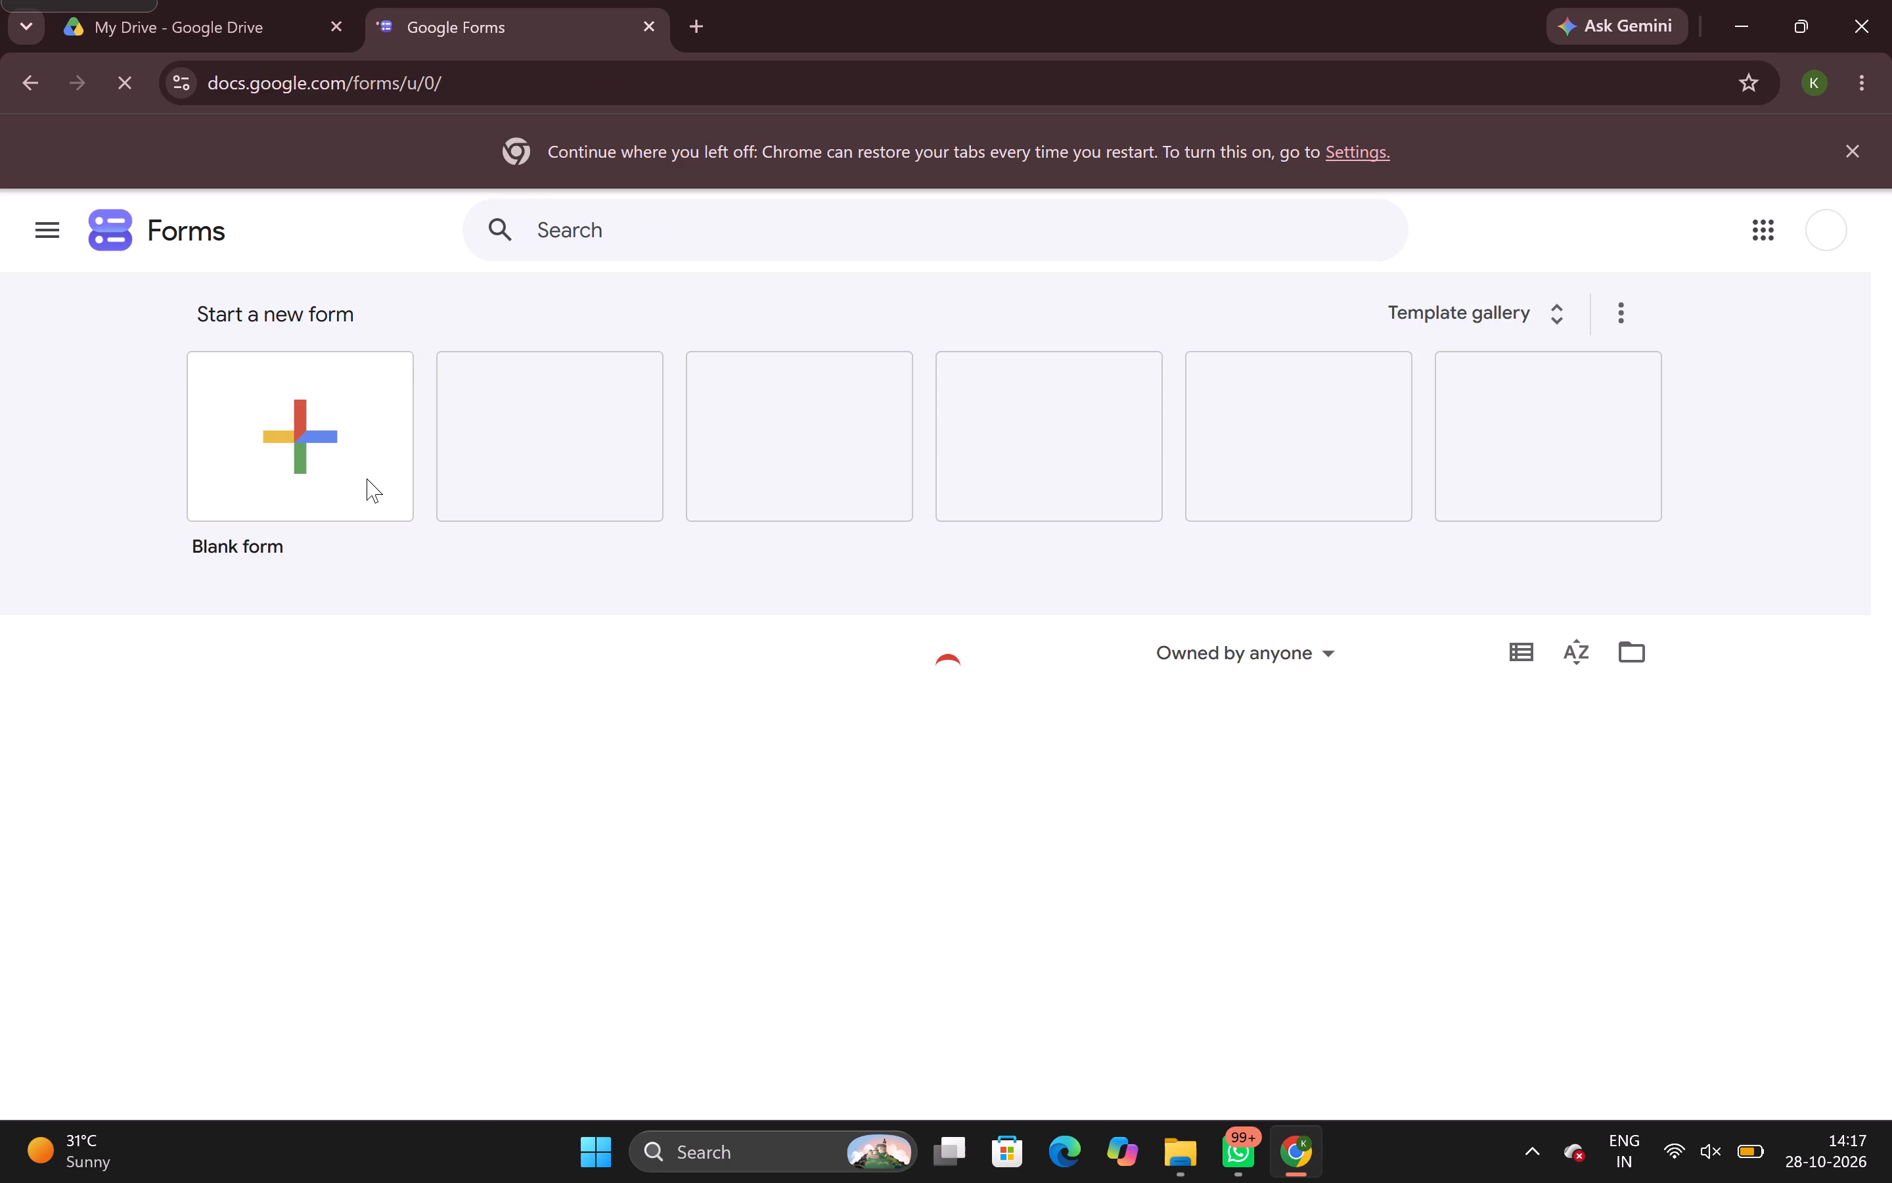
{"action": "left_click", "coordinate": [320, 798]}
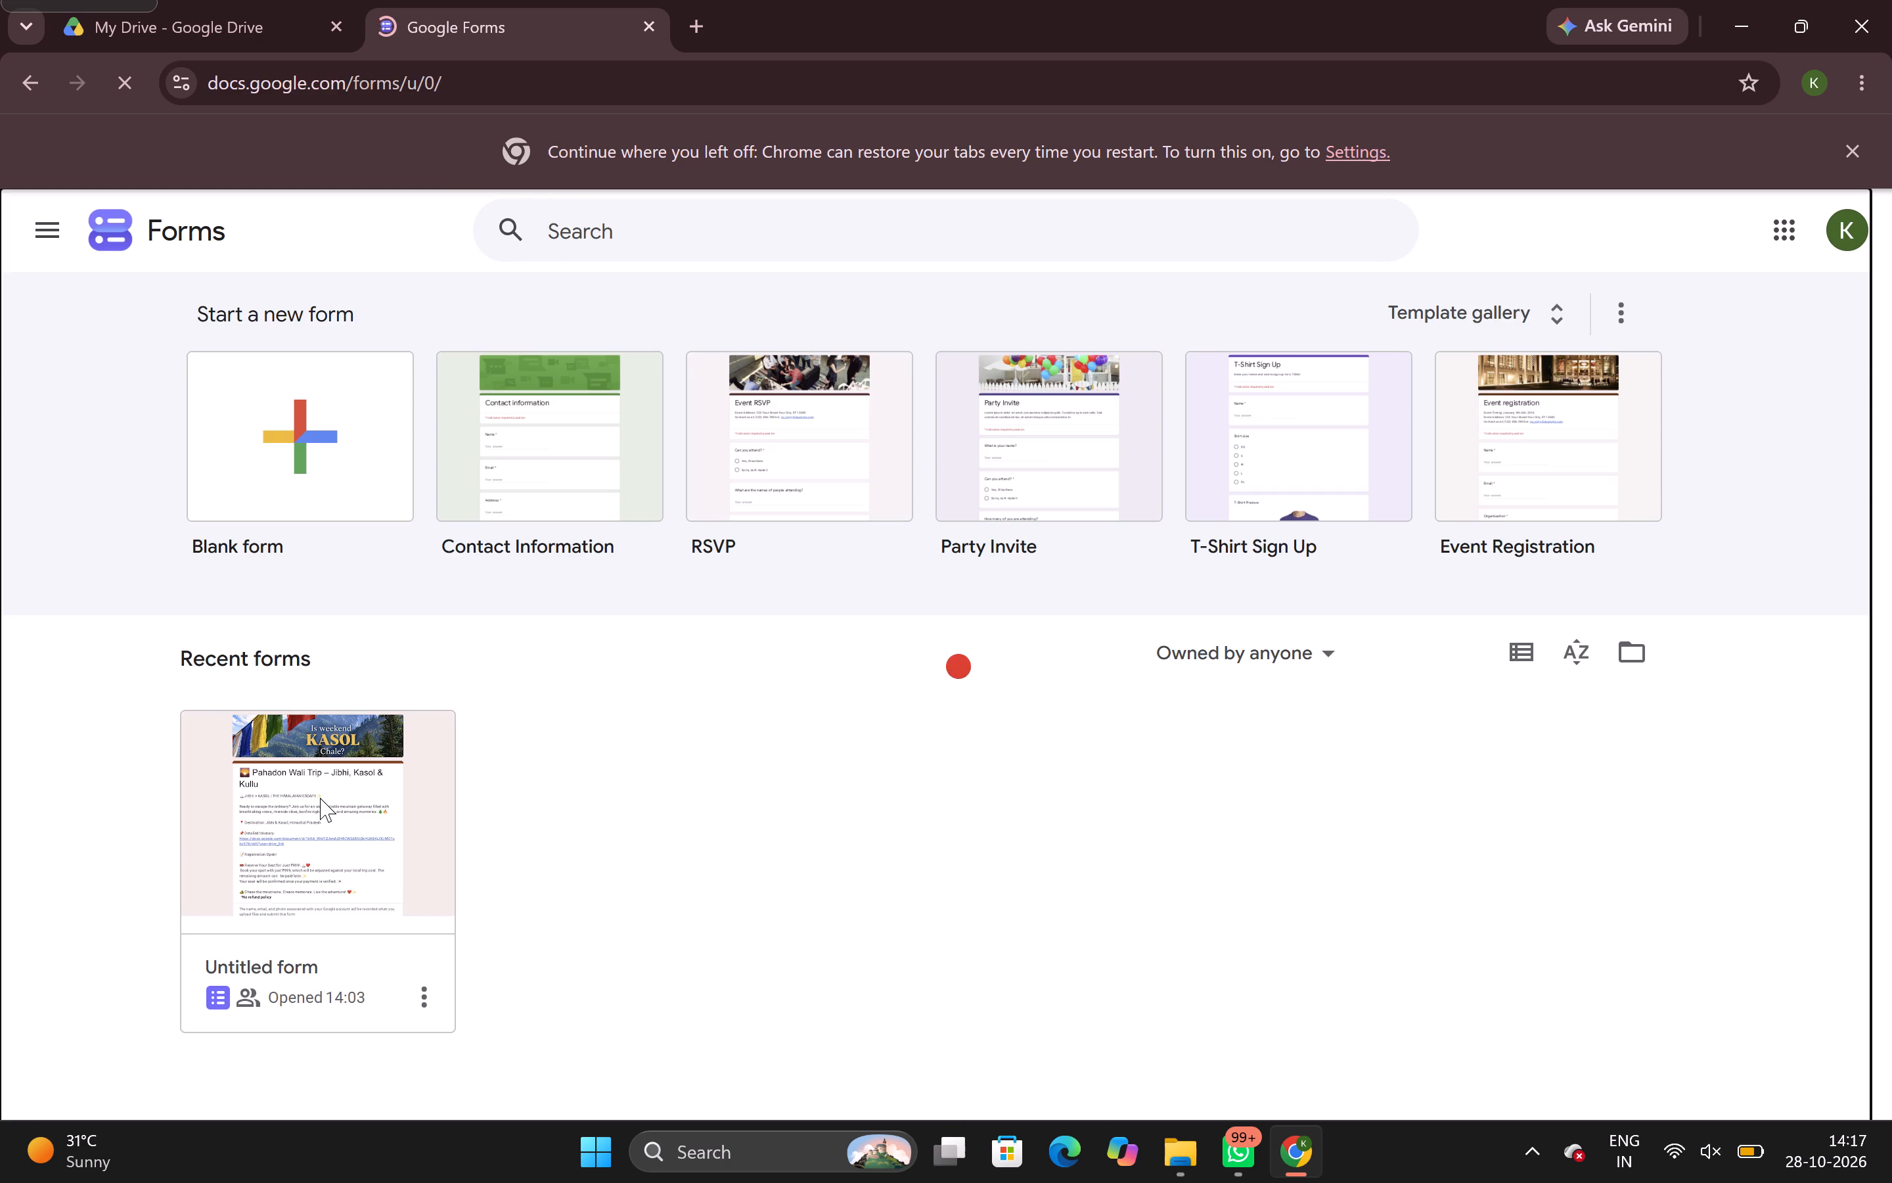
{"action": "left_click", "coordinate": [320, 798]}
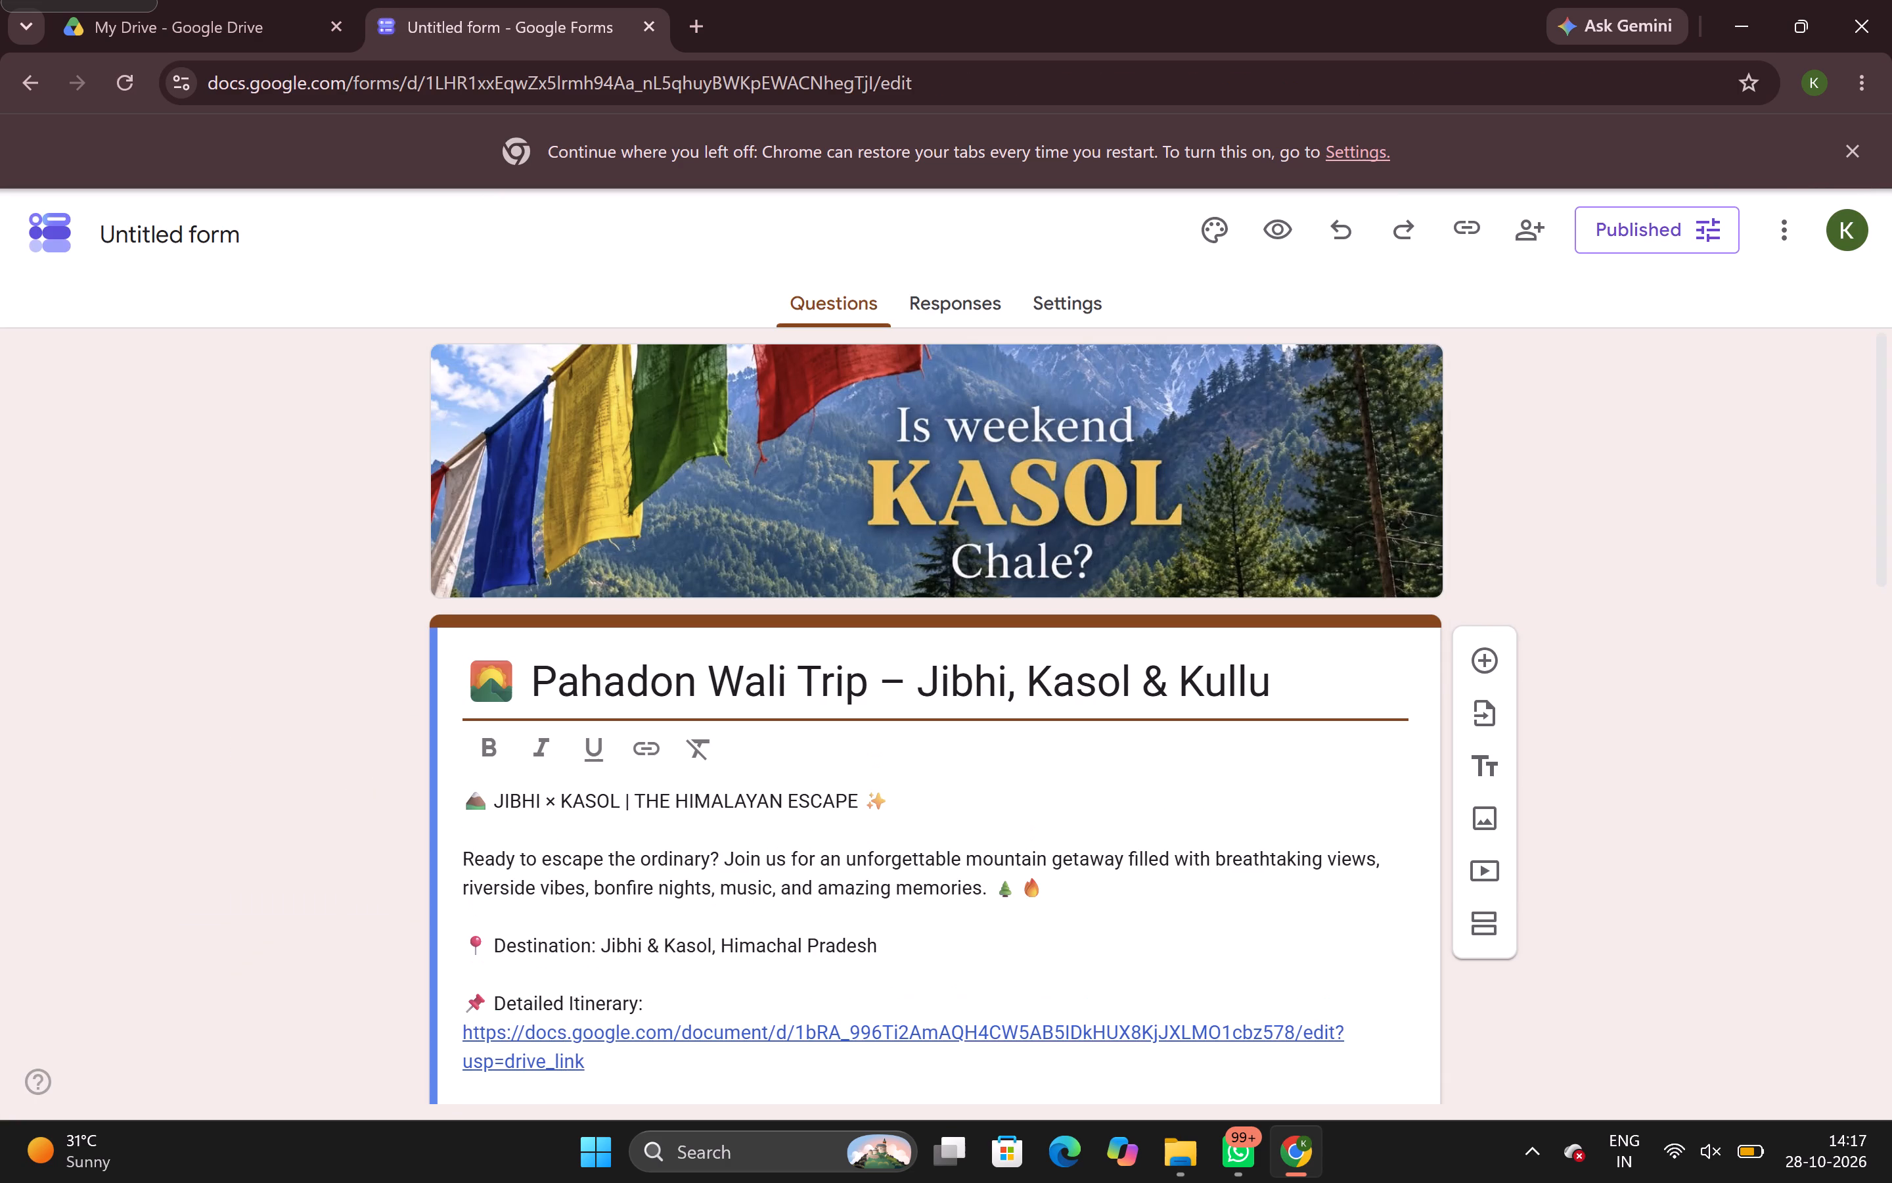
Replace the old document link under Detailed Itinerary in the form description with the copied Drive link of the PDF.
{"action": "left_click_drag", "start_coordinate": [612, 1059], "coordinate": [598, 1015]}
{"action": "left_click_drag", "start_coordinate": [598, 1015], "coordinate": [452, 982]}
{"action": "key", "text": "BackSpace"}
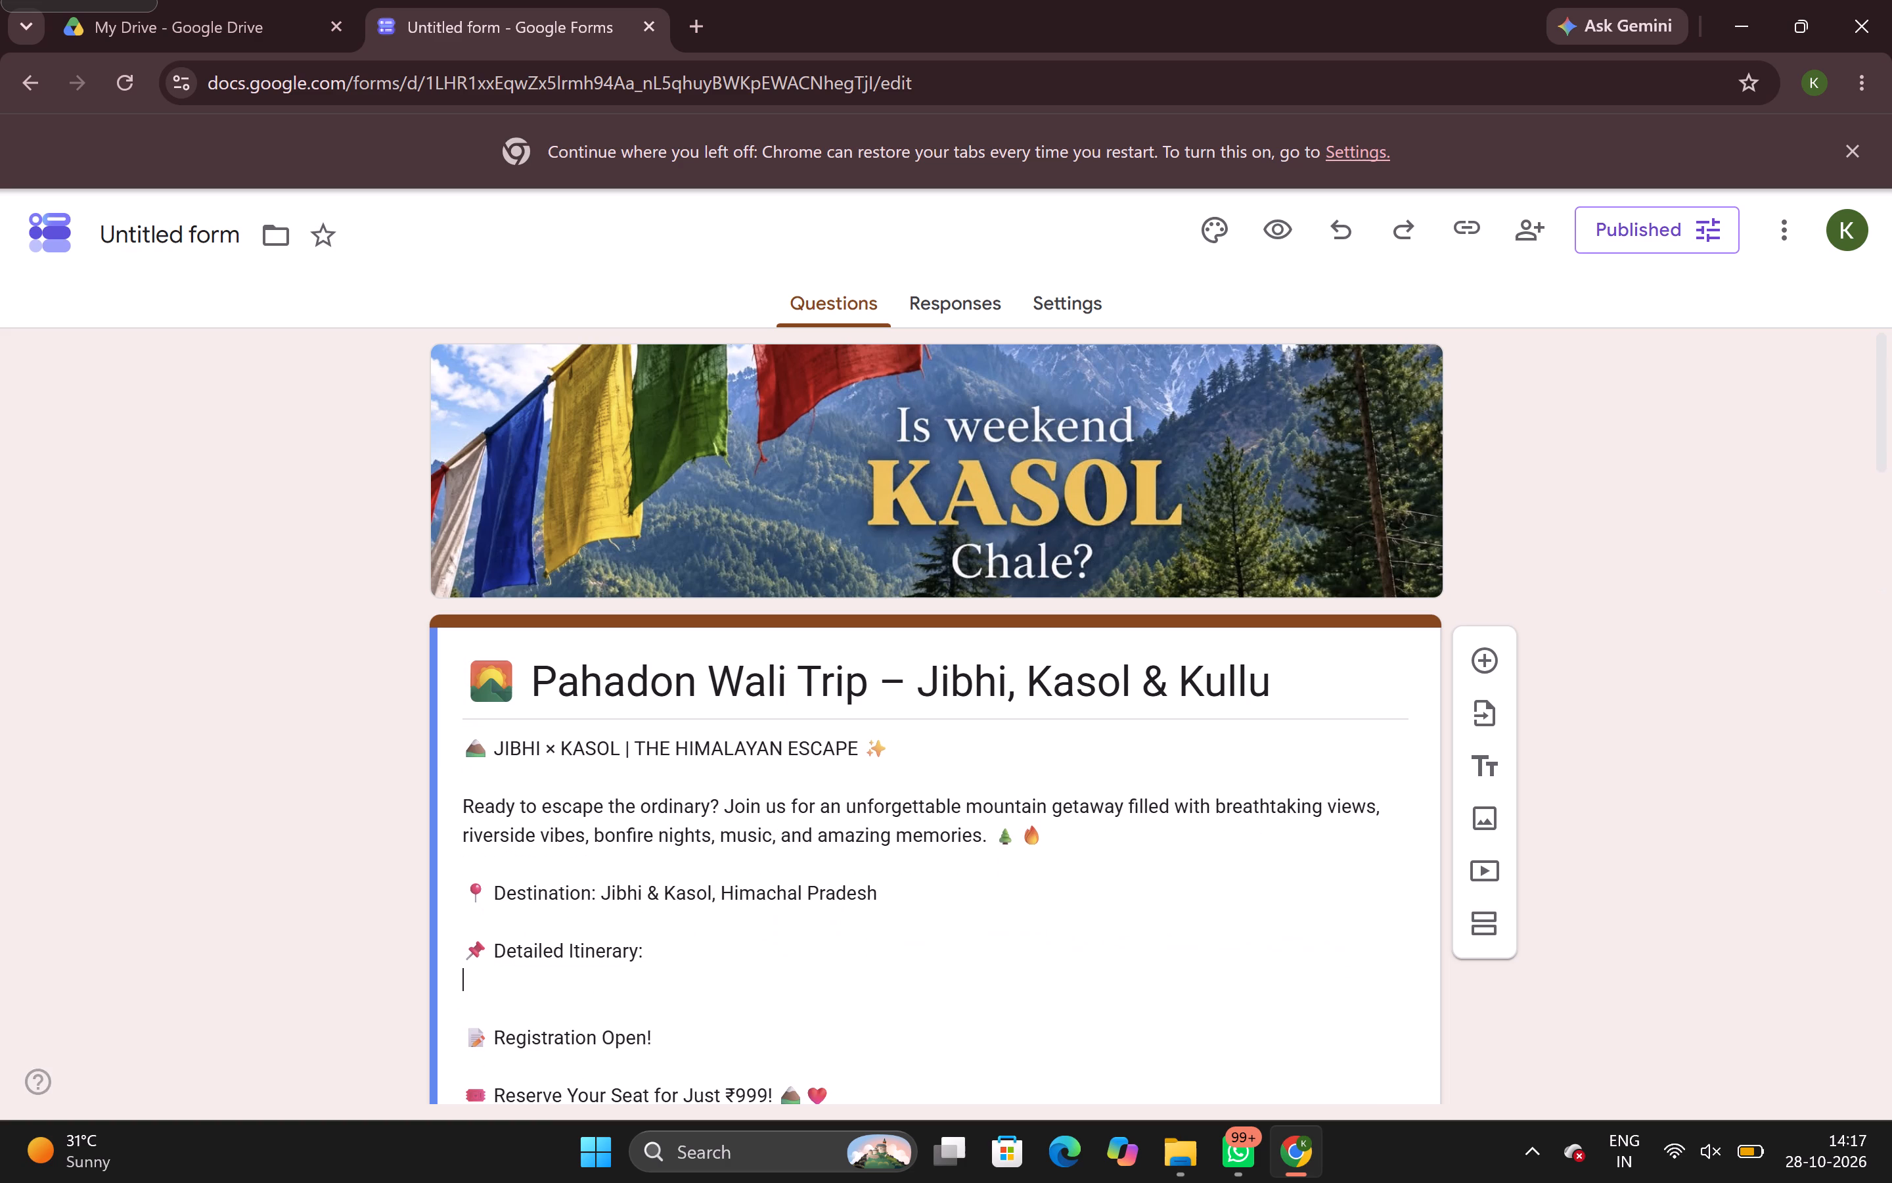
{"action": "key", "text": "ctrl+v"}
{"action": "key", "text": "space"}
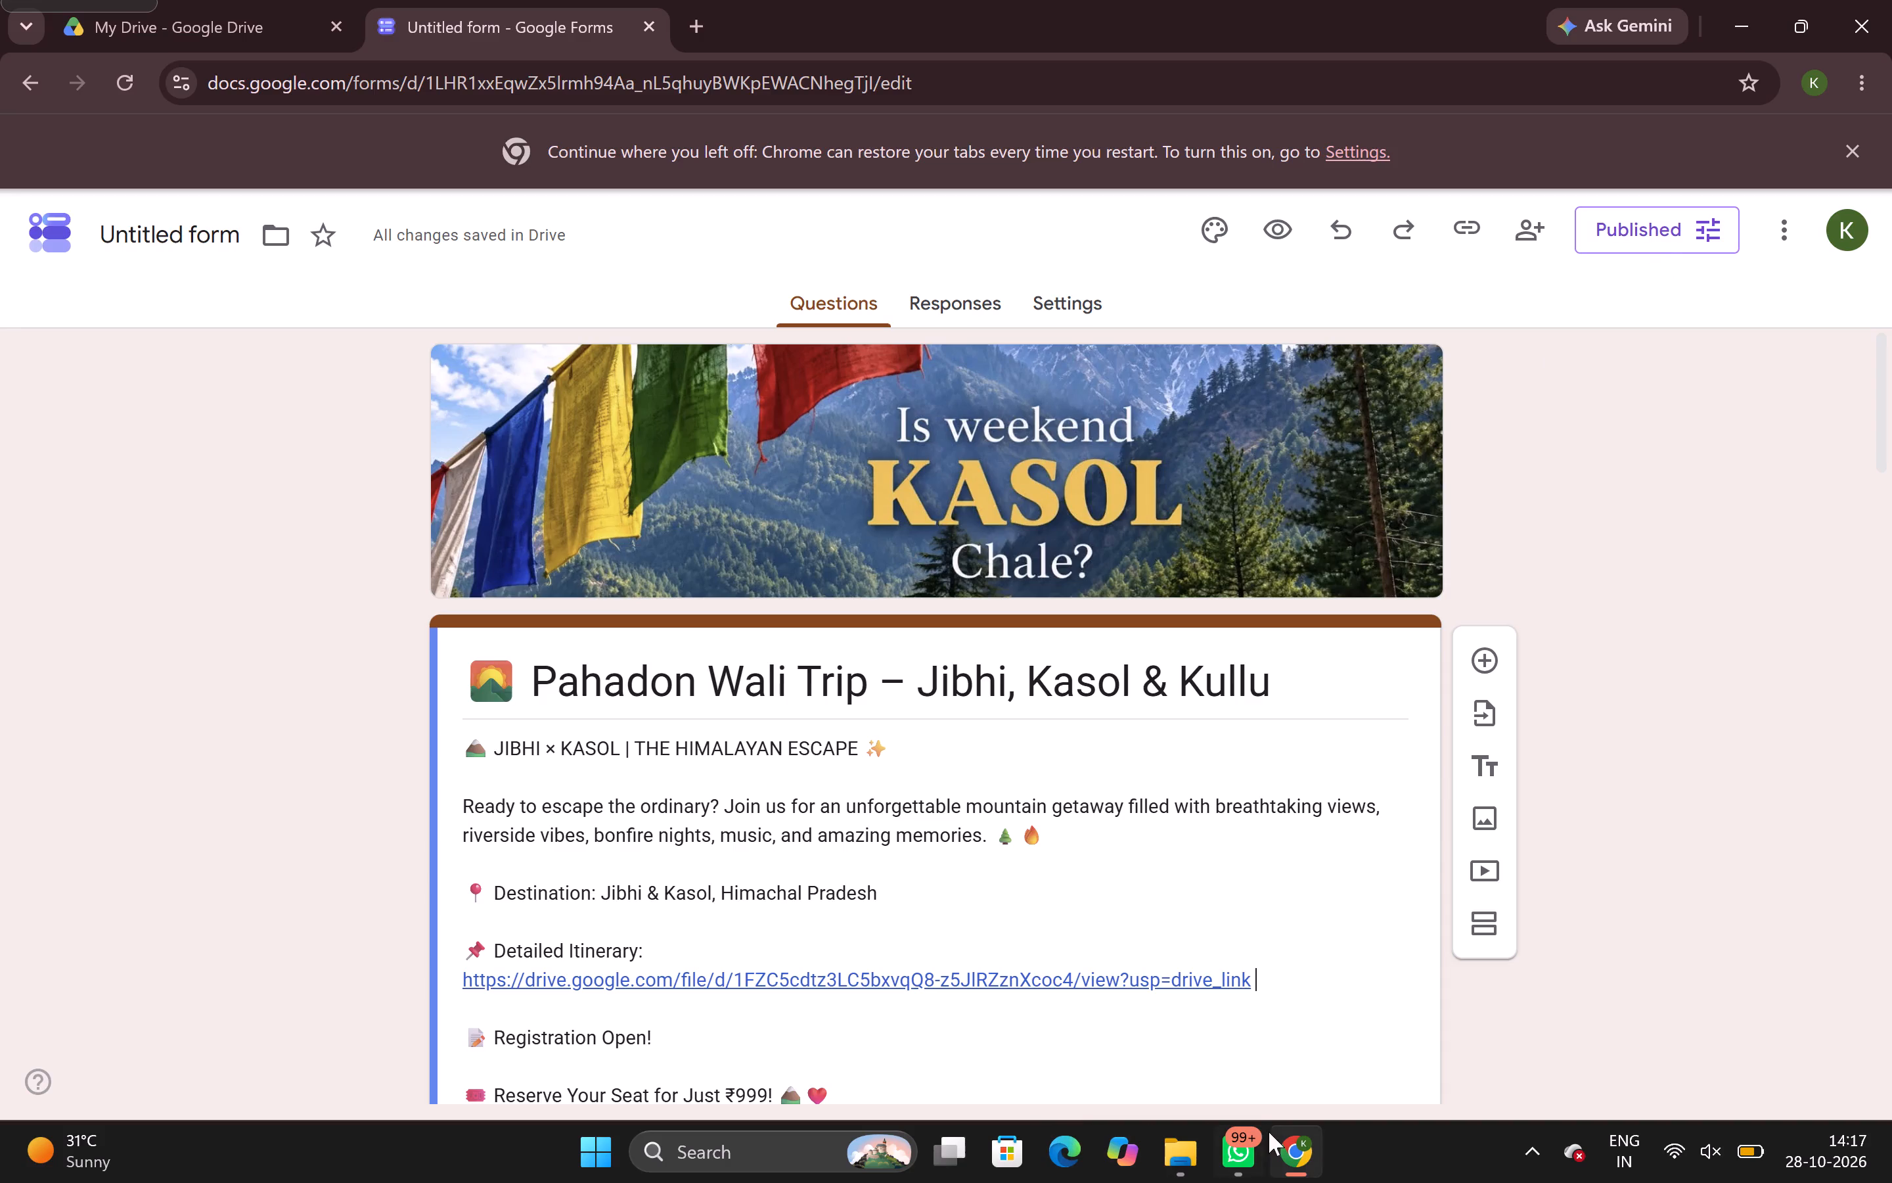
Return to My Drive and open the general access setting in the sharing options of Jaipur to Jibhi.pdf.
{"action": "left_click", "coordinate": [244, 3]}
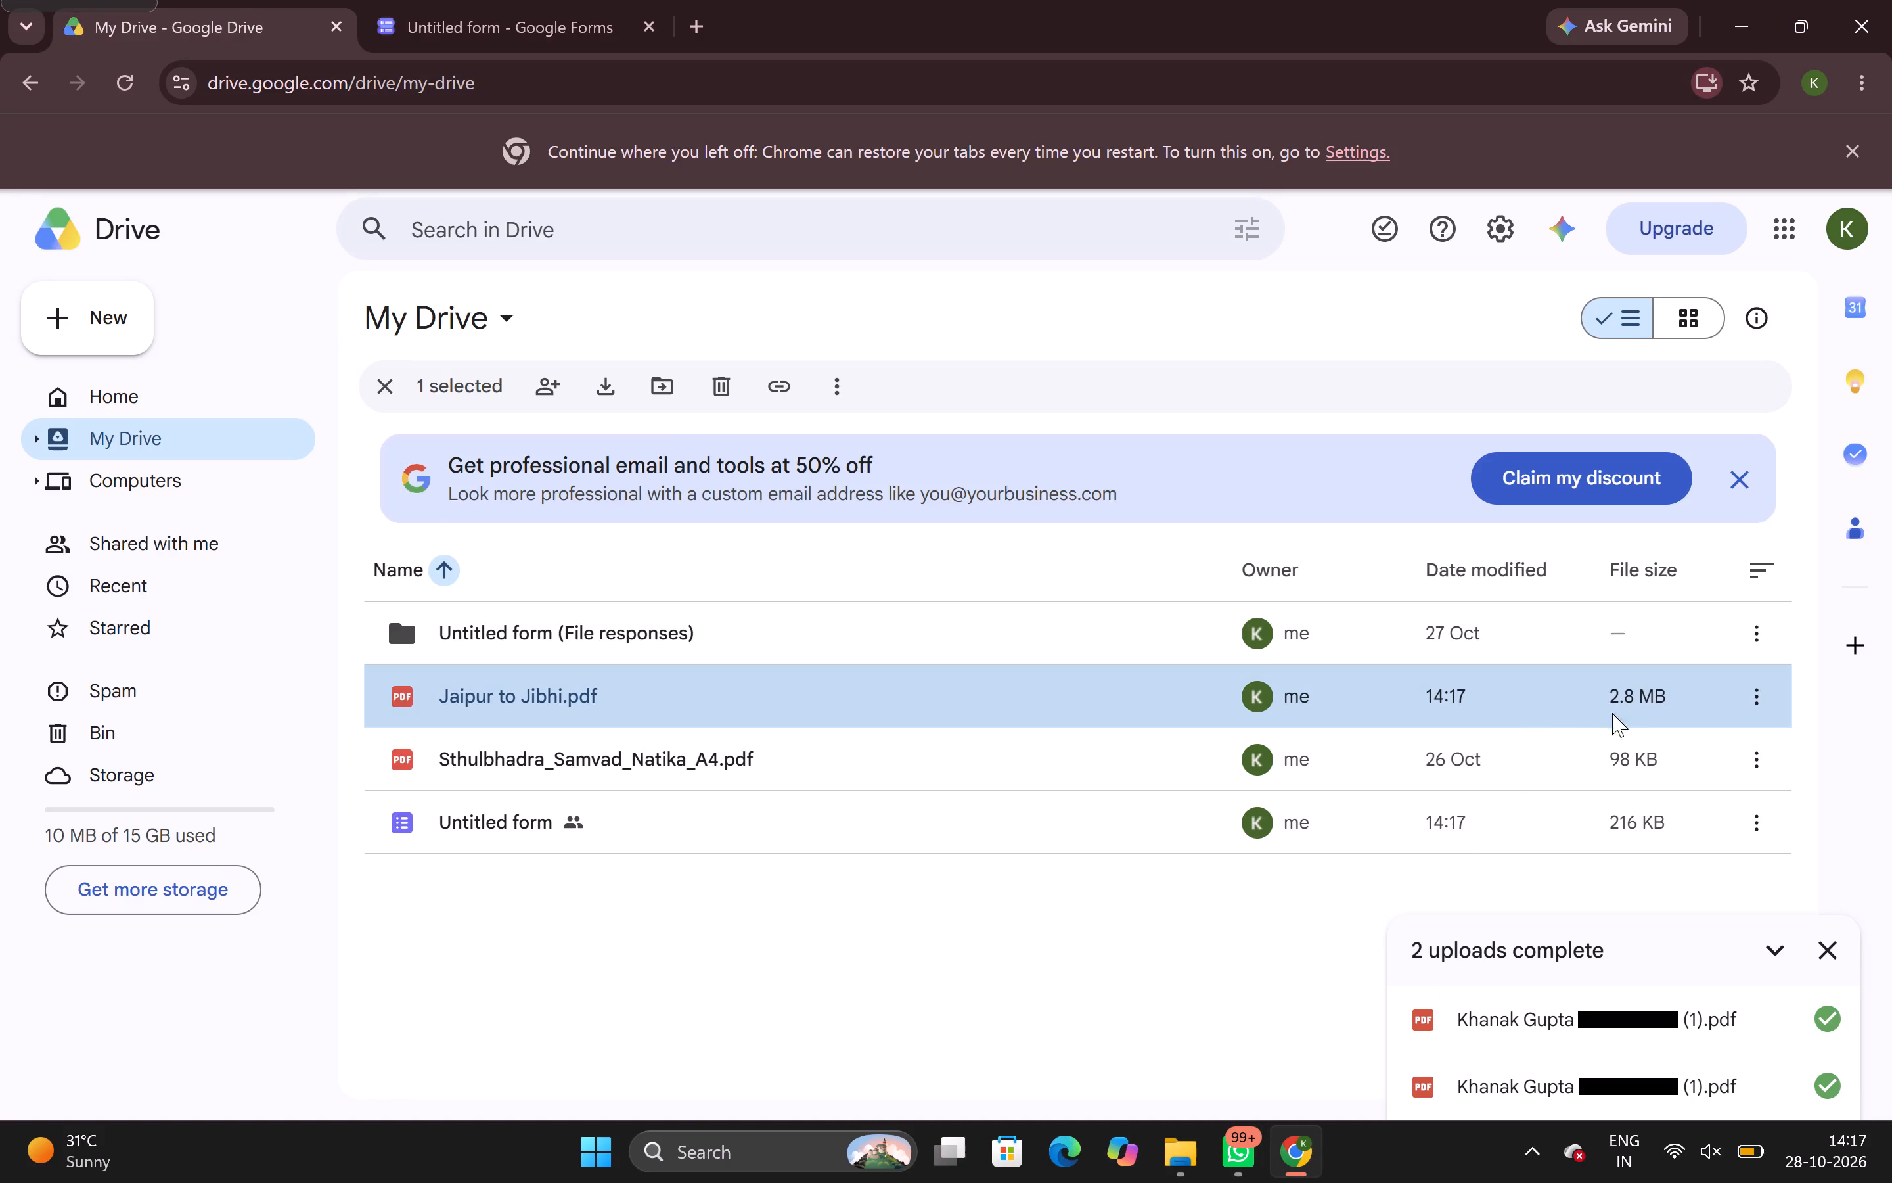
{"action": "left_click", "coordinate": [1749, 701]}
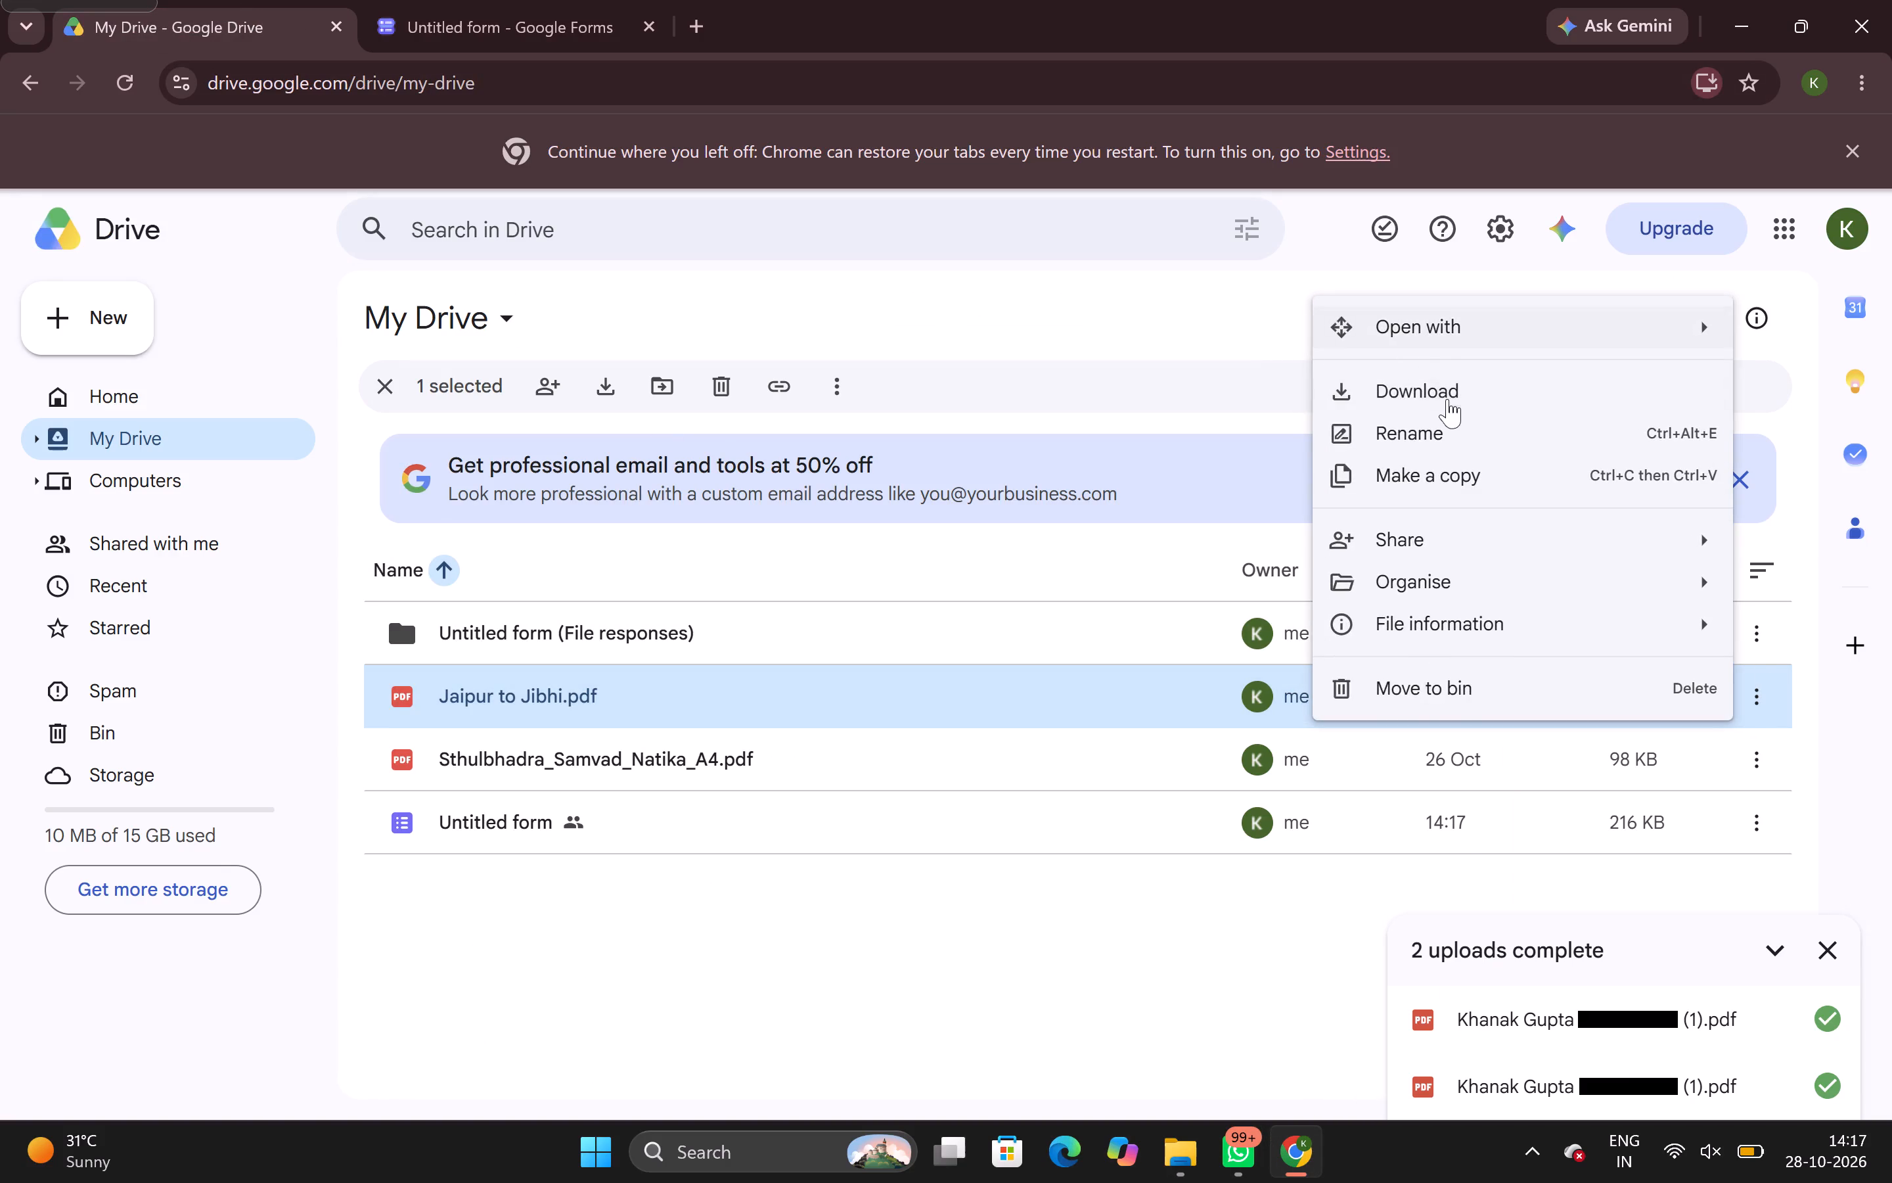
{"action": "left_click", "coordinate": [1441, 550]}
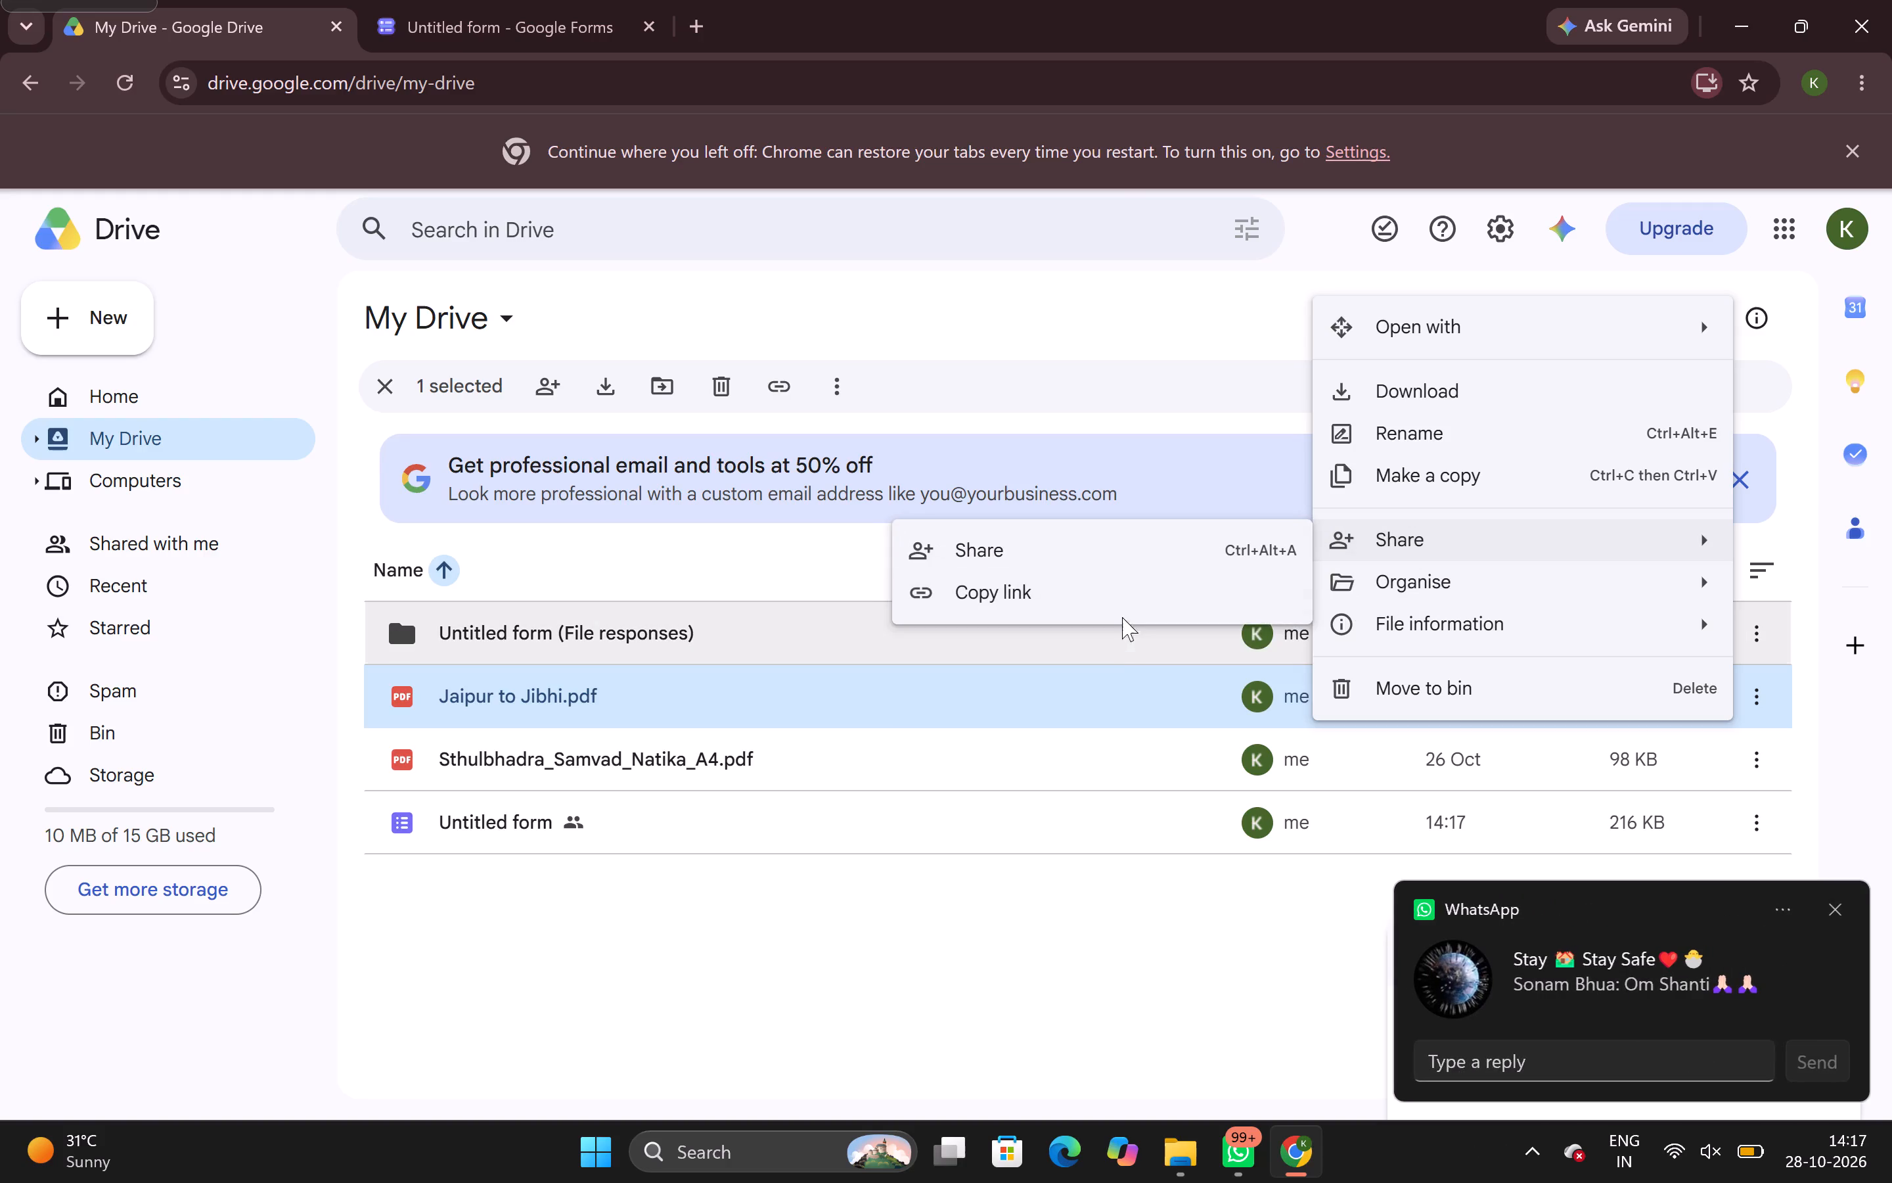
{"action": "left_click", "coordinate": [1128, 551]}
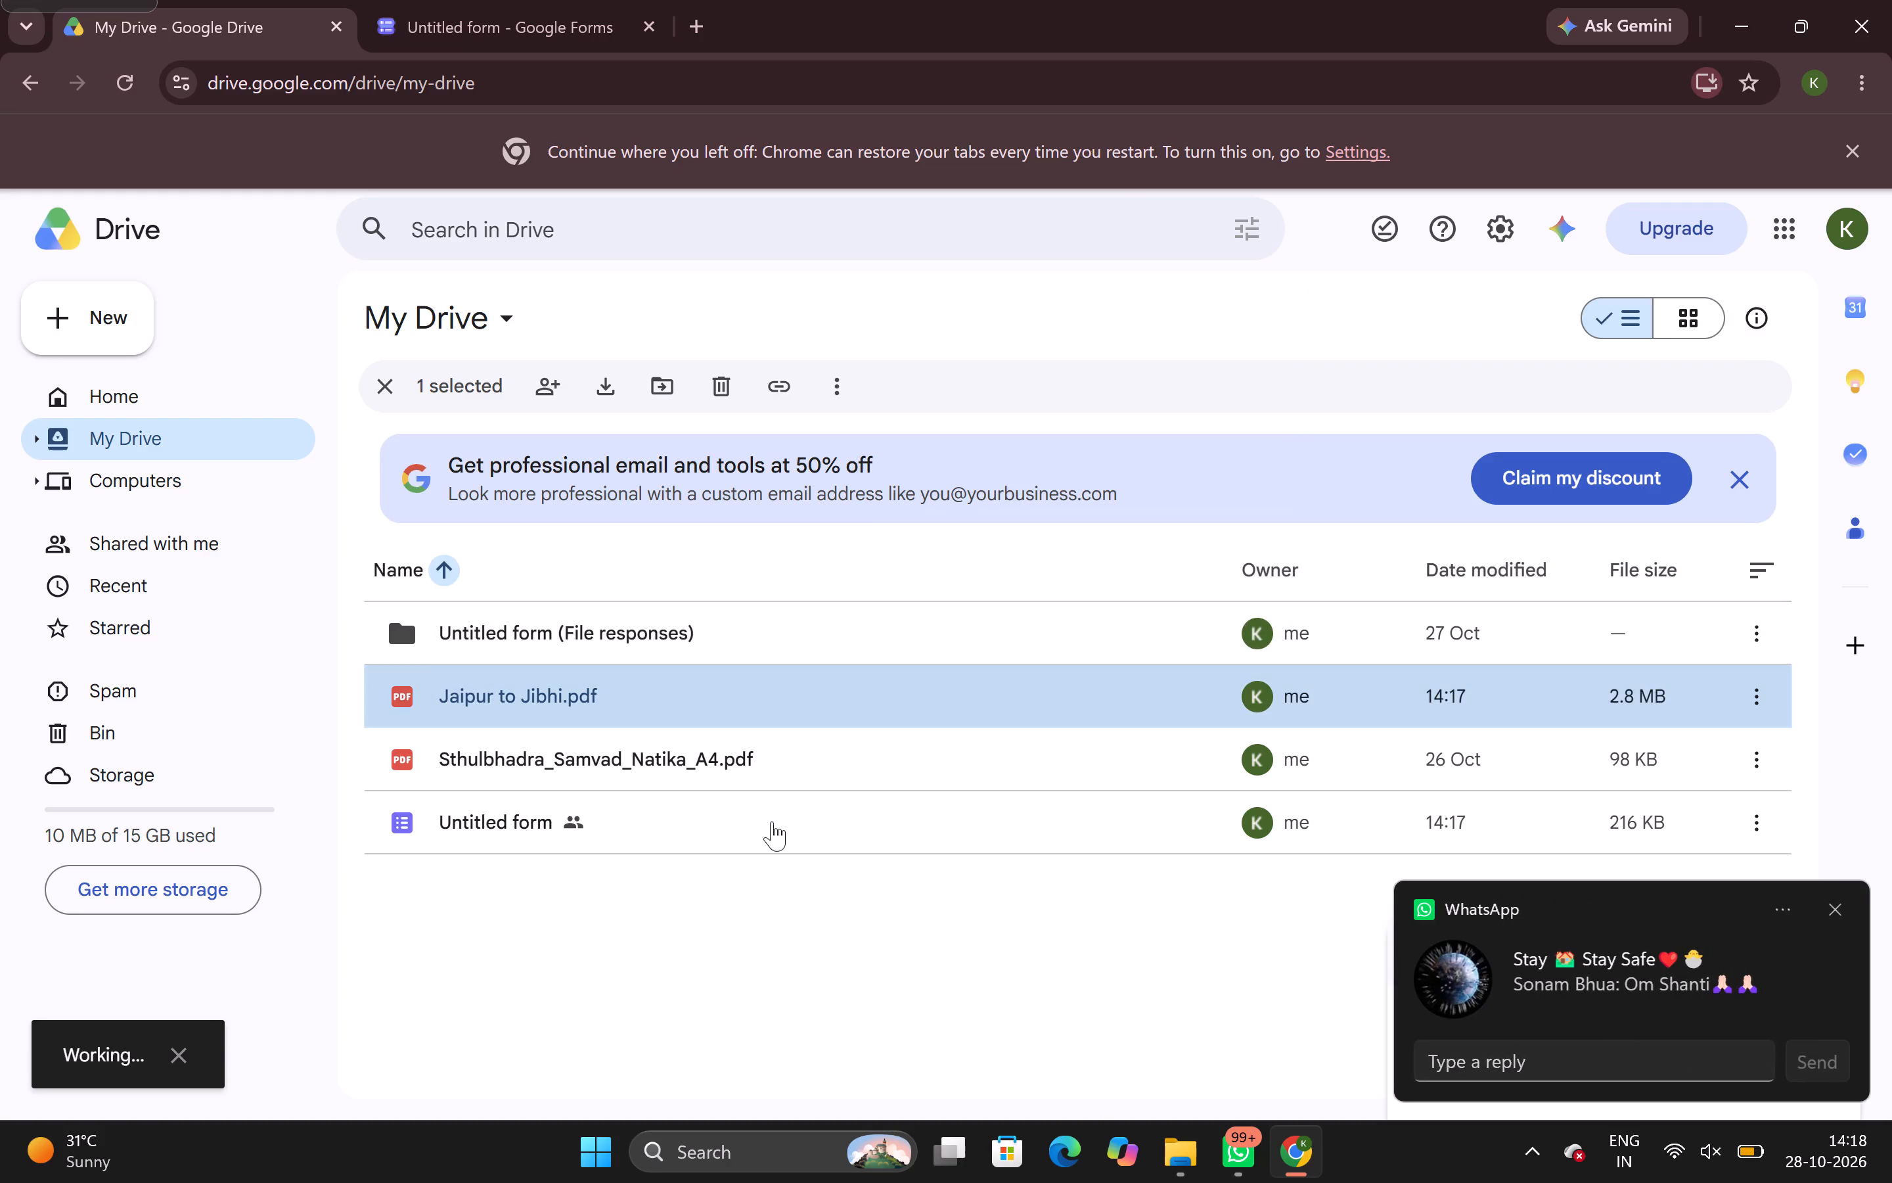
{"action": "left_click", "coordinate": [877, 772]}
{"action": "left_click", "coordinate": [811, 792]}
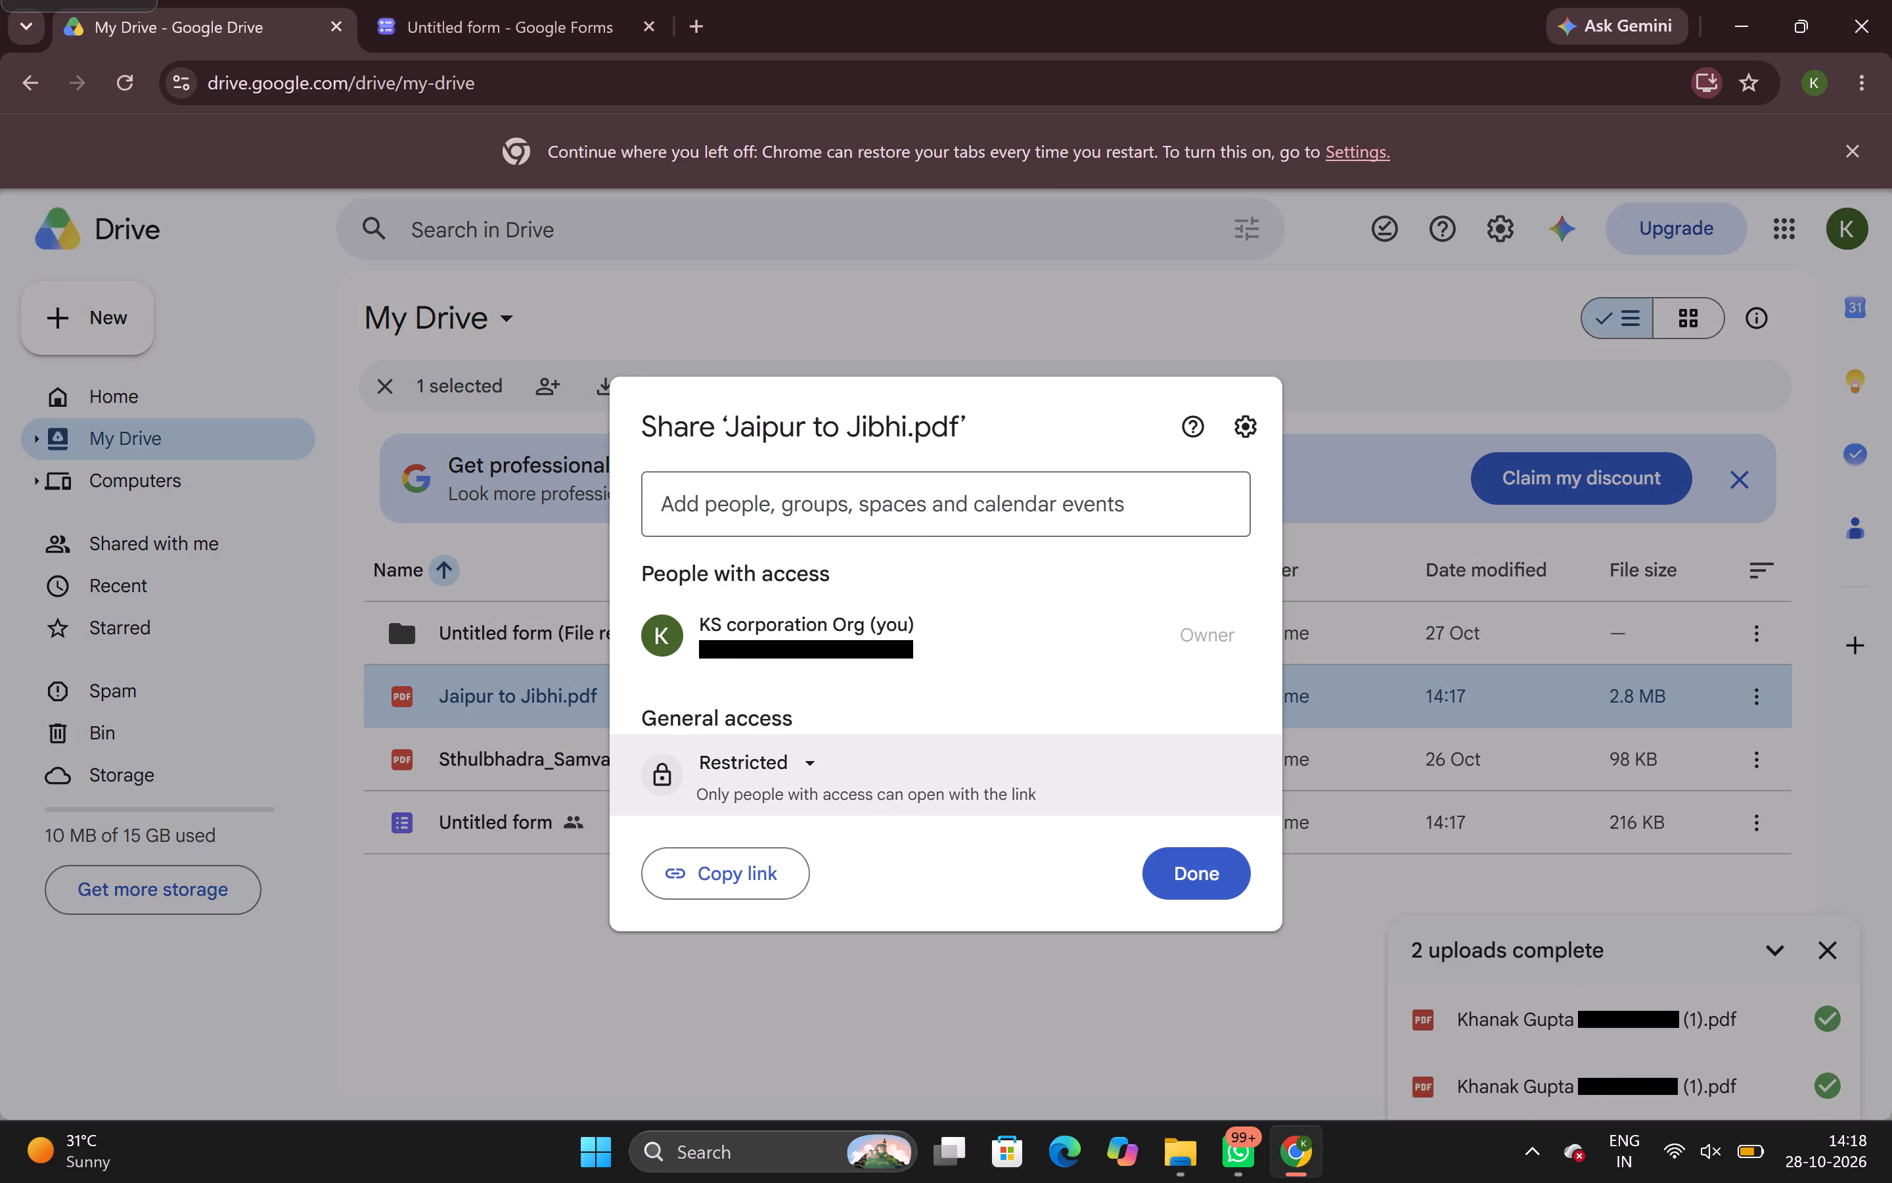
Set general access of Jaipur to Jibhi.pdf to Anyone with the link and copy its sharing link.
{"action": "left_click", "coordinate": [815, 772]}
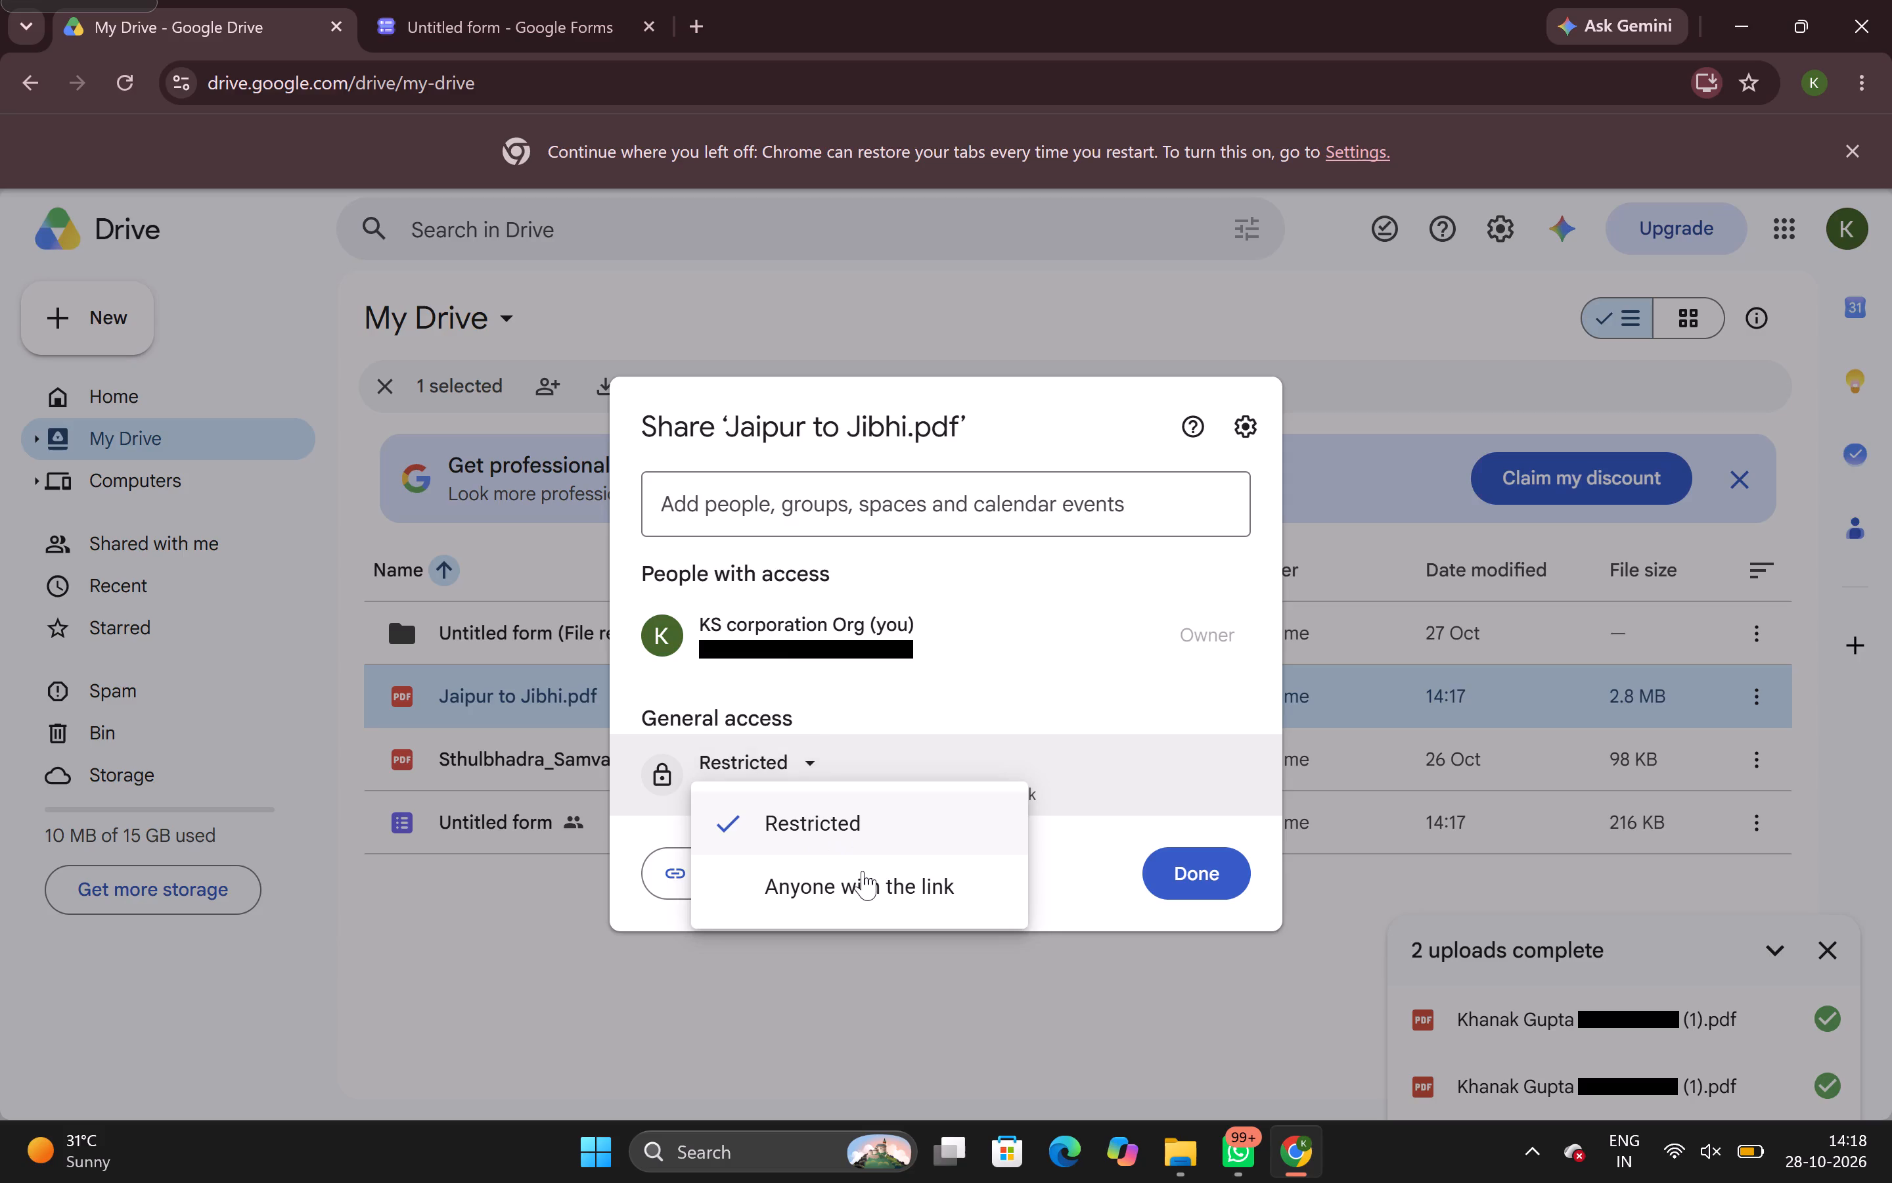
{"action": "left_click", "coordinate": [863, 871]}
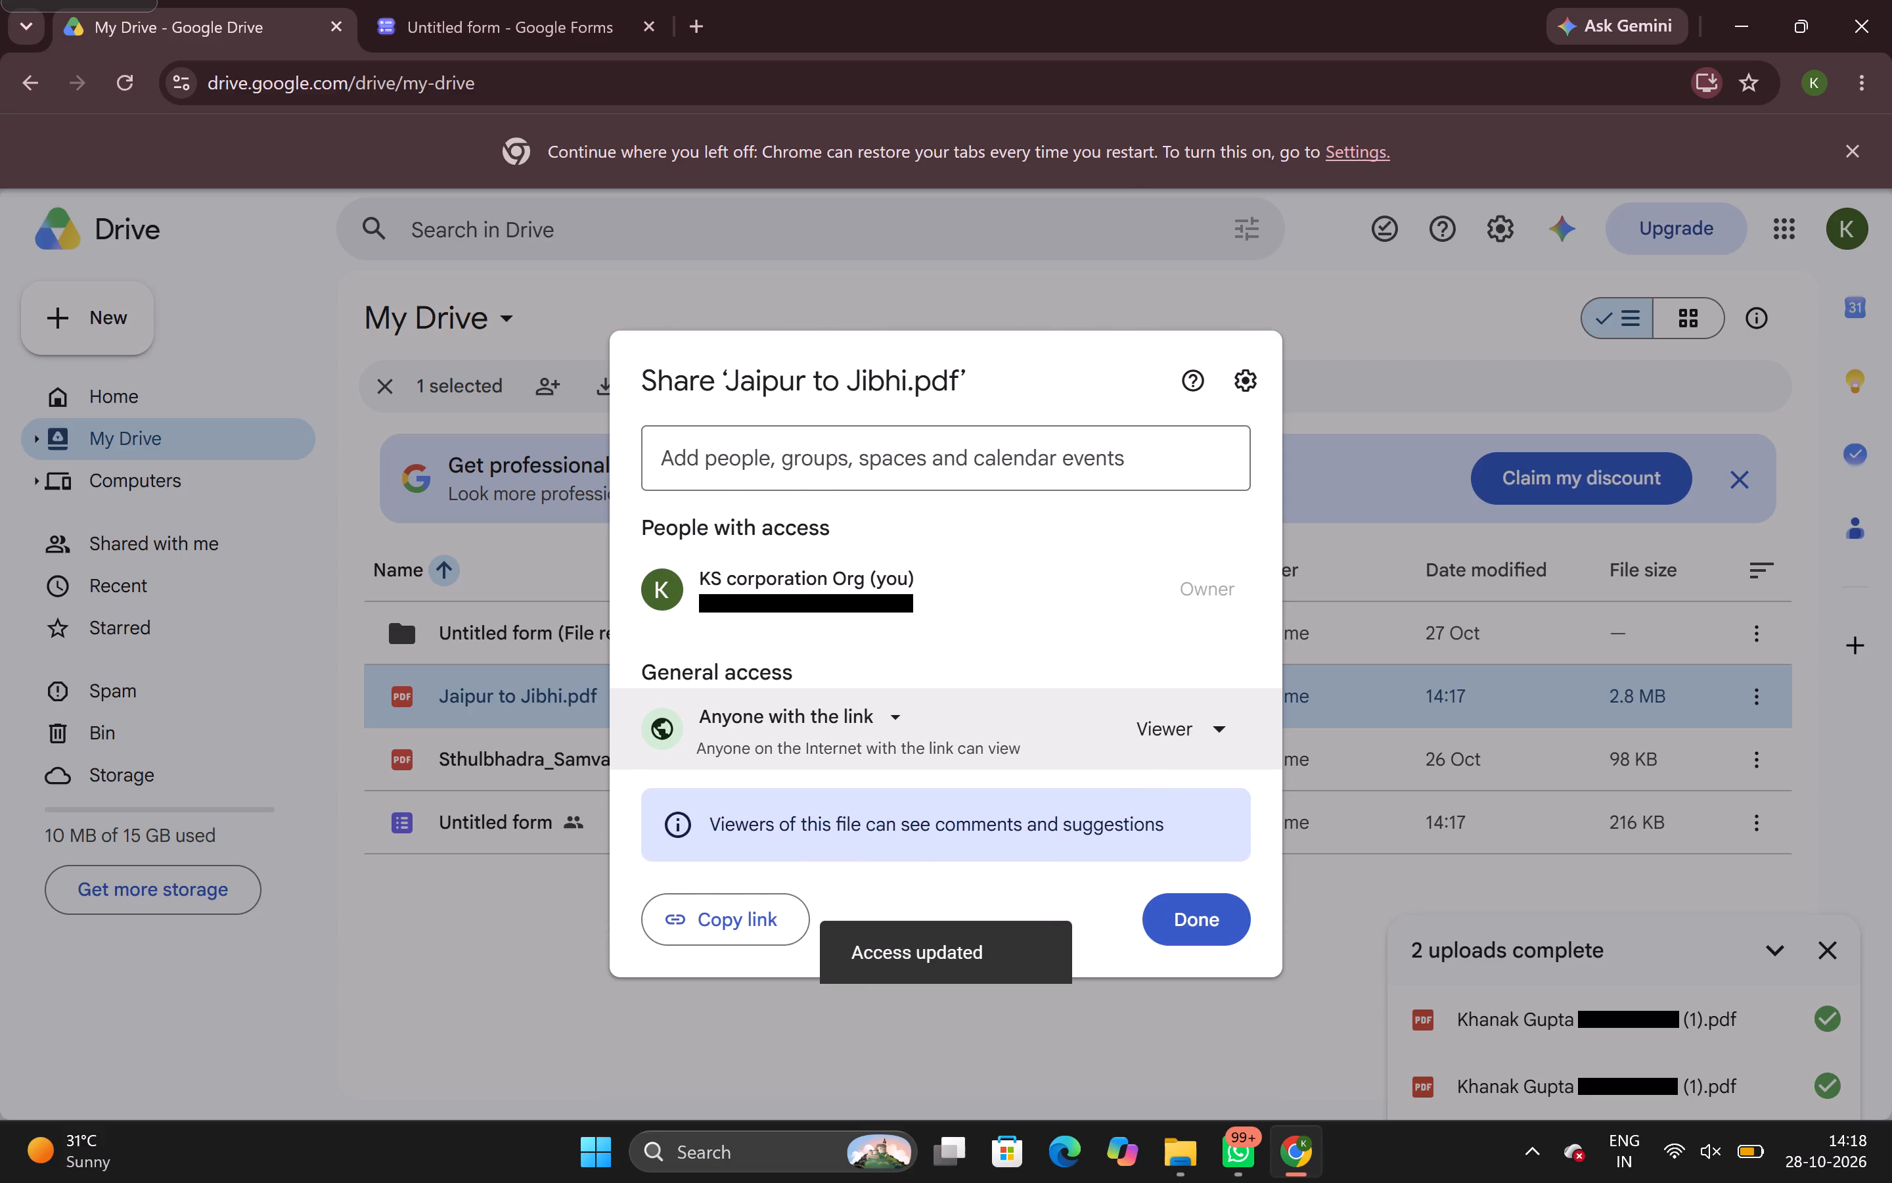
{"action": "left_click", "coordinate": [798, 917]}
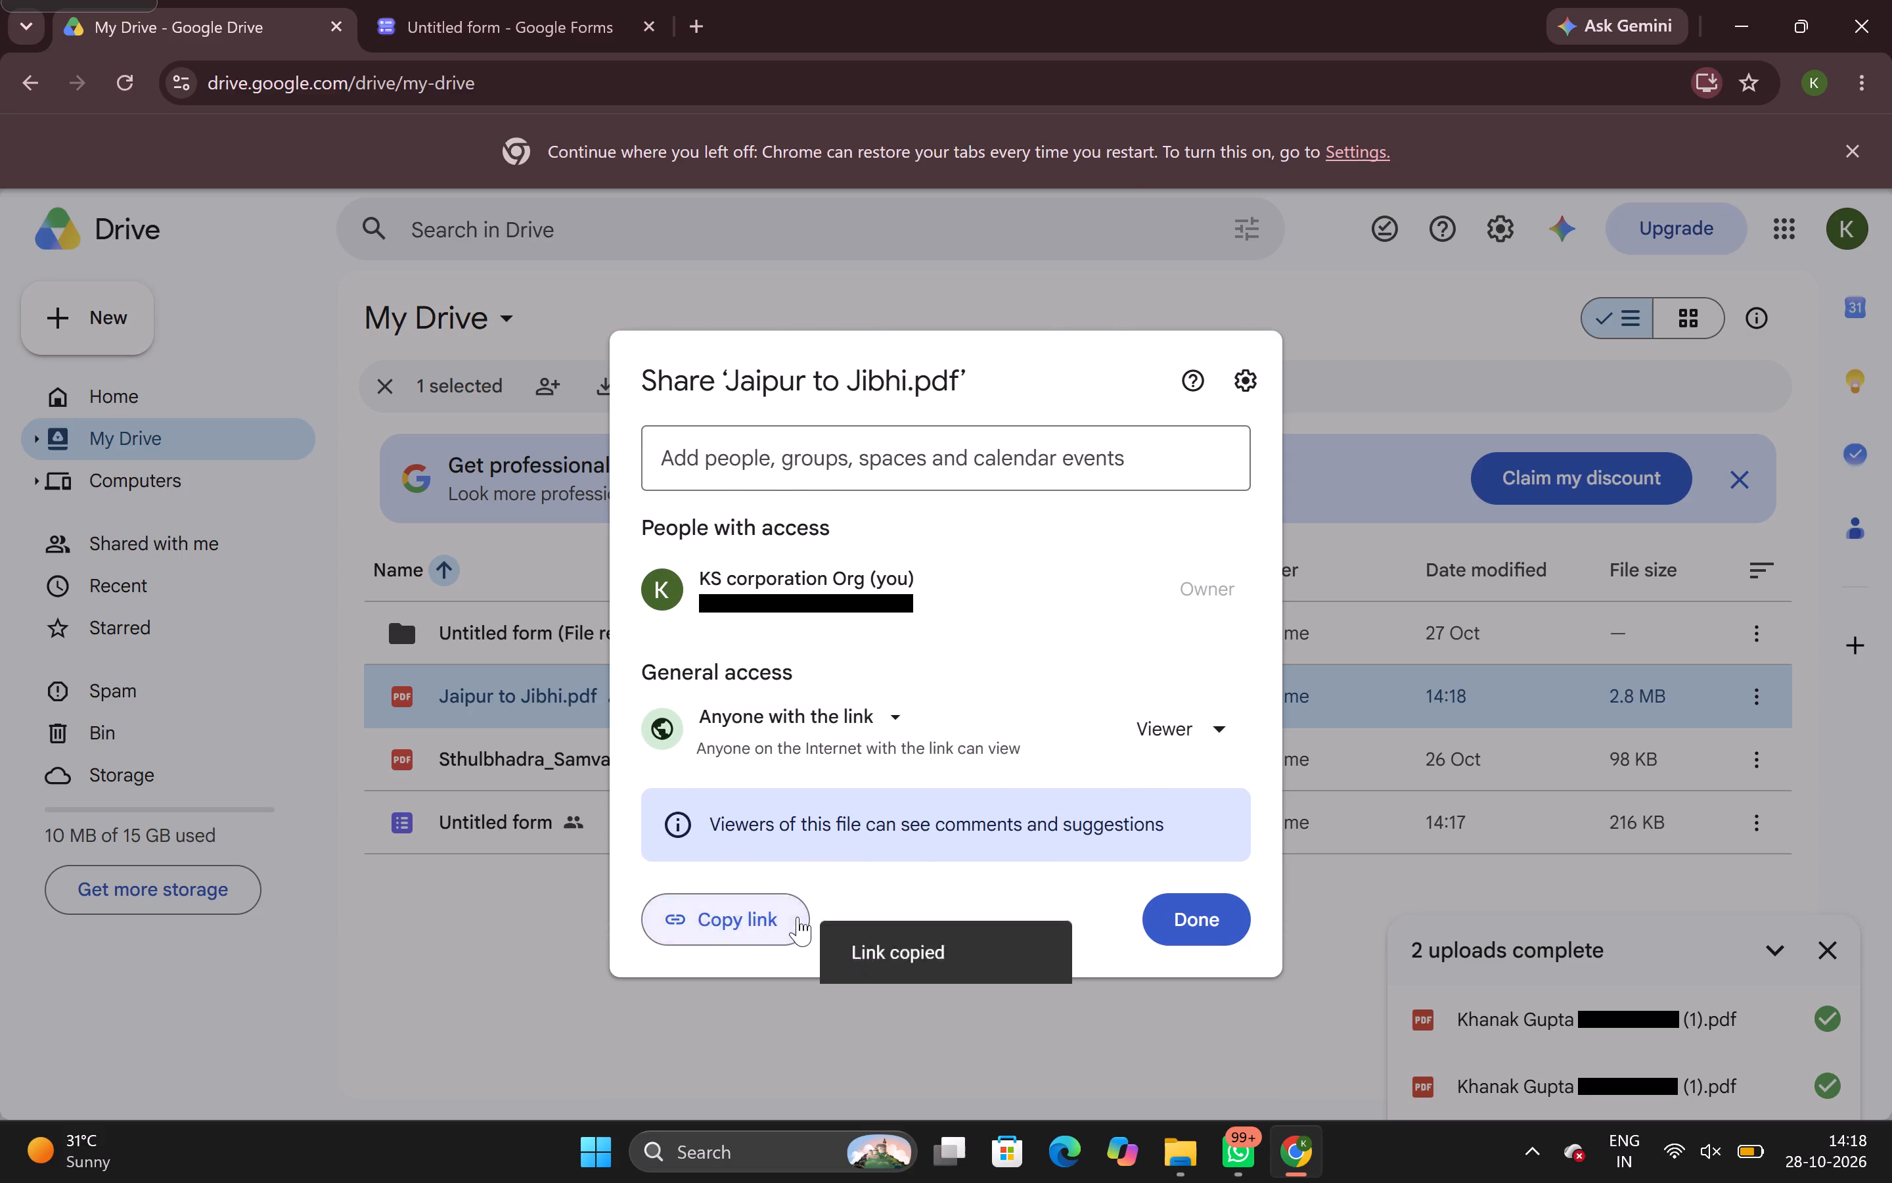